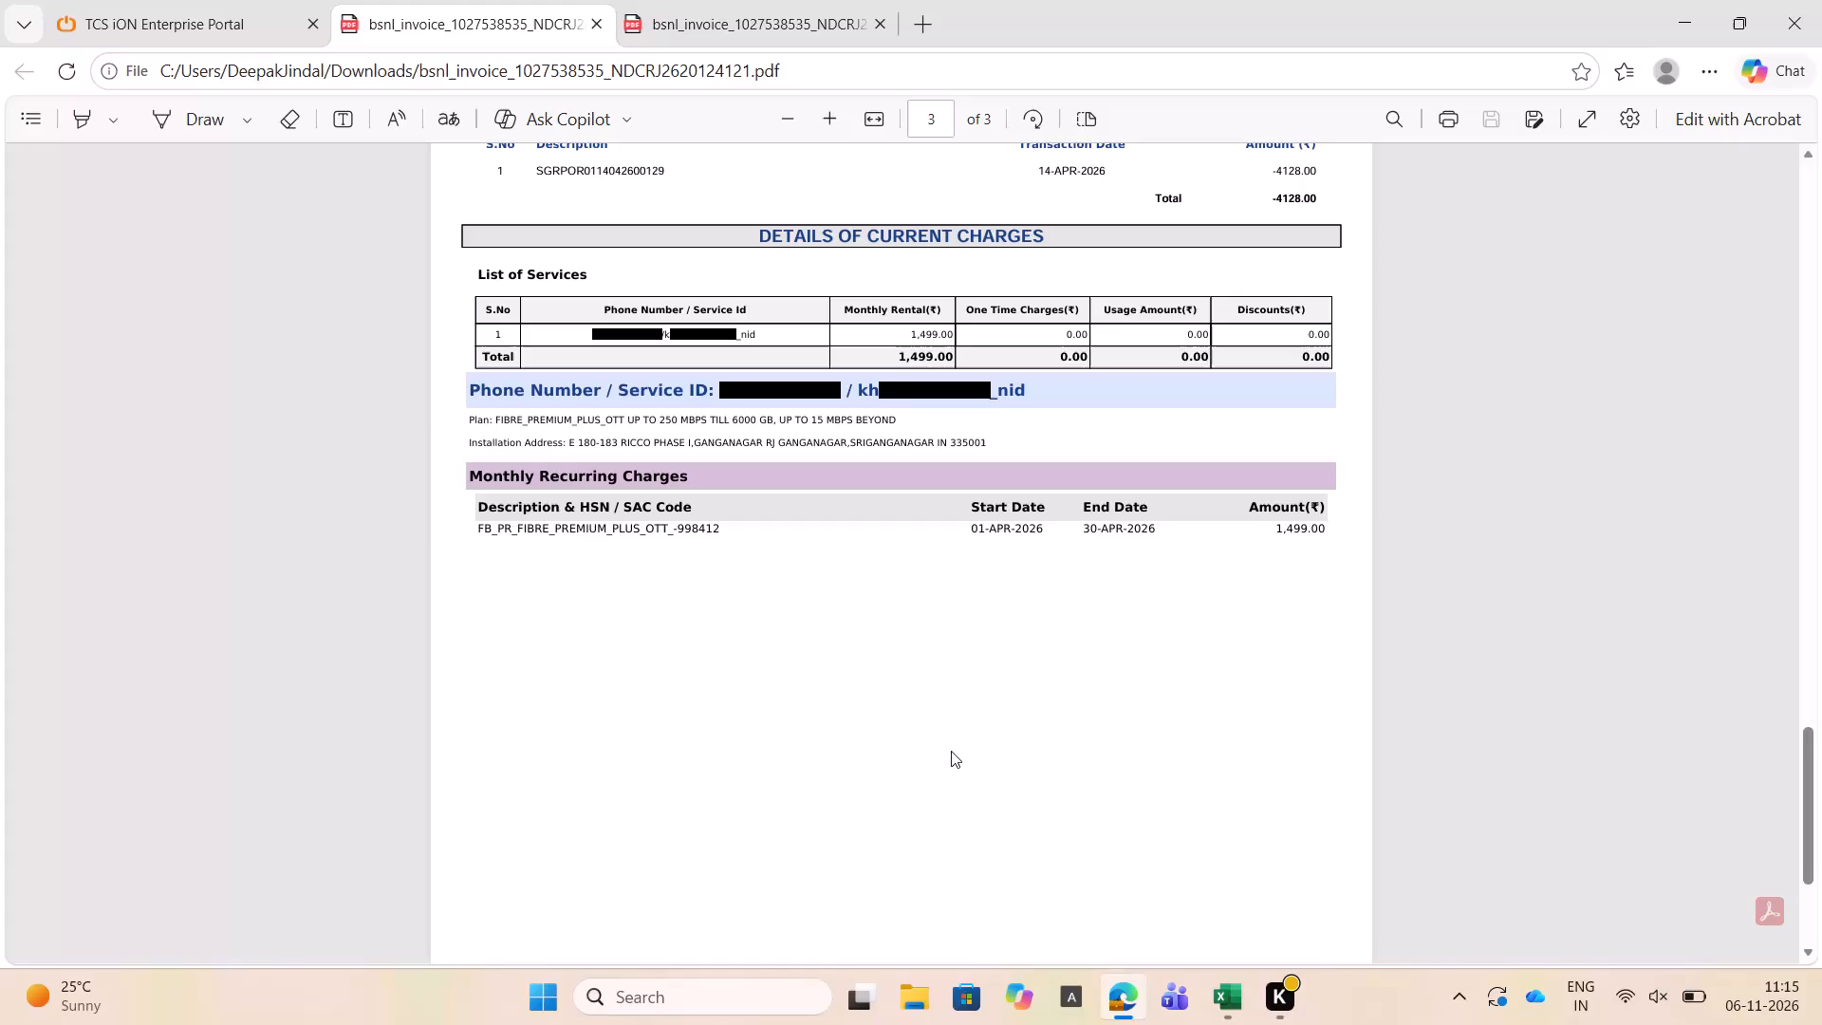
Review the payment details, list of services and monthly recurring charges on page 3 of the BSNL invoice.
{"action": "key", "text": "Up"}
{"action": "key", "text": "Up"}
{"action": "key", "text": "Up"}
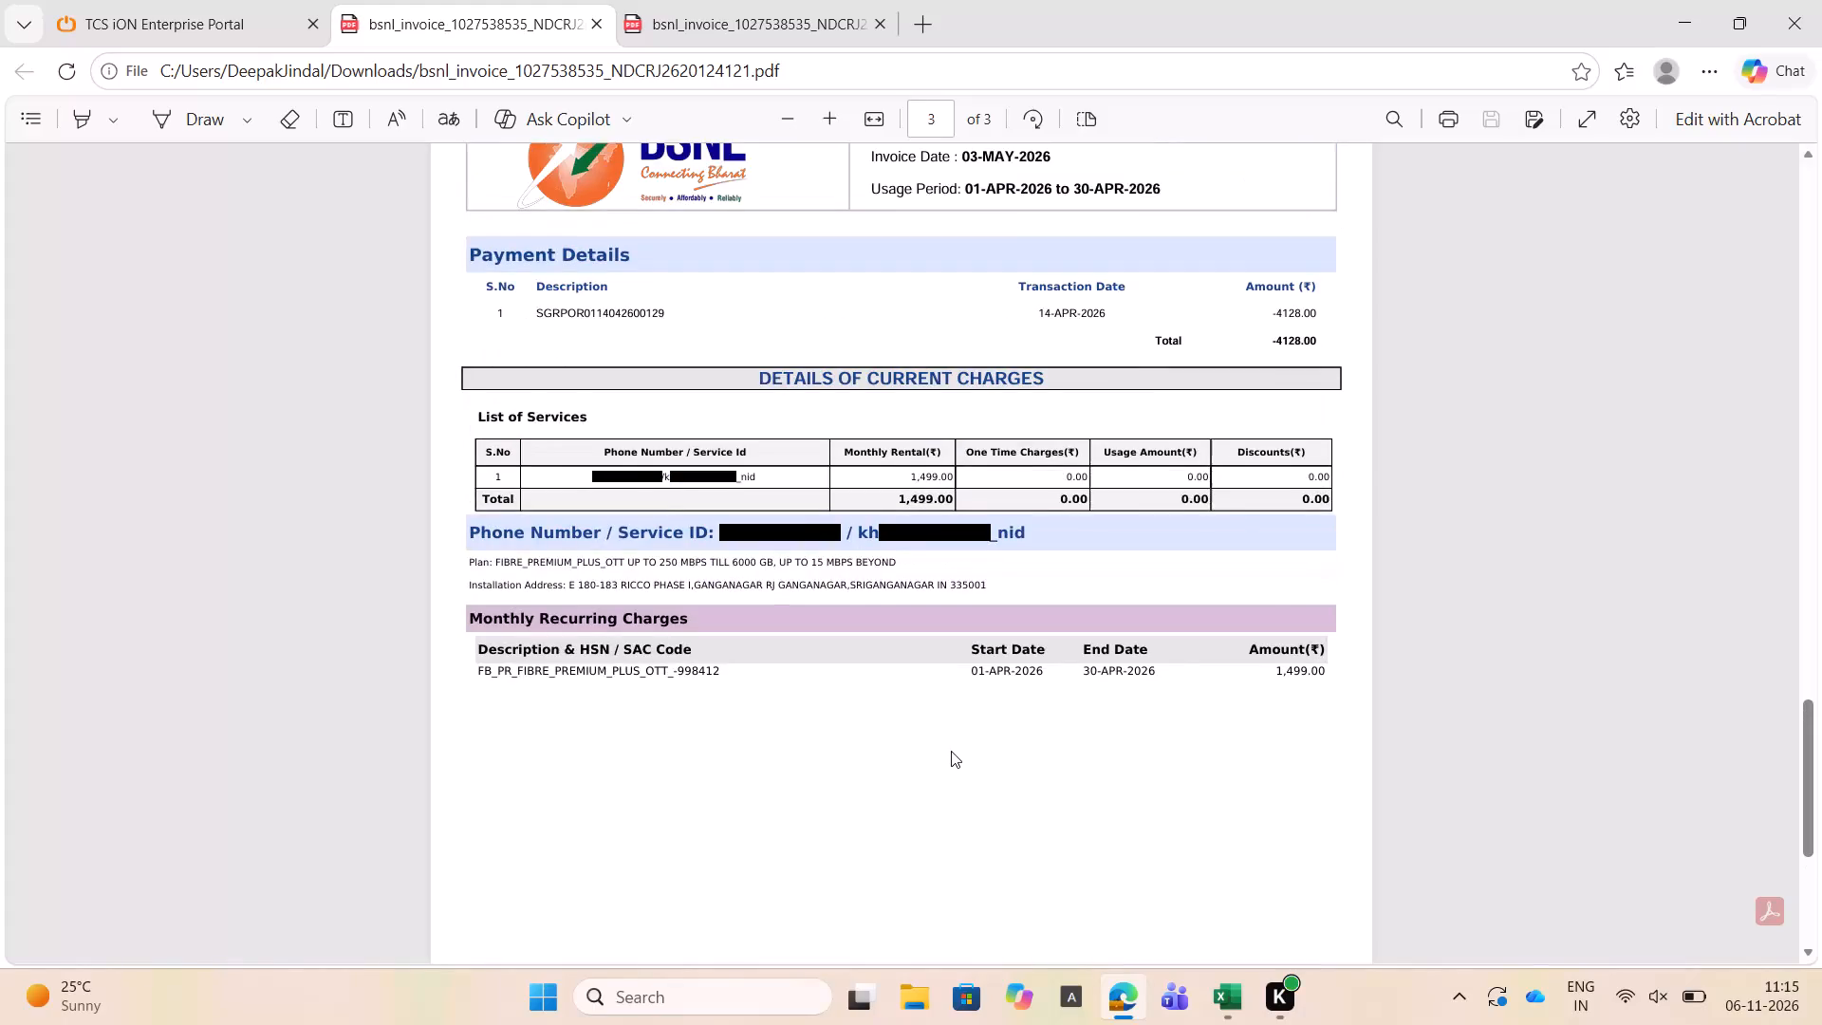
{"action": "key", "text": "Down"}
{"action": "key", "text": "Down"}
{"action": "key", "text": "Up"}
{"action": "key", "text": "Up"}
{"action": "key", "text": "Up"}
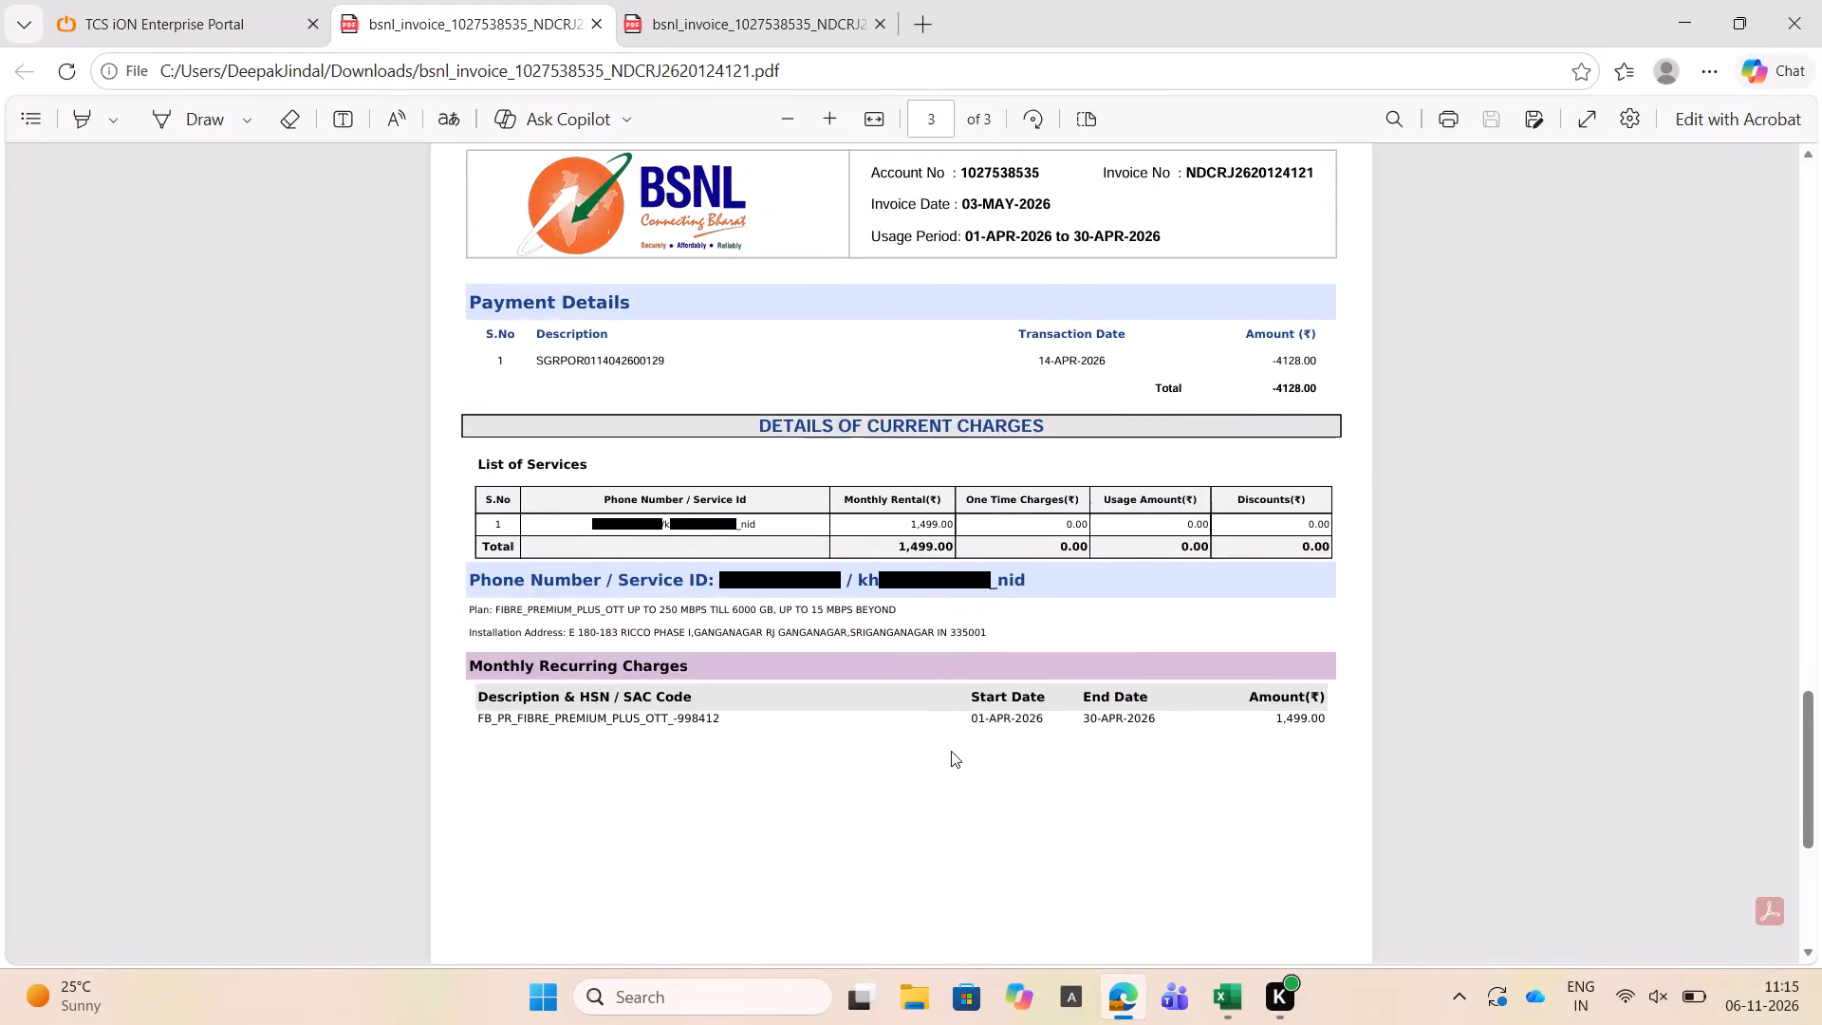
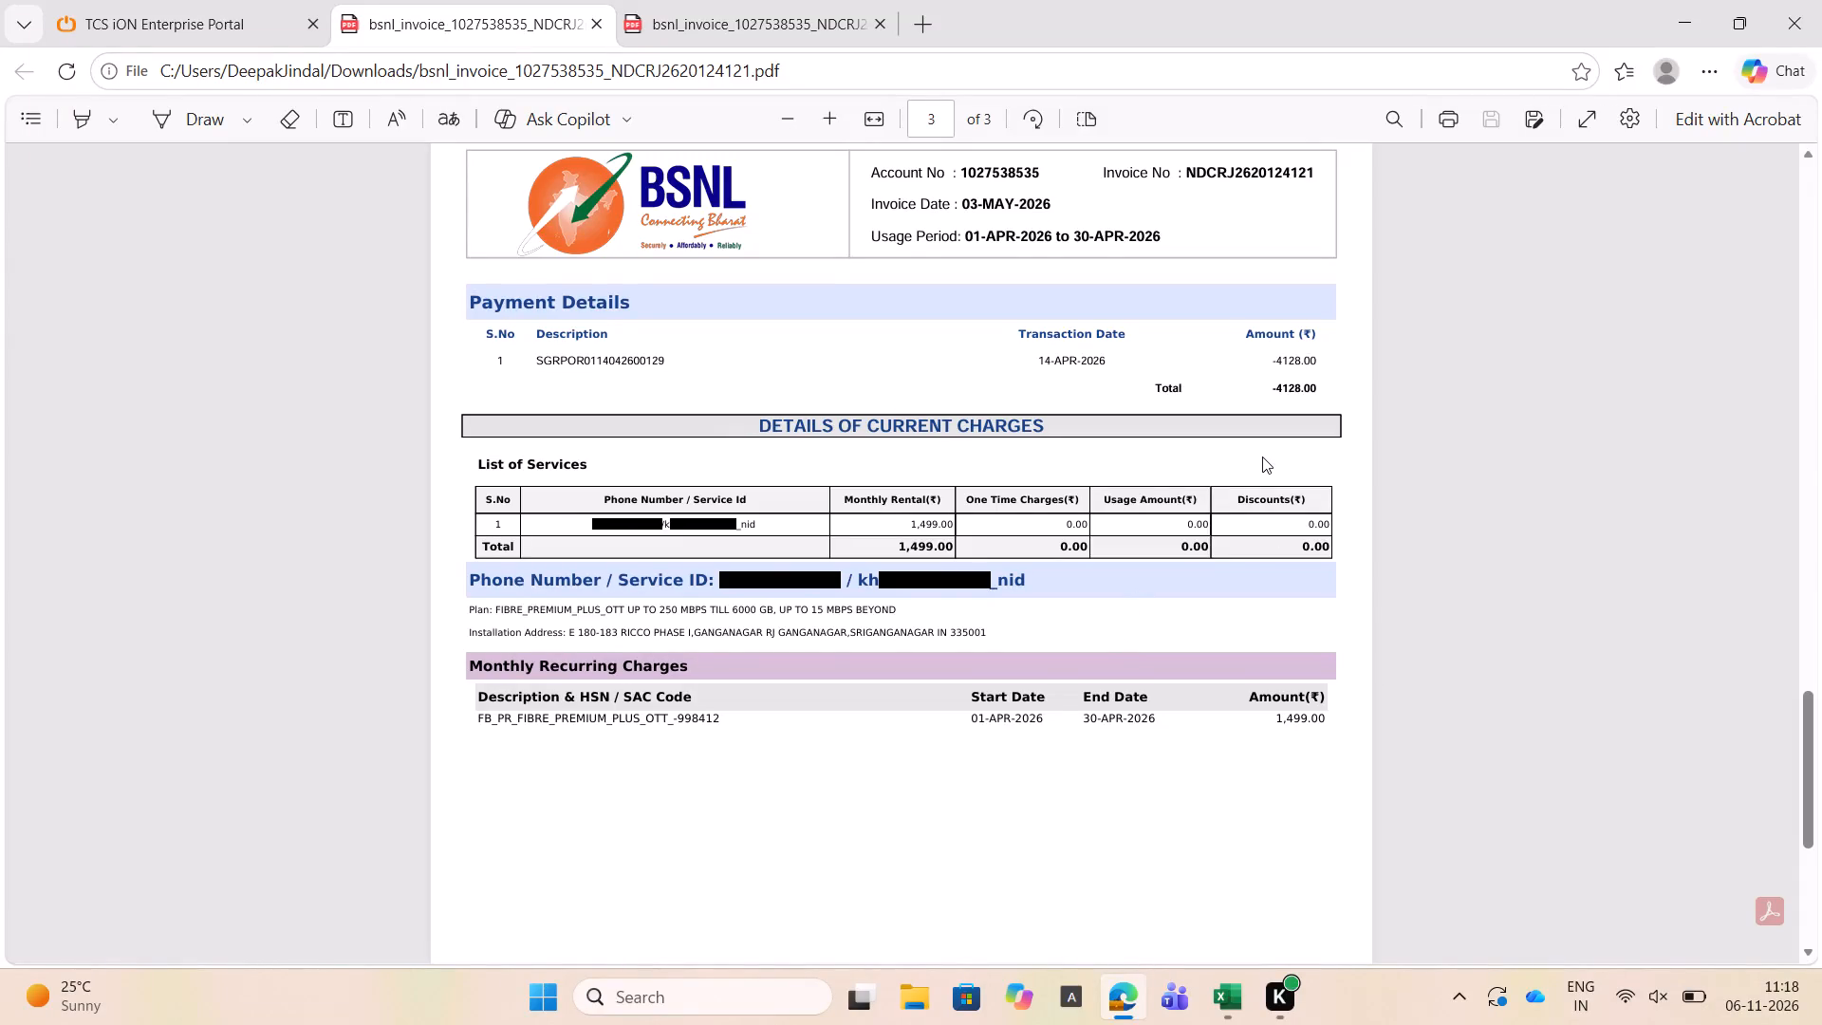
Compare the page 1 account summary and current charges of the BSNL invoices due 18-MAY-2026 and 18-APR-2026.
{"action": "scroll", "coordinate": [993, 467], "scroll_direction": "up", "scroll_amount": 1}
{"action": "scroll", "coordinate": [993, 467], "scroll_direction": "down", "scroll_amount": 6}
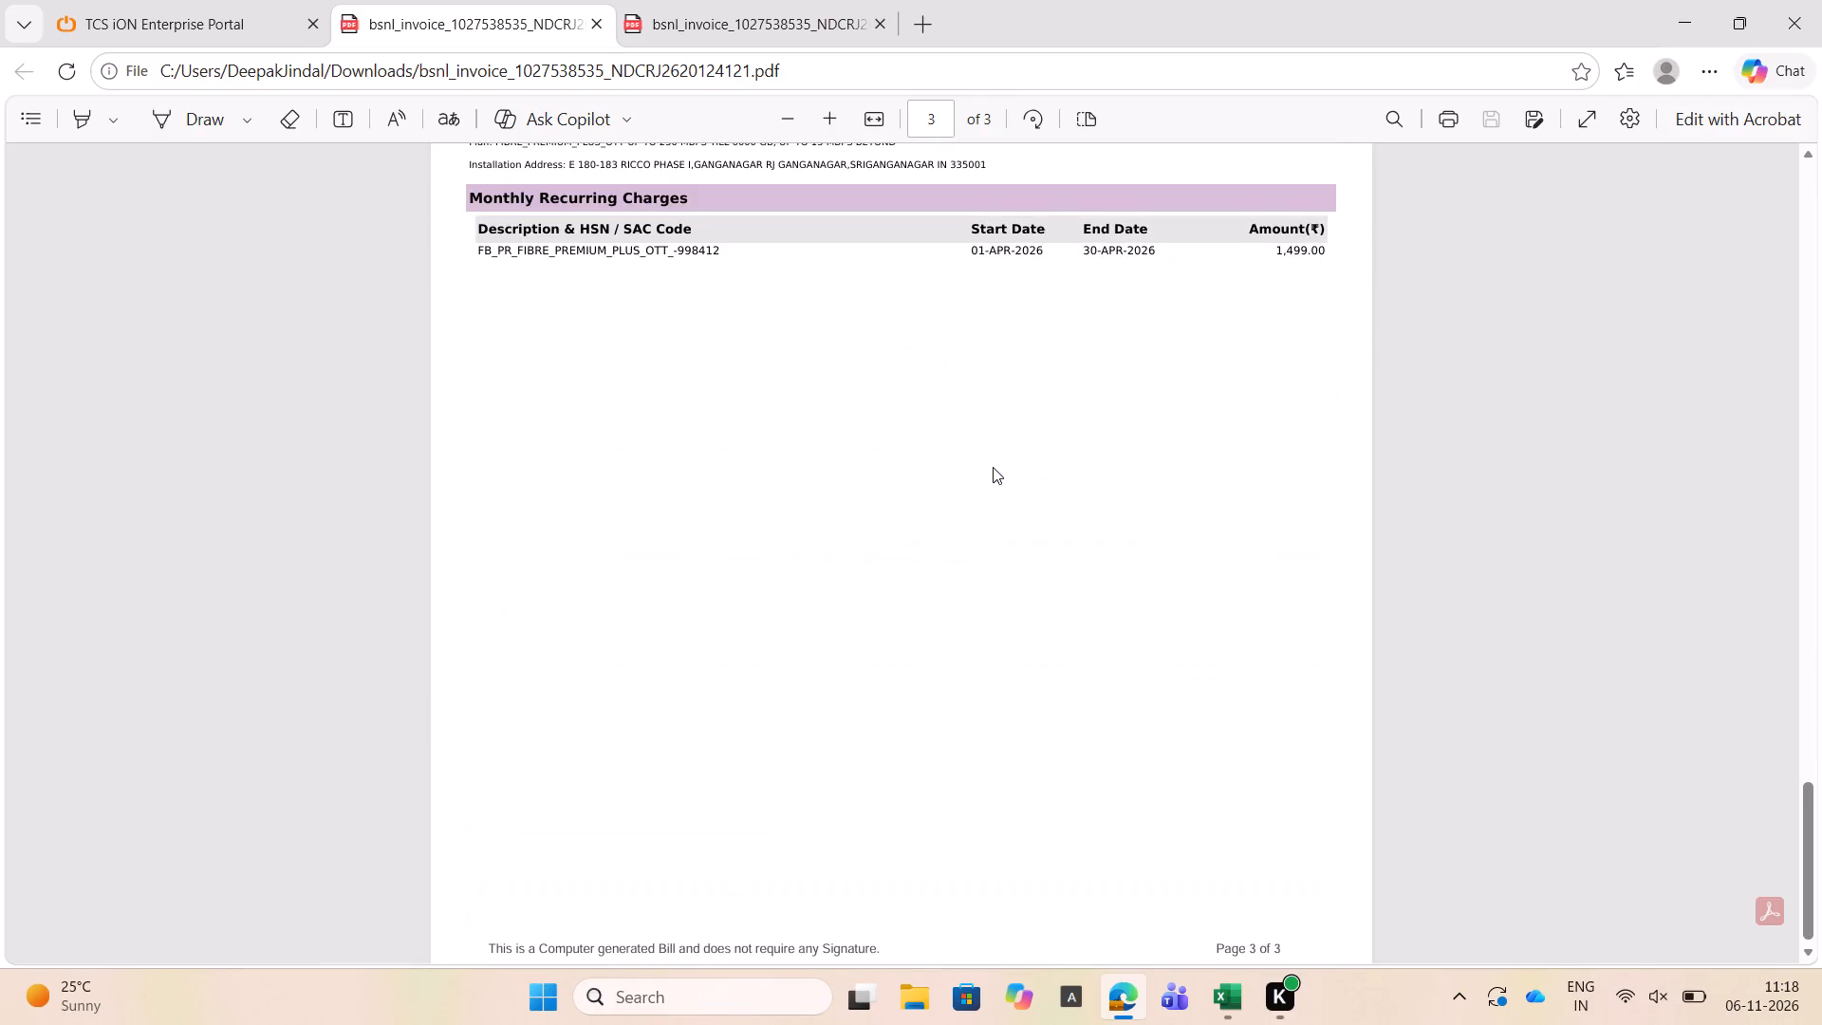
{"action": "scroll", "coordinate": [993, 467], "scroll_direction": "down", "scroll_amount": 1}
{"action": "scroll", "coordinate": [993, 467], "scroll_direction": "up", "scroll_amount": 15}
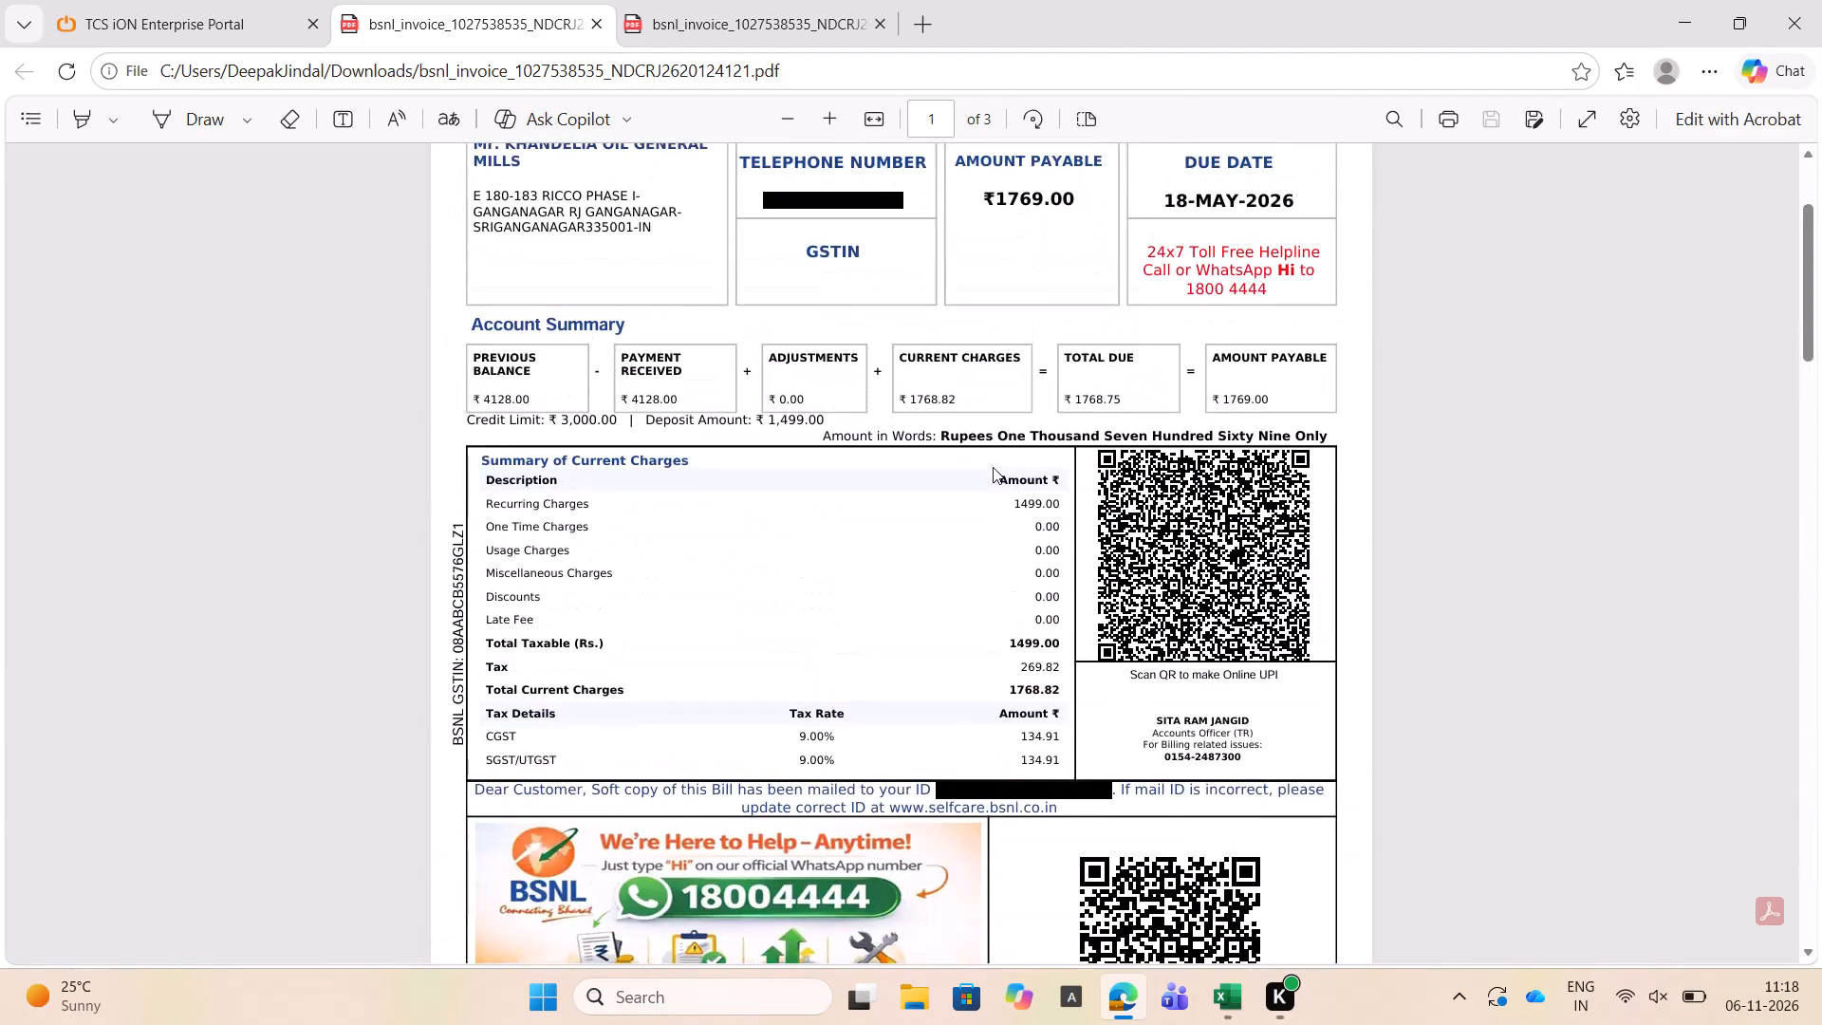
{"action": "left_click", "coordinate": [832, 0]}
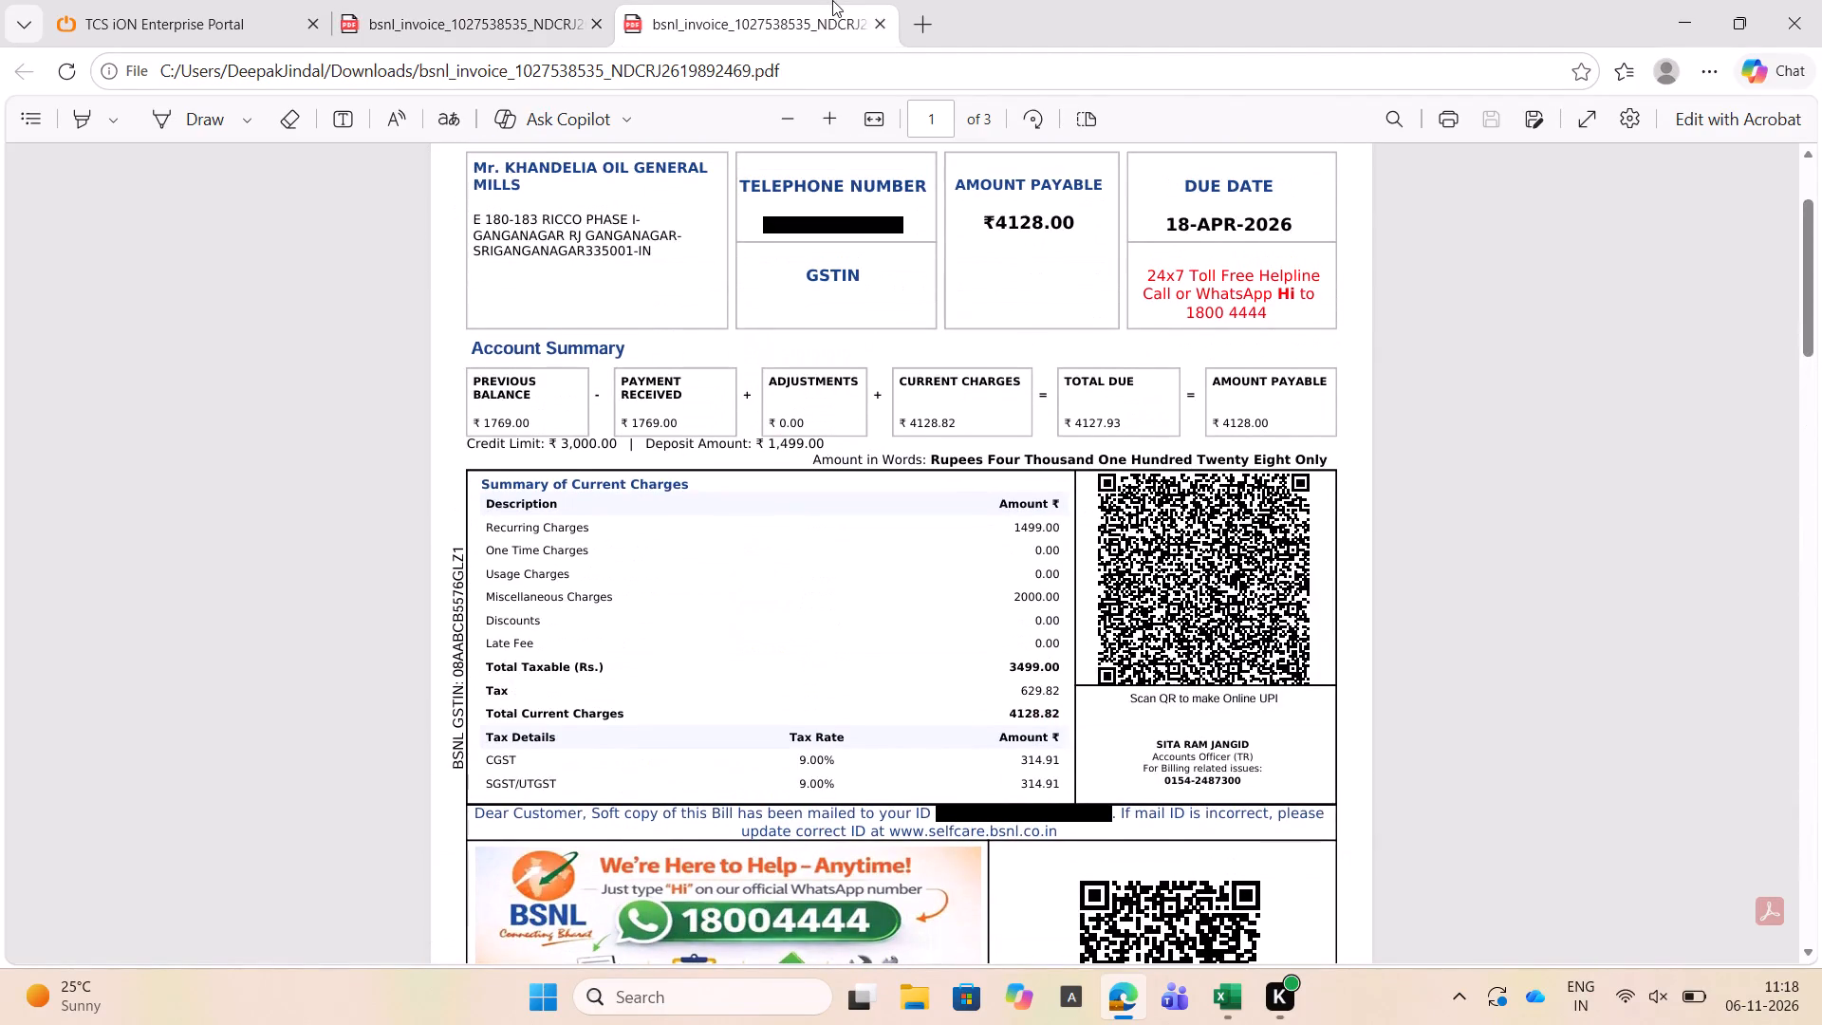
{"action": "left_click", "coordinate": [683, 0]}
{"action": "left_click", "coordinate": [447, 0]}
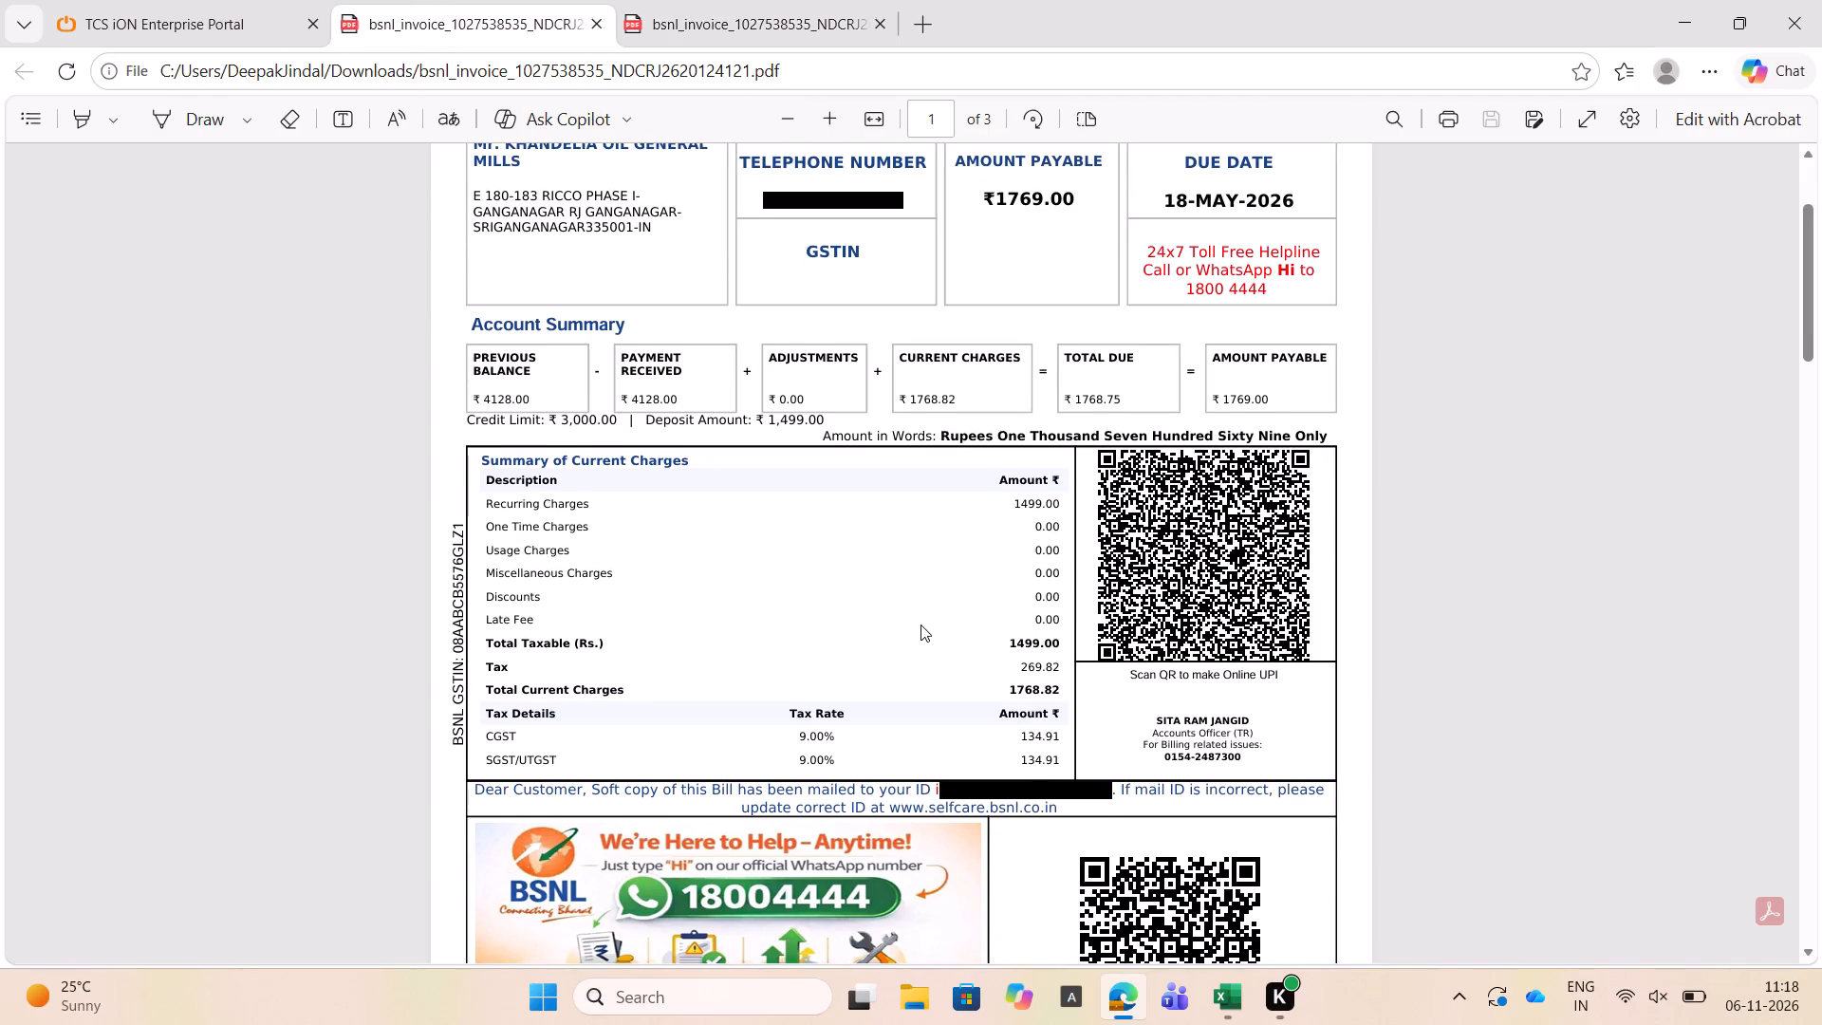
{"action": "left_click", "coordinate": [645, 0]}
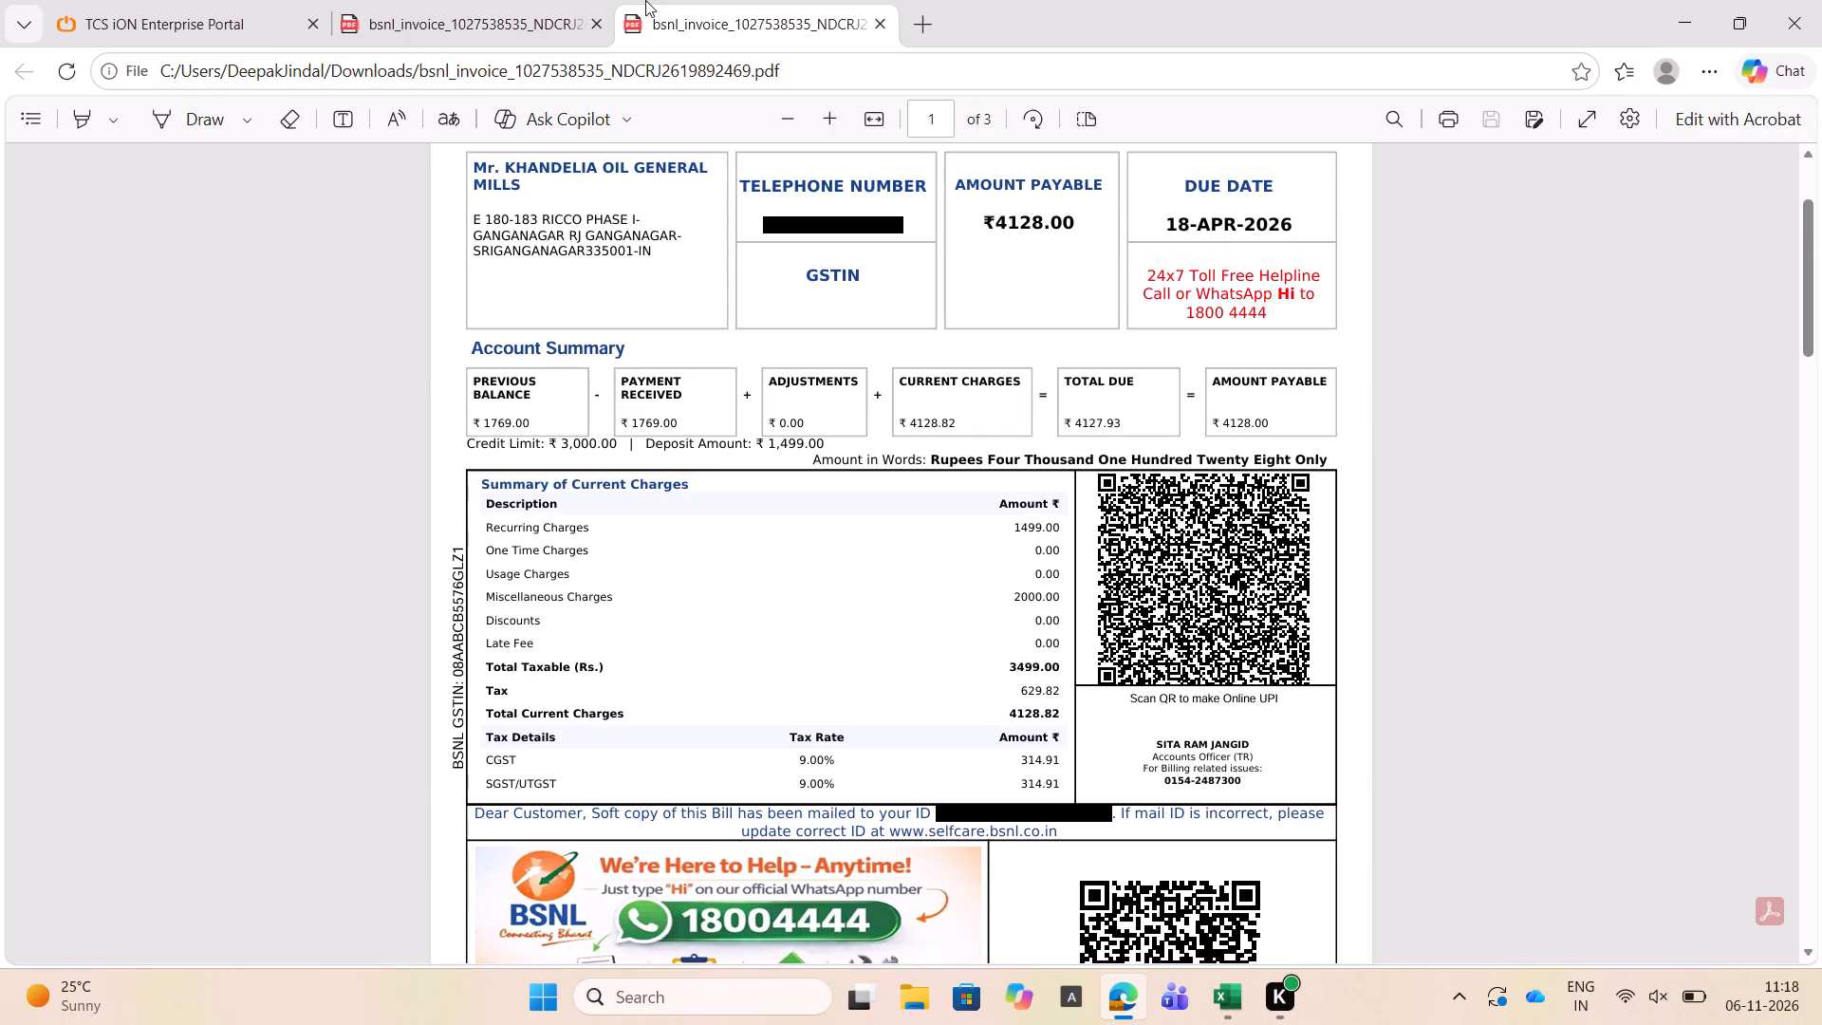
{"action": "left_click", "coordinate": [586, 0]}
{"action": "left_click", "coordinate": [746, 0]}
{"action": "left_click", "coordinate": [562, 0]}
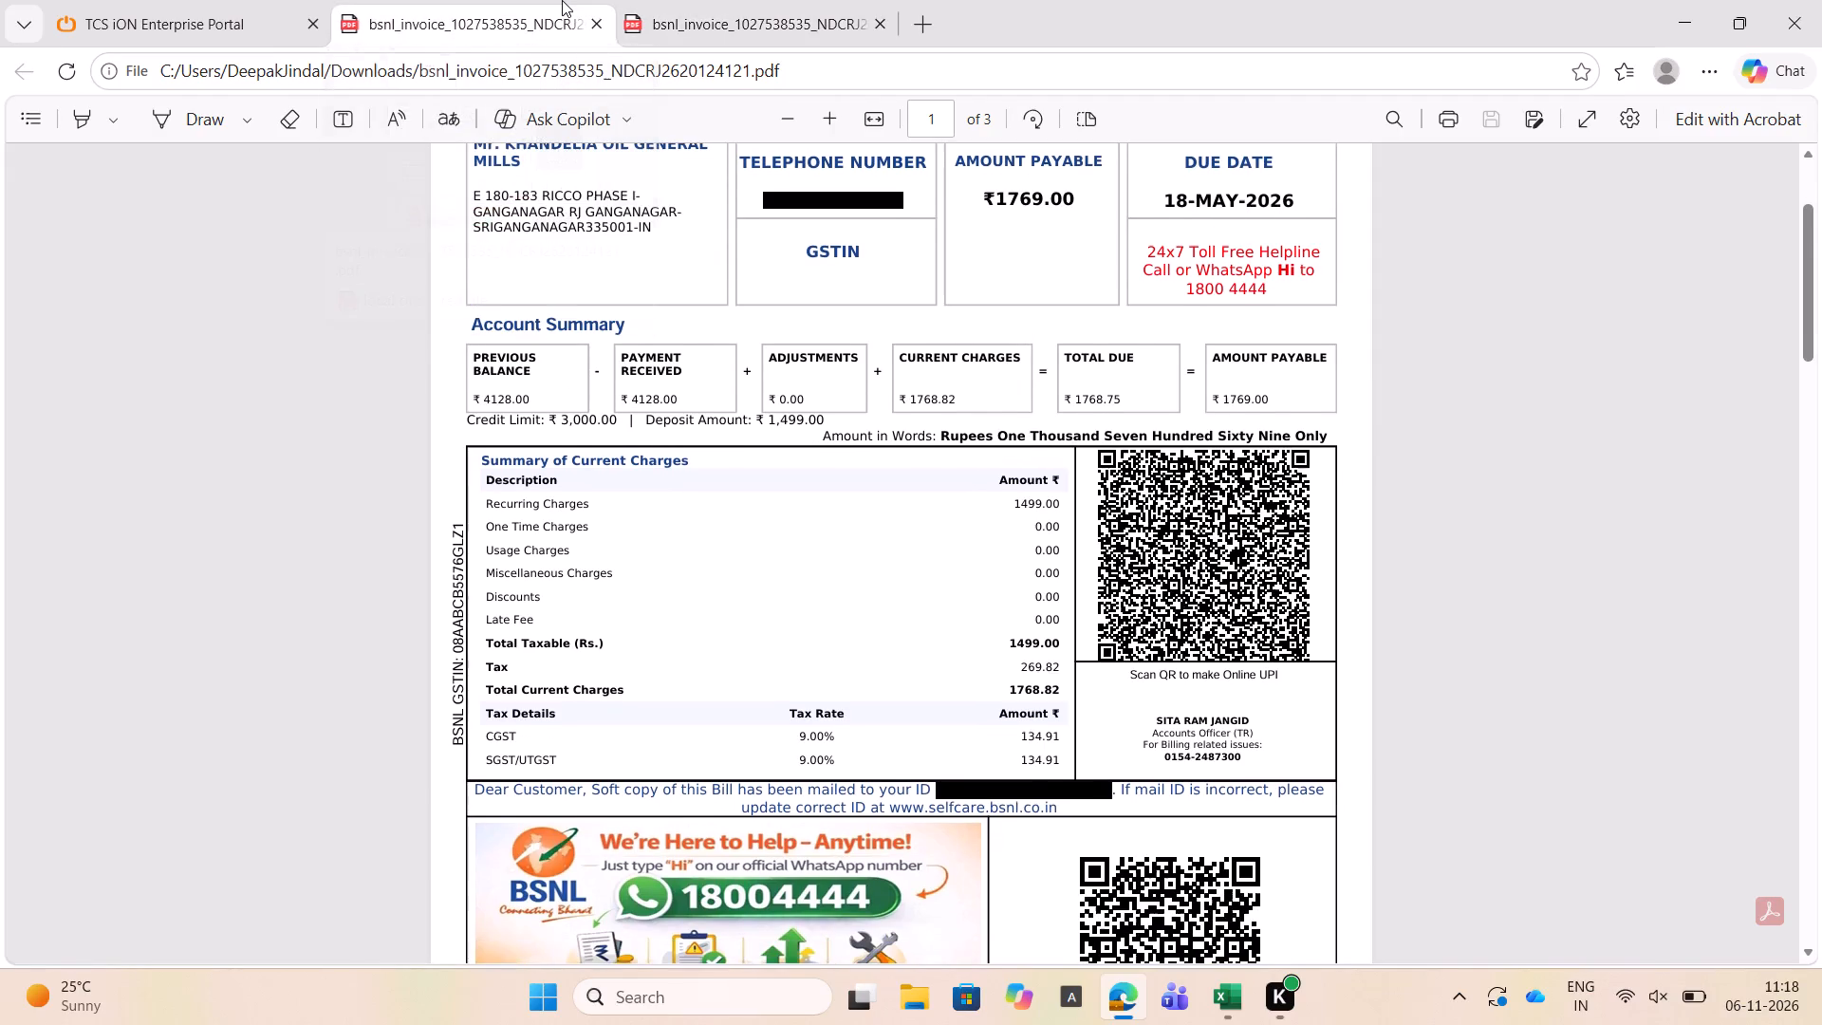
{"action": "left_click", "coordinate": [787, 0]}
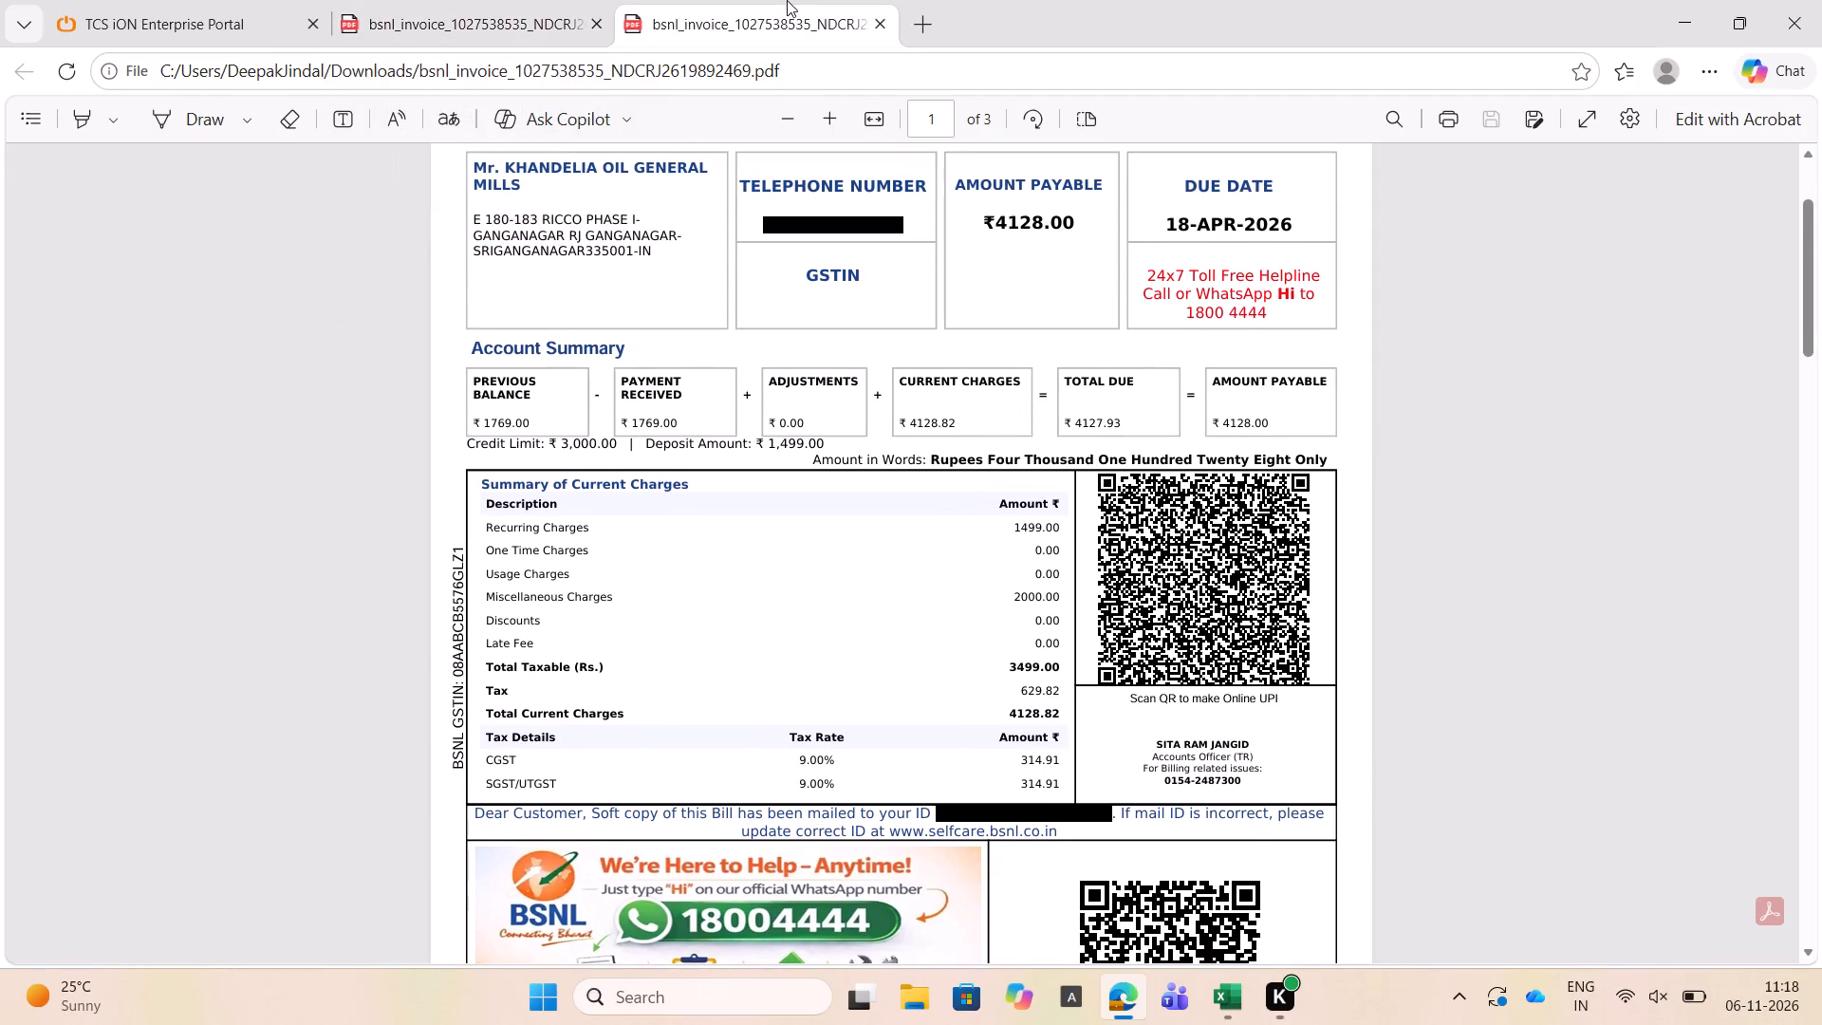
{"action": "left_click", "coordinate": [604, 0]}
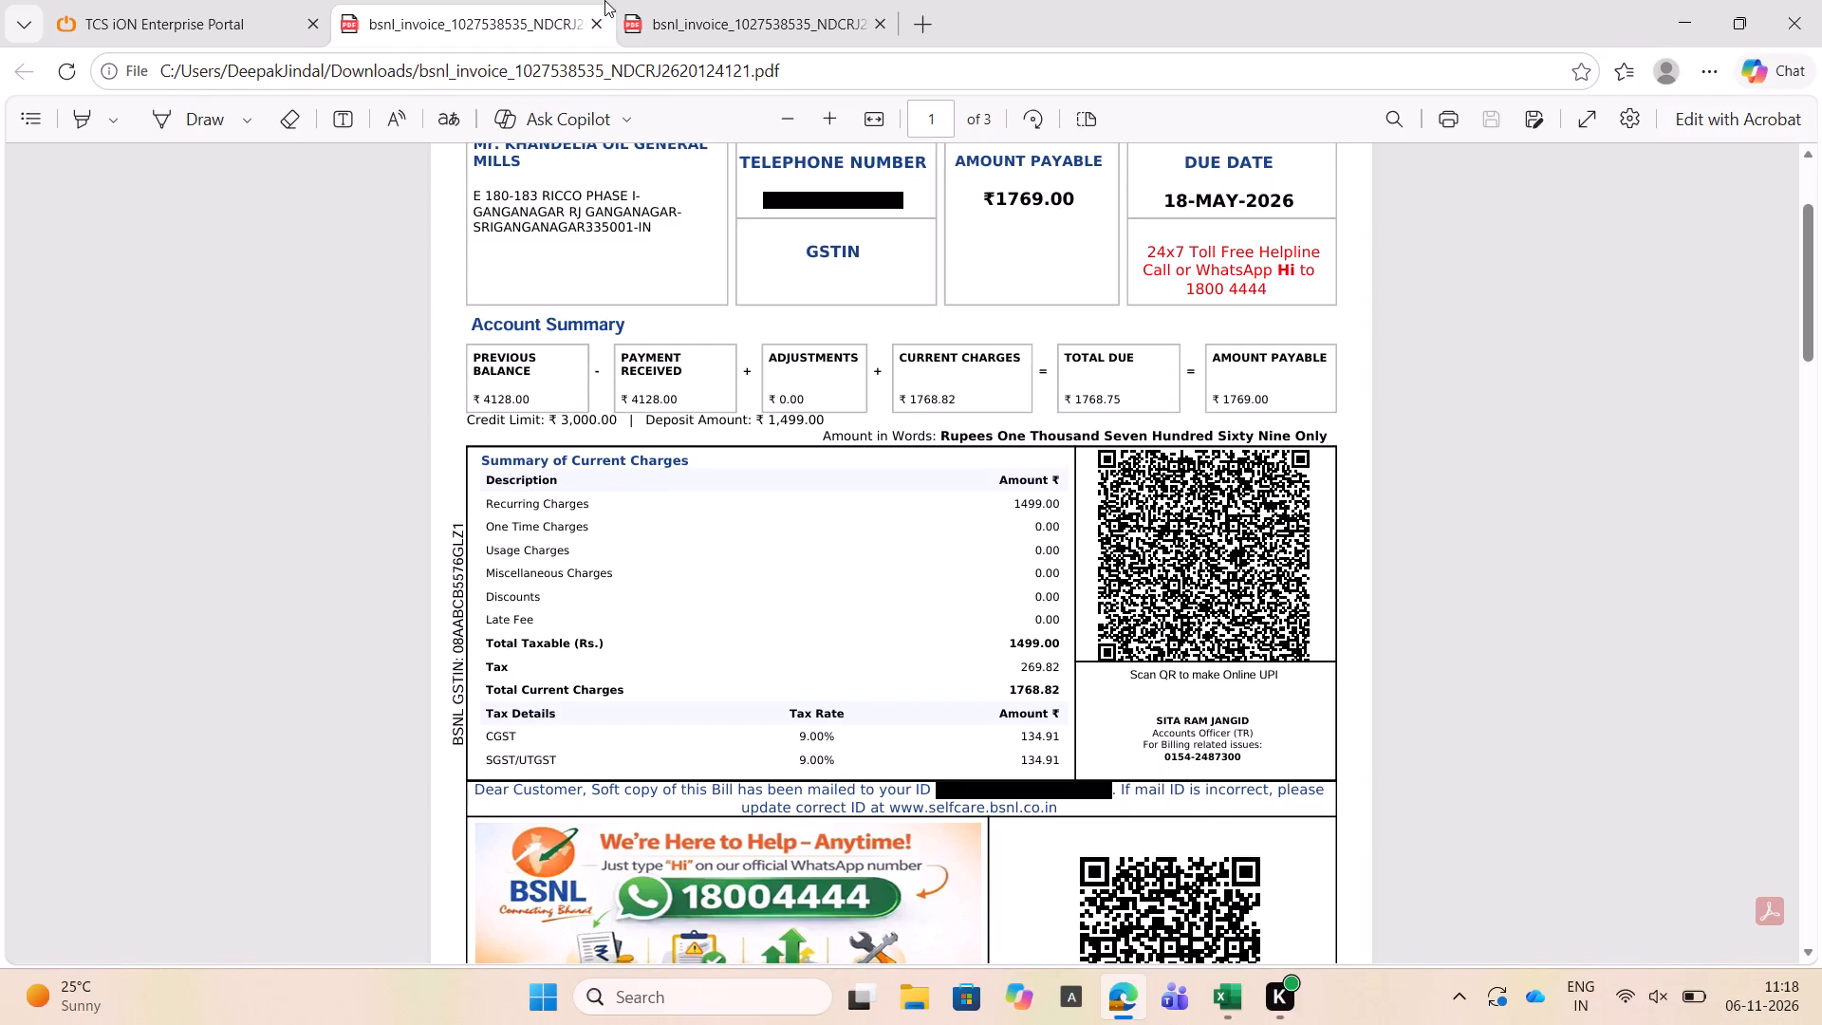
Check the charges summary and payment slip on page 1 of the May-due invoice, then return to the April-due invoice.
{"action": "scroll", "coordinate": [786, 386], "scroll_direction": "down", "scroll_amount": 3}
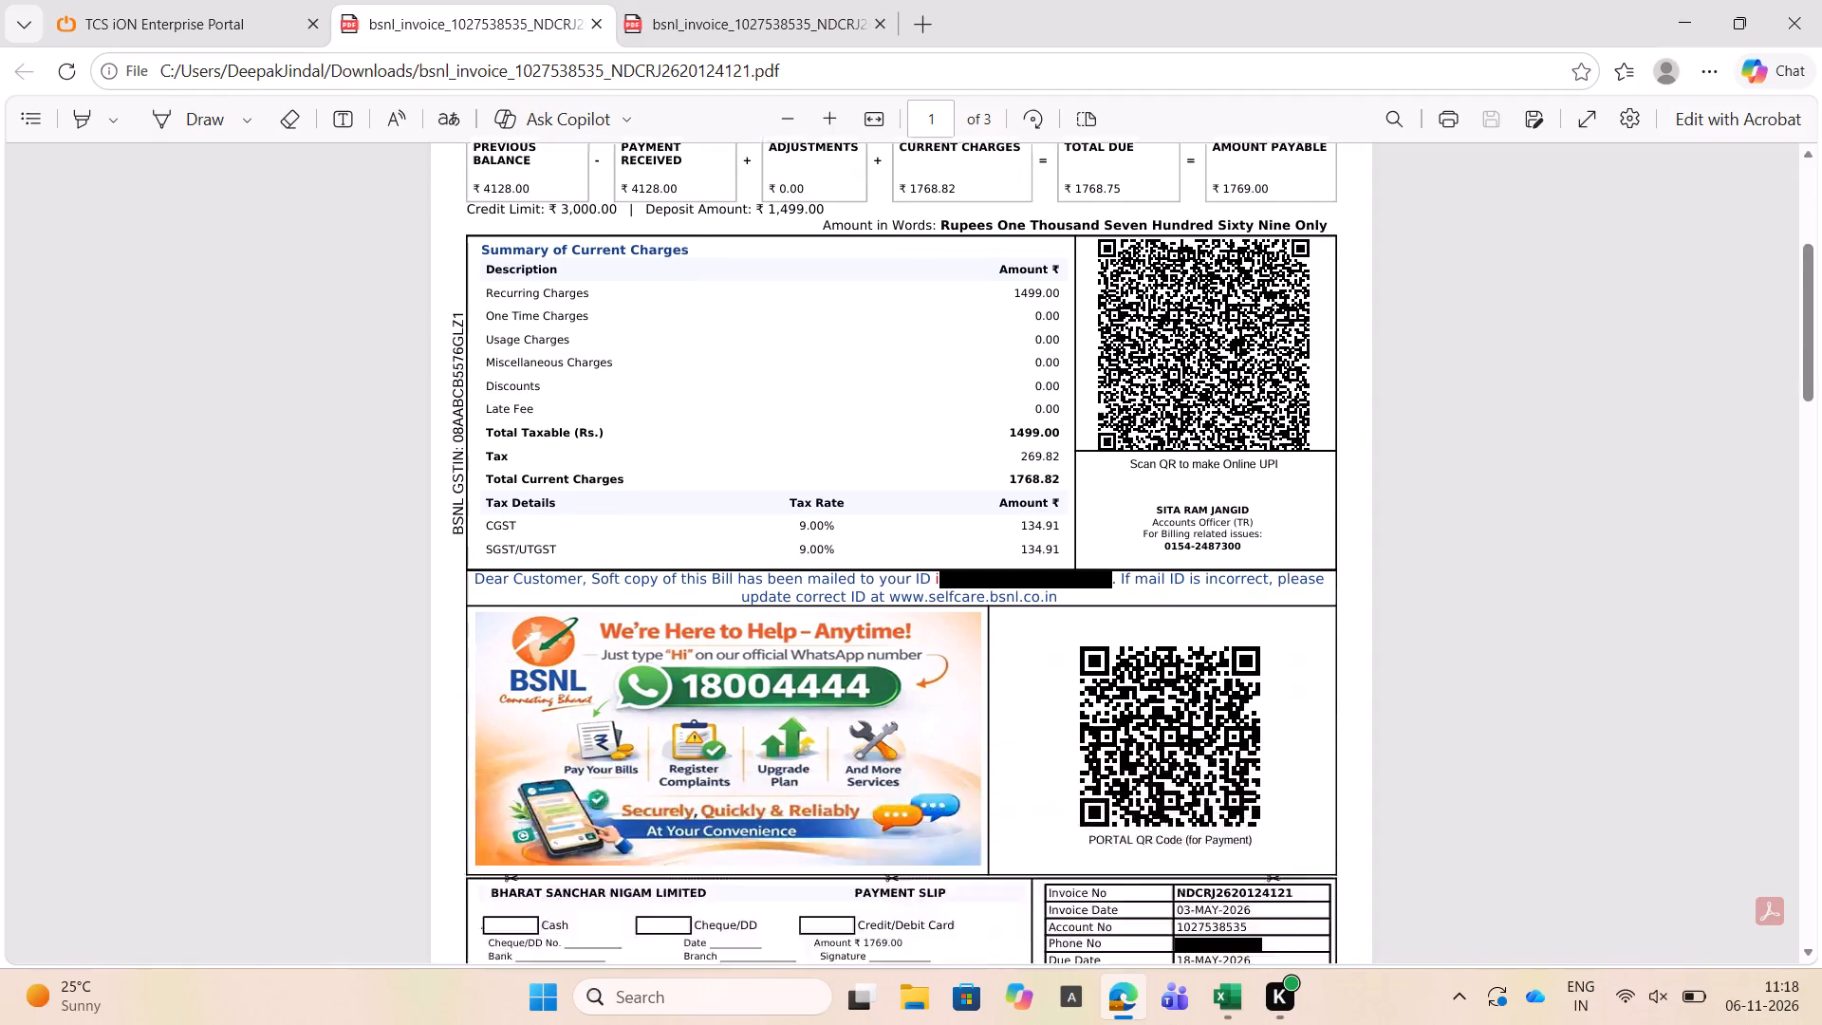
{"action": "scroll", "coordinate": [786, 386], "scroll_direction": "down", "scroll_amount": 5}
{"action": "scroll", "coordinate": [786, 386], "scroll_direction": "up", "scroll_amount": 5}
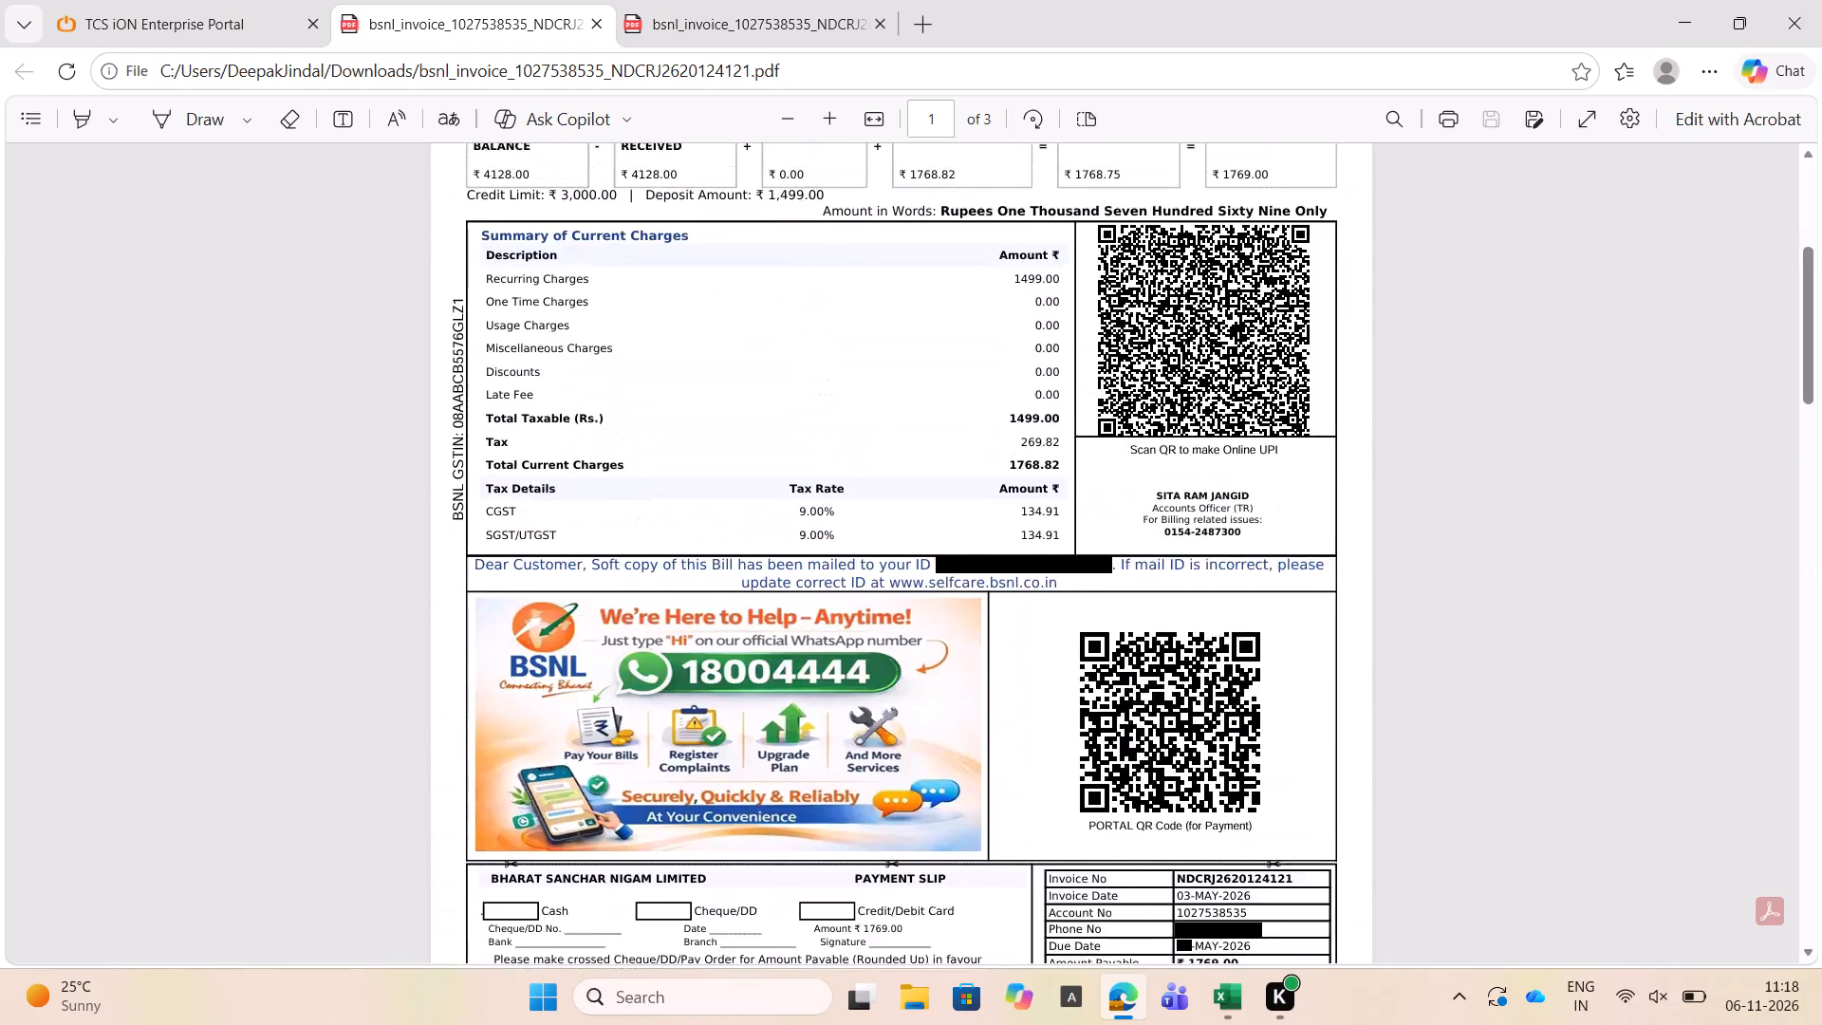
{"action": "scroll", "coordinate": [786, 386], "scroll_direction": "up", "scroll_amount": 3}
{"action": "left_click", "coordinate": [693, 0]}
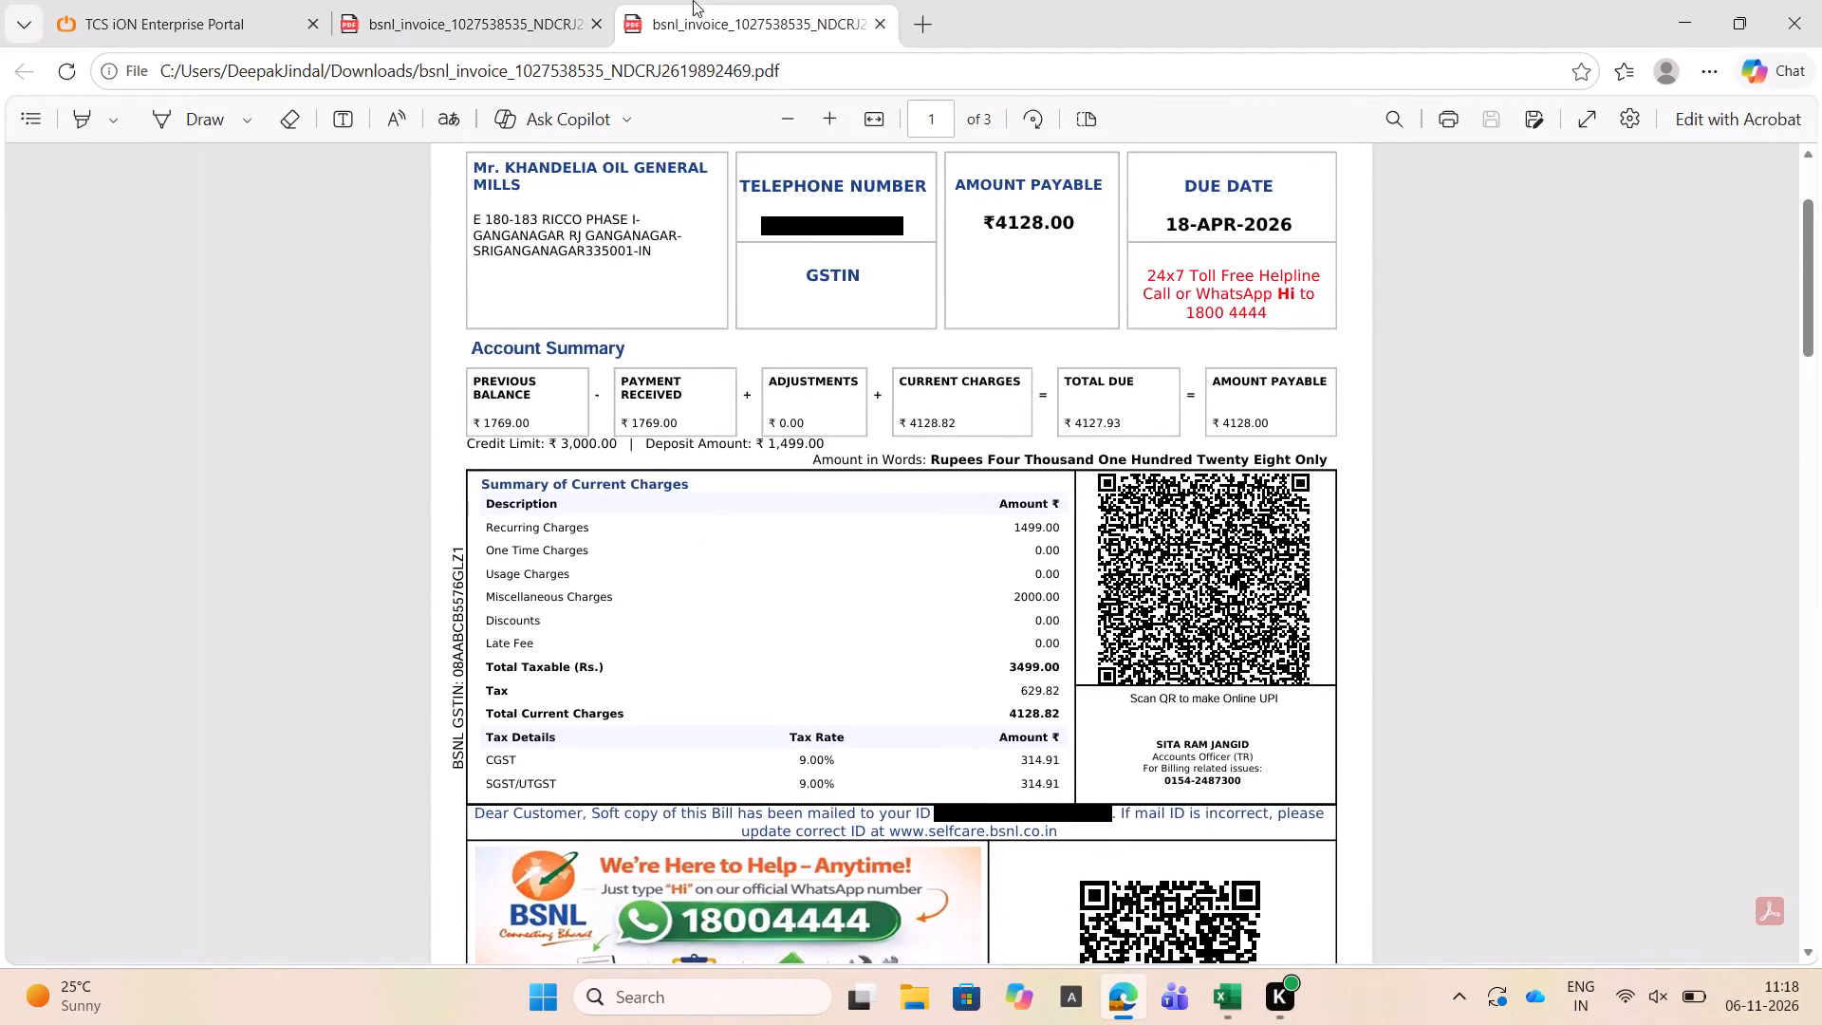
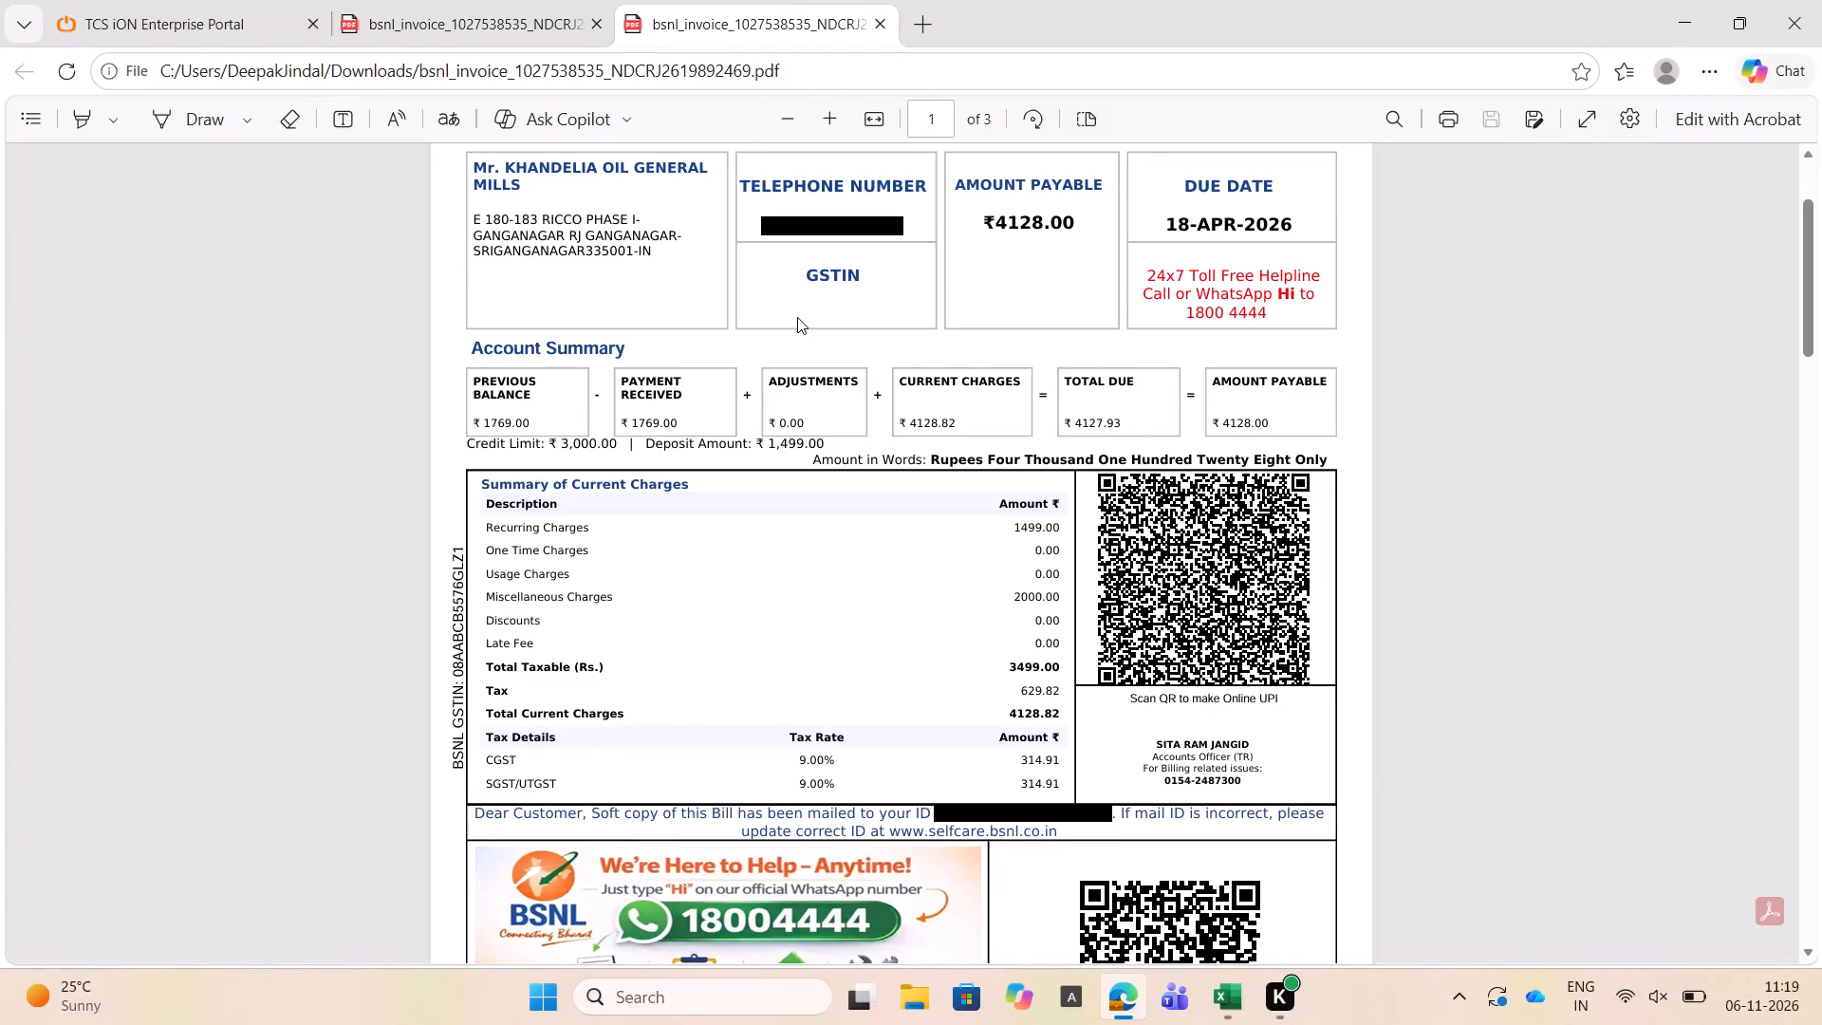
Compare the account summaries and current charges of the BSNL invoices due 18-MAY-2026 and 18-APR-2026, including page 2 of the April-due one.
{"action": "left_click", "coordinate": [512, 0]}
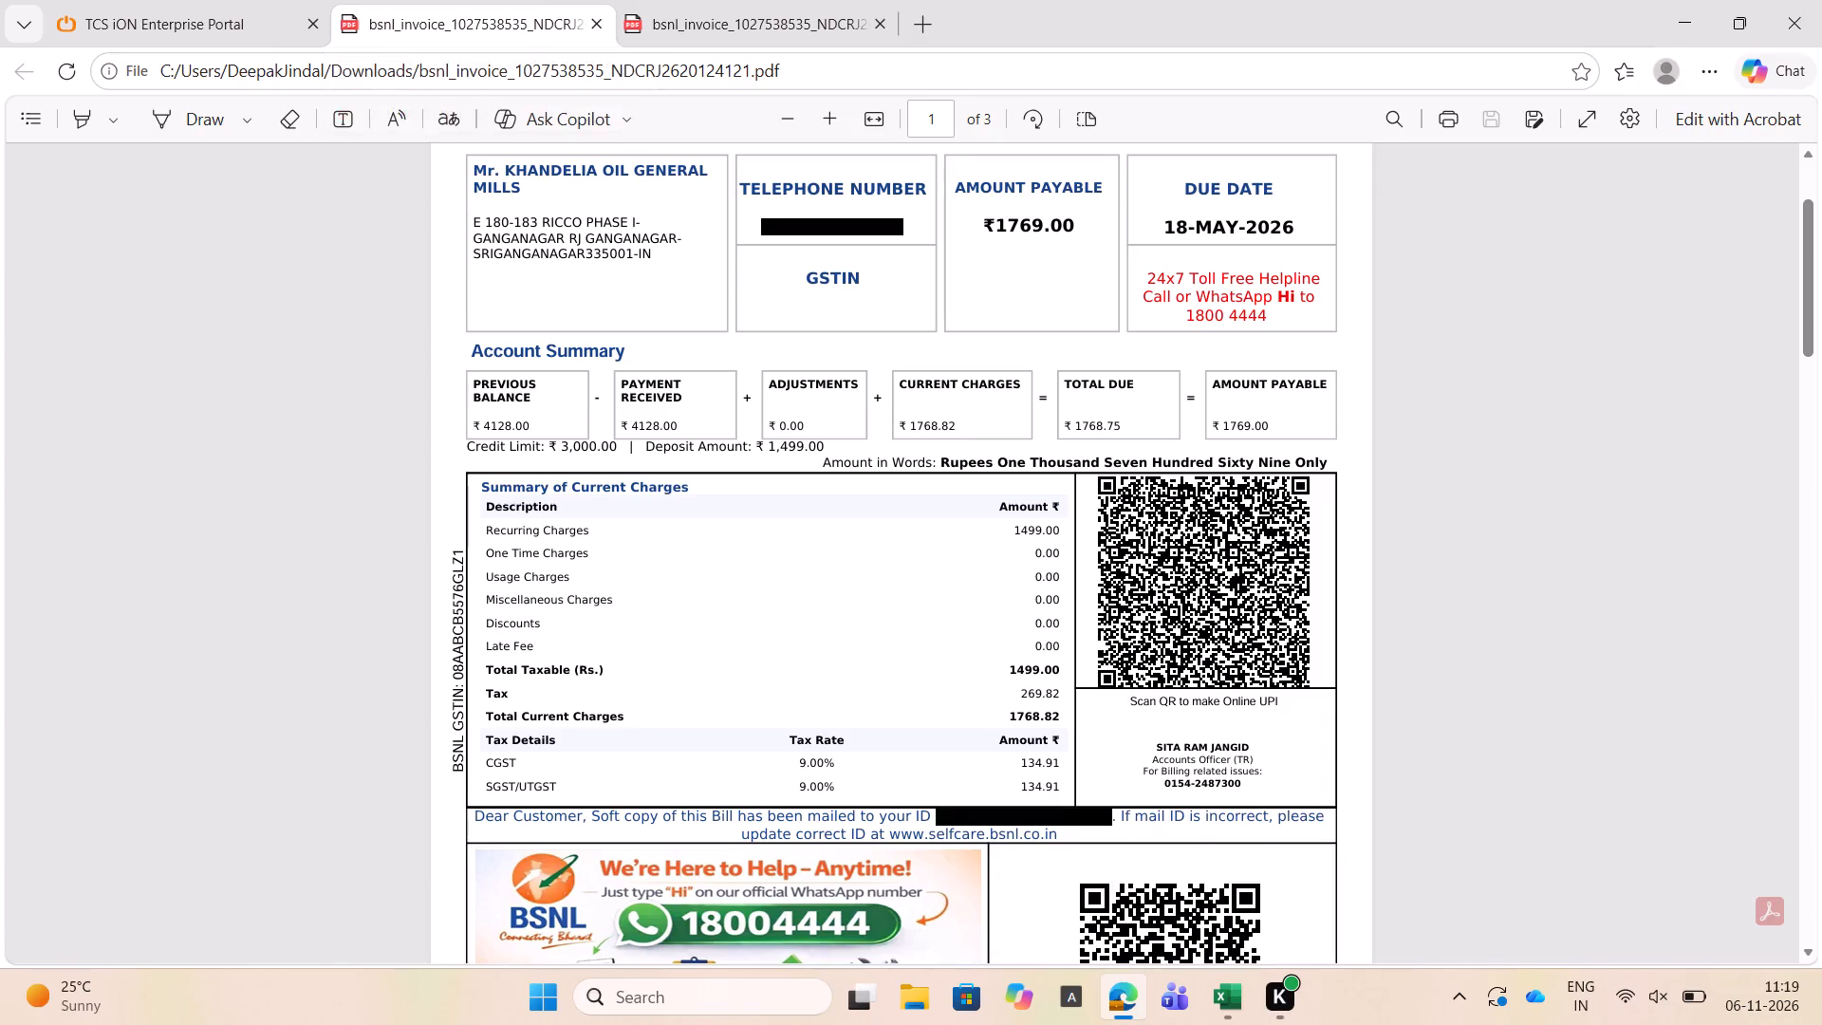
{"action": "left_click", "coordinate": [664, 0]}
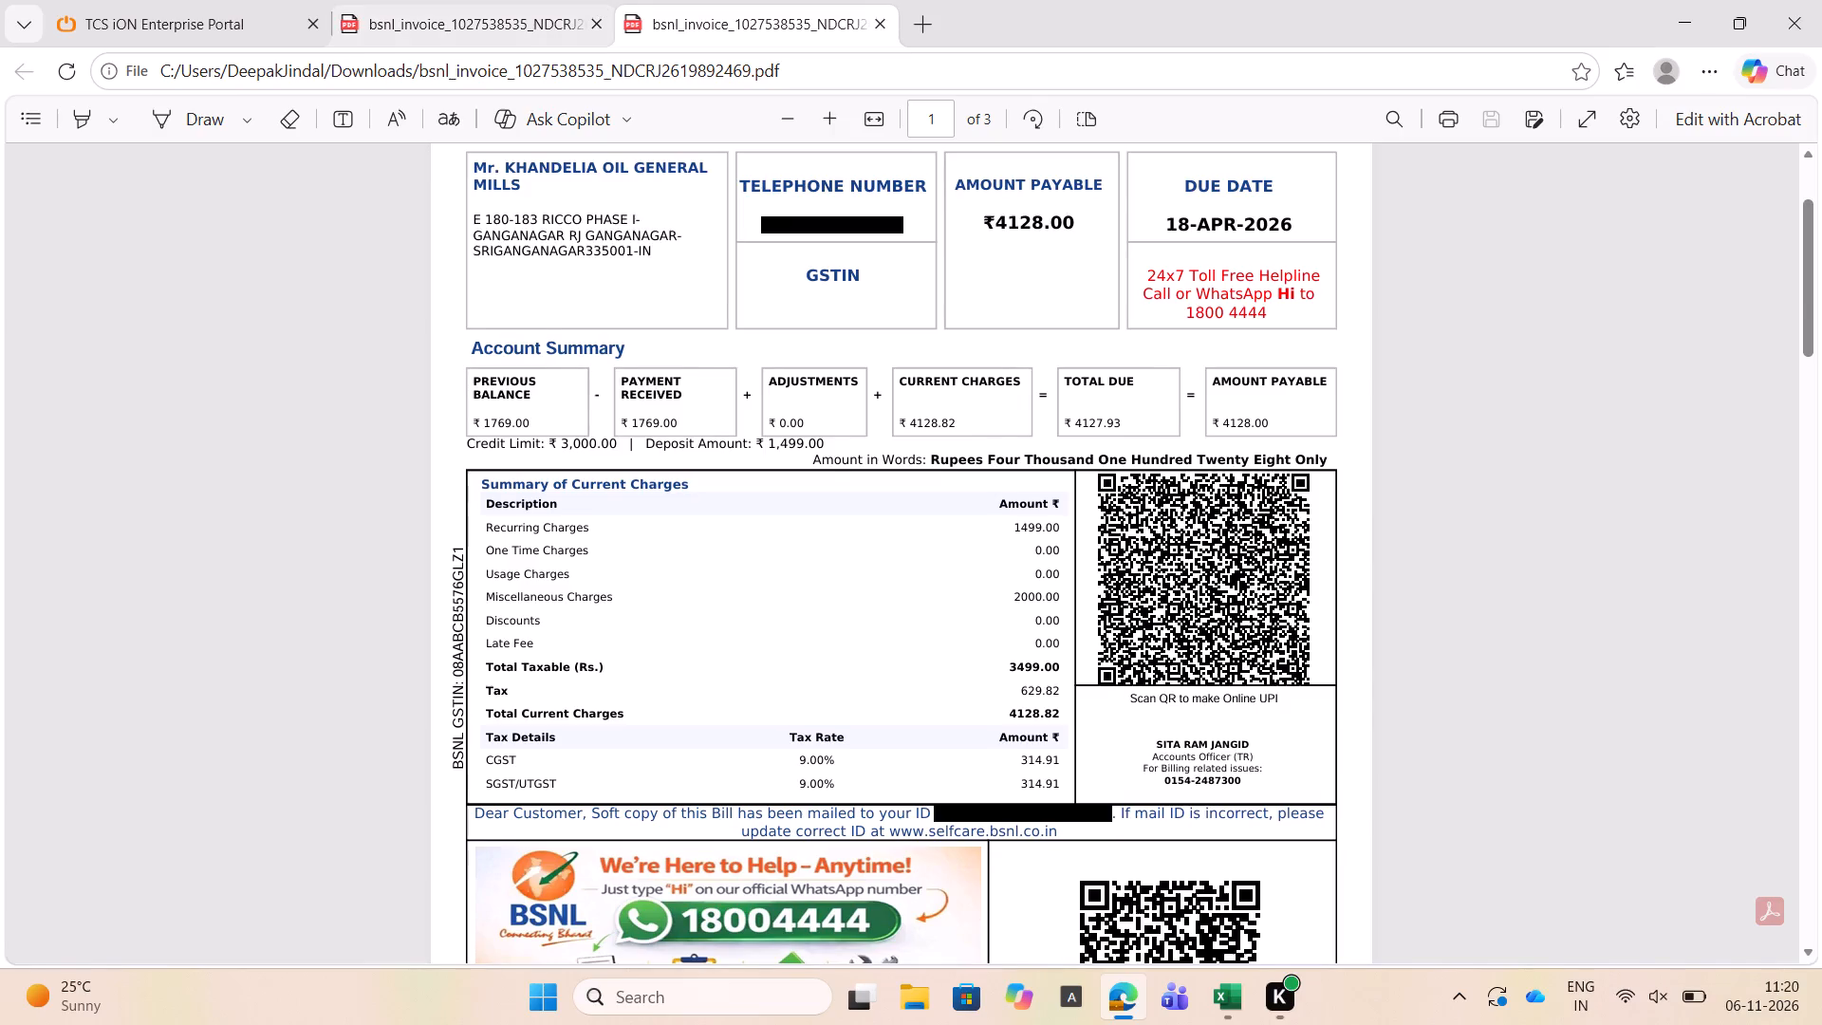
{"action": "scroll", "coordinate": [860, 816], "scroll_direction": "down", "scroll_amount": 10}
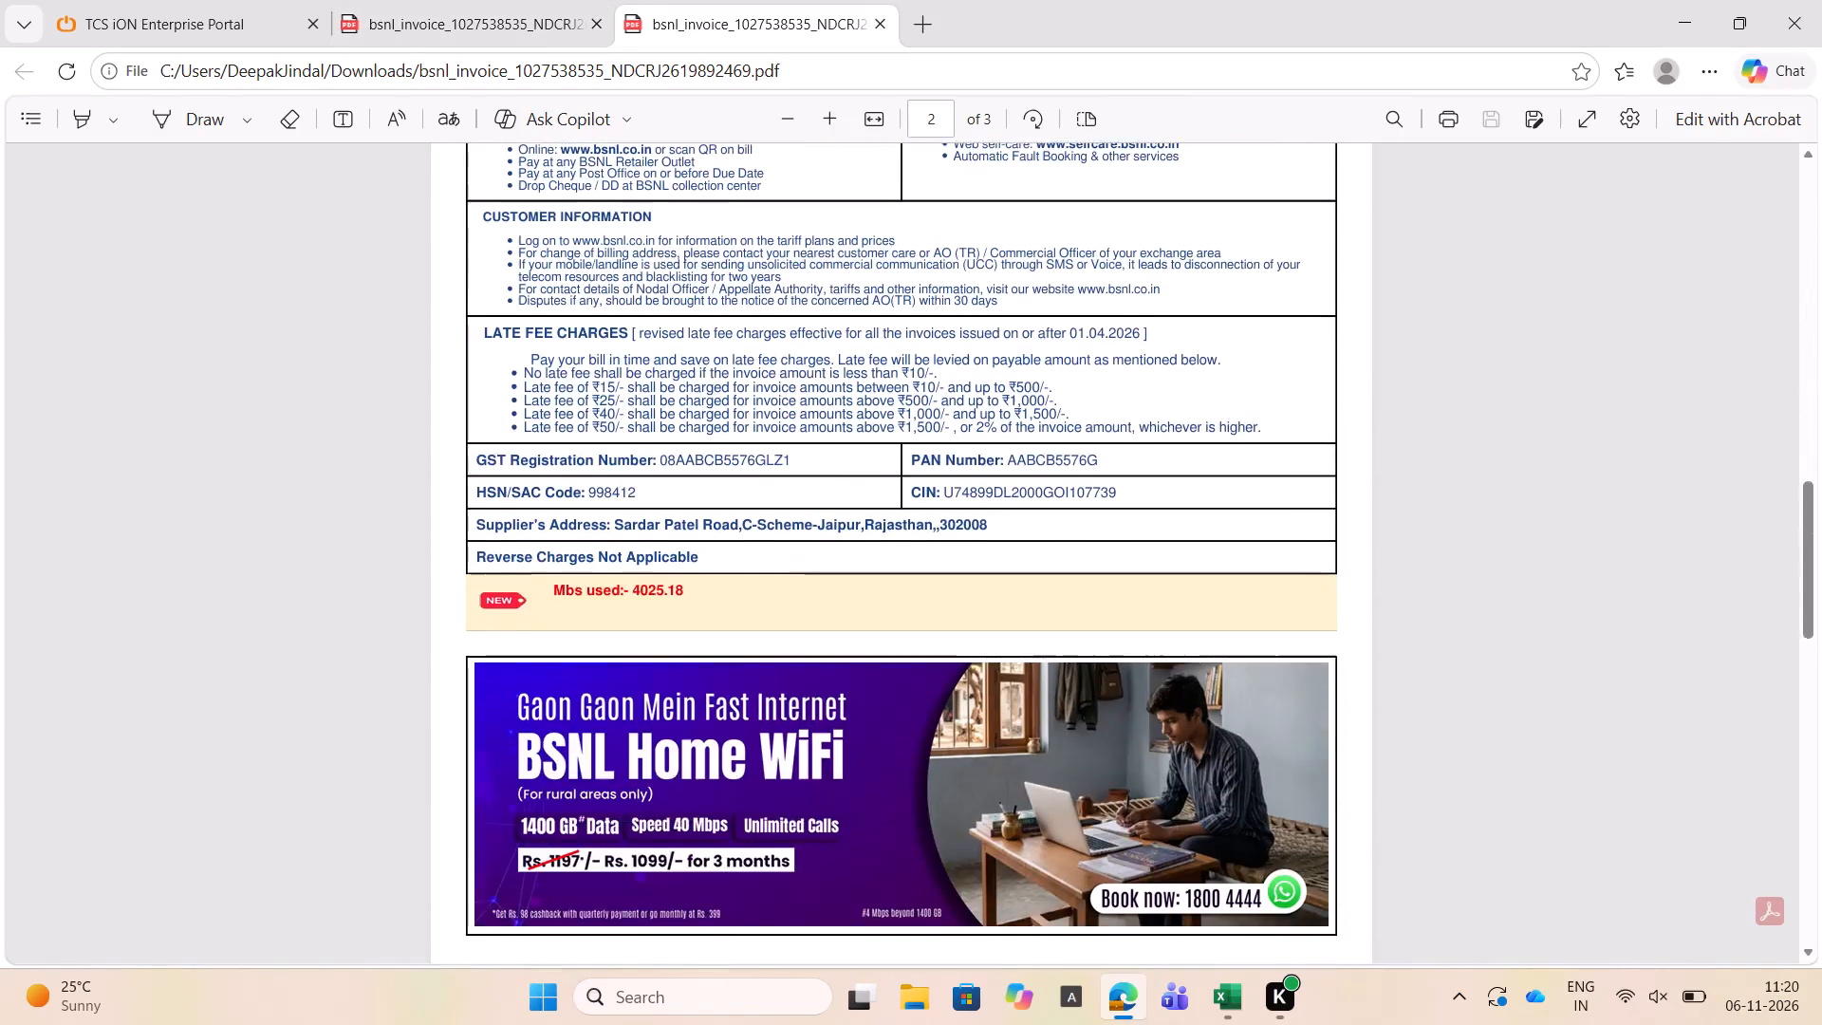
{"action": "scroll", "coordinate": [860, 816], "scroll_direction": "up", "scroll_amount": 3}
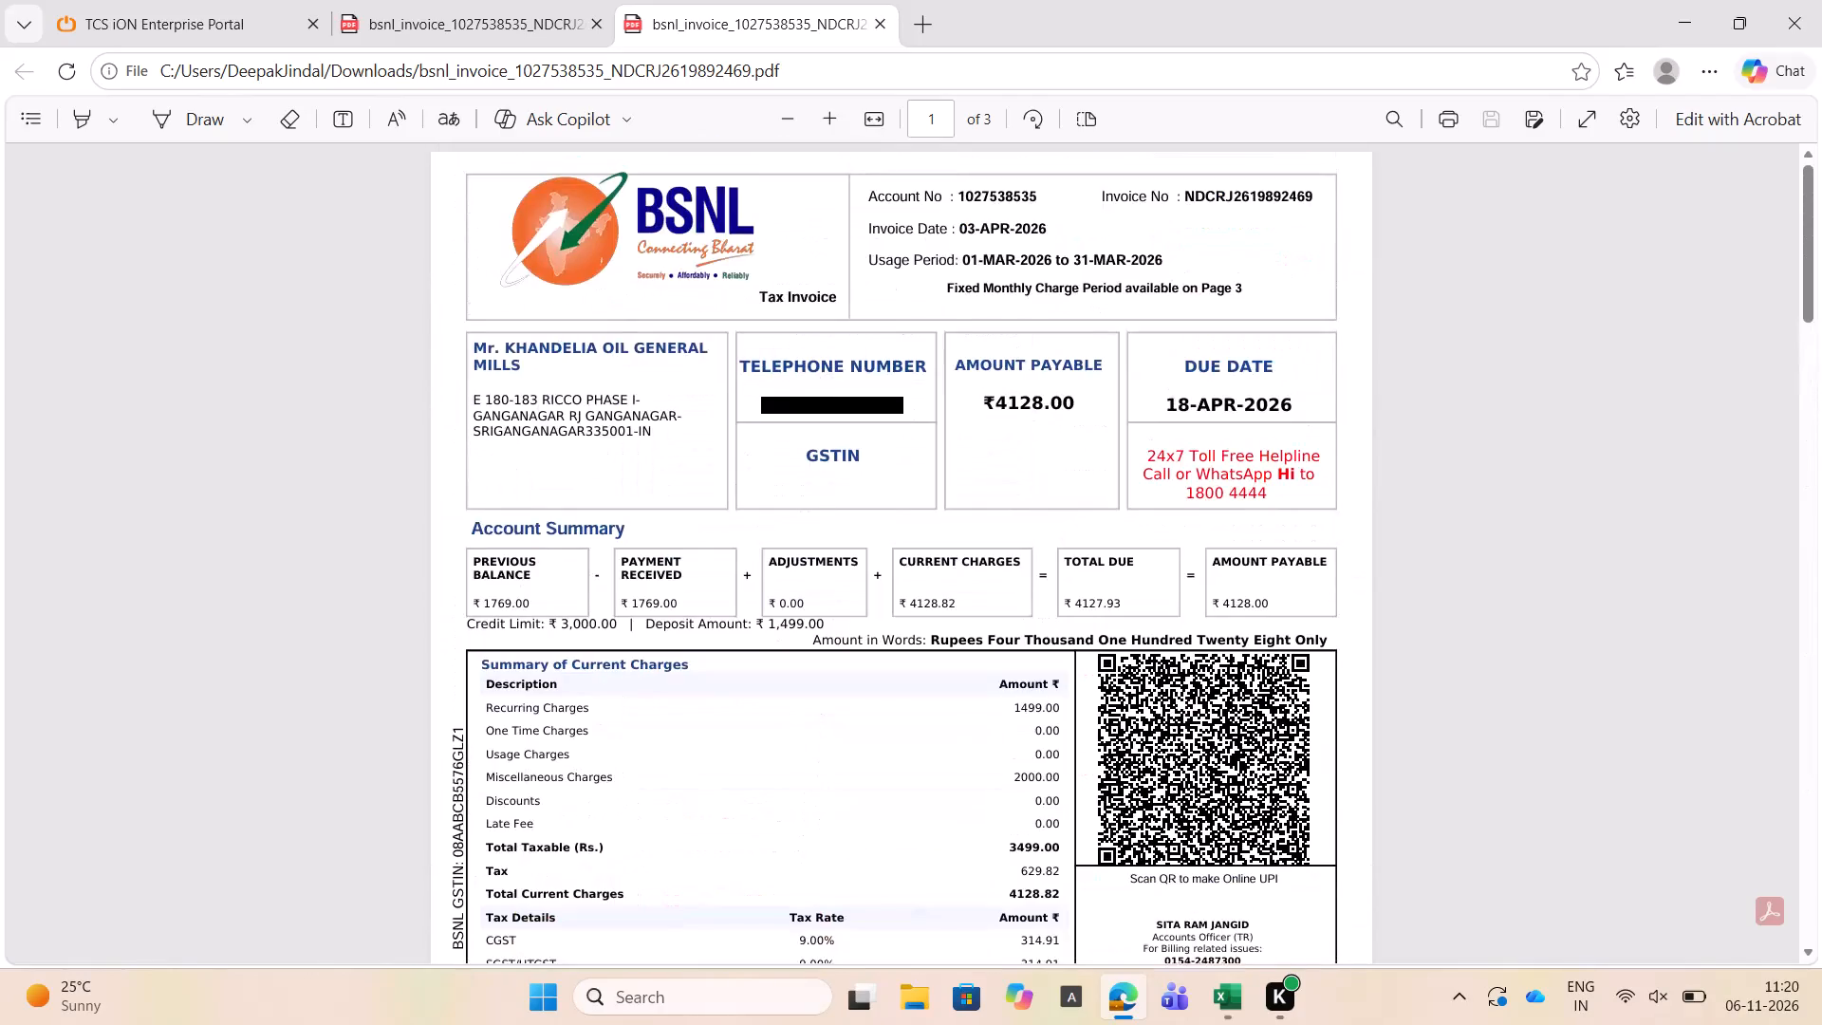
{"action": "left_click", "coordinate": [566, 0]}
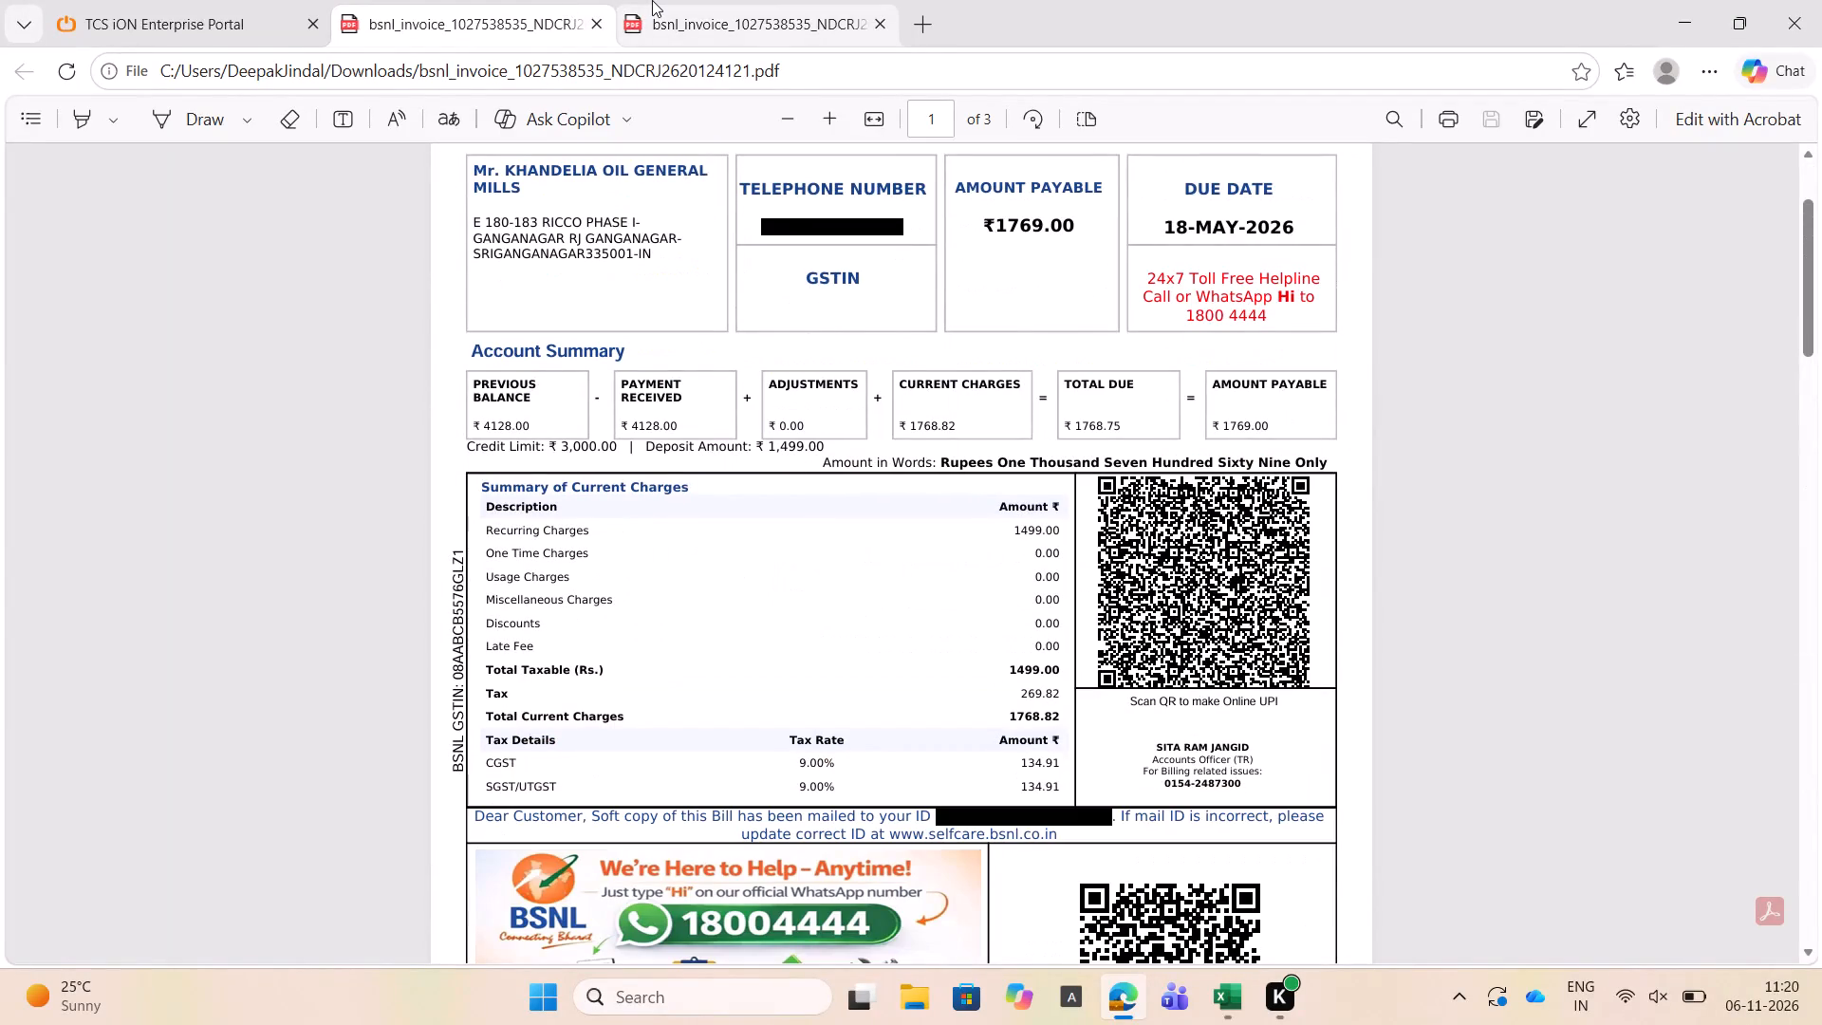
Switch to the 601403 ledger workbook in Excel, cancel the pending copy, and examine the 18/04/2026 journal voucher row with reference U1EXV27/0311.
{"action": "key", "text": "alt+Tab"}
{"action": "key", "text": "alt+Tab"}
{"action": "key", "text": "alt+Tab"}
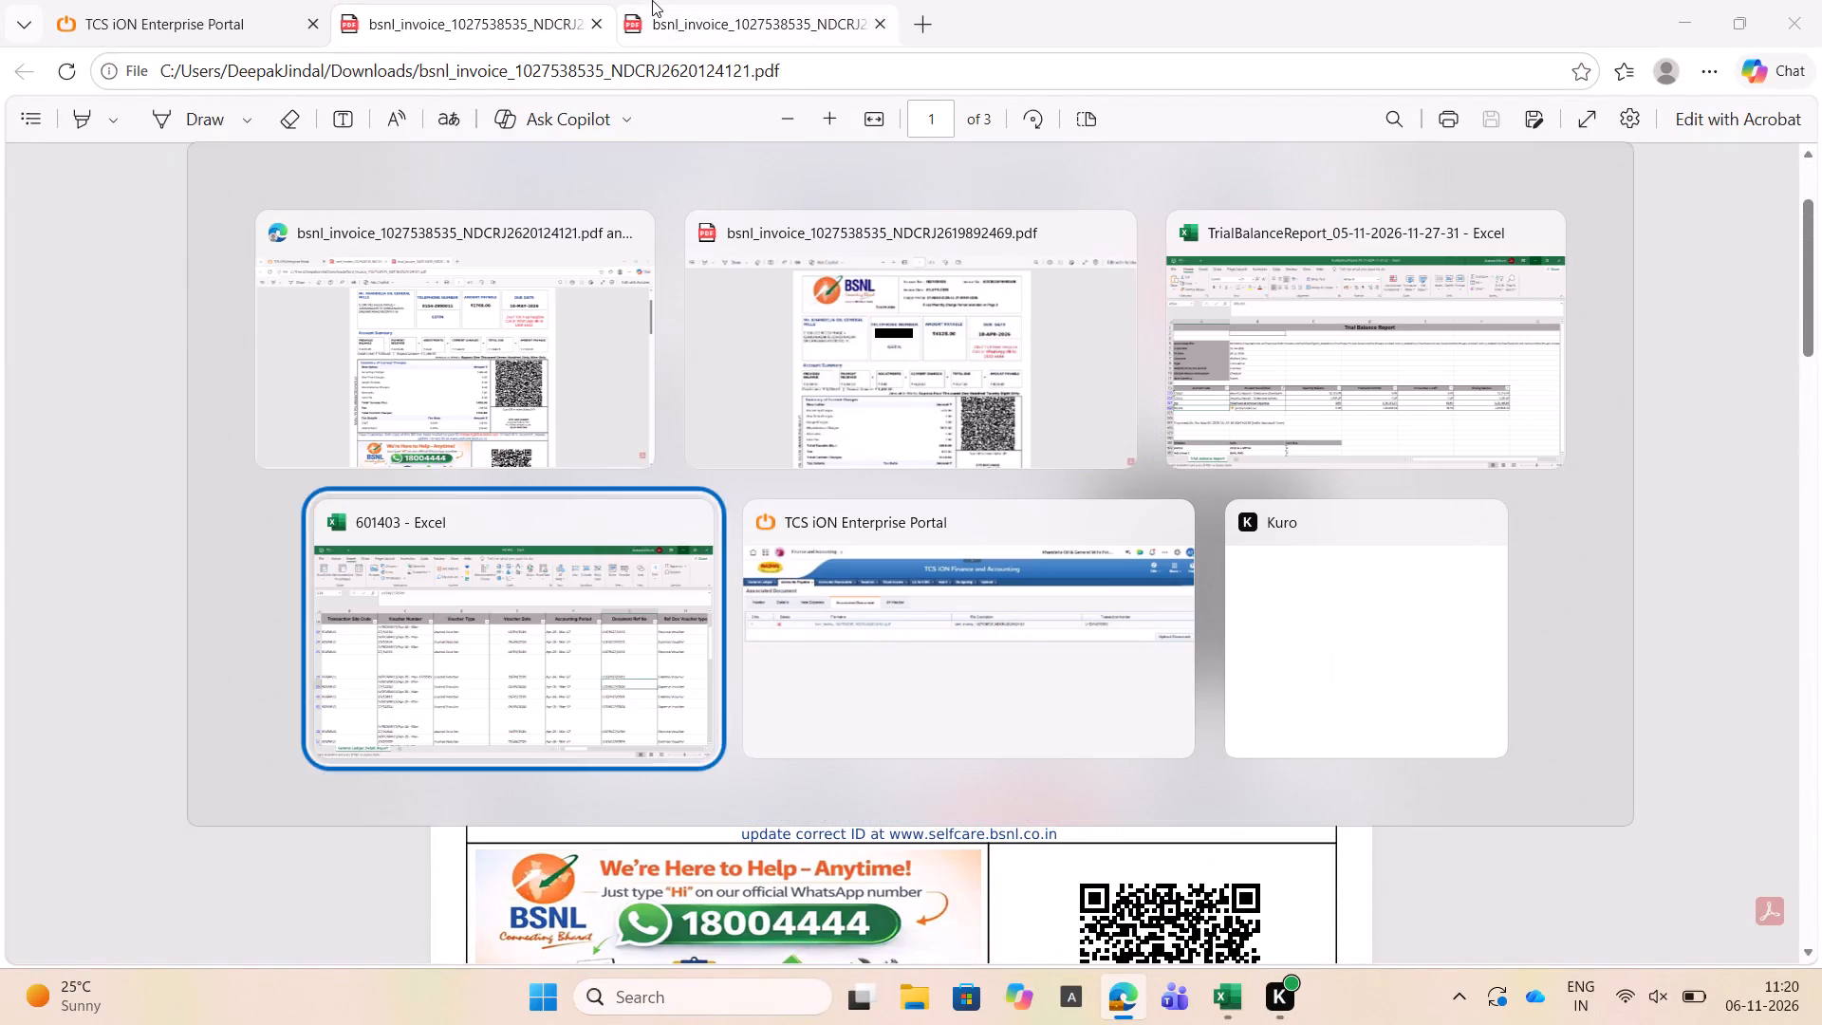
{"action": "key", "text": "alt+Tab"}
{"action": "key", "text": "alt+Tab"}
{"action": "key", "text": "alt+Tab"}
{"action": "key", "text": "alt+Tab"}
{"action": "key", "text": "alt+Tab"}
{"action": "key", "text": "alt+Tab"}
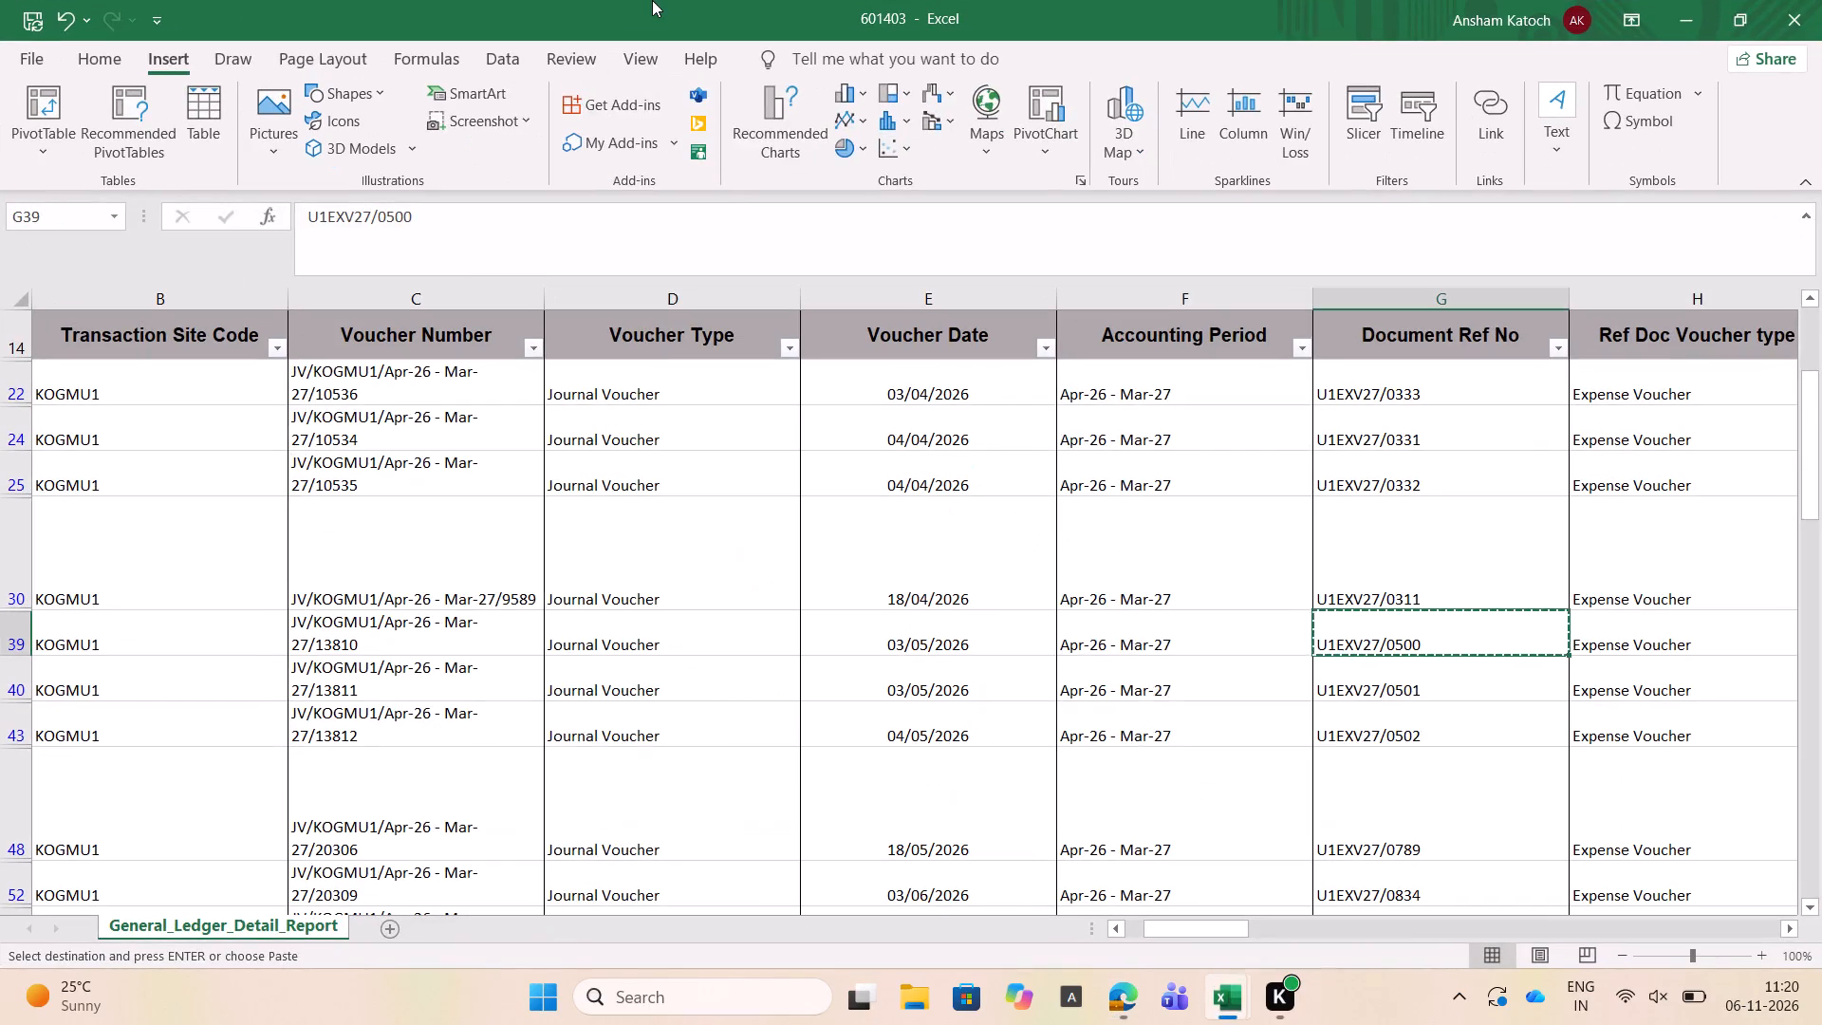
{"action": "key", "text": "Left"}
{"action": "key", "text": "Up"}
{"action": "key", "text": "Right"}
{"action": "key", "text": "Escape"}
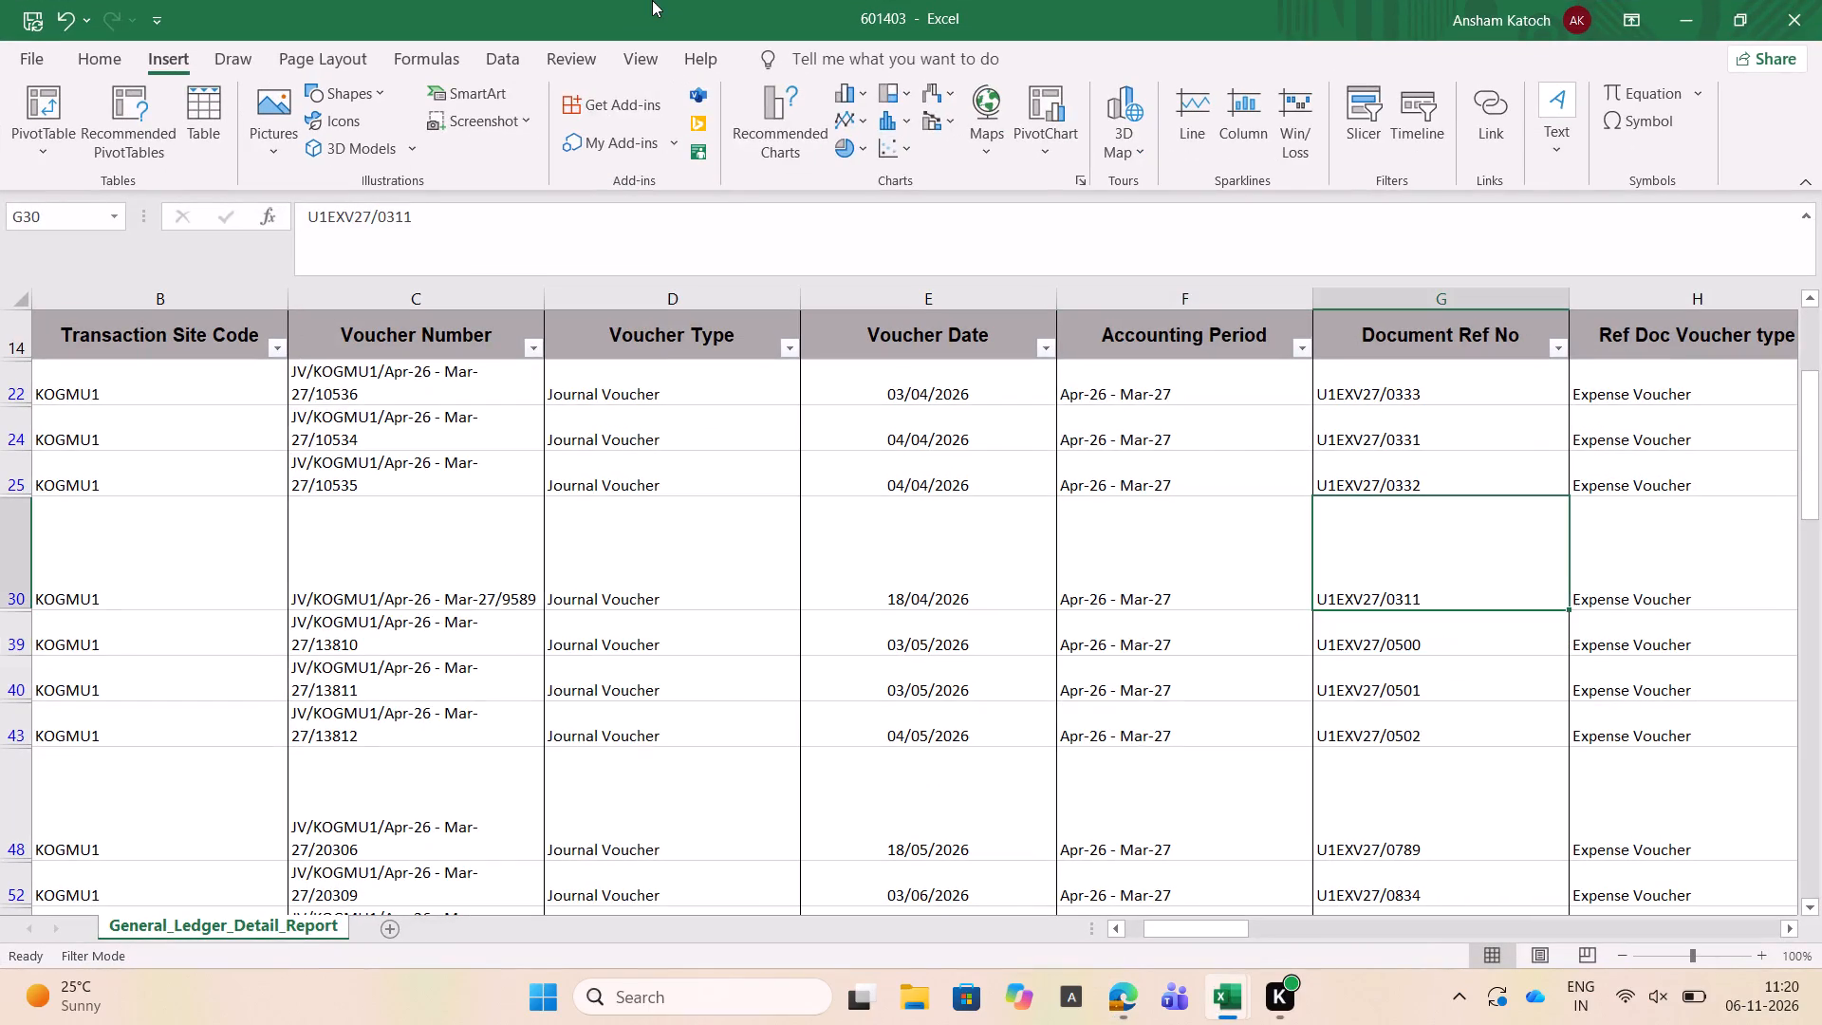
{"action": "key", "text": "Left"}
{"action": "key", "text": "Left"}
{"action": "key", "text": "Left"}
Return to the invoices in Edge and place the invoice due 18-APR-2026 before the one due 18-MAY-2026.
{"action": "key", "text": "alt+Tab"}
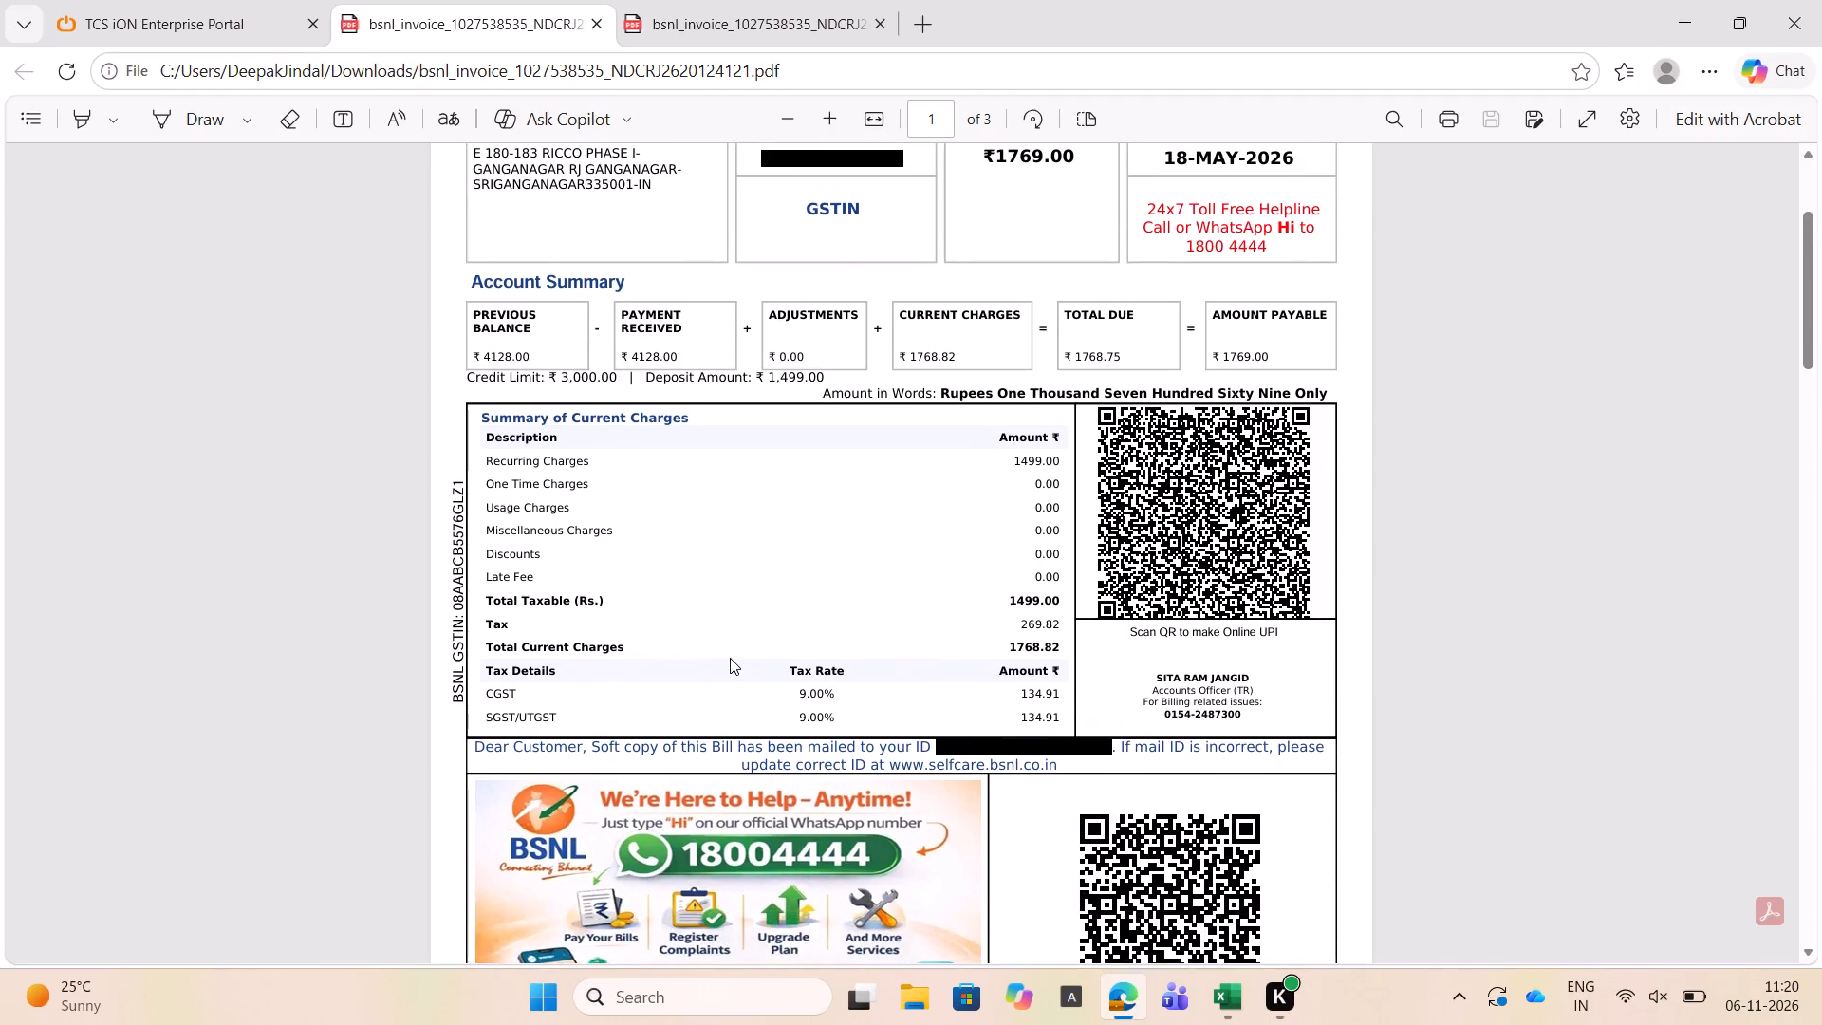
{"action": "left_click", "coordinate": [675, 0]}
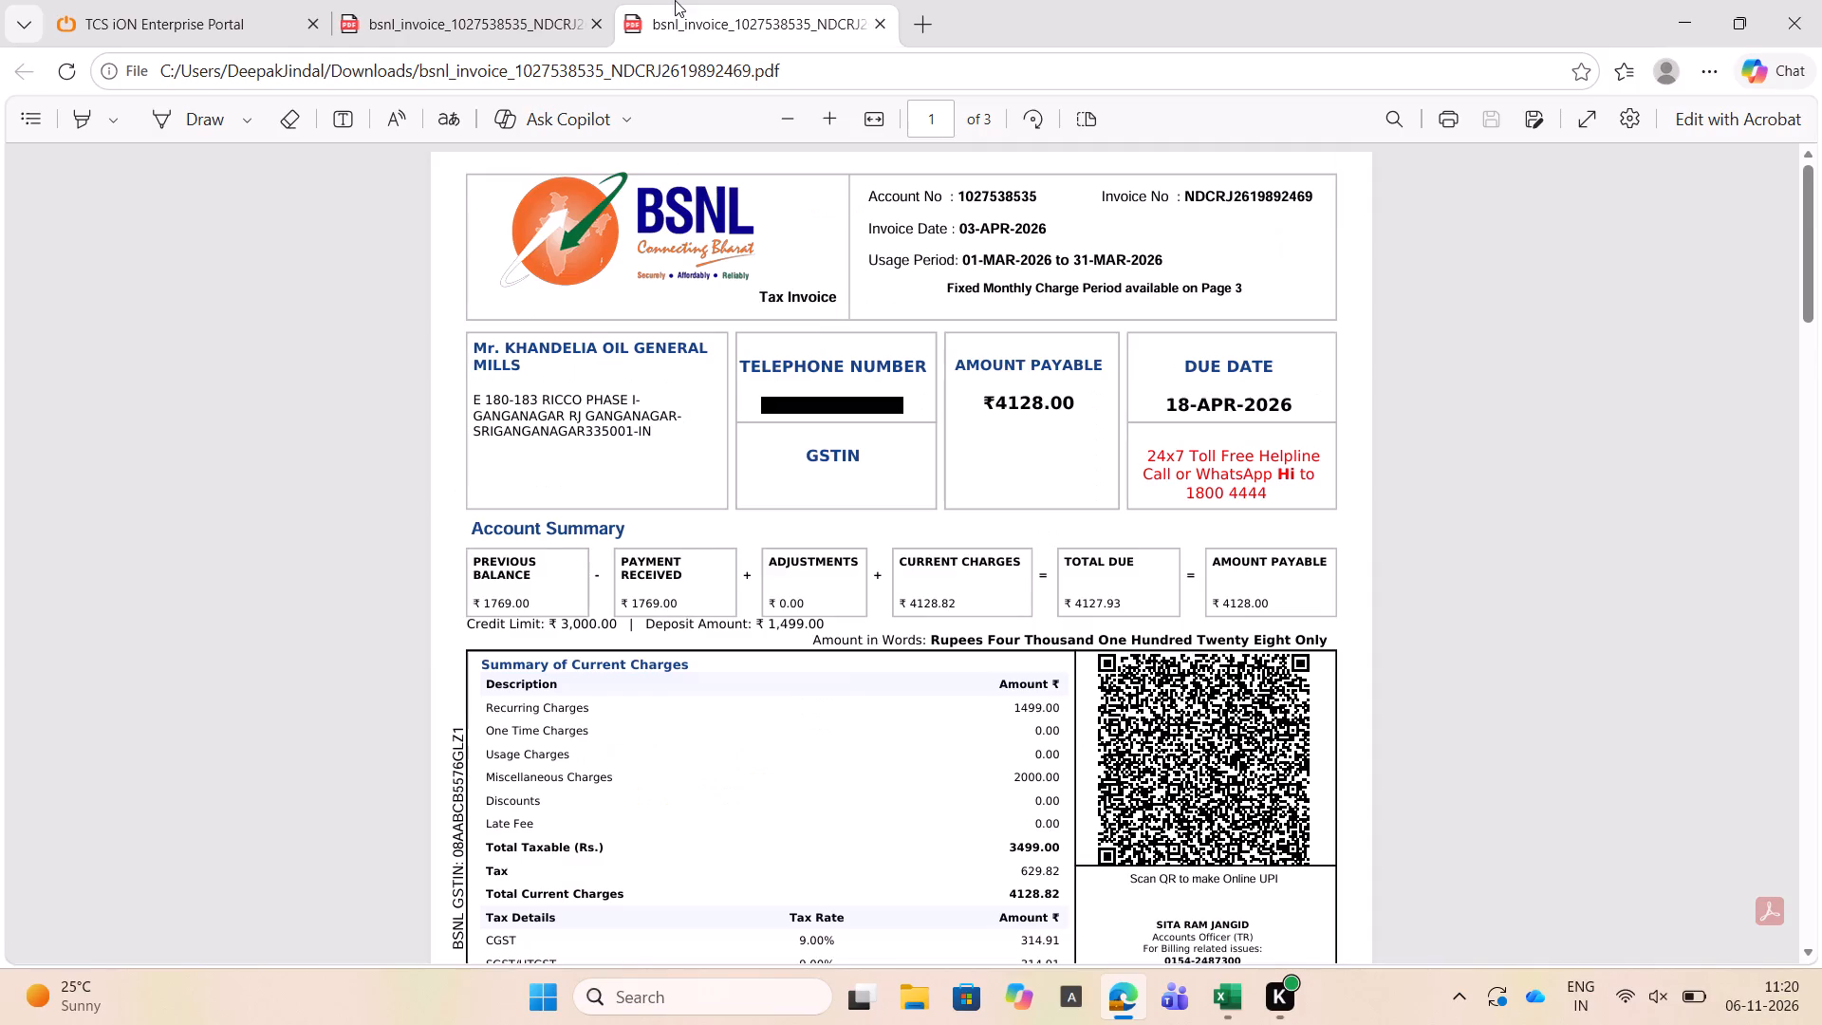
{"action": "left_click_drag", "start_coordinate": [687, 0], "coordinate": [418, 1]}
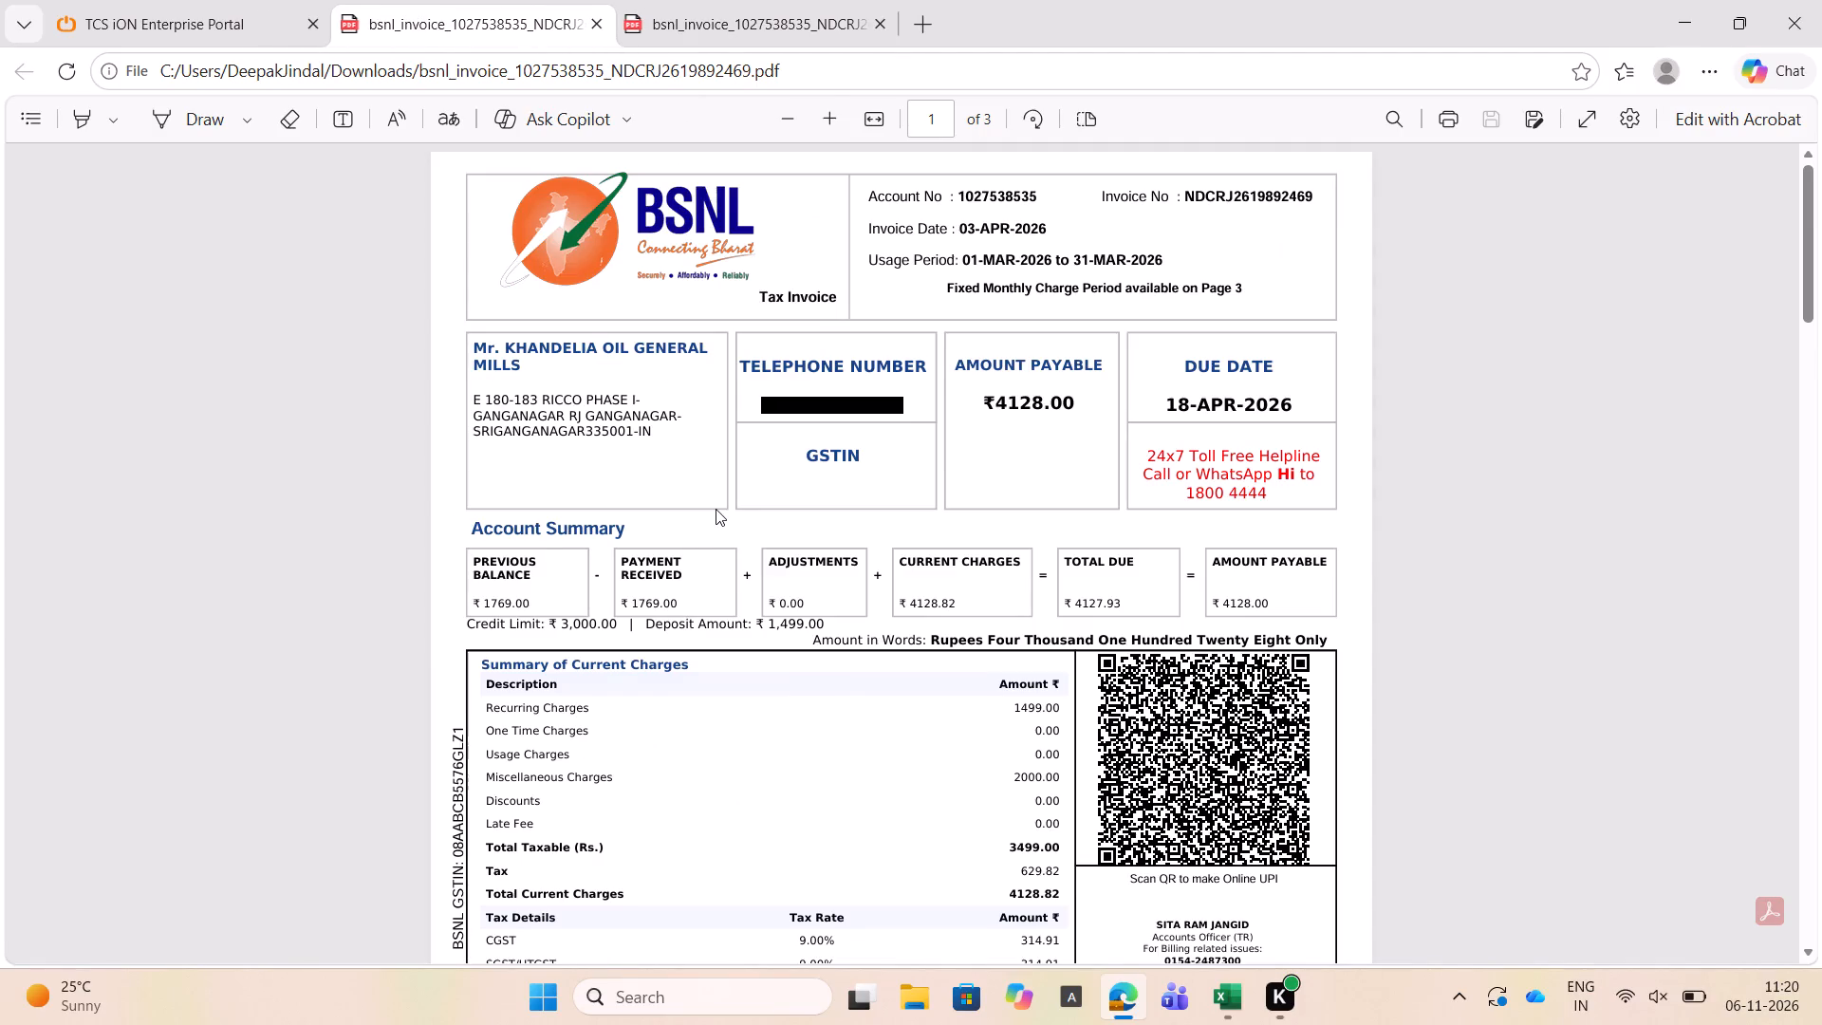
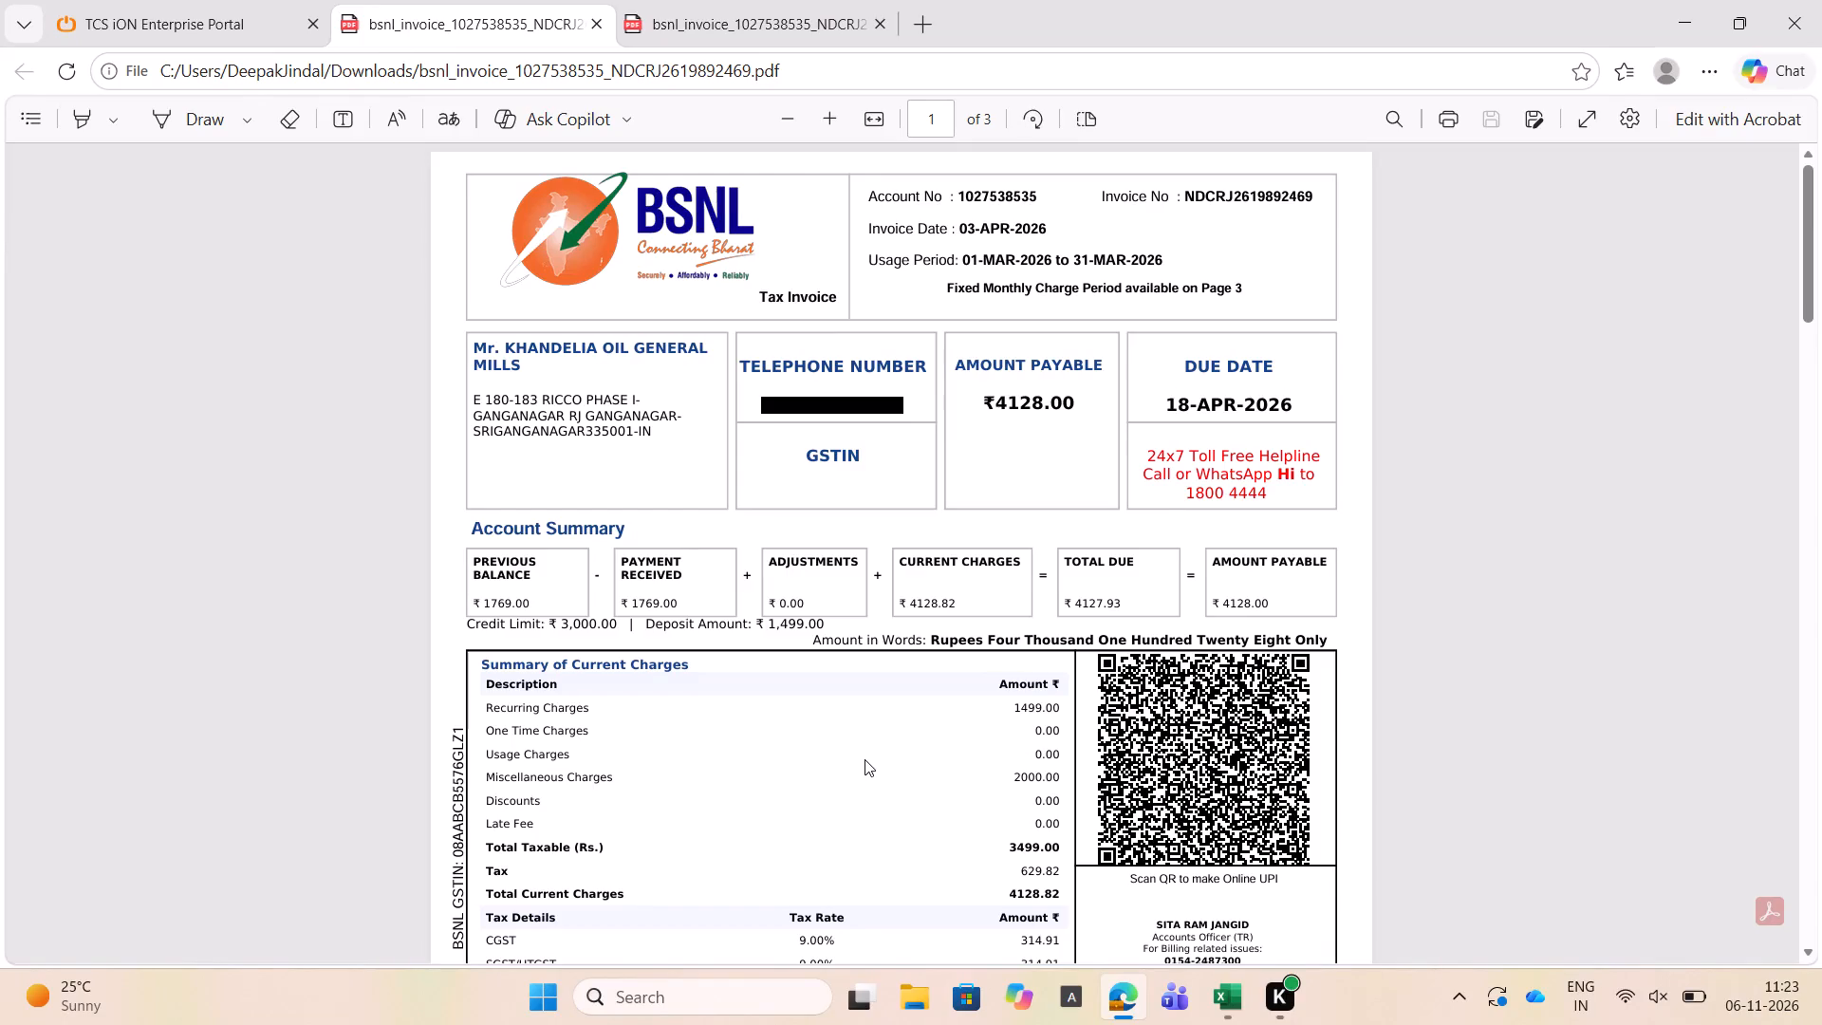
Compare the first pages of the BSNL invoices due 18-APR-2026 and 18-MAY-2026, ending on the April-due invoice's account summary.
{"action": "left_click", "coordinate": [644, 0]}
{"action": "left_click", "coordinate": [599, 0]}
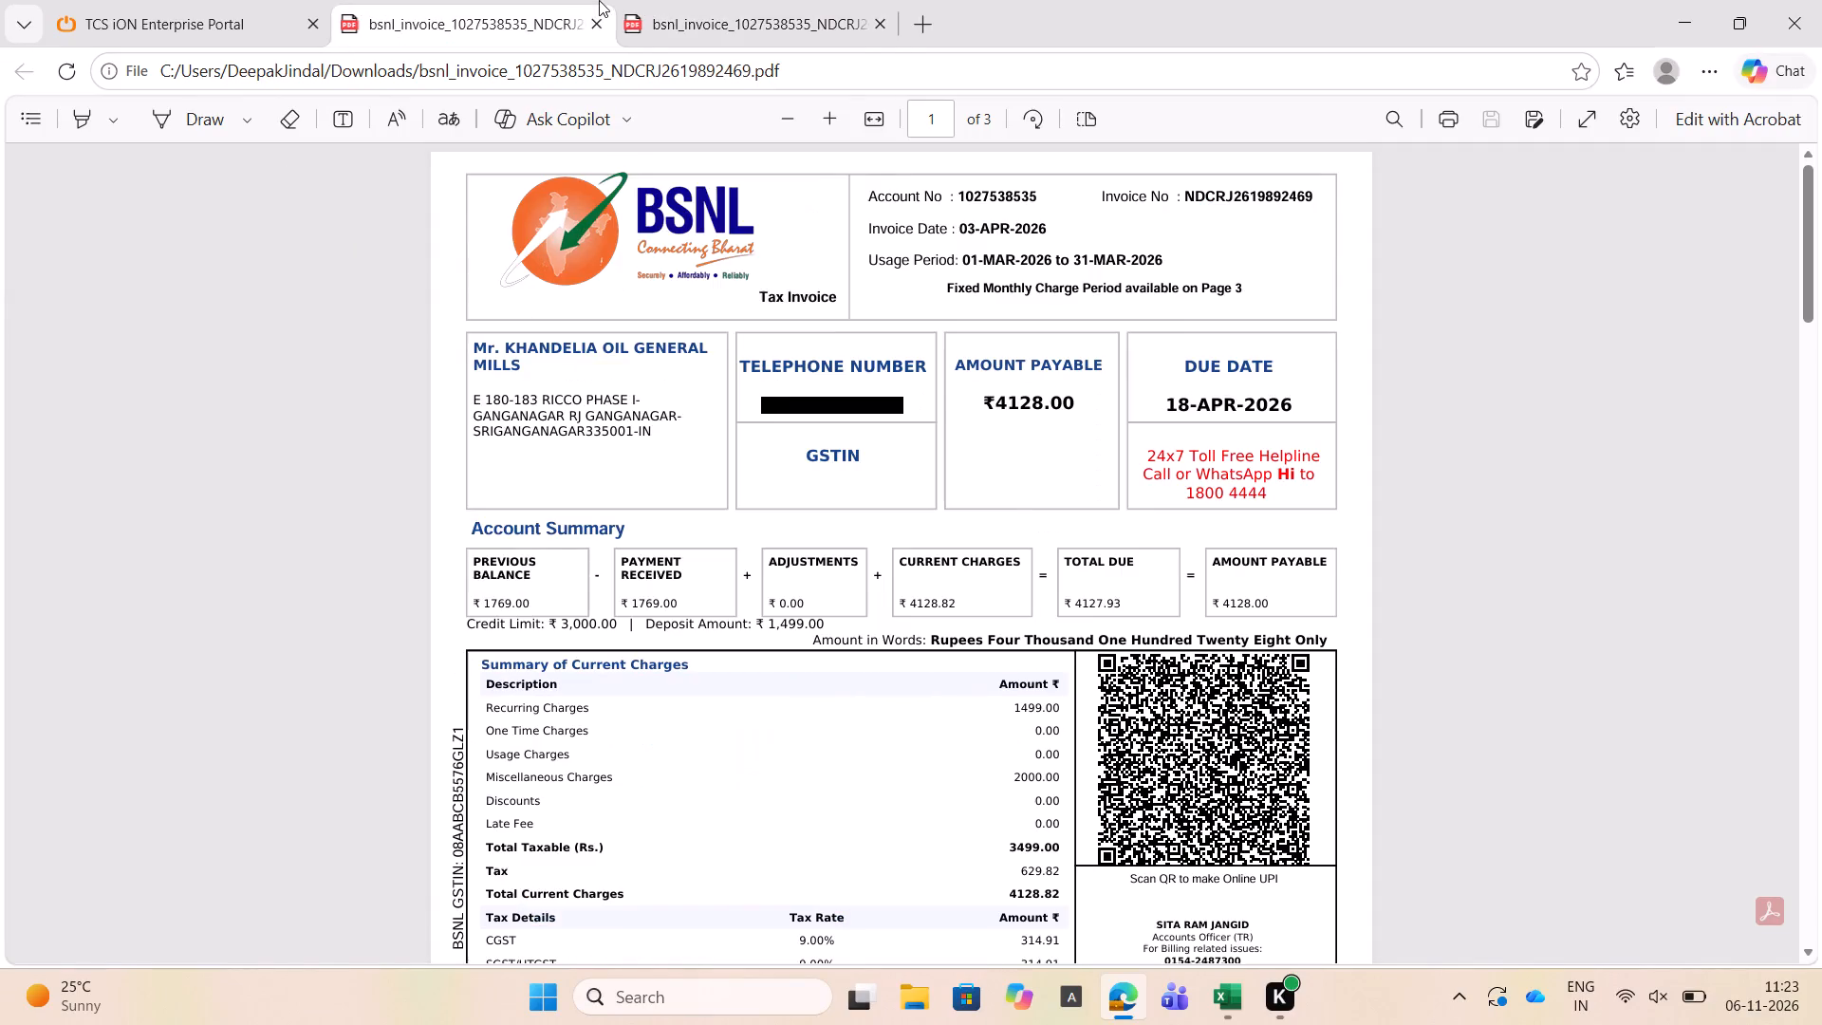
{"action": "left_click", "coordinate": [664, 0]}
{"action": "left_click", "coordinate": [475, 0]}
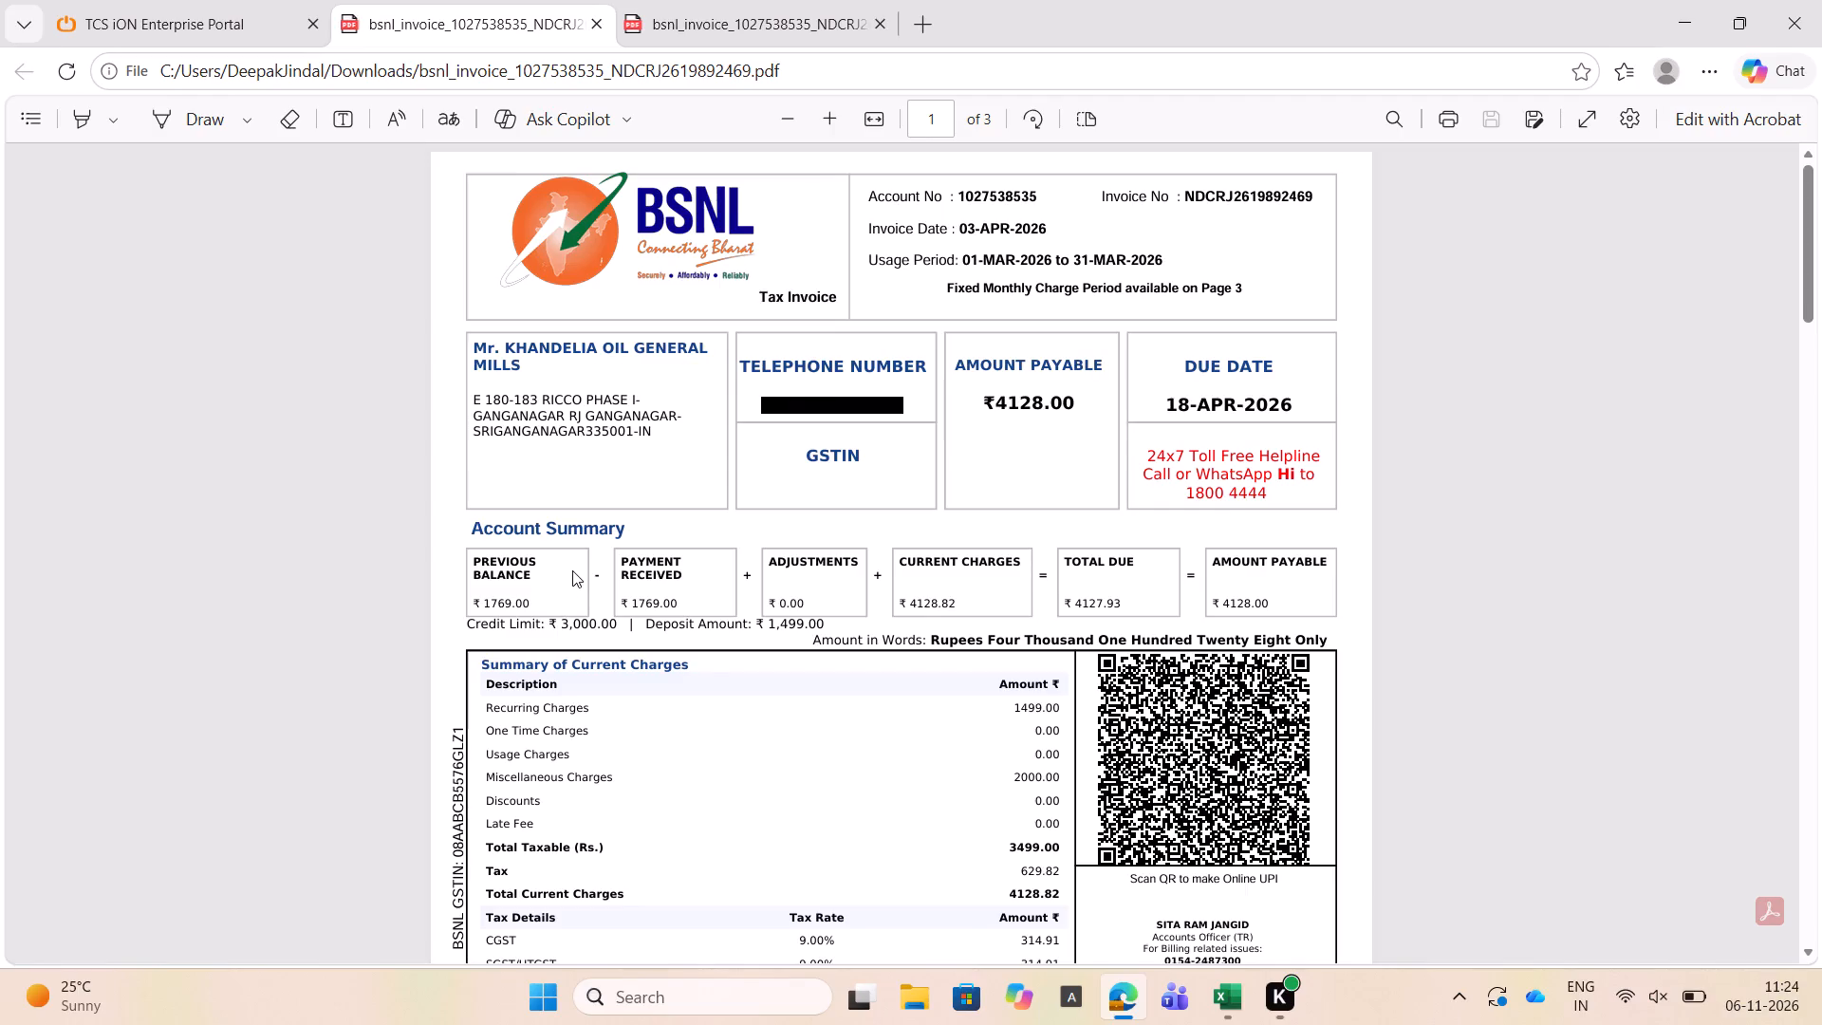
{"action": "left_click", "coordinate": [517, 512]}
{"action": "left_click", "coordinate": [472, 512]}
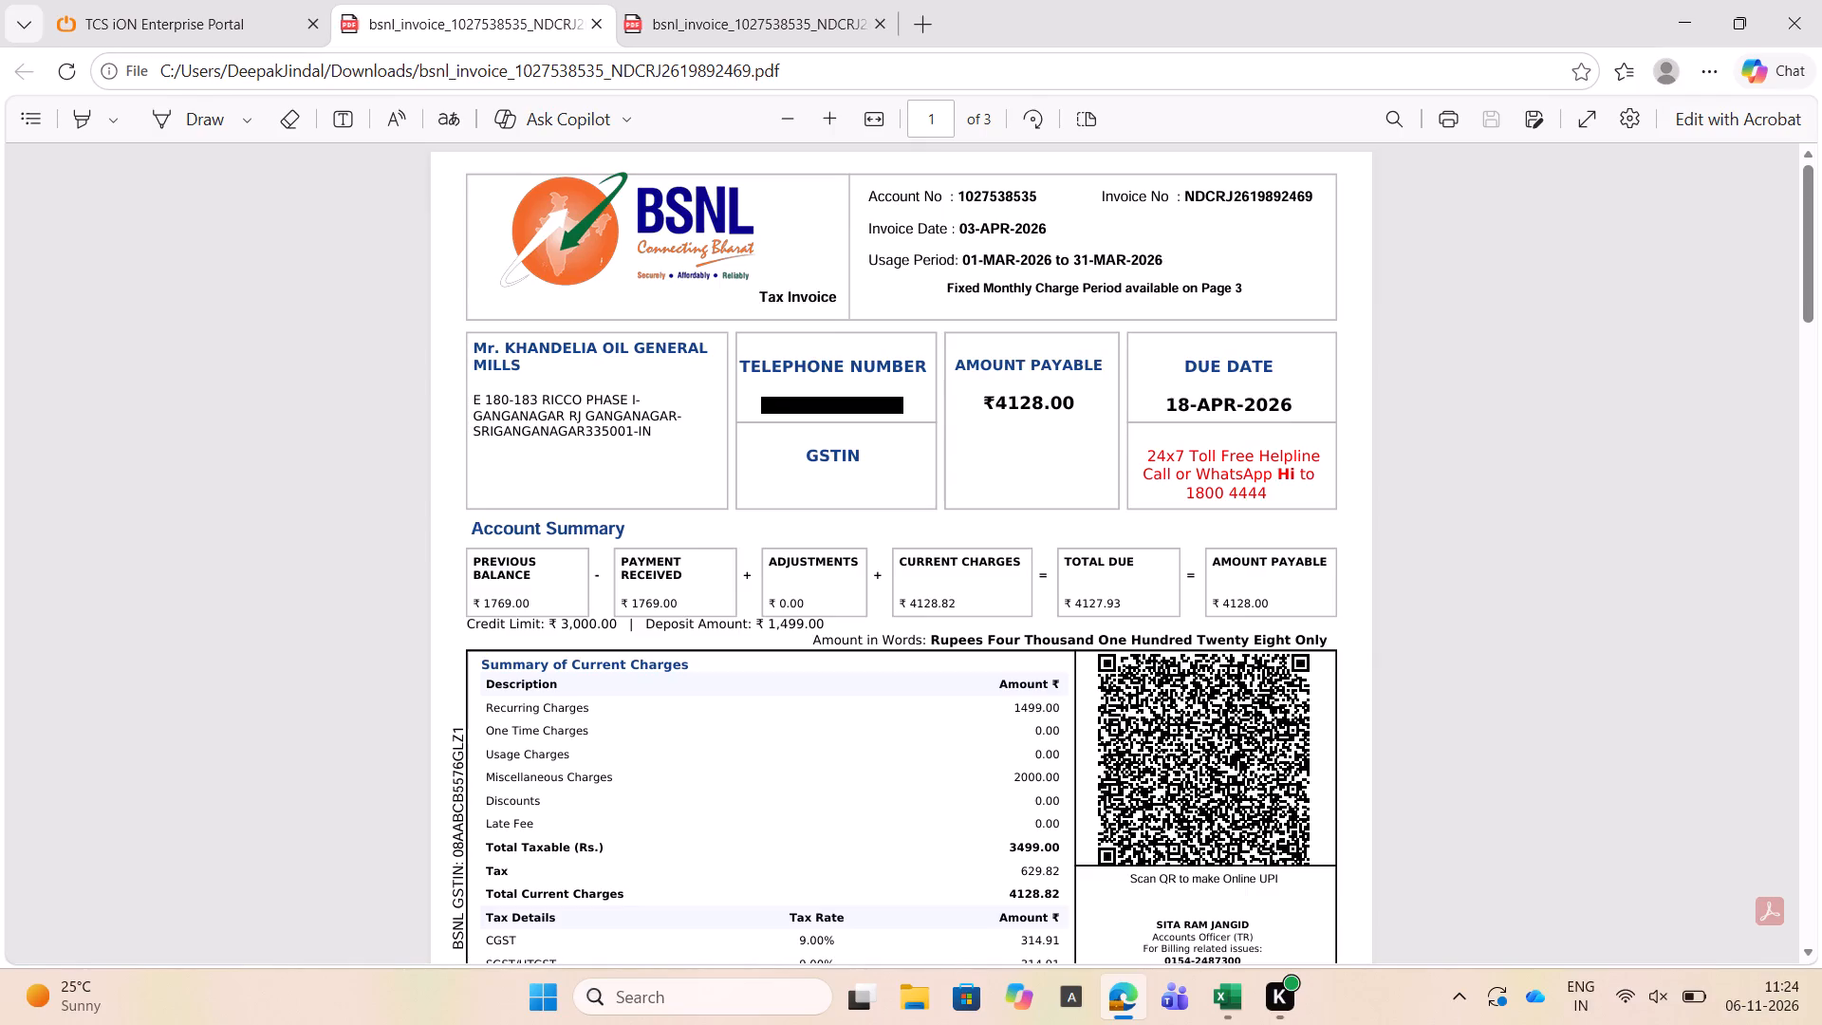
Switch to the 601403 ledger workbook in Excel and examine the columns of the 03/04/2026 journal voucher row with reference U1EXV27/0333.
{"action": "key", "text": "alt+Tab"}
{"action": "key", "text": "alt+Tab"}
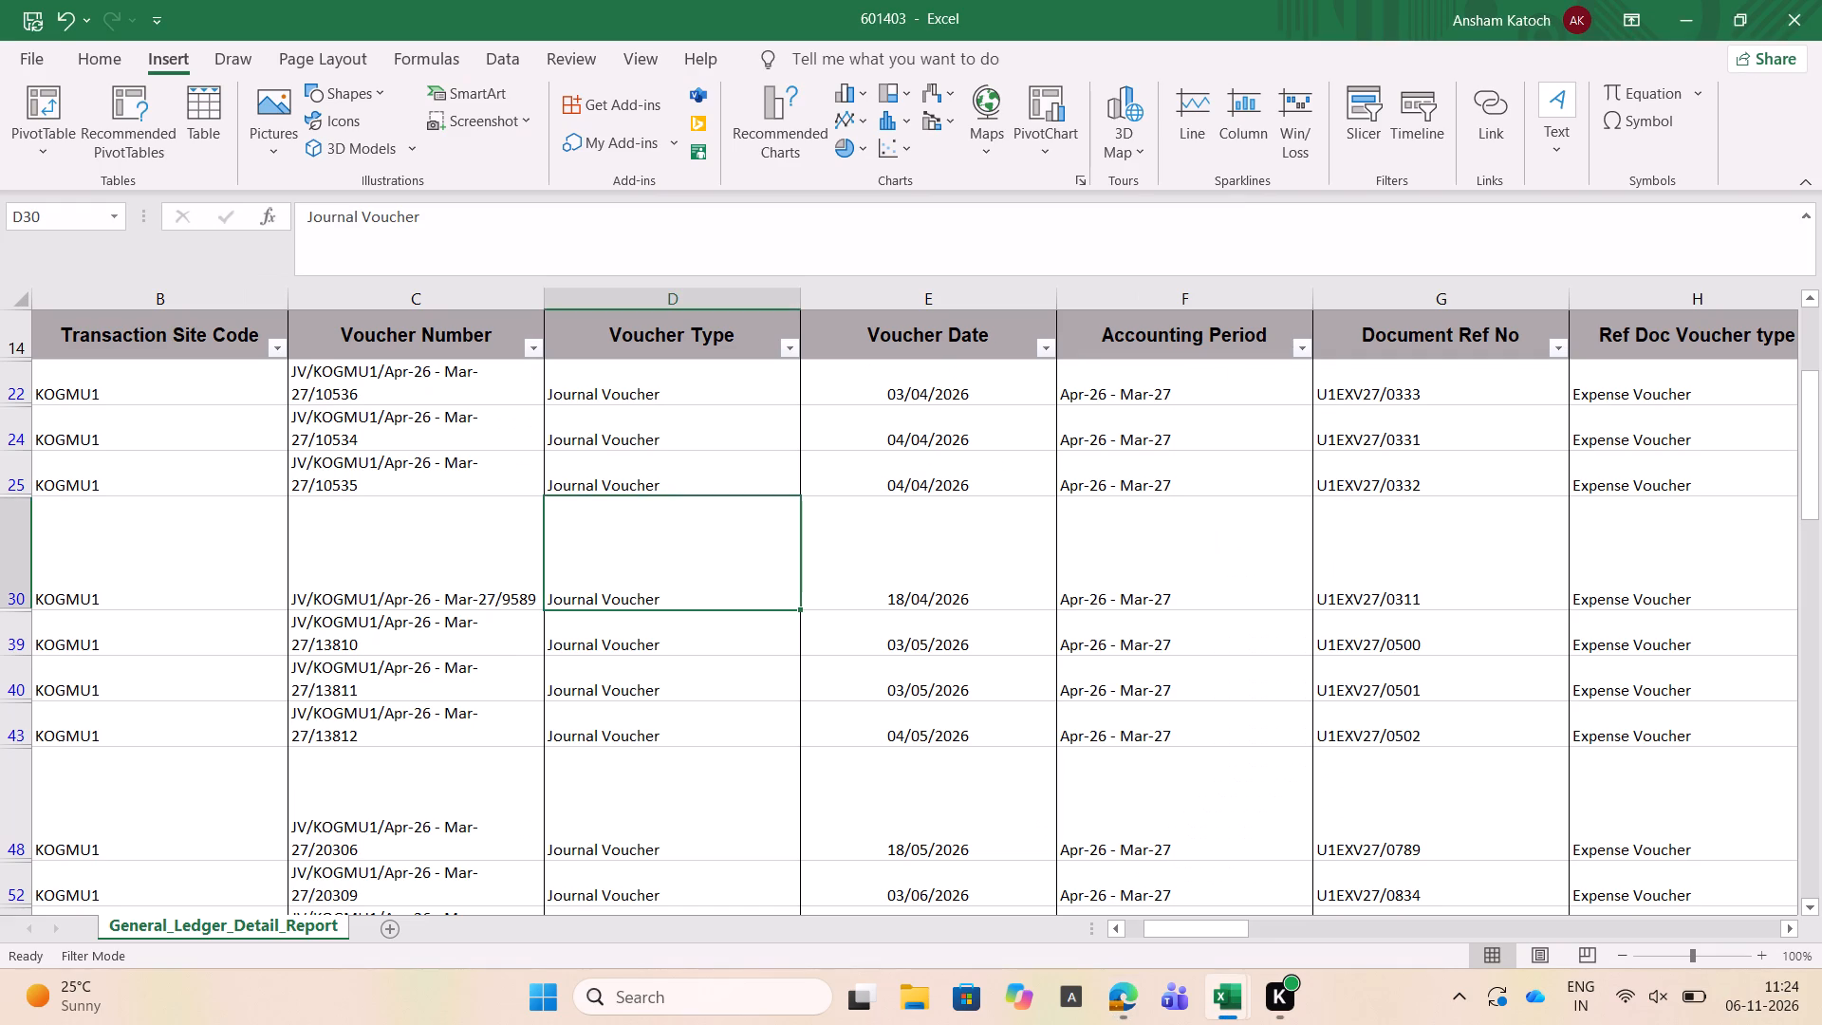
{"action": "key", "text": "Up"}
{"action": "key", "text": "Up"}
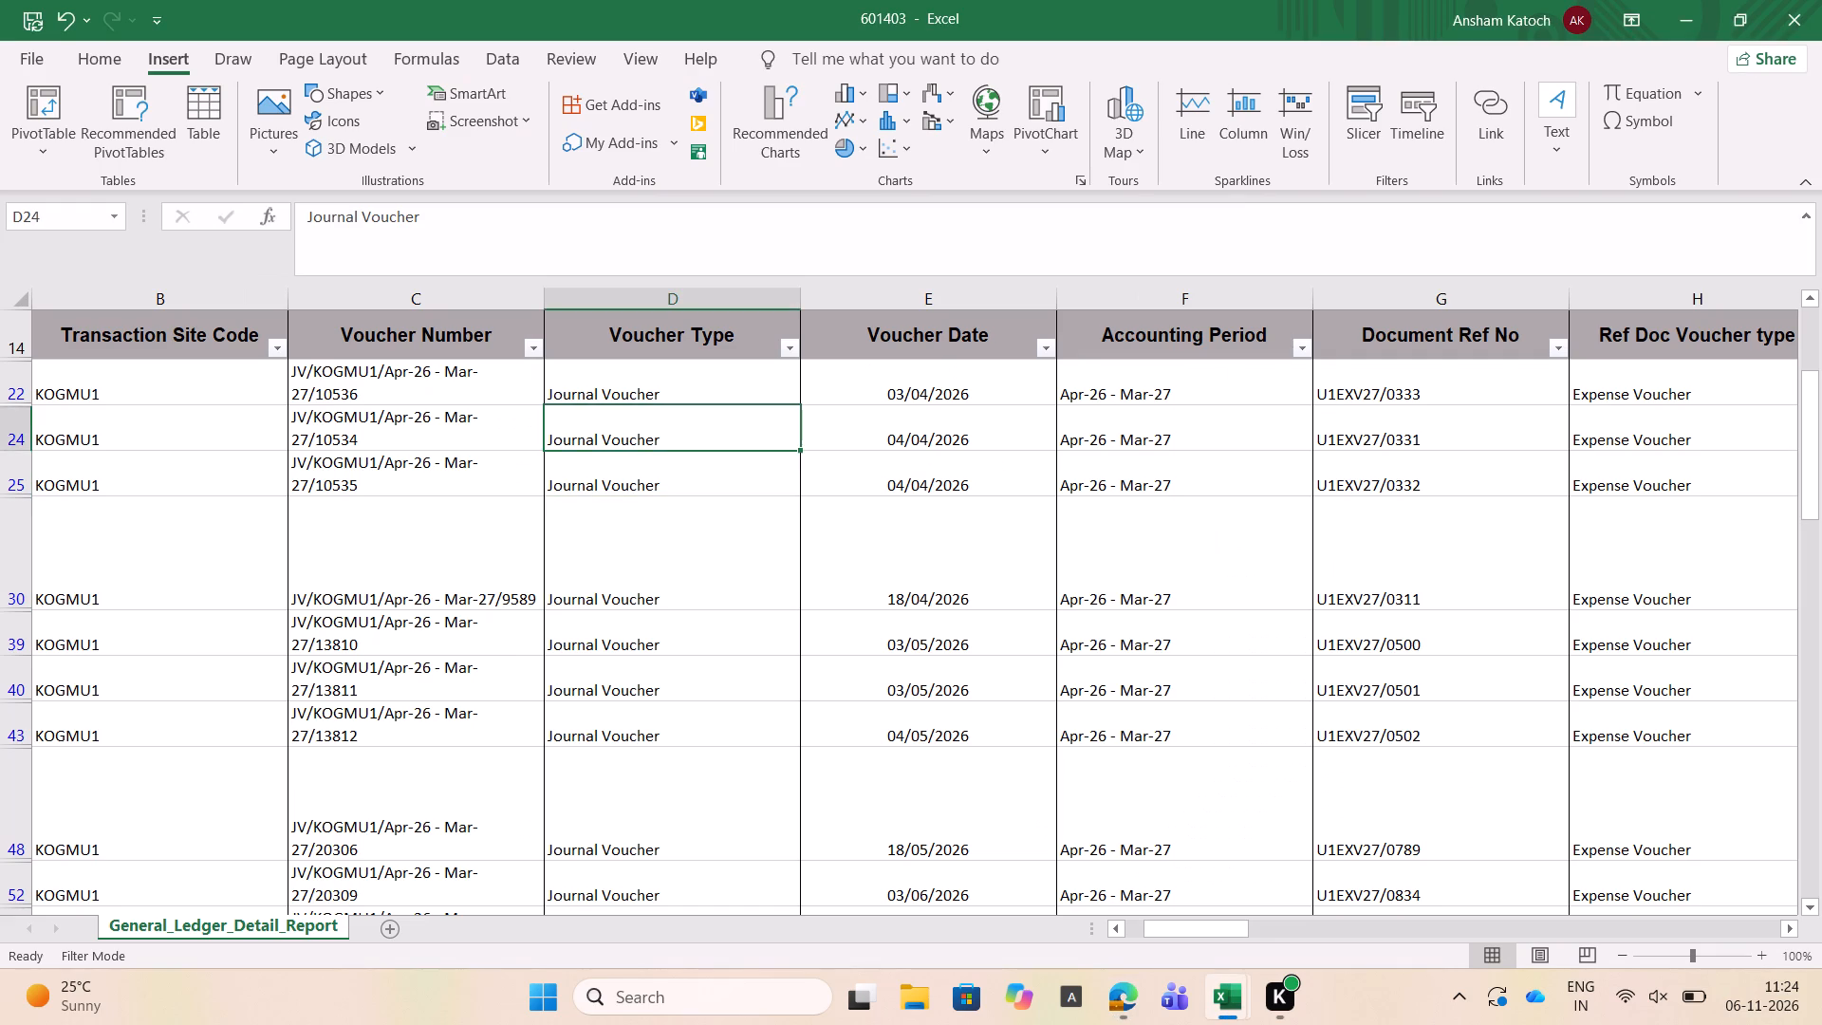
{"action": "key", "text": "Up"}
{"action": "key", "text": "Right"}
{"action": "key", "text": "Right"}
{"action": "key", "text": "Right"}
{"action": "key", "text": "Right"}
{"action": "key", "text": "Right"}
{"action": "key", "text": "Right"}
{"action": "key", "text": "Right"}
{"action": "key", "text": "Right"}
{"action": "key", "text": "Right"}
{"action": "key", "text": "Right"}
{"action": "key", "text": "Right"}
{"action": "key", "text": "Right"}
{"action": "key", "text": "Right"}
{"action": "key", "text": "Right"}
{"action": "key", "text": "Right"}
{"action": "key", "text": "Right"}
{"action": "key", "text": "Right"}
{"action": "key", "text": "Right"}
{"action": "key", "text": "Left"}
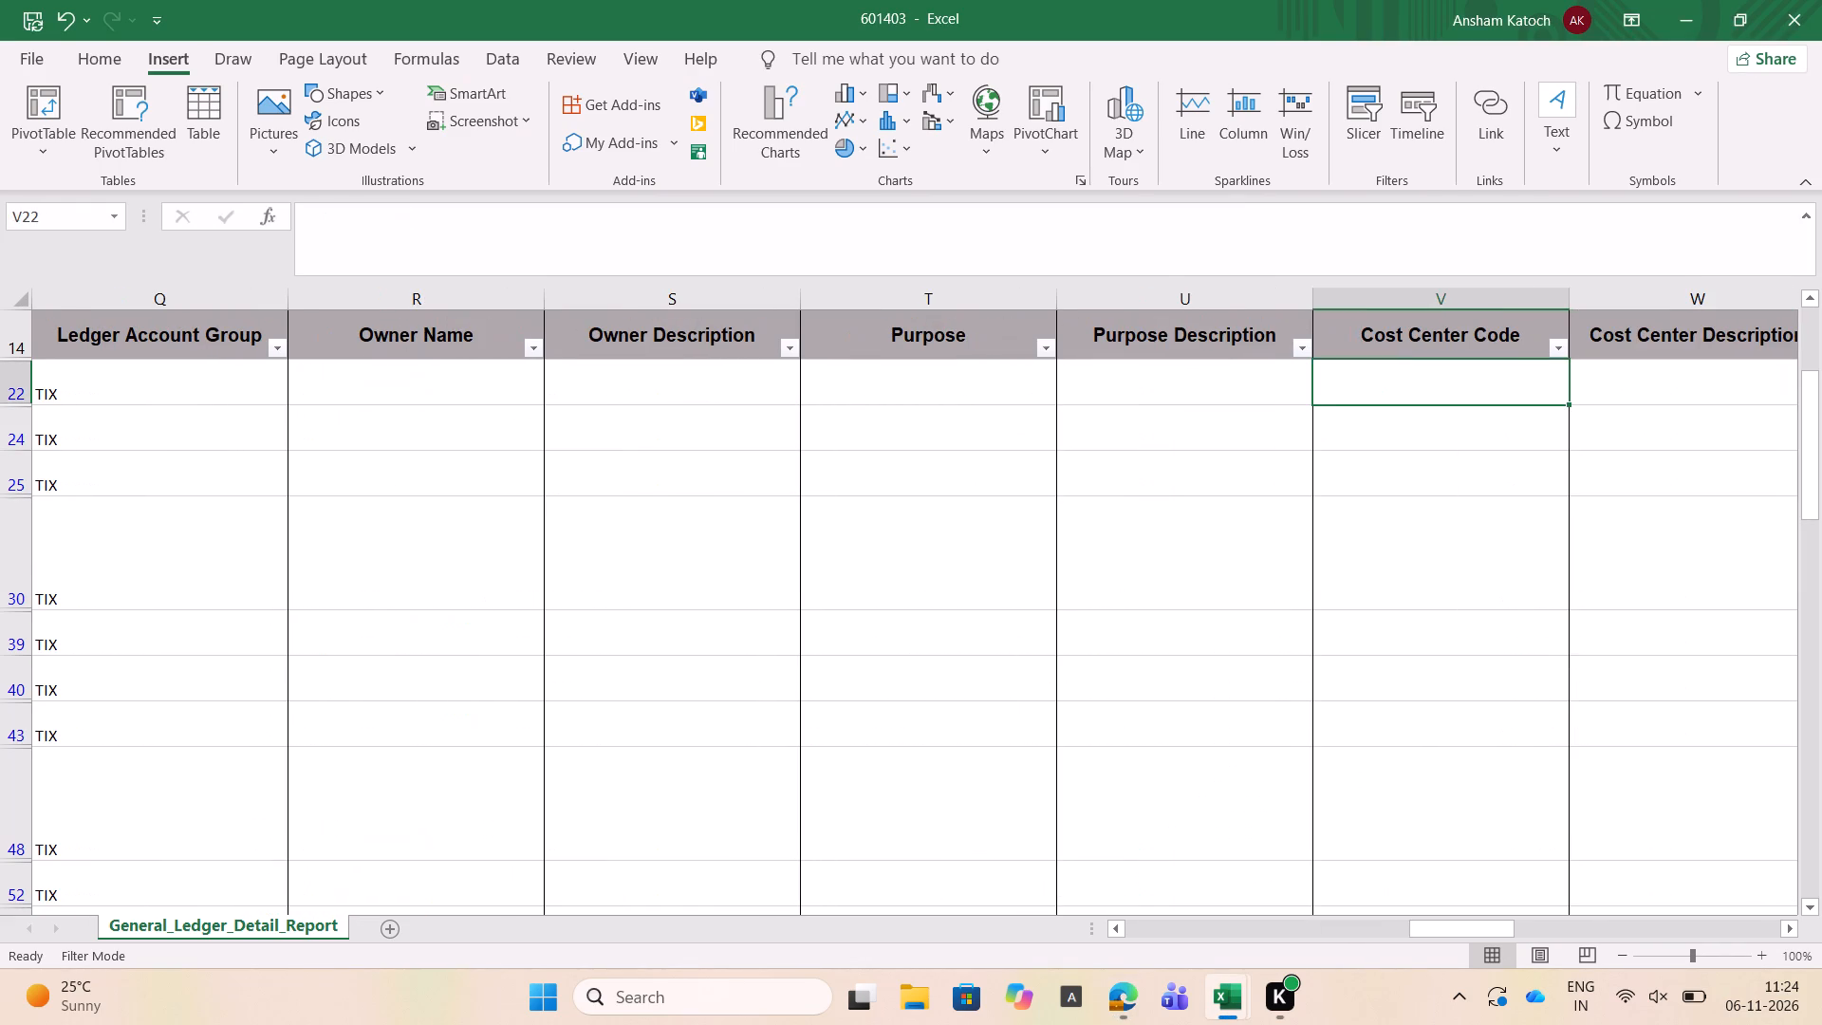
{"action": "key", "text": "Left"}
{"action": "key", "text": "Left"}
{"action": "key", "text": "Left"}
{"action": "key", "text": "Left"}
{"action": "key", "text": "Left"}
{"action": "key", "text": "Left"}
{"action": "key", "text": "Left"}
{"action": "key", "text": "Left"}
{"action": "key", "text": "Left"}
{"action": "key", "text": "Left"}
{"action": "key", "text": "Left"}
{"action": "key", "text": "Left"}
{"action": "key", "text": "Left"}
{"action": "key", "text": "Left"}
{"action": "key", "text": "Left"}
{"action": "key", "text": "Left"}
{"action": "key", "text": "Left"}
{"action": "key", "text": "Left"}
{"action": "key", "text": "Left"}
{"action": "key", "text": "Left"}
{"action": "key", "text": "Left"}
{"action": "key", "text": "Right"}
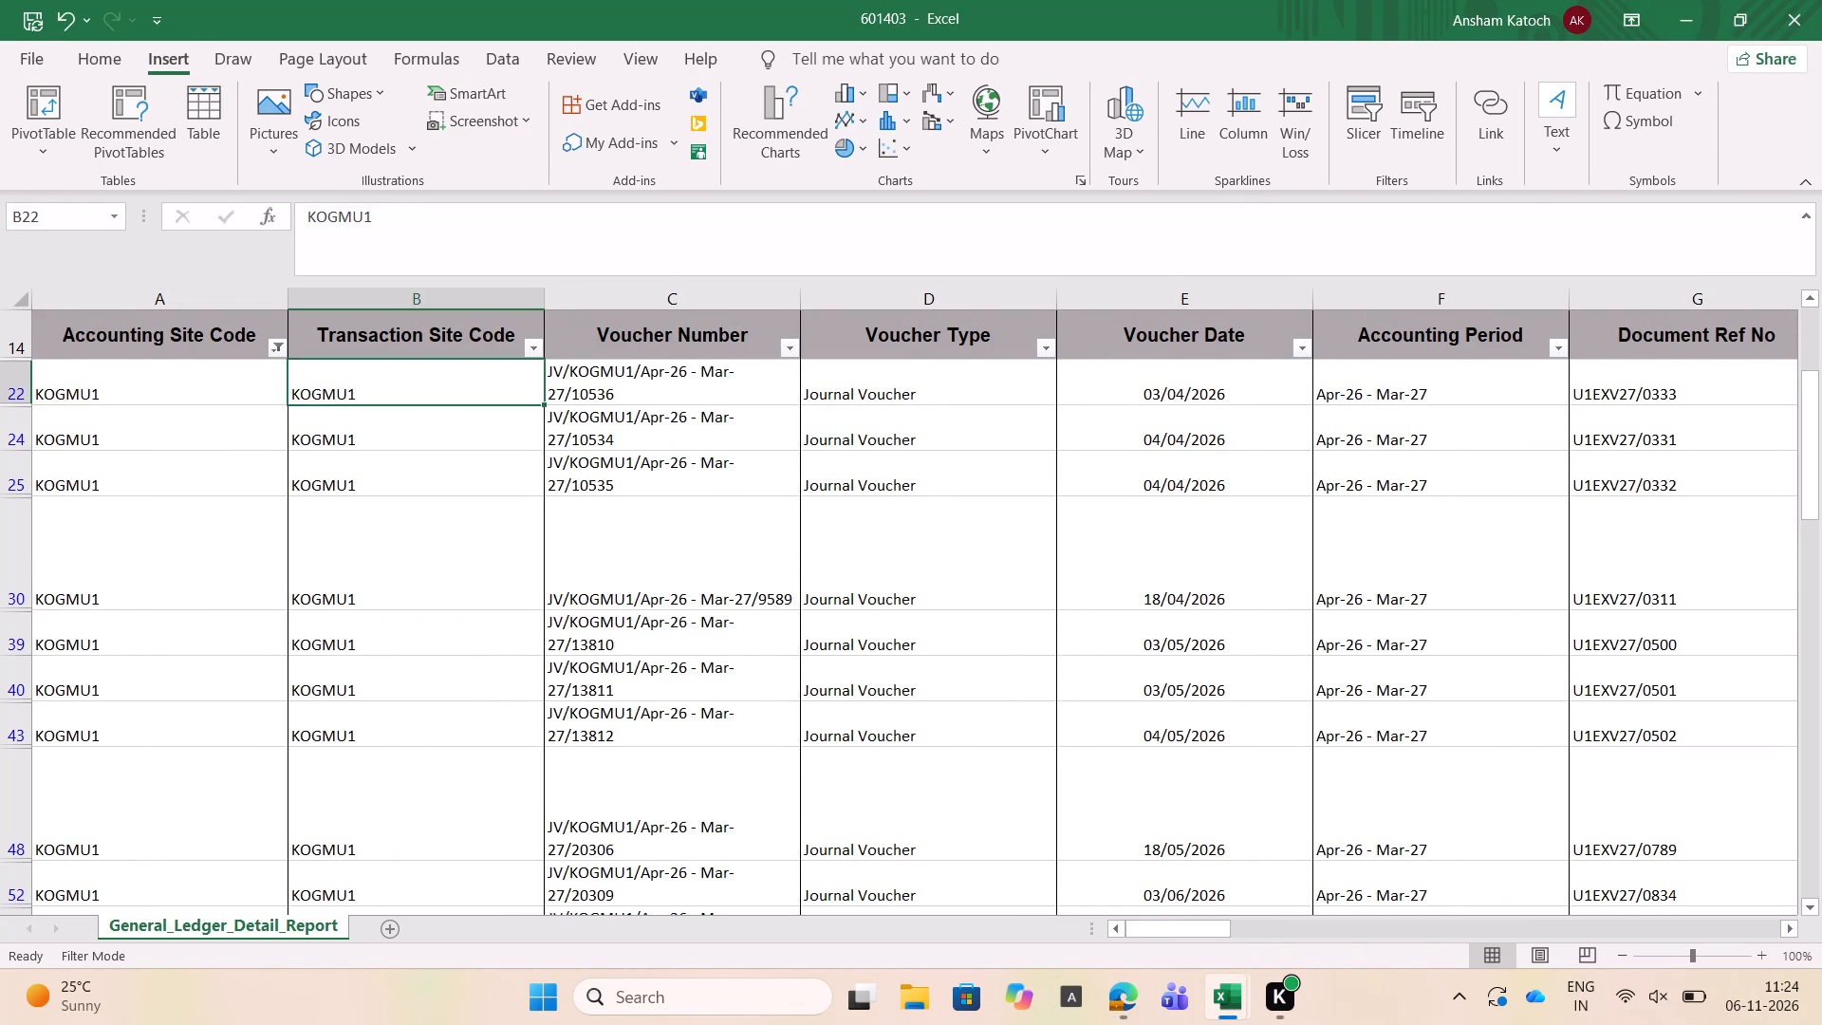
{"action": "key", "text": "Right"}
{"action": "key", "text": "Right"}
{"action": "key", "text": "Right"}
{"action": "key", "text": "Right"}
{"action": "key", "text": "Right"}
{"action": "key", "text": "Right"}
{"action": "key", "text": "Right"}
{"action": "key", "text": "Left"}
{"action": "key", "text": "Left"}
{"action": "key", "text": "Left"}
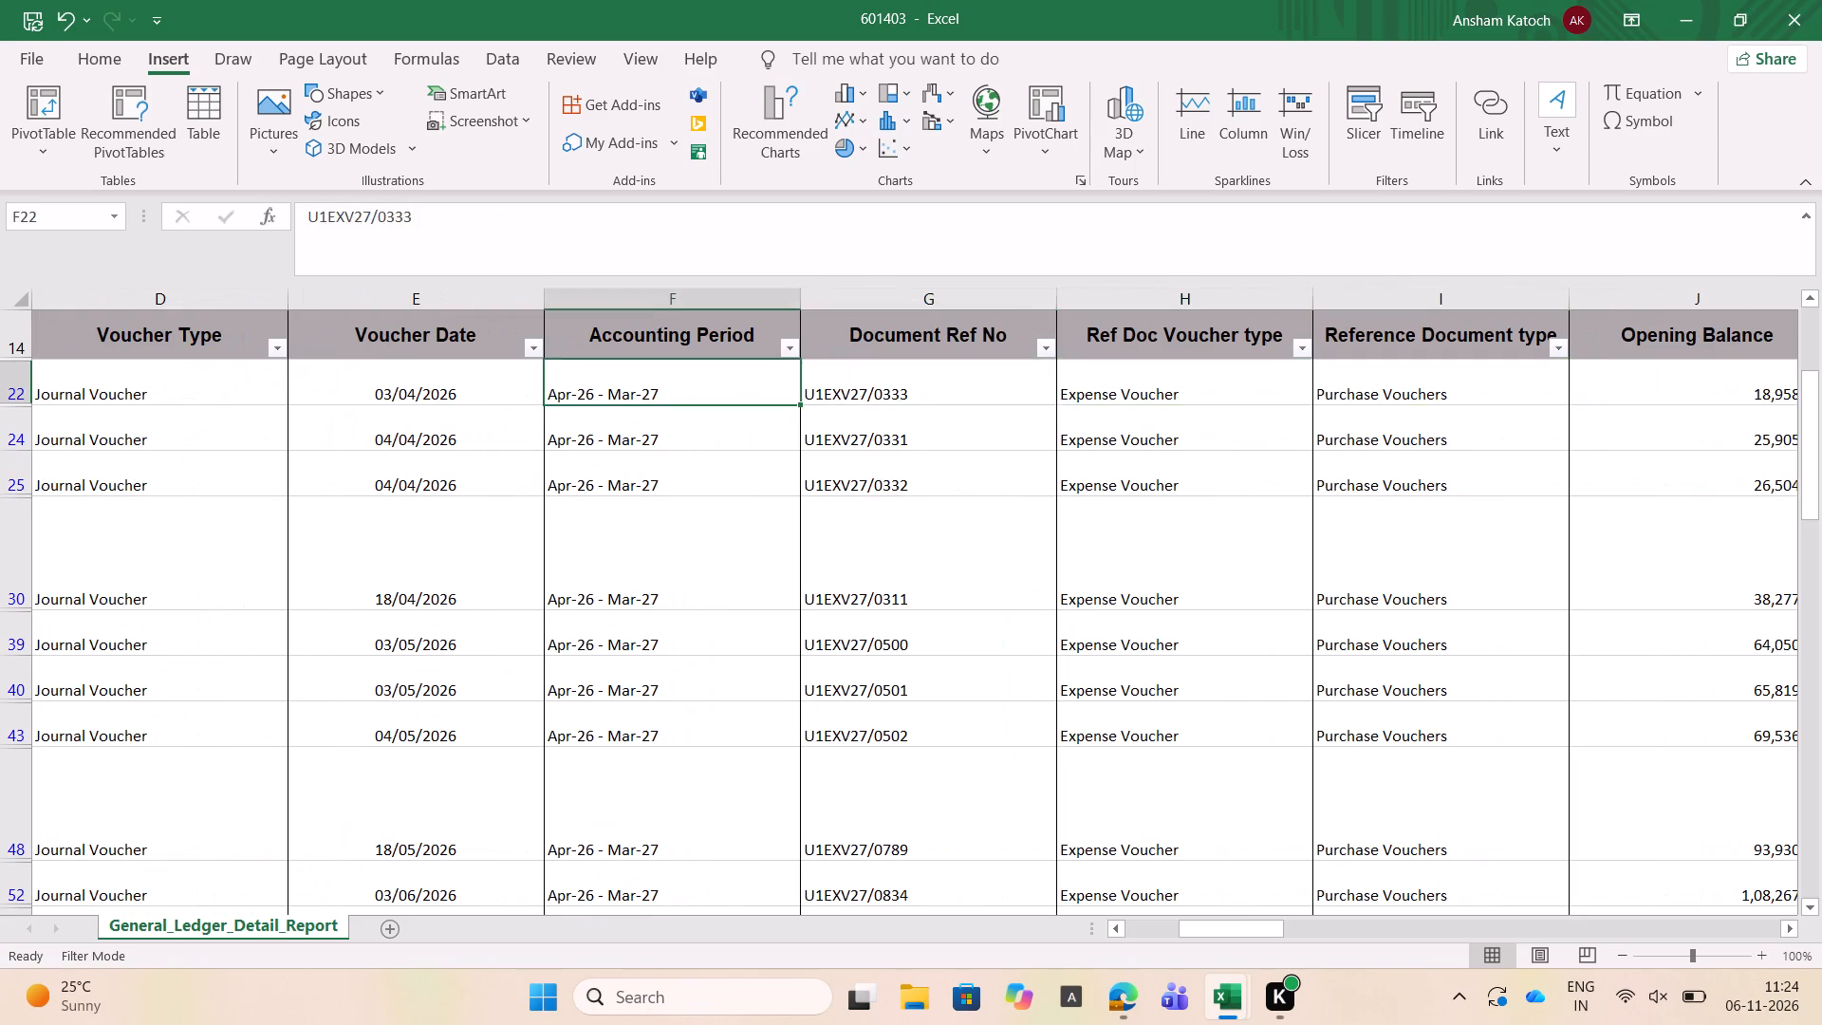
{"action": "key", "text": "Right"}
{"action": "key", "text": "Right"}
{"action": "key", "text": "Right"}
{"action": "key", "text": "Right"}
{"action": "key", "text": "Right"}
{"action": "key", "text": "Right"}
{"action": "key", "text": "Right"}
Switch to the invoice due 18-APR-2026 in Edge and read through to page 3's payment details, list of services and monthly recurring charges.
{"action": "key", "text": "alt+Tab"}
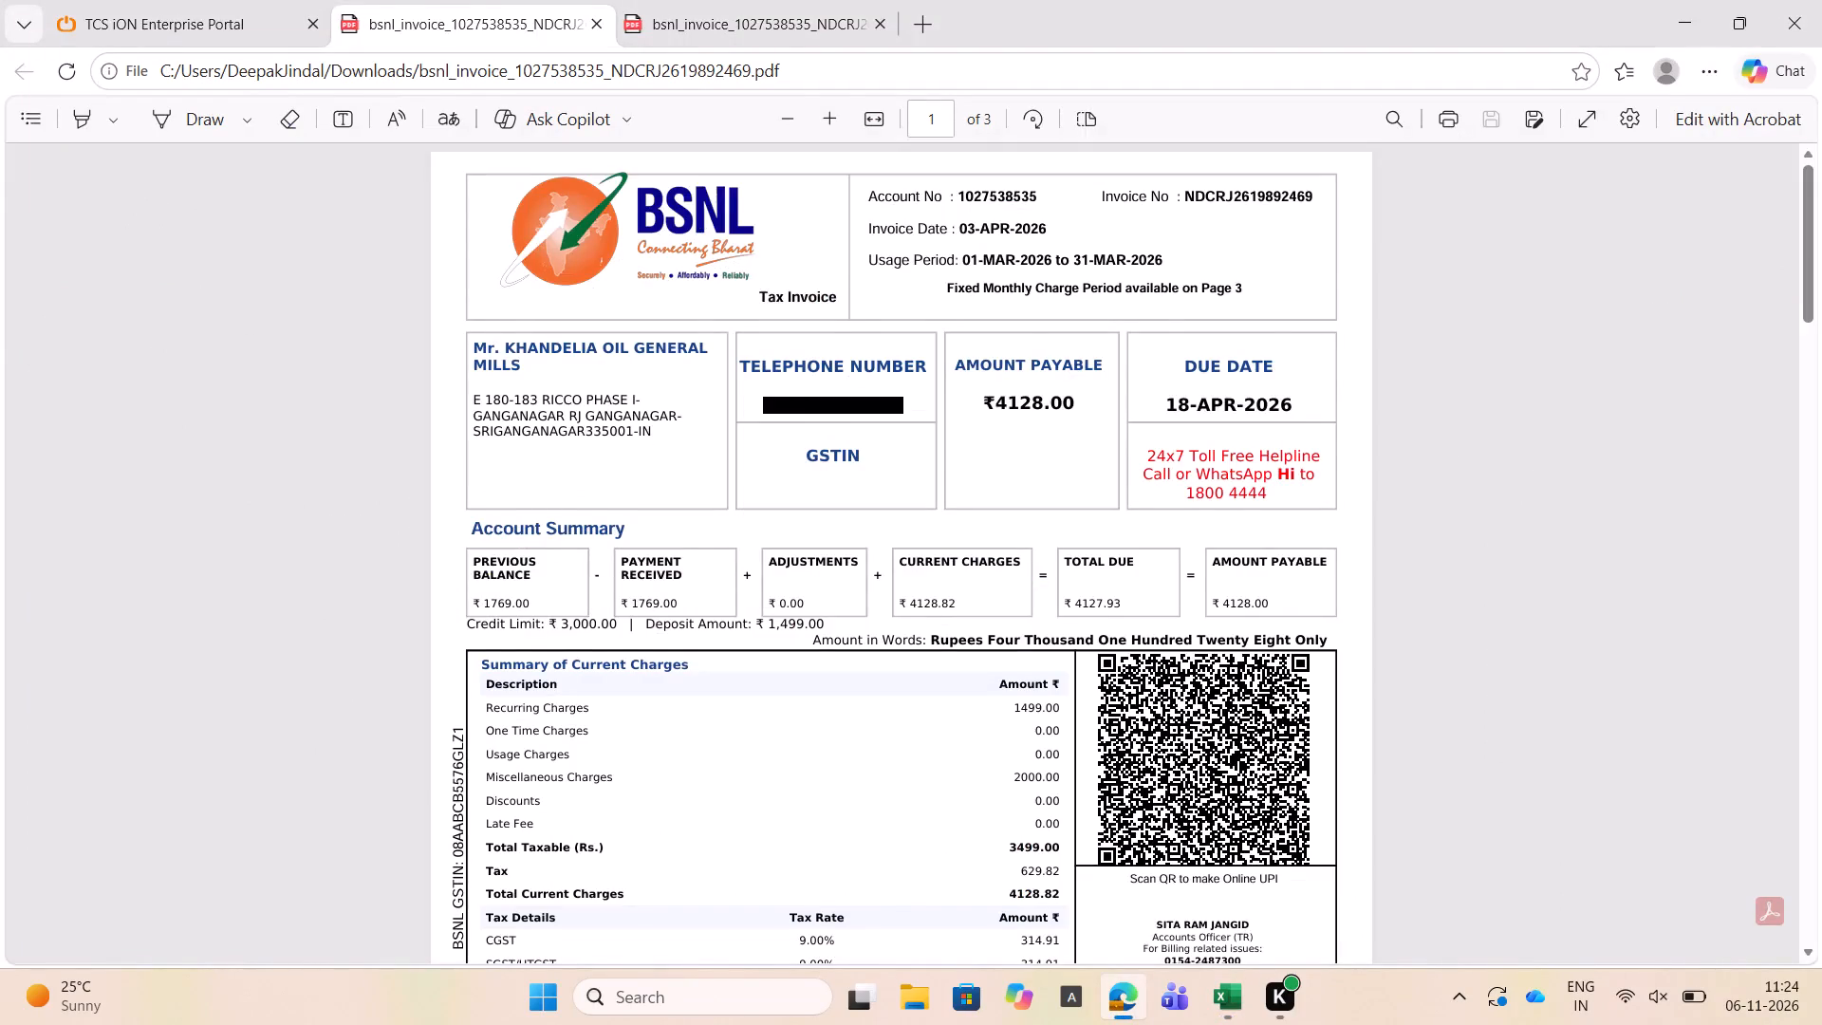
{"action": "scroll", "coordinate": [586, 712], "scroll_direction": "down", "scroll_amount": 1}
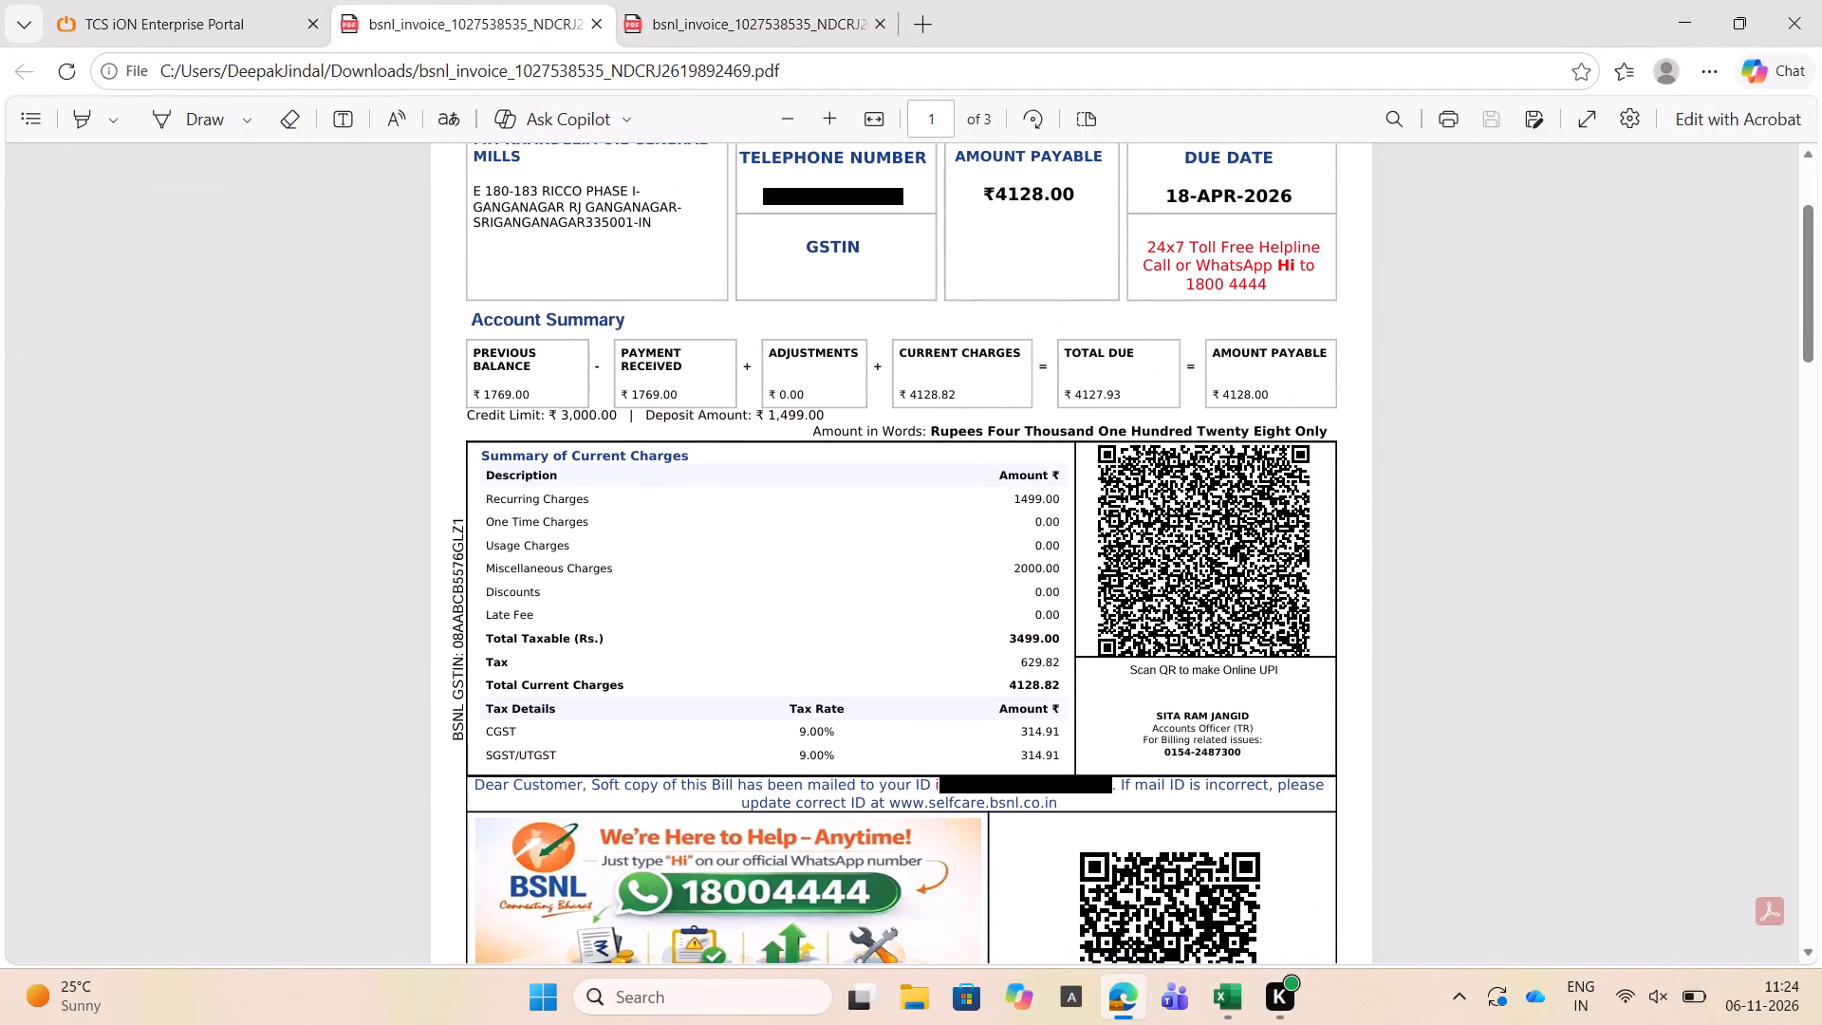
{"action": "scroll", "coordinate": [586, 712], "scroll_direction": "down", "scroll_amount": 2}
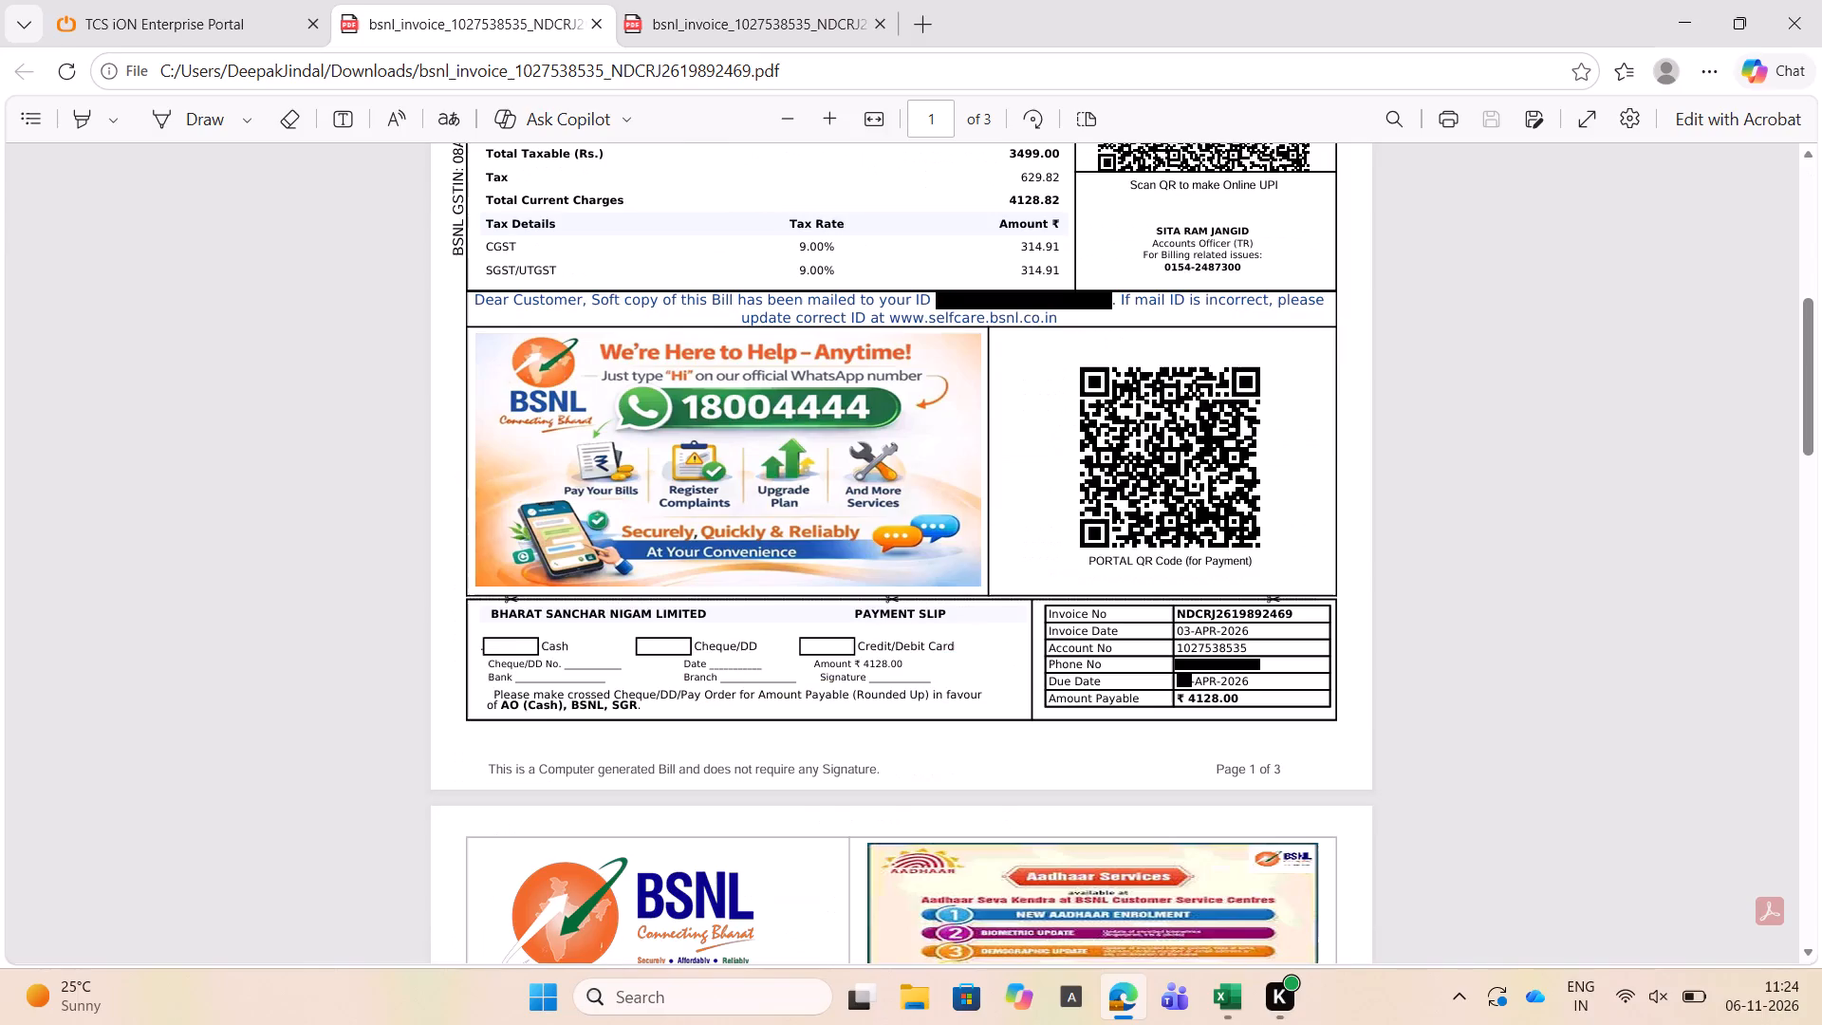
{"action": "scroll", "coordinate": [586, 712], "scroll_direction": "down", "scroll_amount": 3}
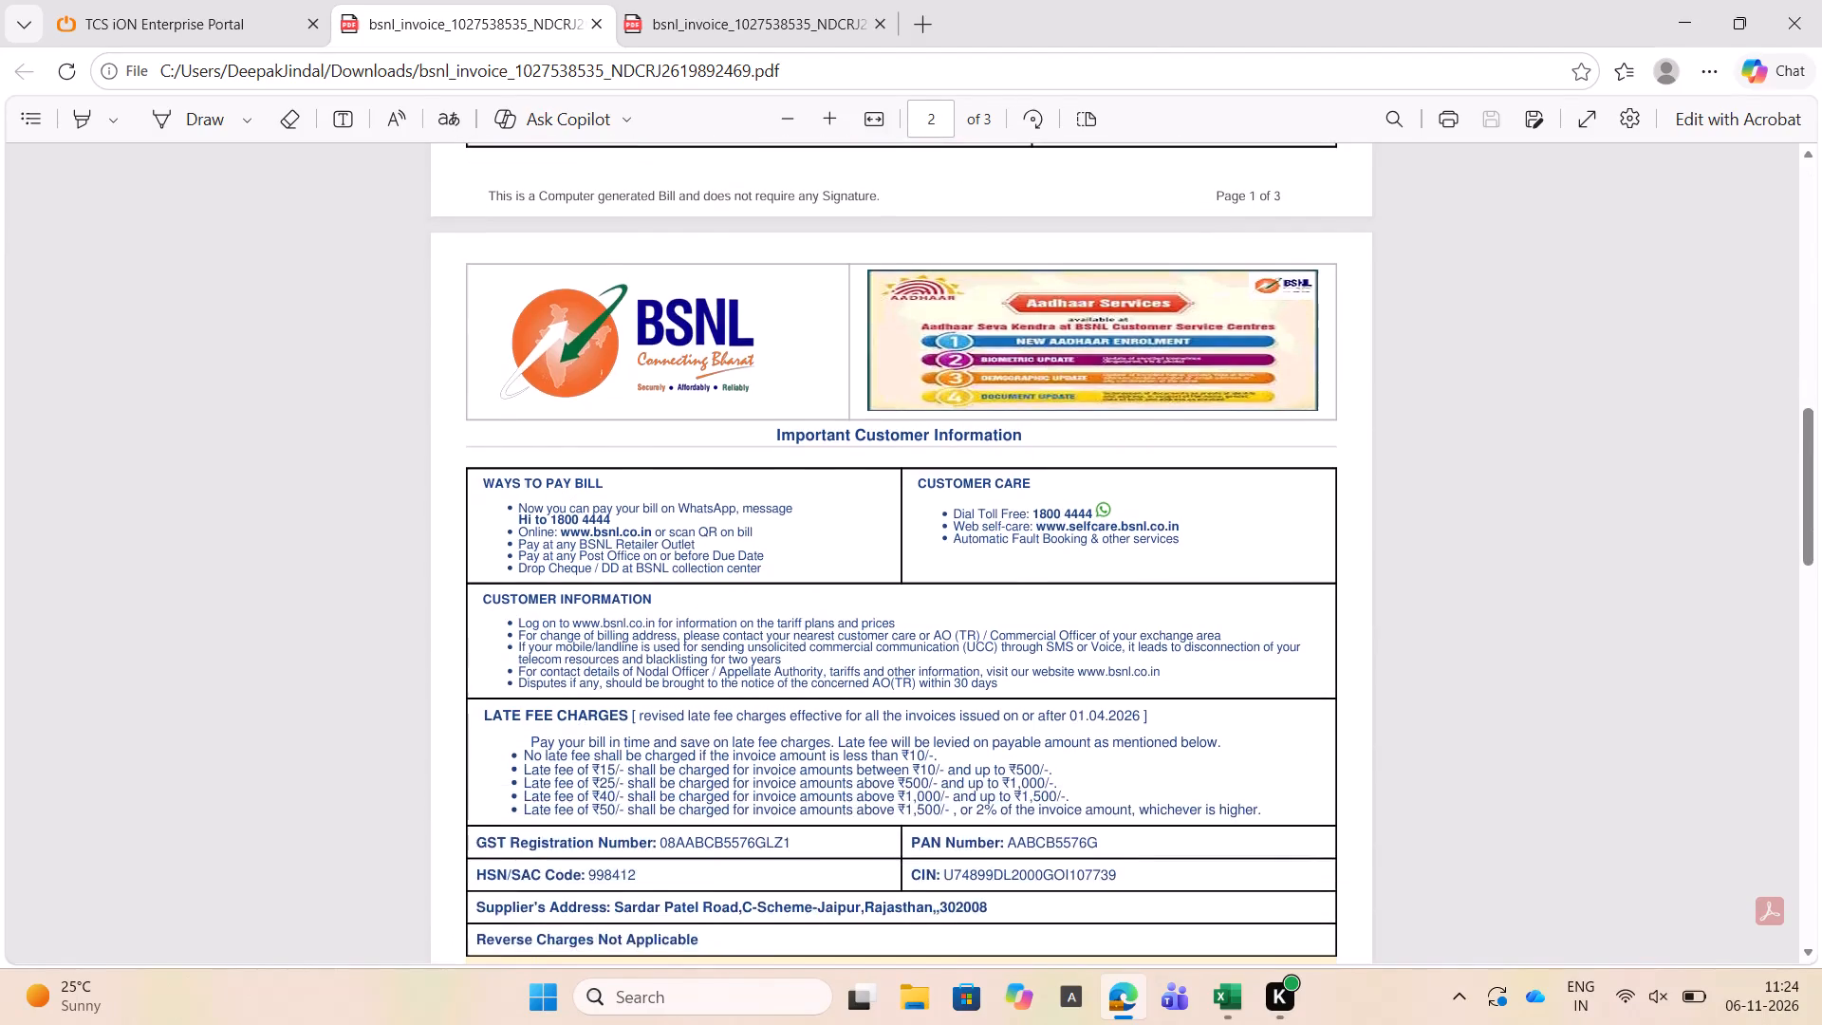
{"action": "scroll", "coordinate": [586, 712], "scroll_direction": "down", "scroll_amount": 1}
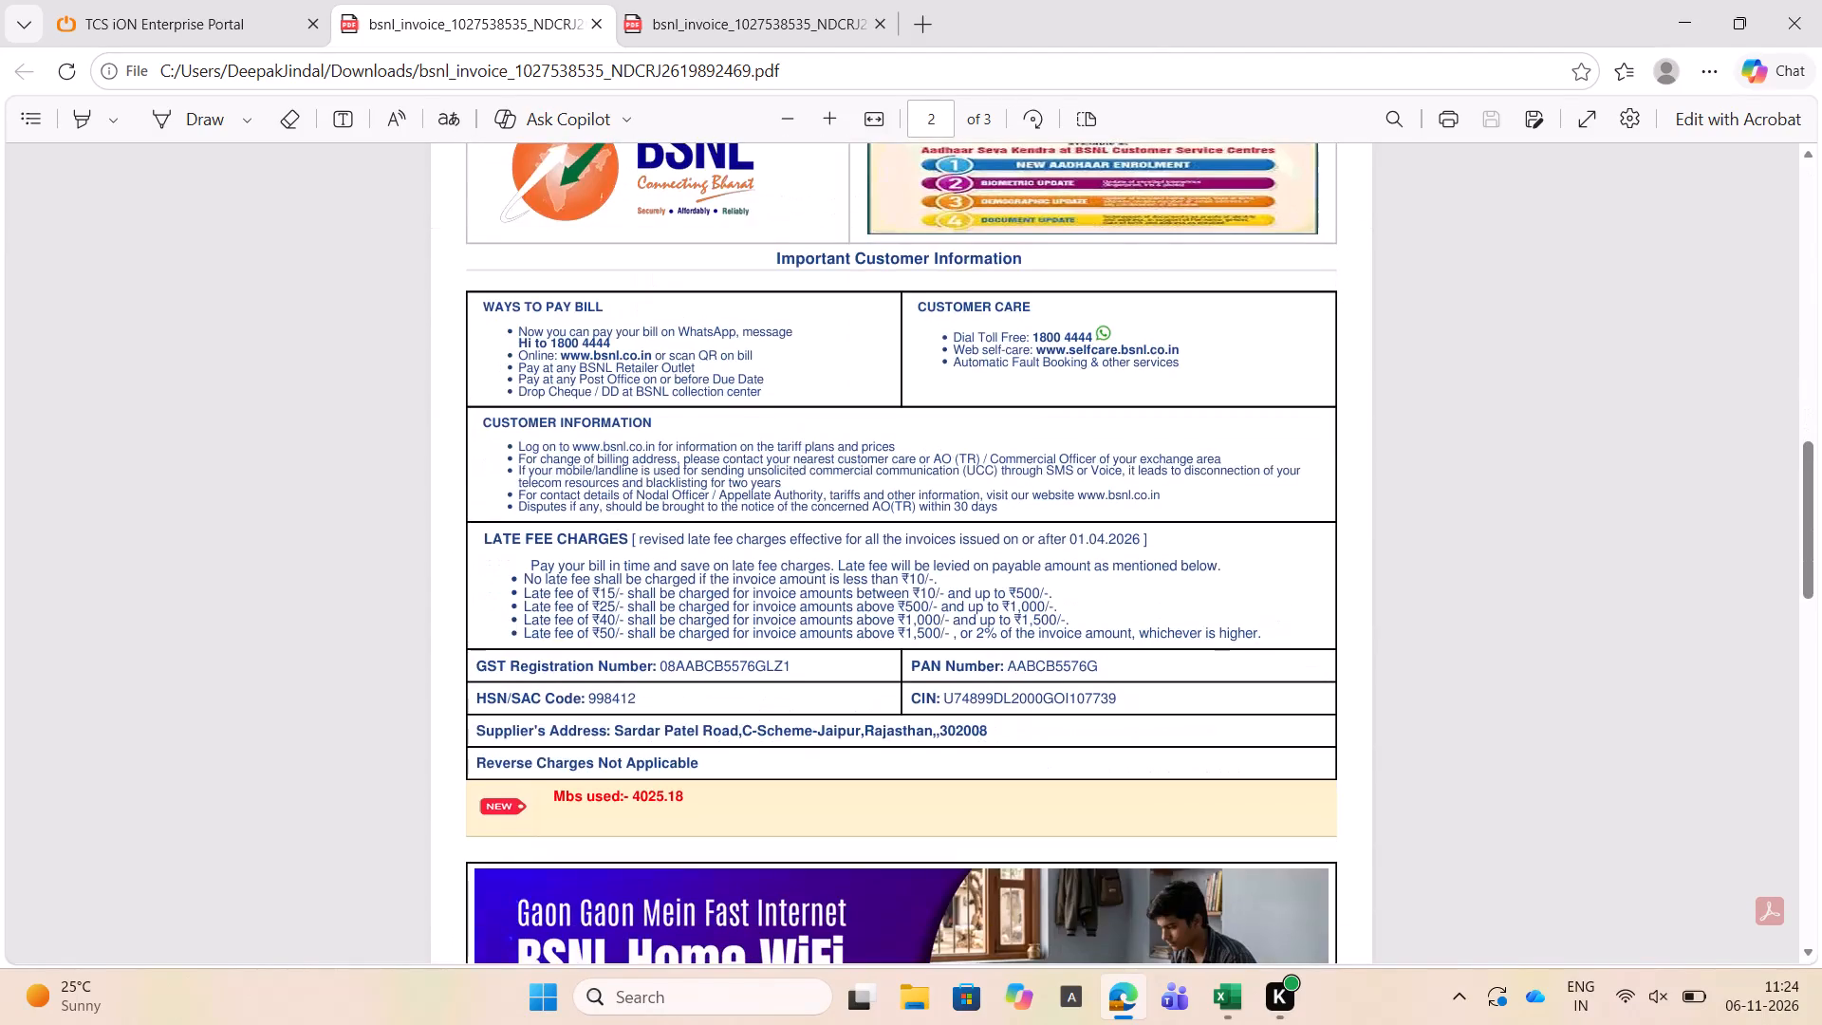
{"action": "scroll", "coordinate": [586, 712], "scroll_direction": "down", "scroll_amount": 5}
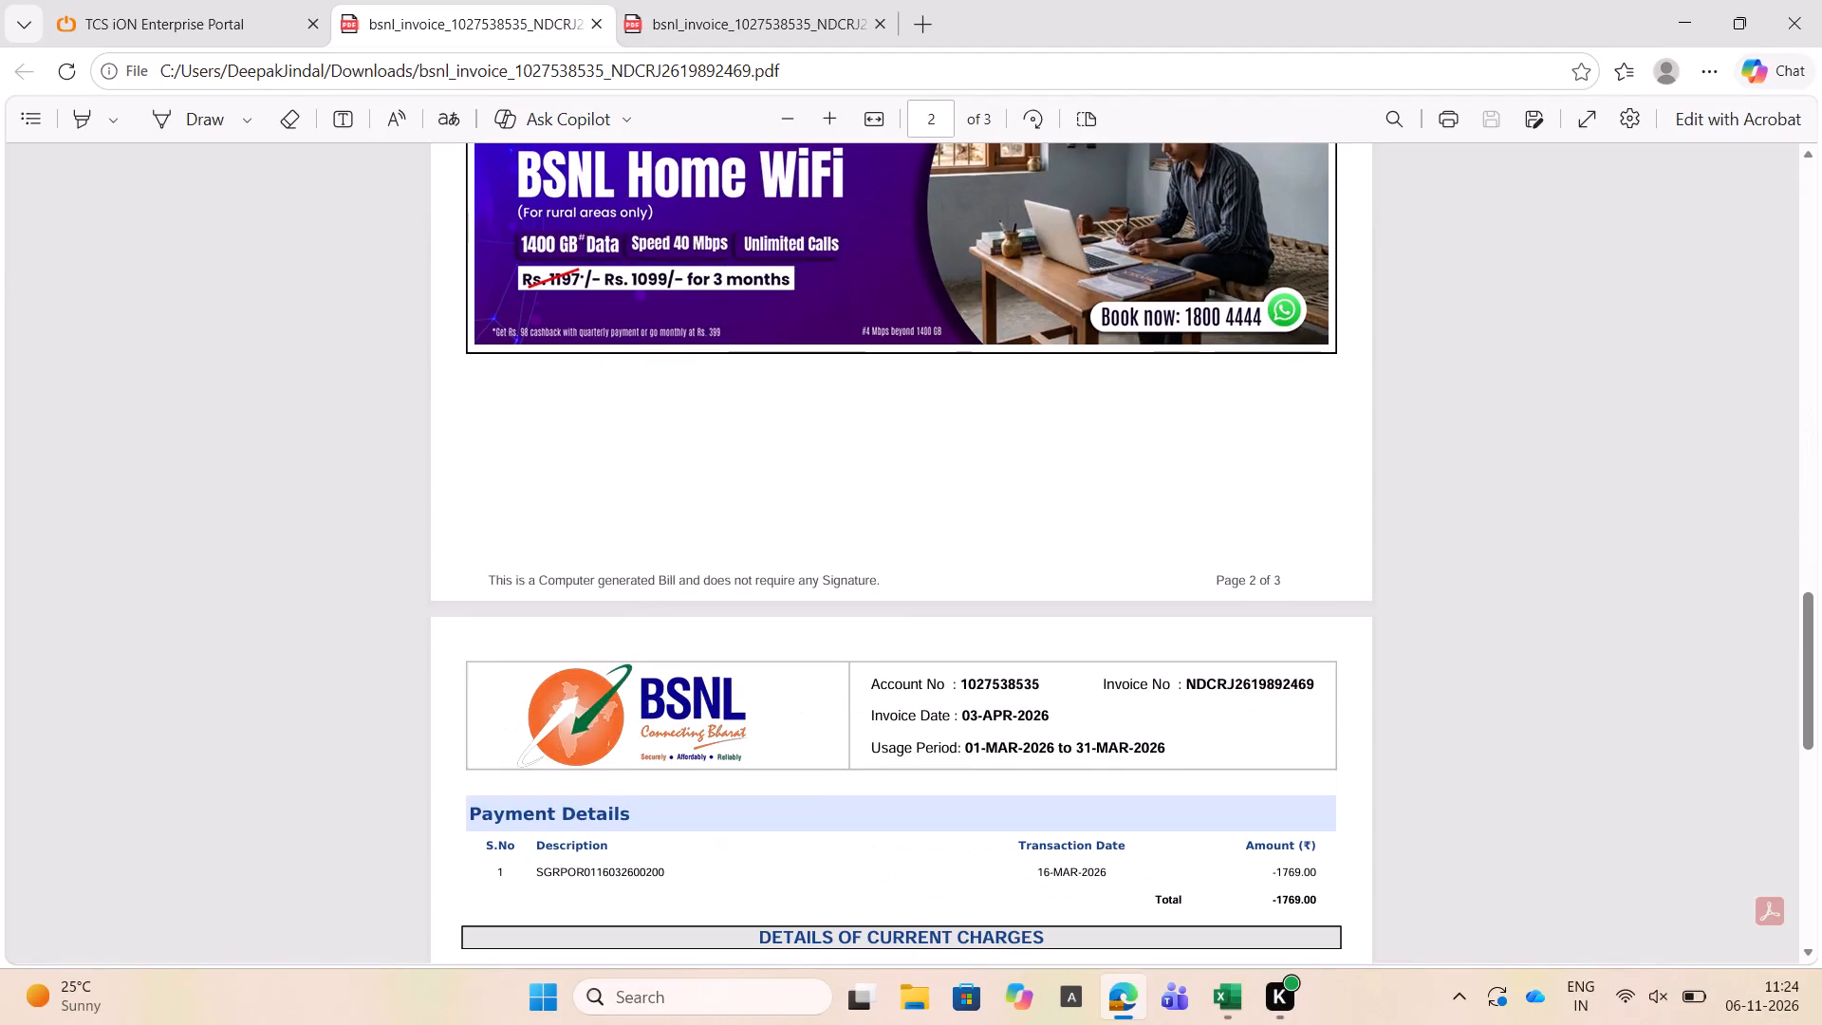
{"action": "scroll", "coordinate": [586, 712], "scroll_direction": "down", "scroll_amount": 3}
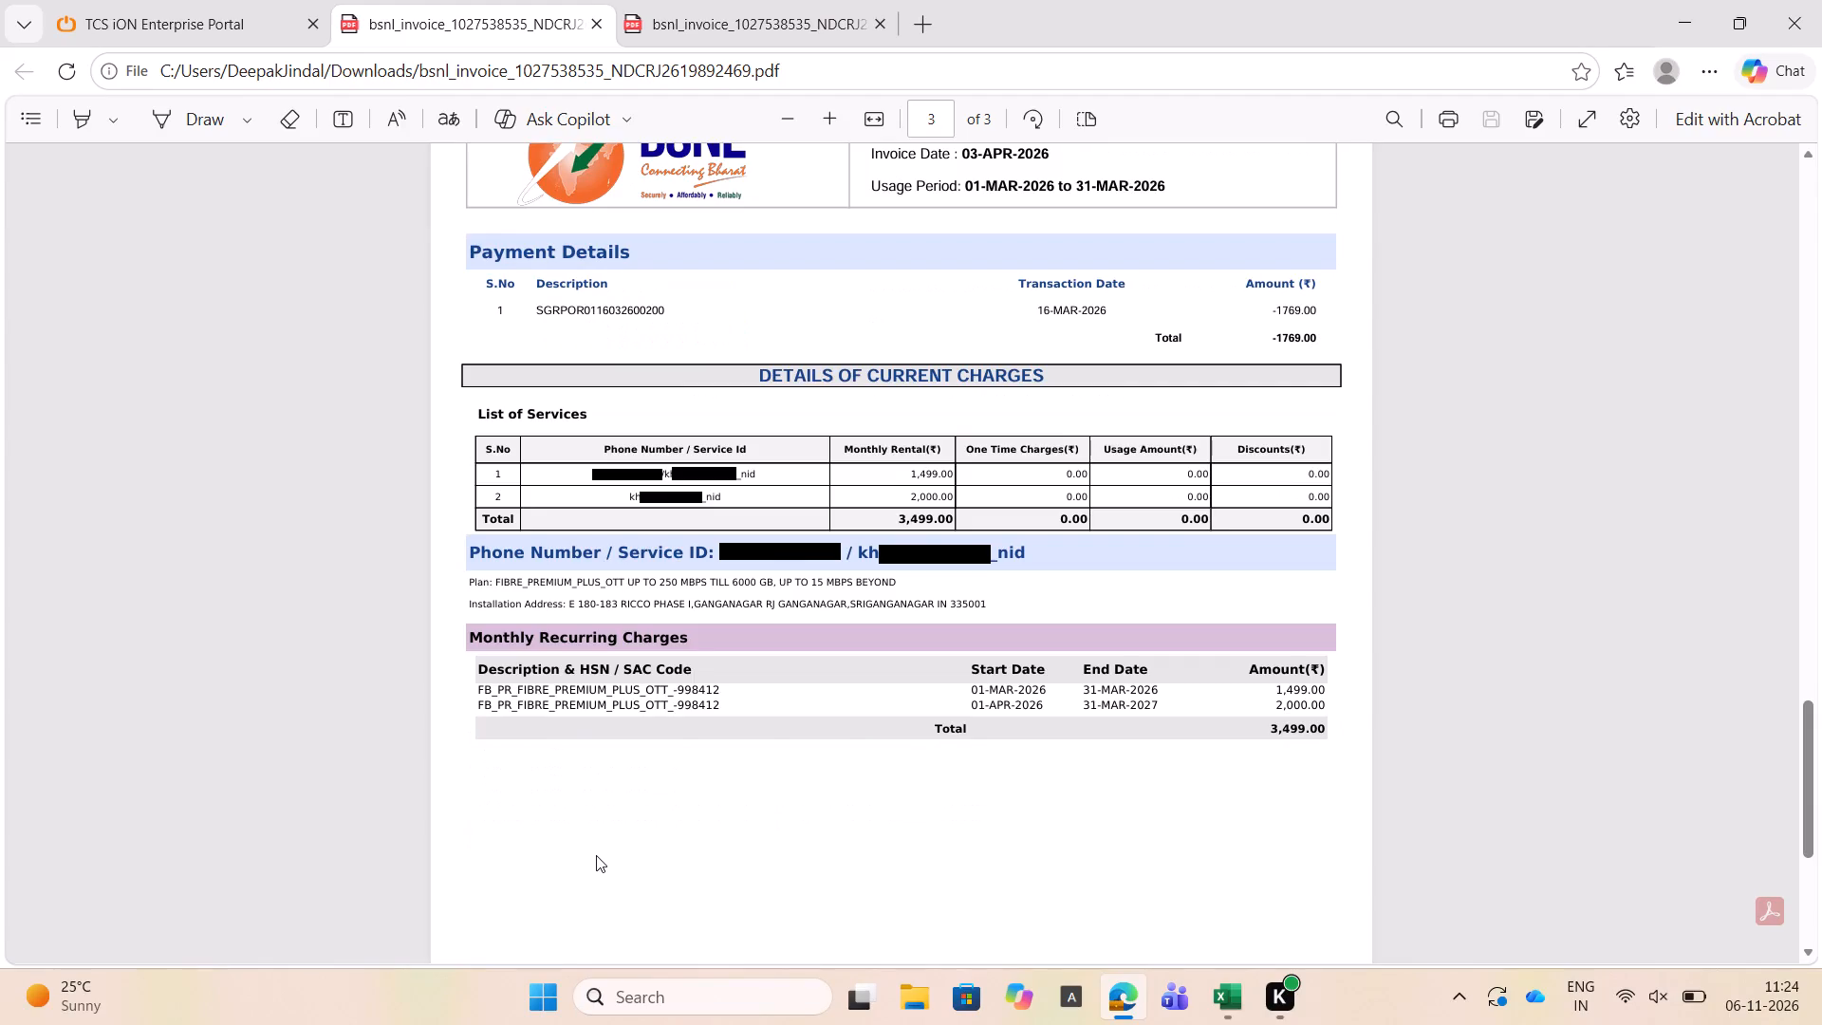
{"action": "scroll", "coordinate": [596, 855], "scroll_direction": "down", "scroll_amount": 2}
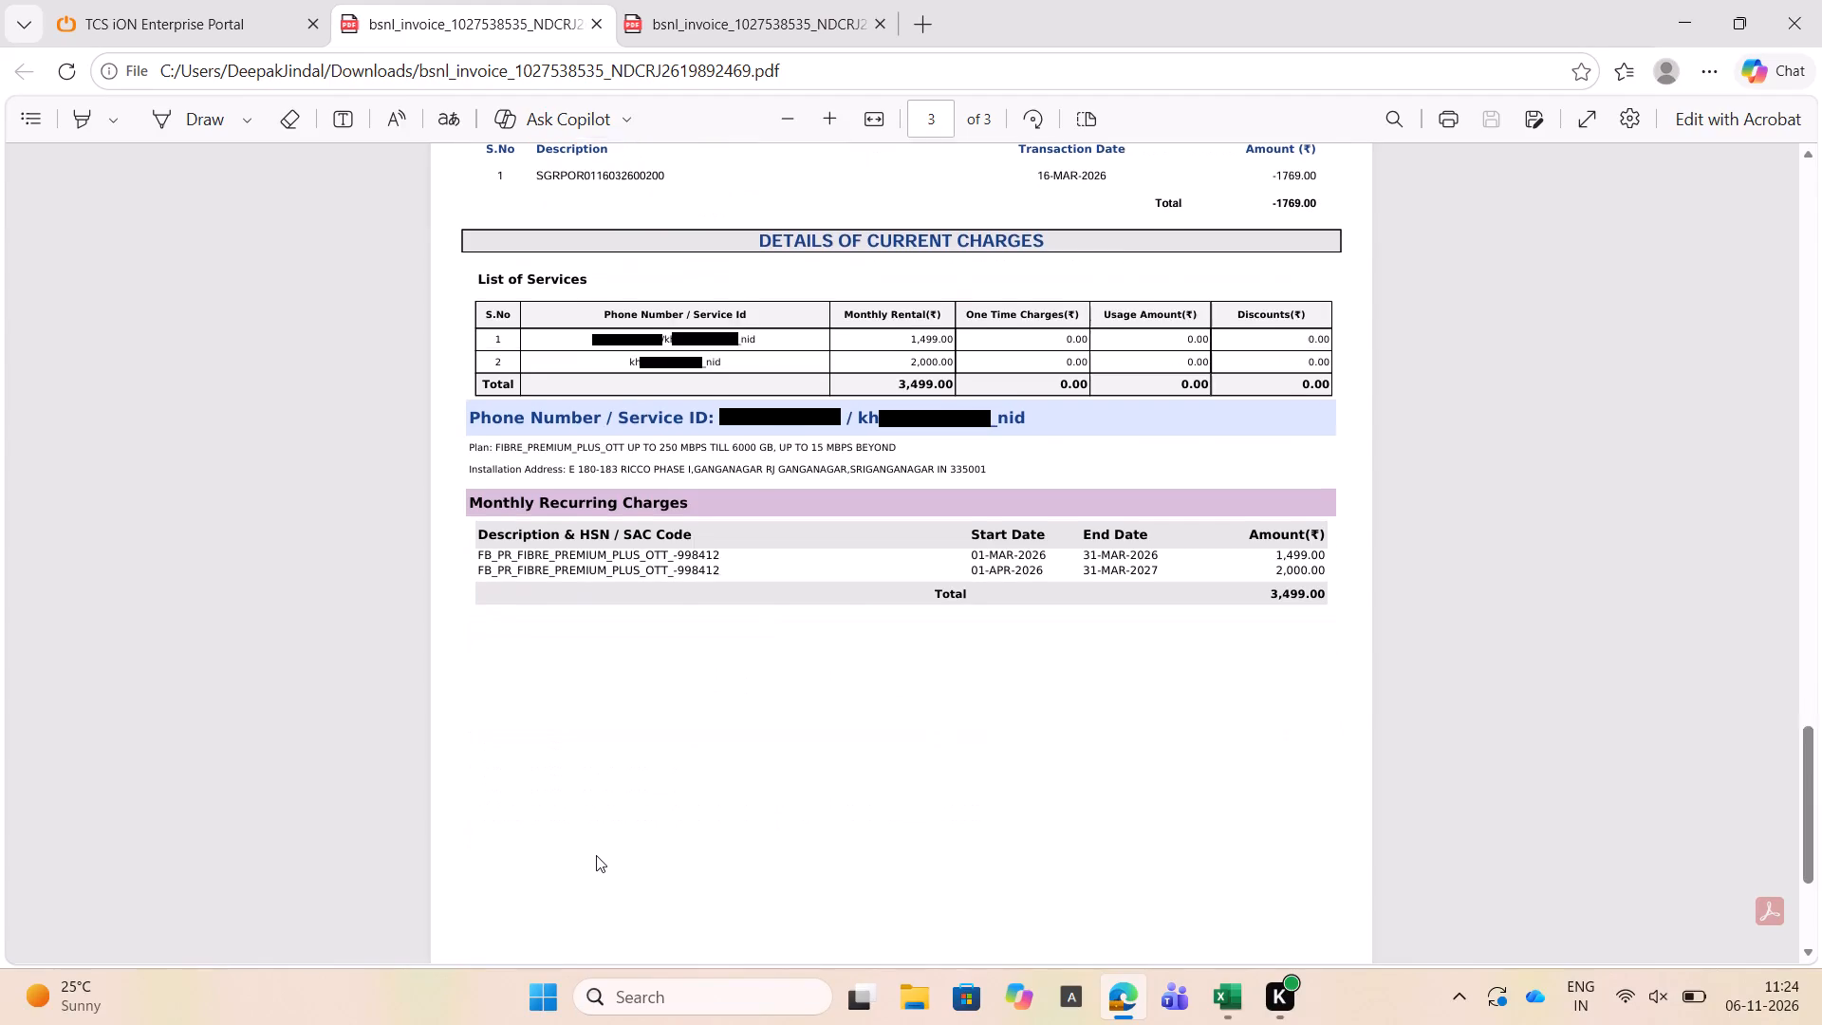
{"action": "scroll", "coordinate": [596, 855], "scroll_direction": "down", "scroll_amount": 4}
{"action": "scroll", "coordinate": [596, 855], "scroll_direction": "up", "scroll_amount": 2}
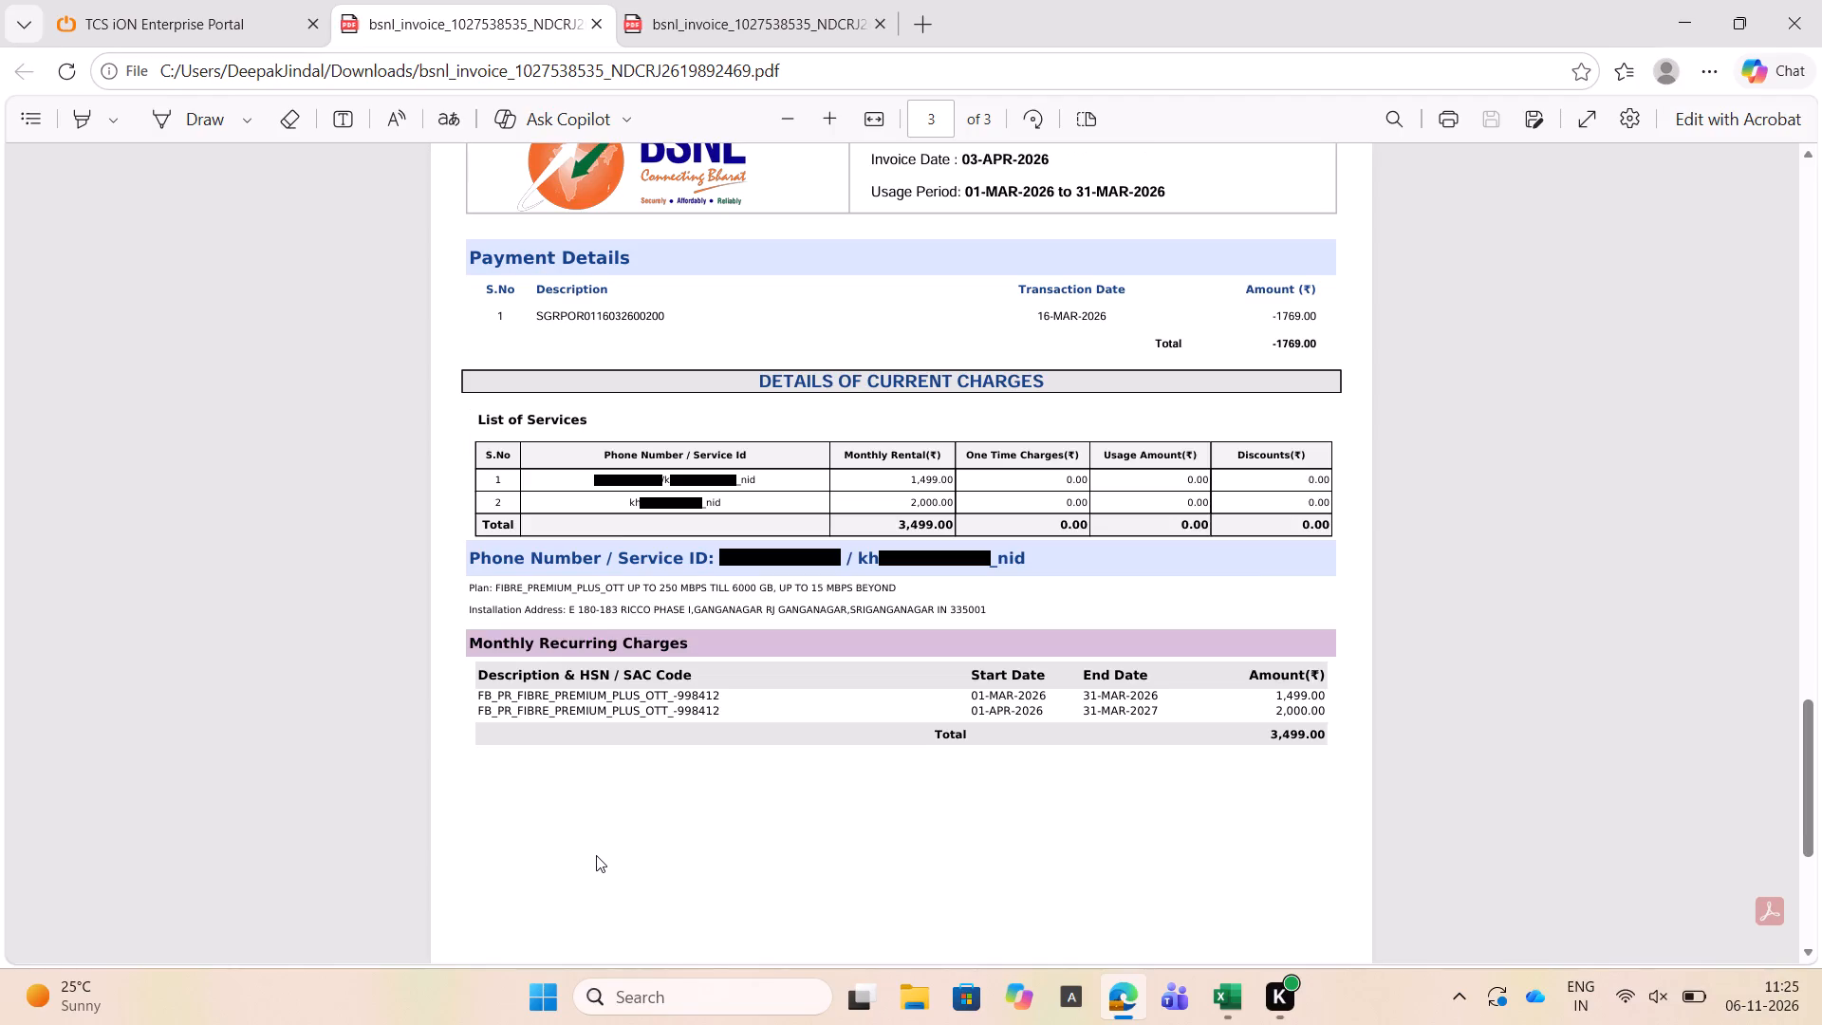
Compare the page 3 payment details and monthly recurring charges of the invoice due 18-MAY-2026 with those of the April-due one.
{"action": "left_click", "coordinate": [738, 0]}
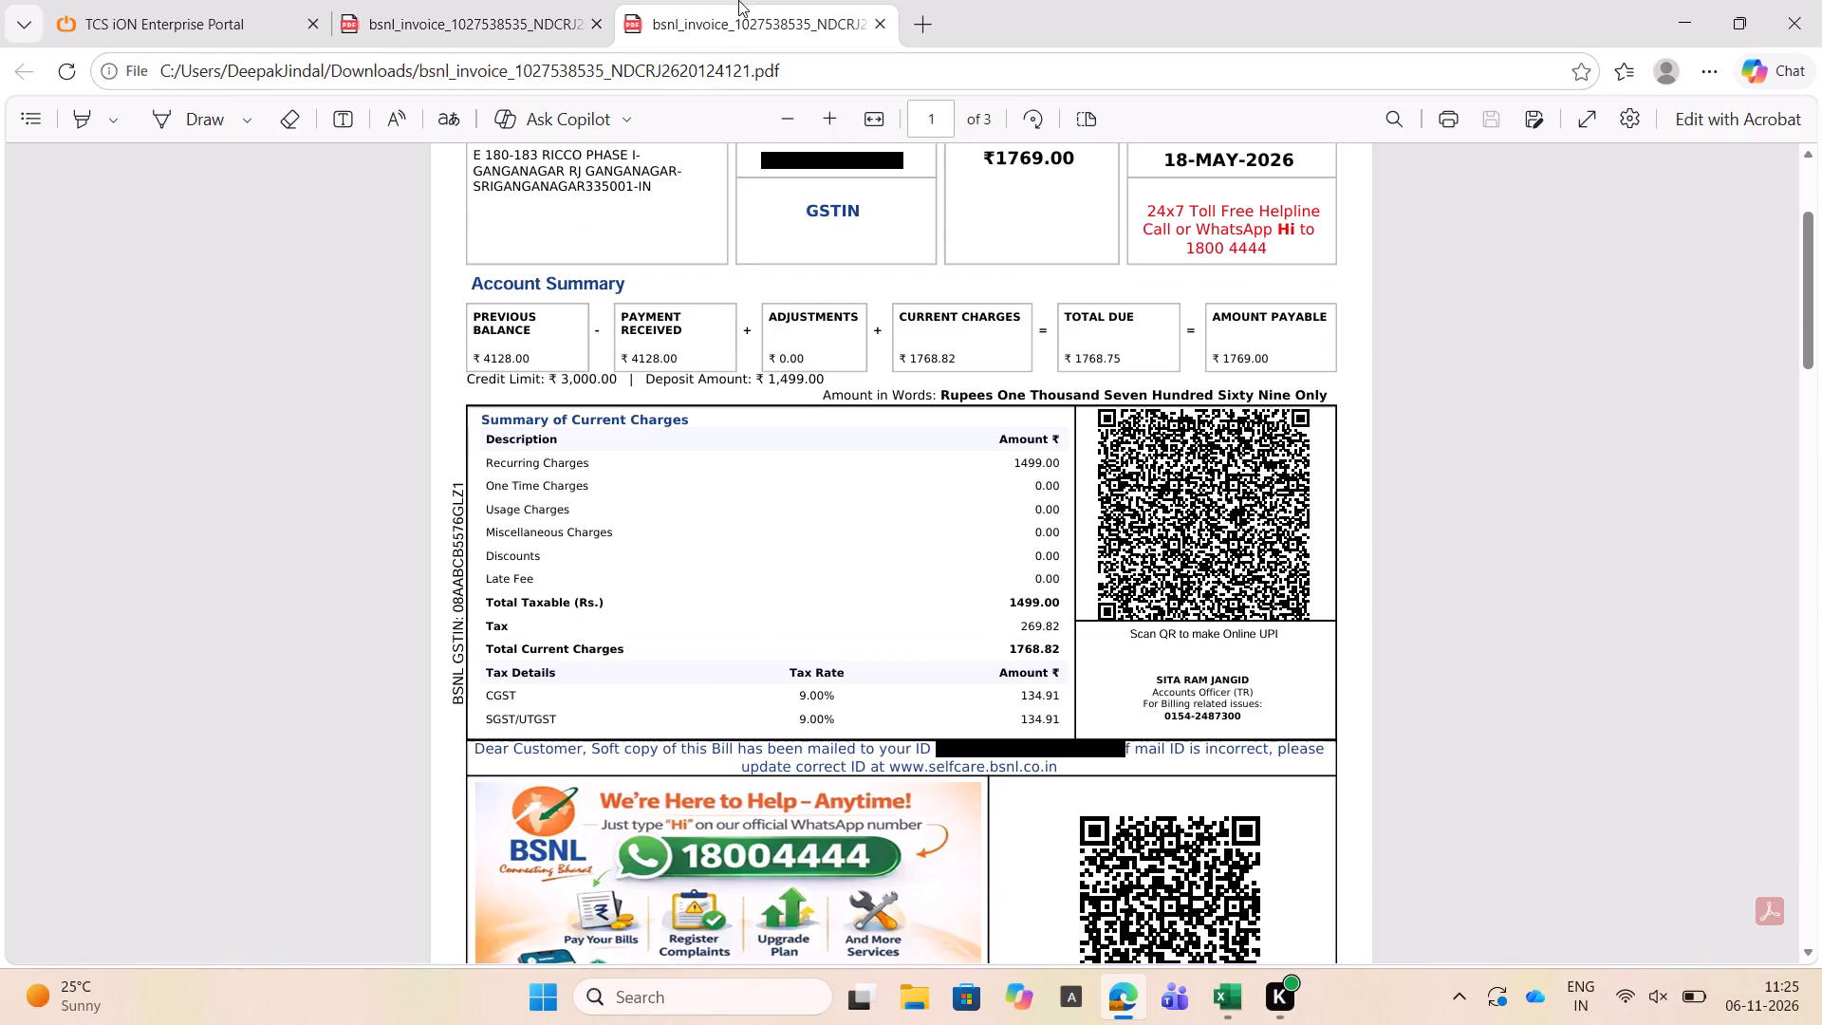
{"action": "scroll", "coordinate": [745, 619], "scroll_direction": "down", "scroll_amount": 19}
{"action": "scroll", "coordinate": [745, 619], "scroll_direction": "up", "scroll_amount": 1}
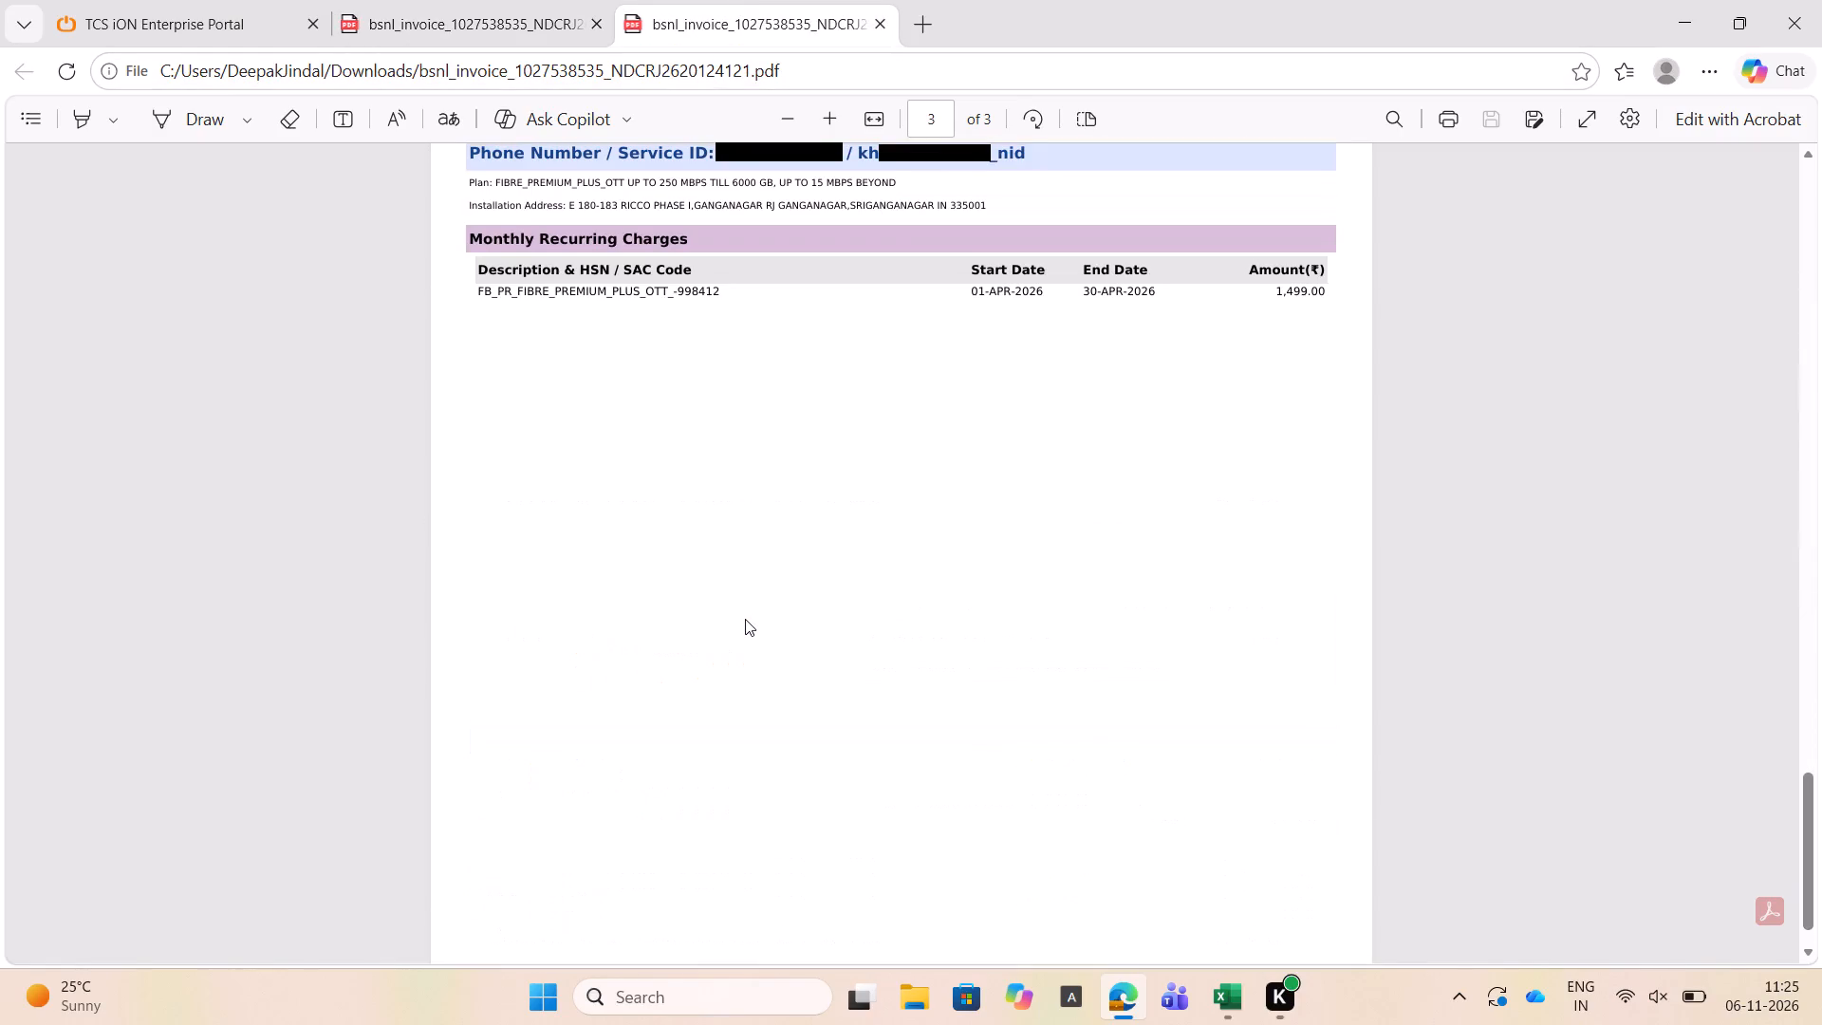
{"action": "scroll", "coordinate": [745, 619], "scroll_direction": "up", "scroll_amount": 1}
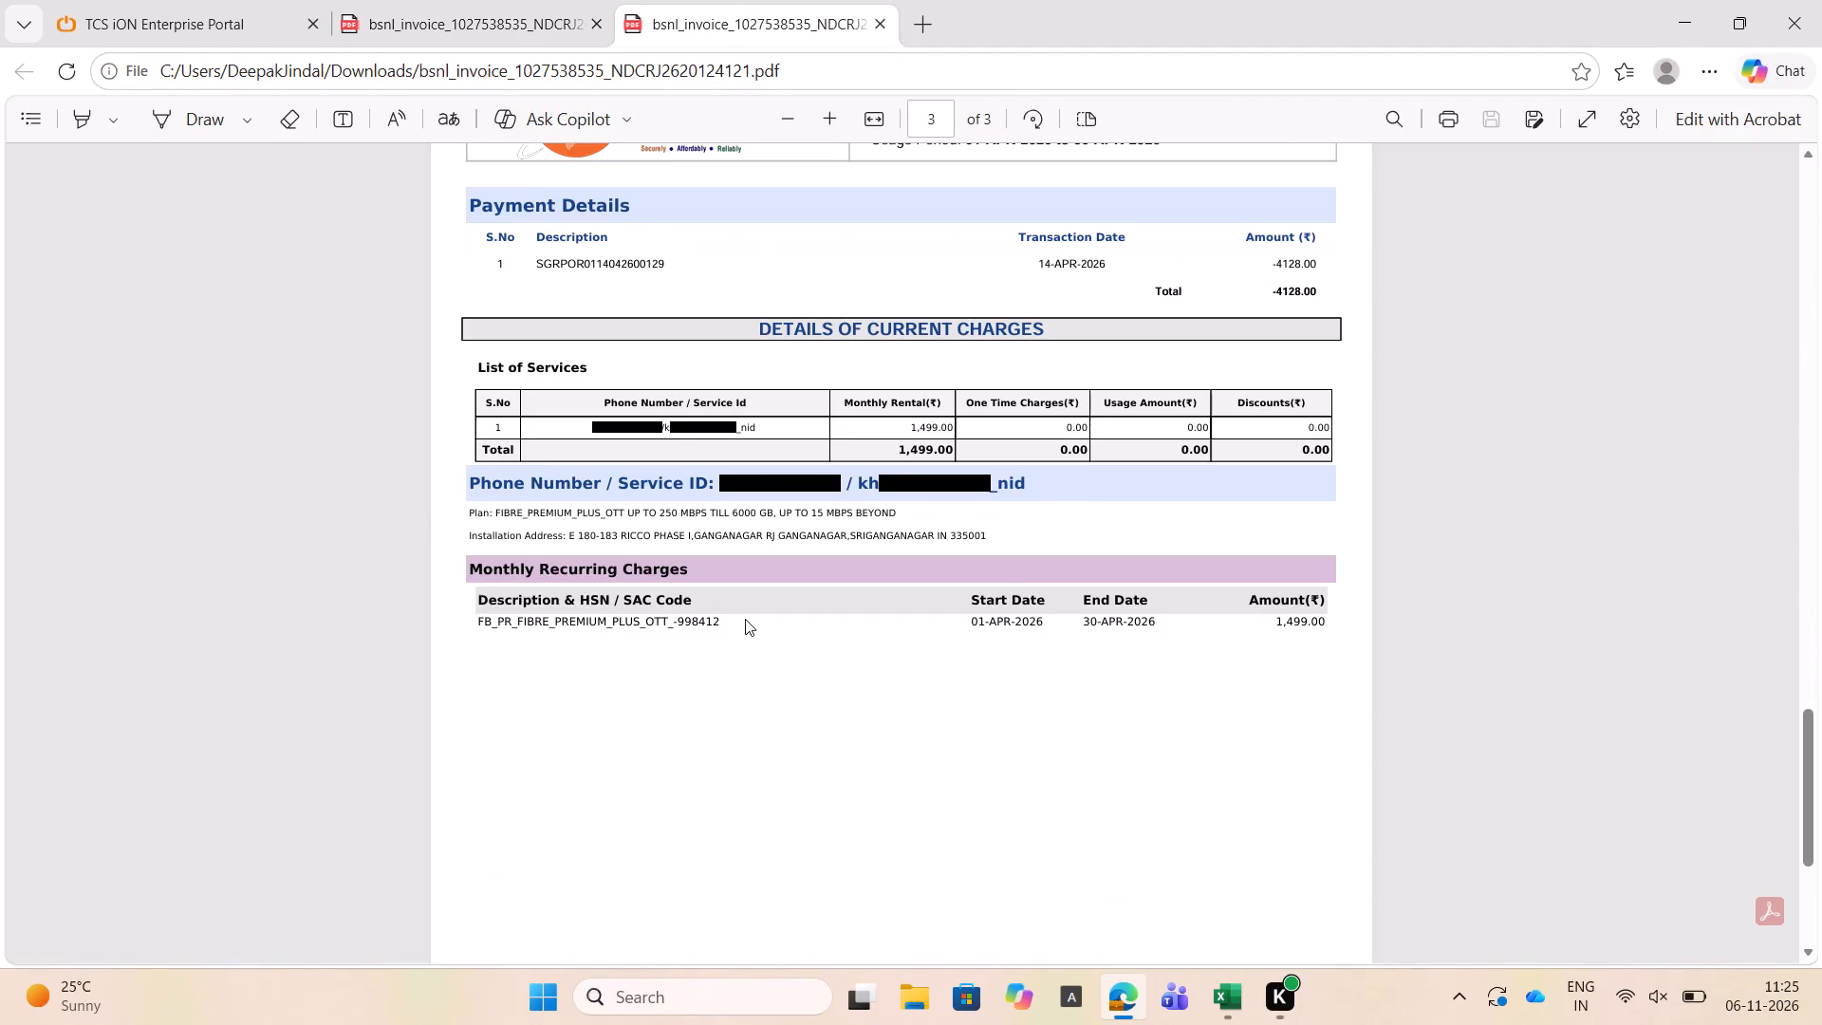
{"action": "left_click", "coordinate": [378, 0]}
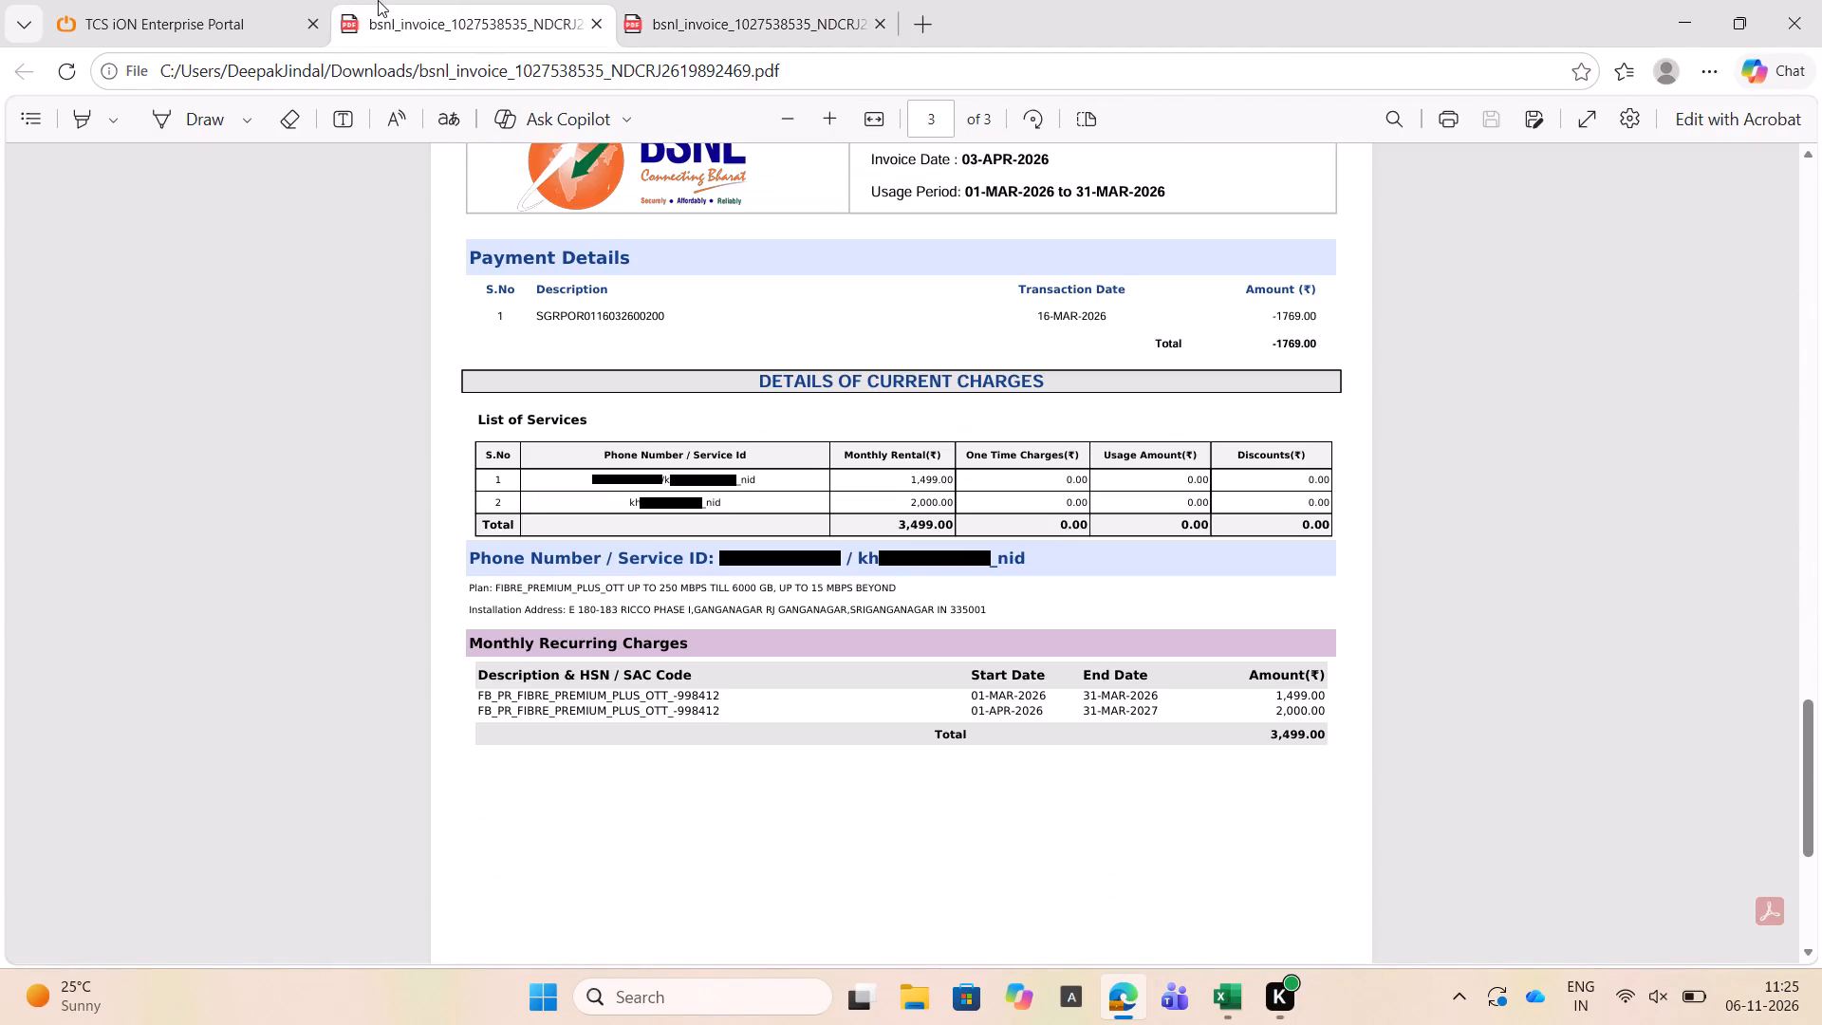
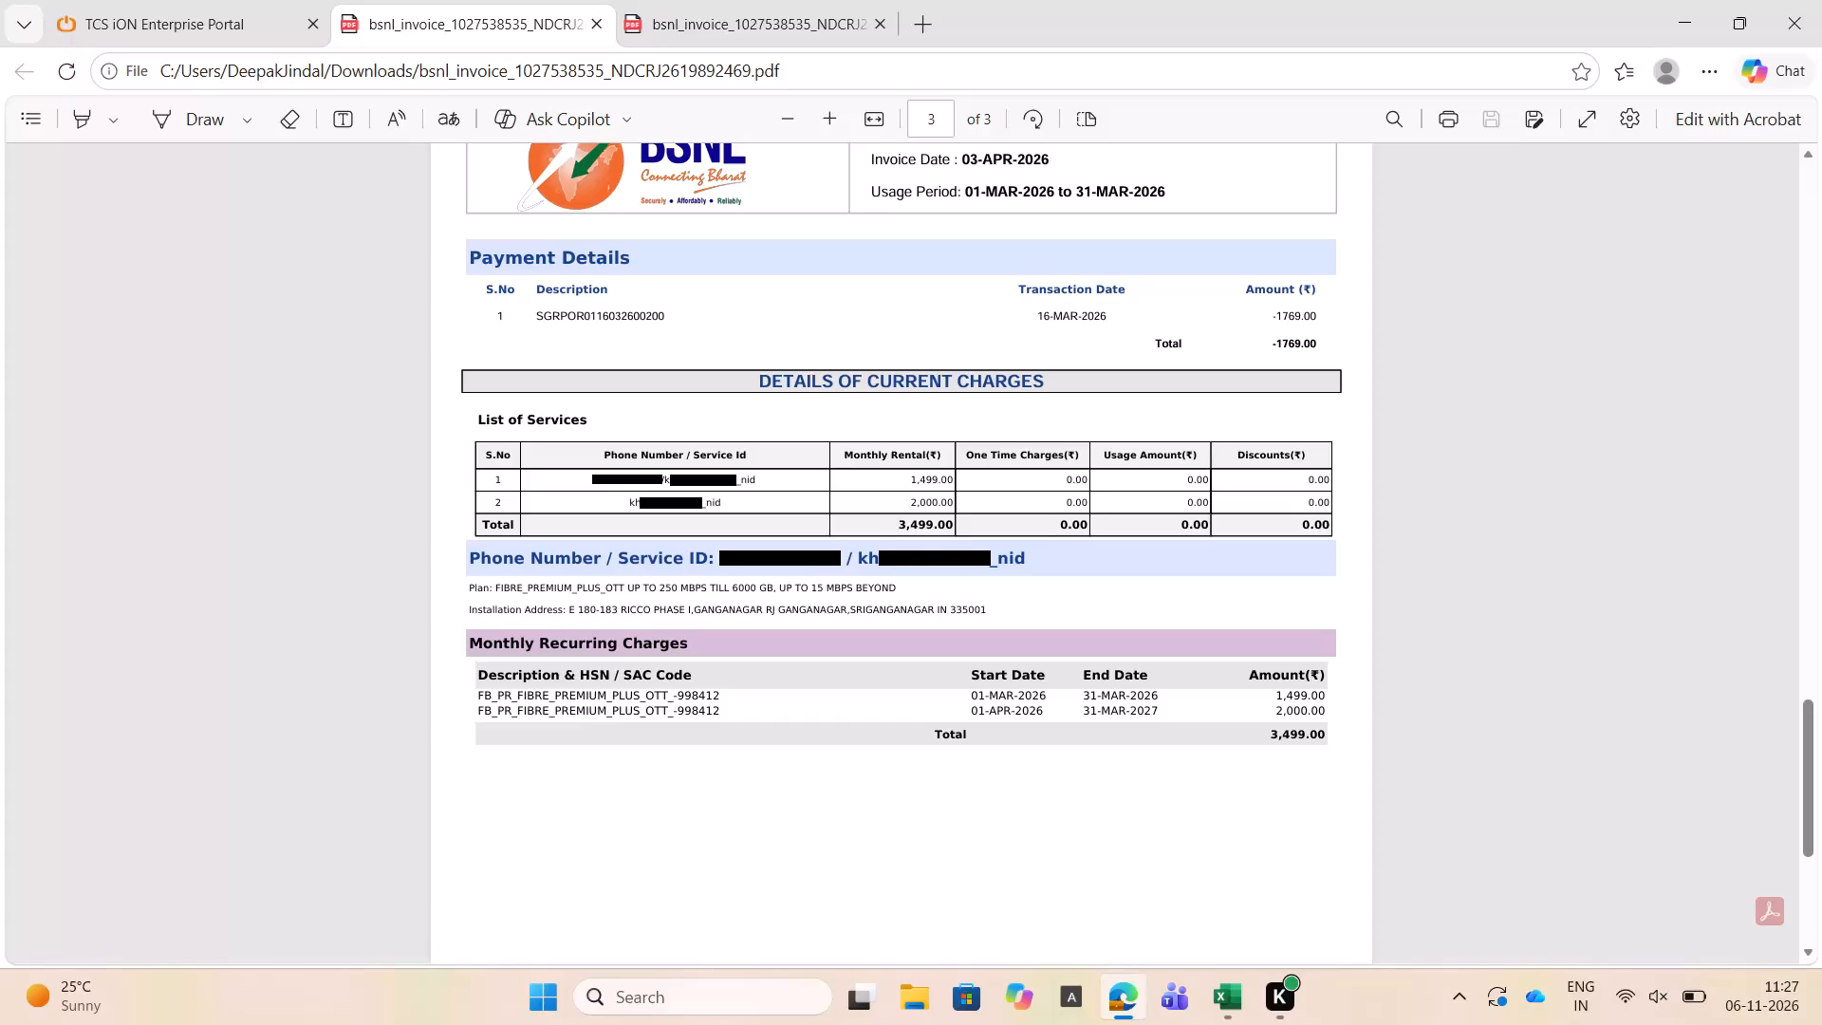
Compare the April-due invoice's page 3 recurring charge lines with the charges and account summary of the invoice due 18-MAY-2026.
{"action": "left_click_drag", "start_coordinate": [470, 716], "coordinate": [772, 849]}
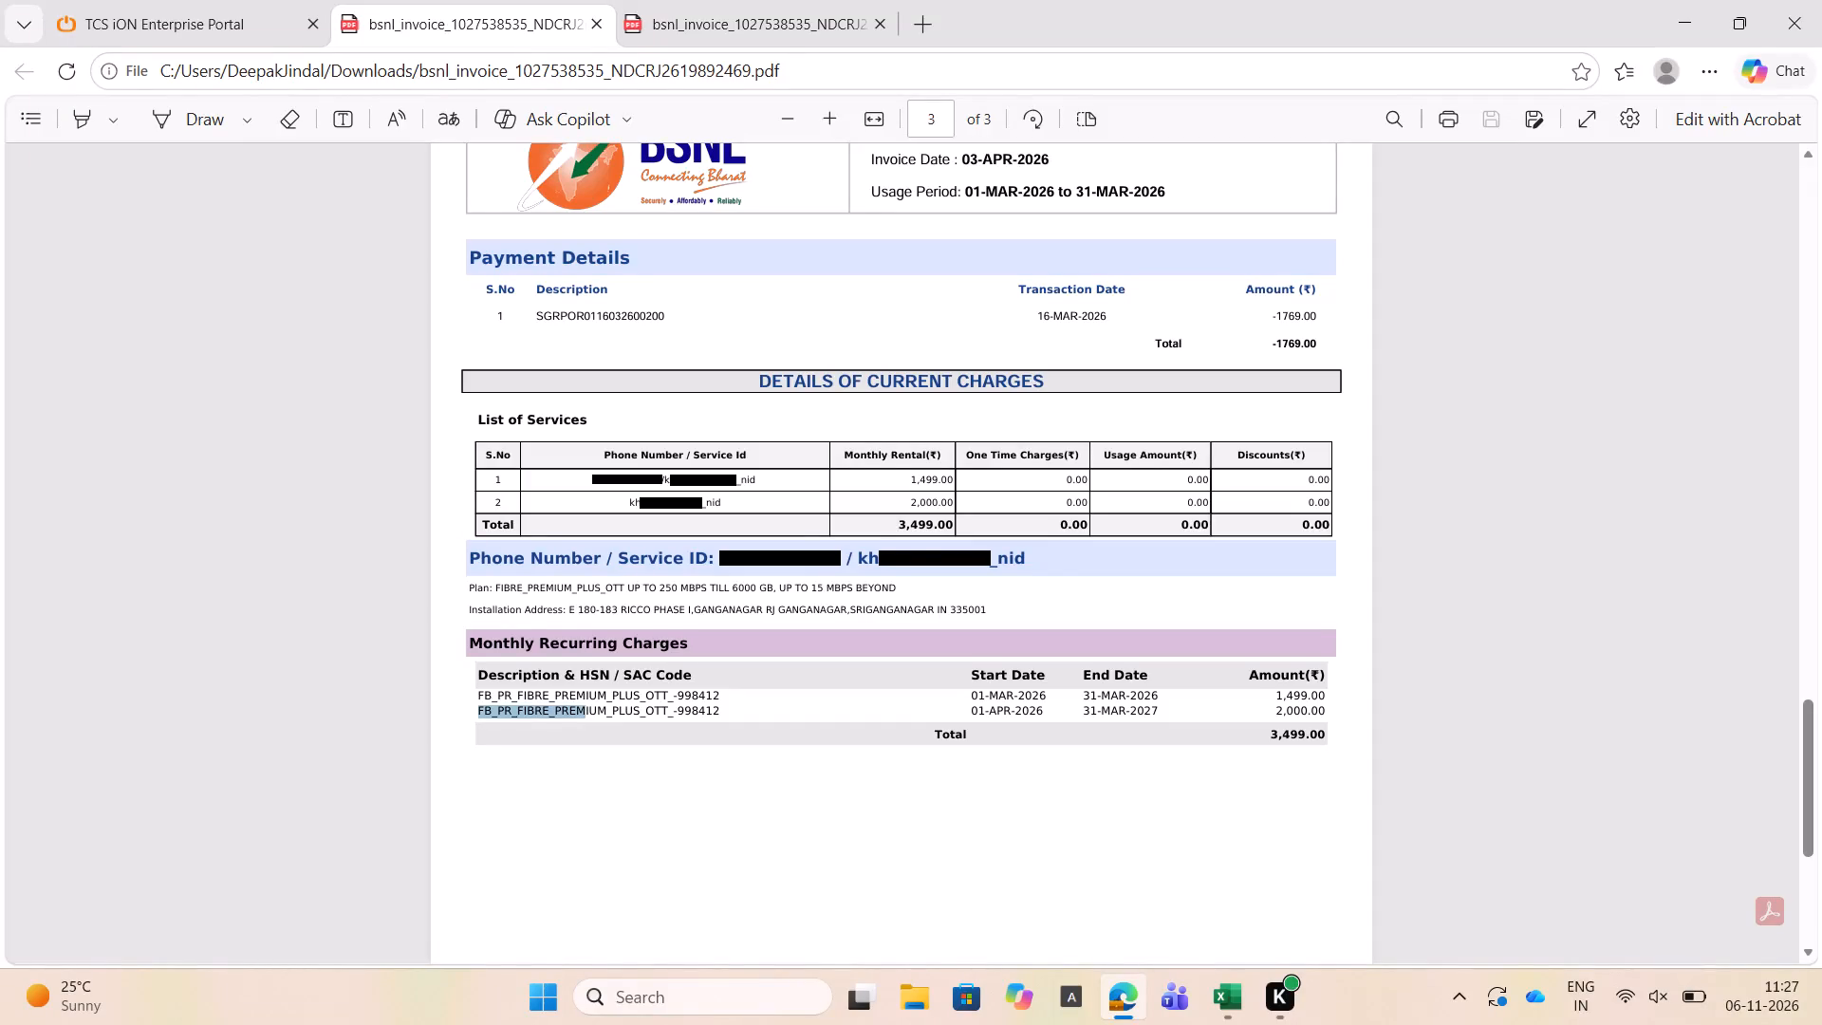
{"action": "left_click_drag", "start_coordinate": [772, 849], "coordinate": [719, 798]}
{"action": "left_click", "coordinate": [788, 826]}
{"action": "left_click", "coordinate": [728, 698]}
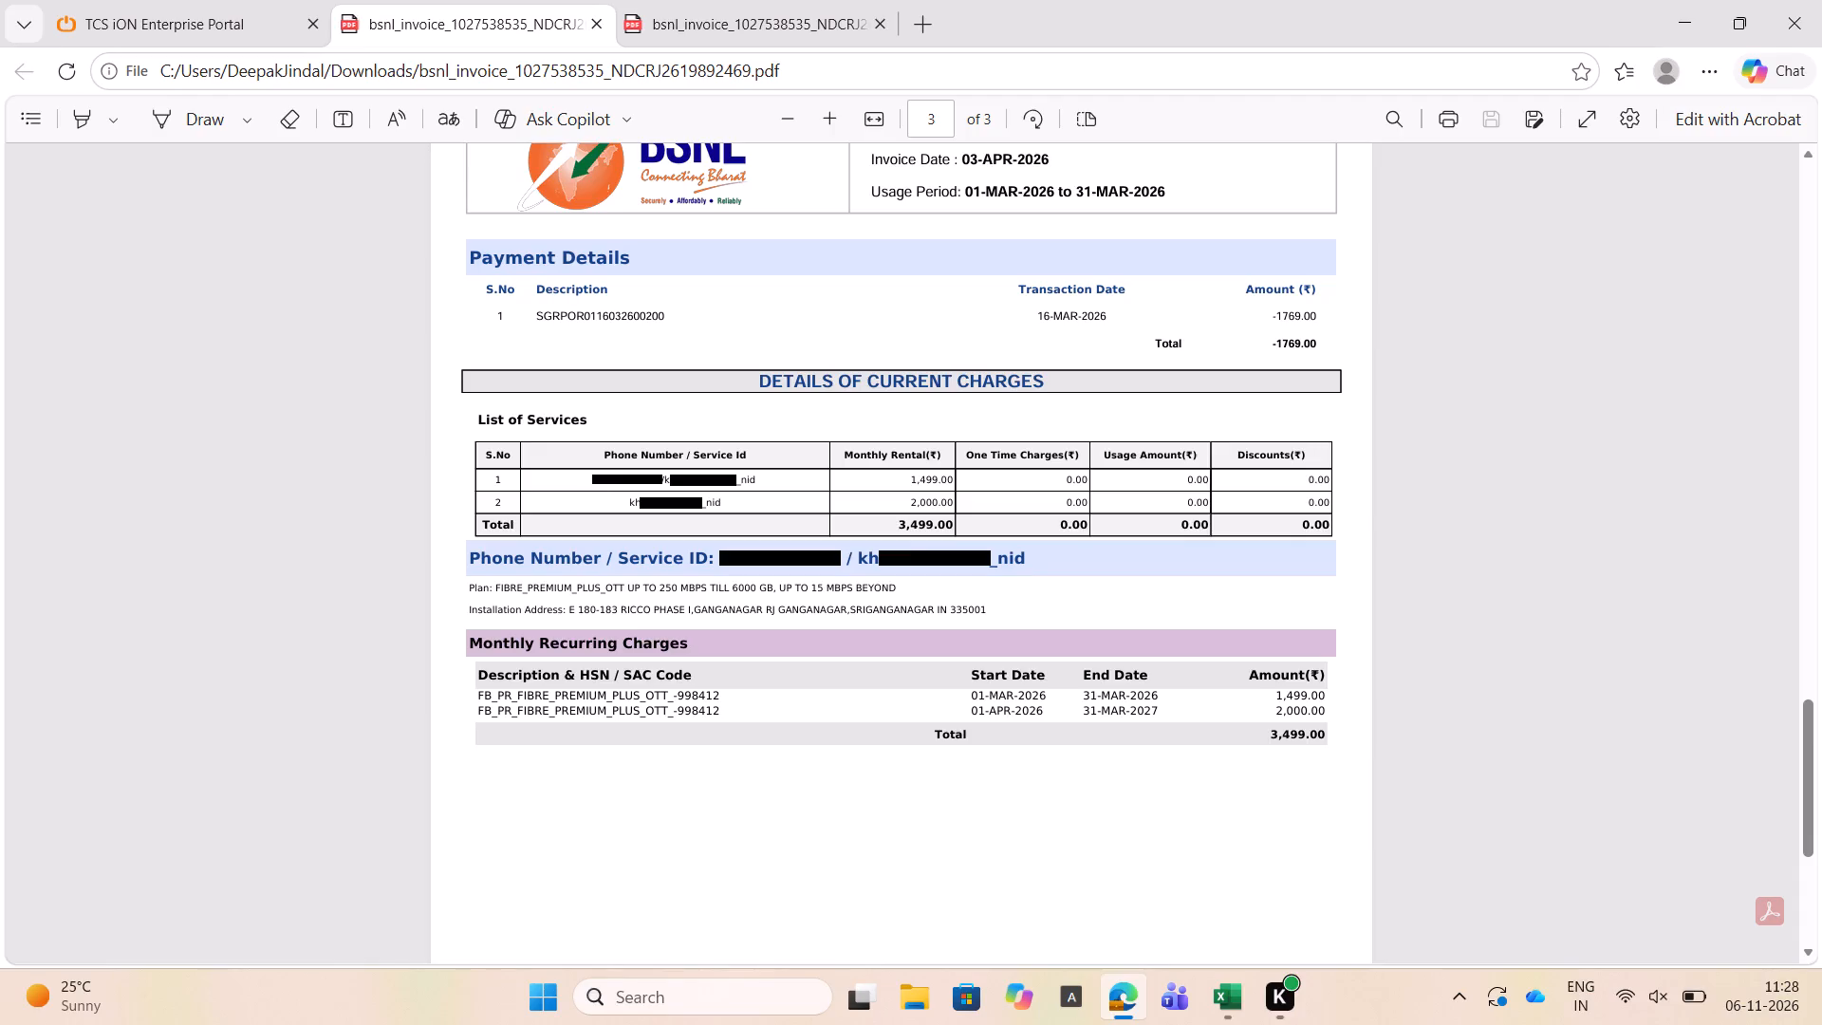
{"action": "key", "text": "alt+Tab"}
{"action": "key", "text": "alt+Tab"}
{"action": "key", "text": "alt+Tab"}
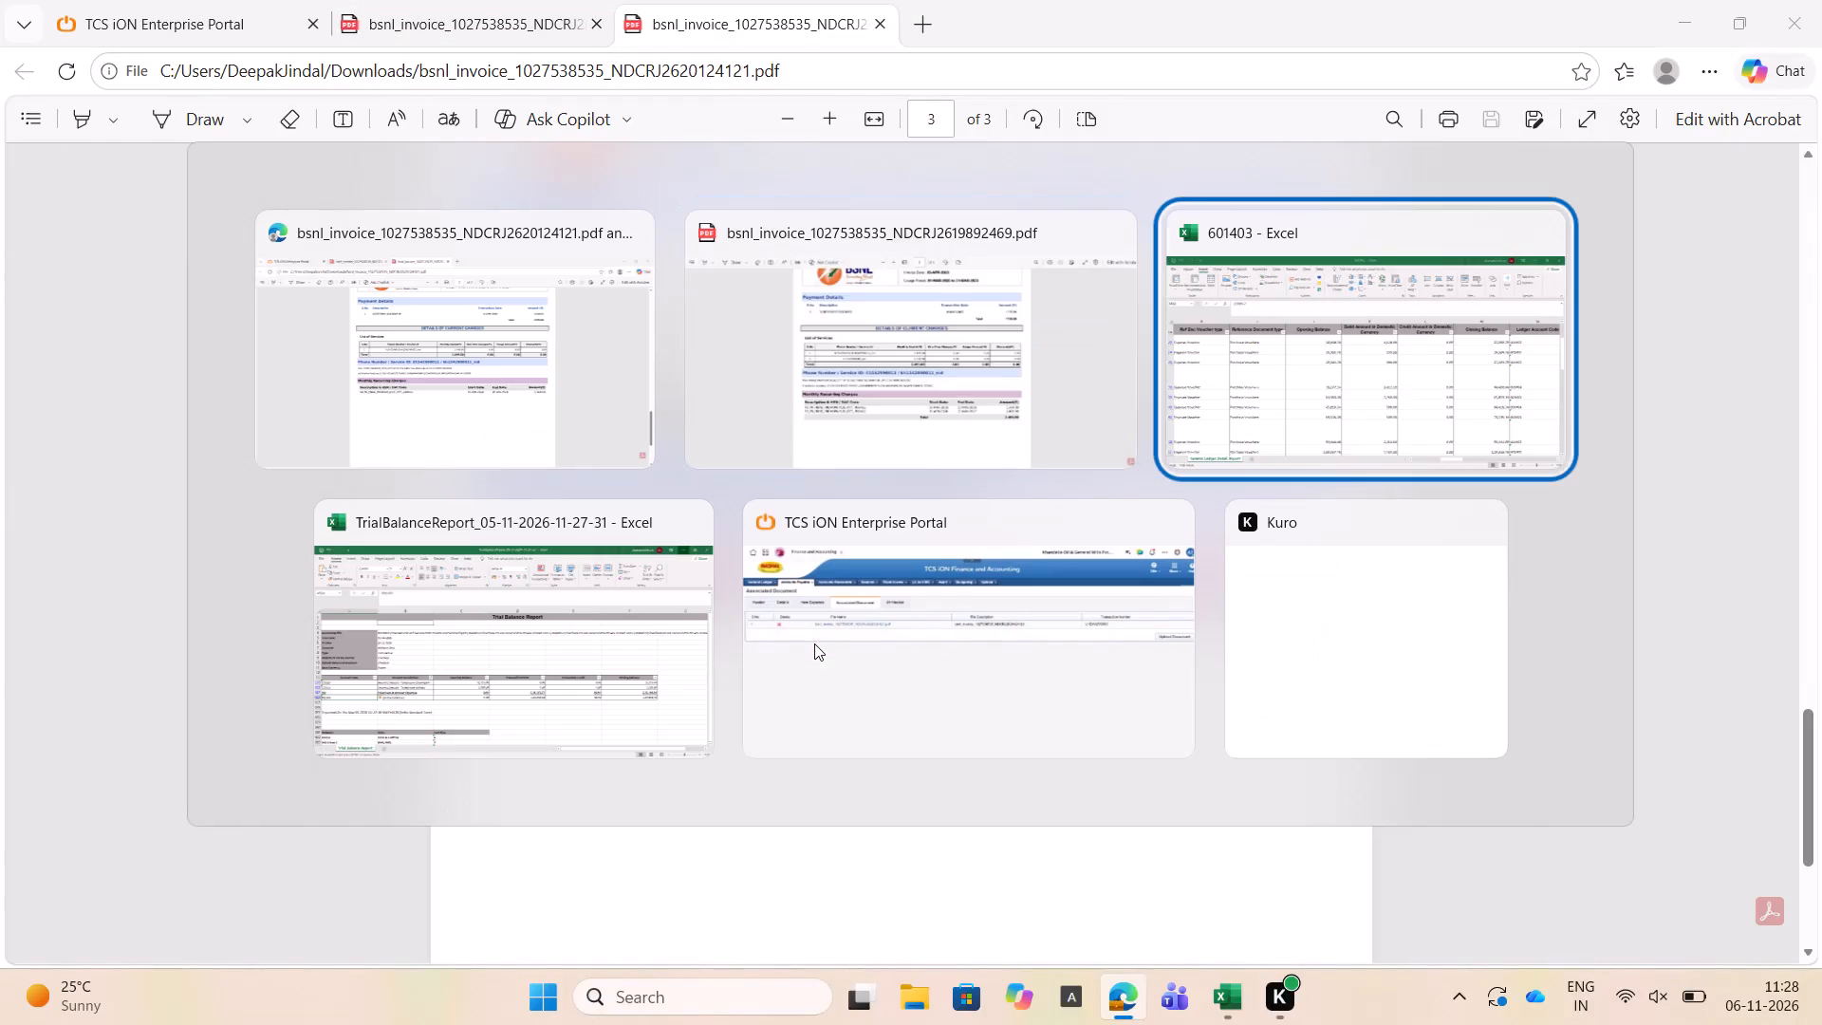
{"action": "key", "text": "alt+Tab"}
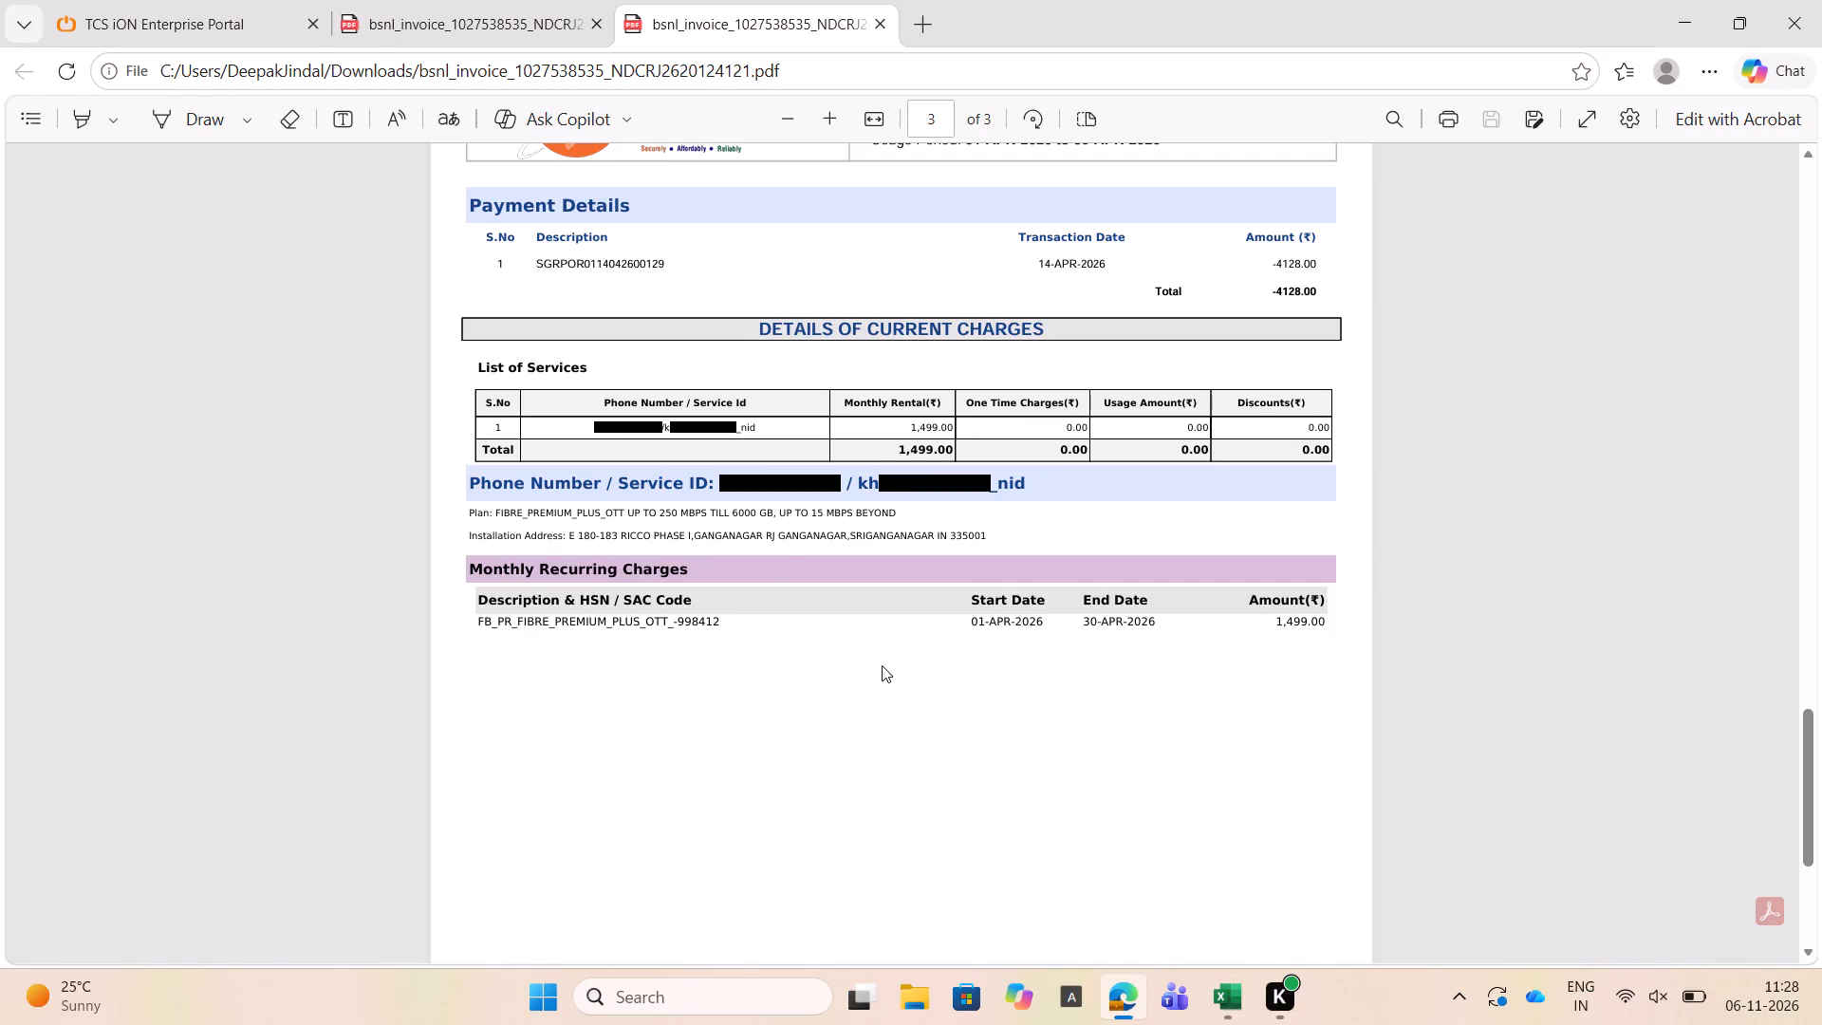
{"action": "scroll", "coordinate": [882, 665], "scroll_direction": "up", "scroll_amount": 9}
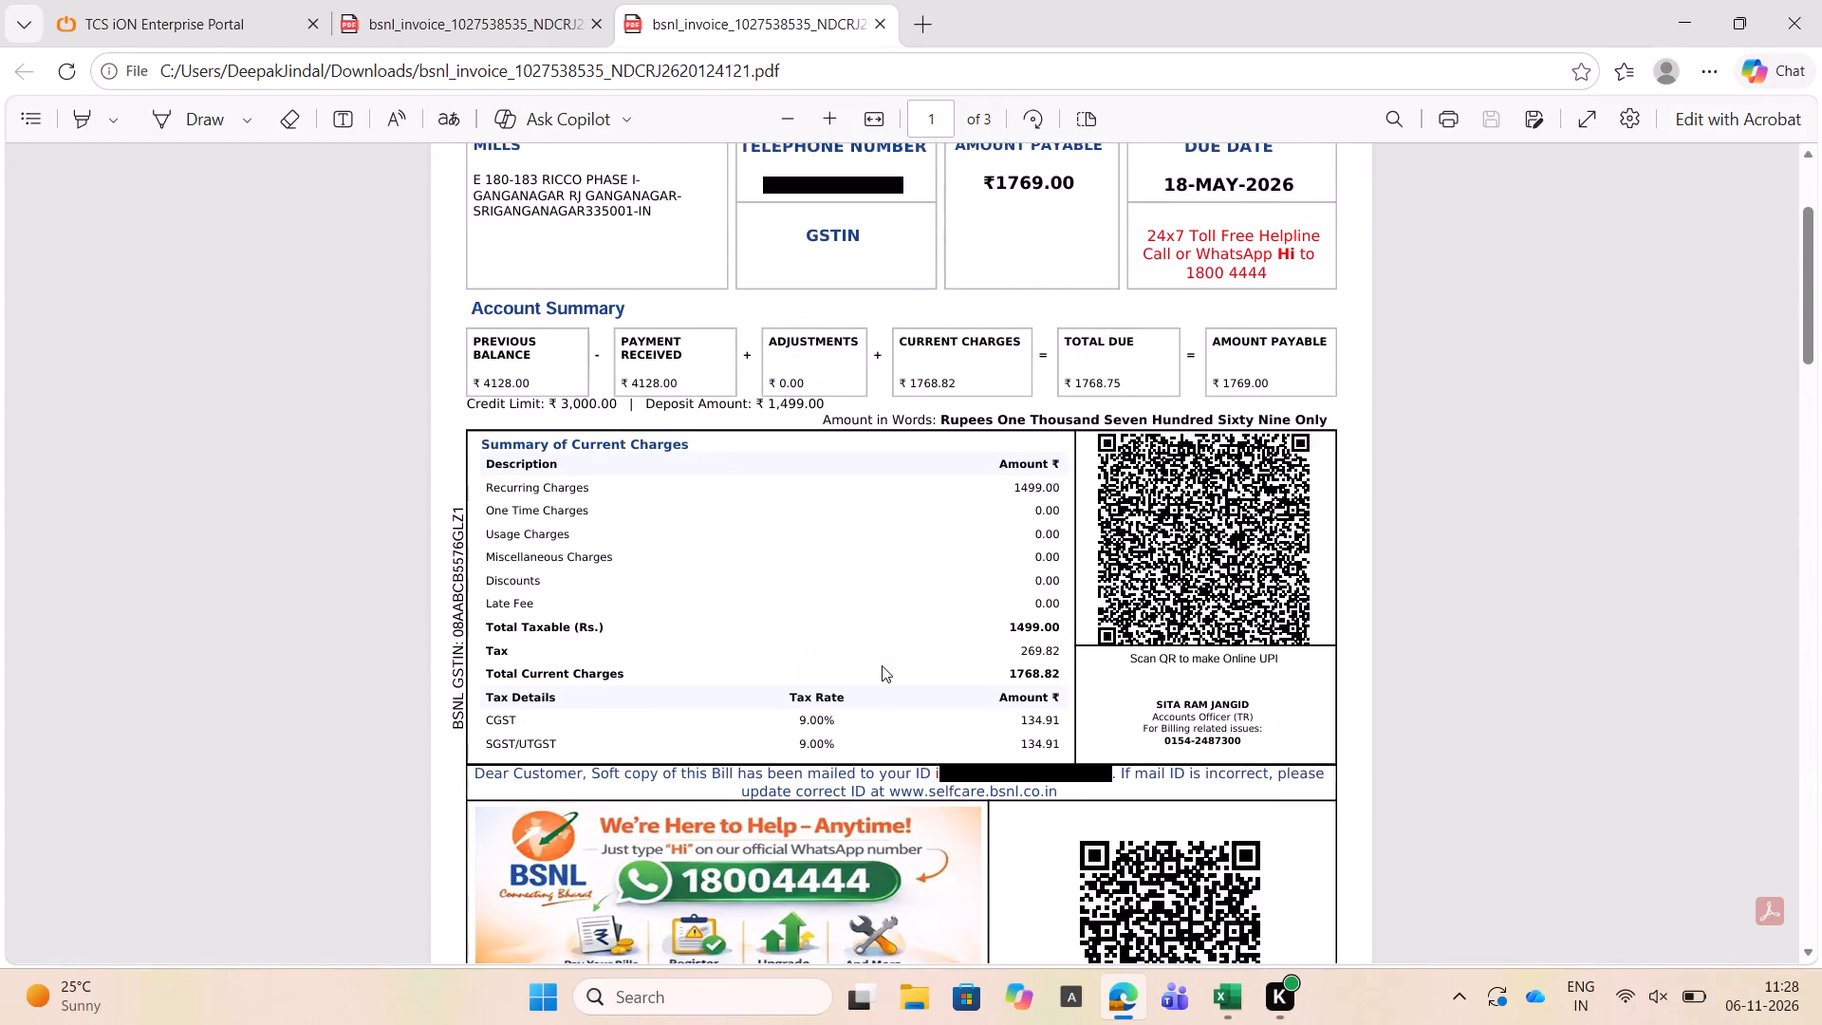
Switch to the 601403 ledger workbook in Excel and examine the supplier invoice numbers, dates and header narrations of rows 22 to 40.
{"action": "key", "text": "alt+Tab"}
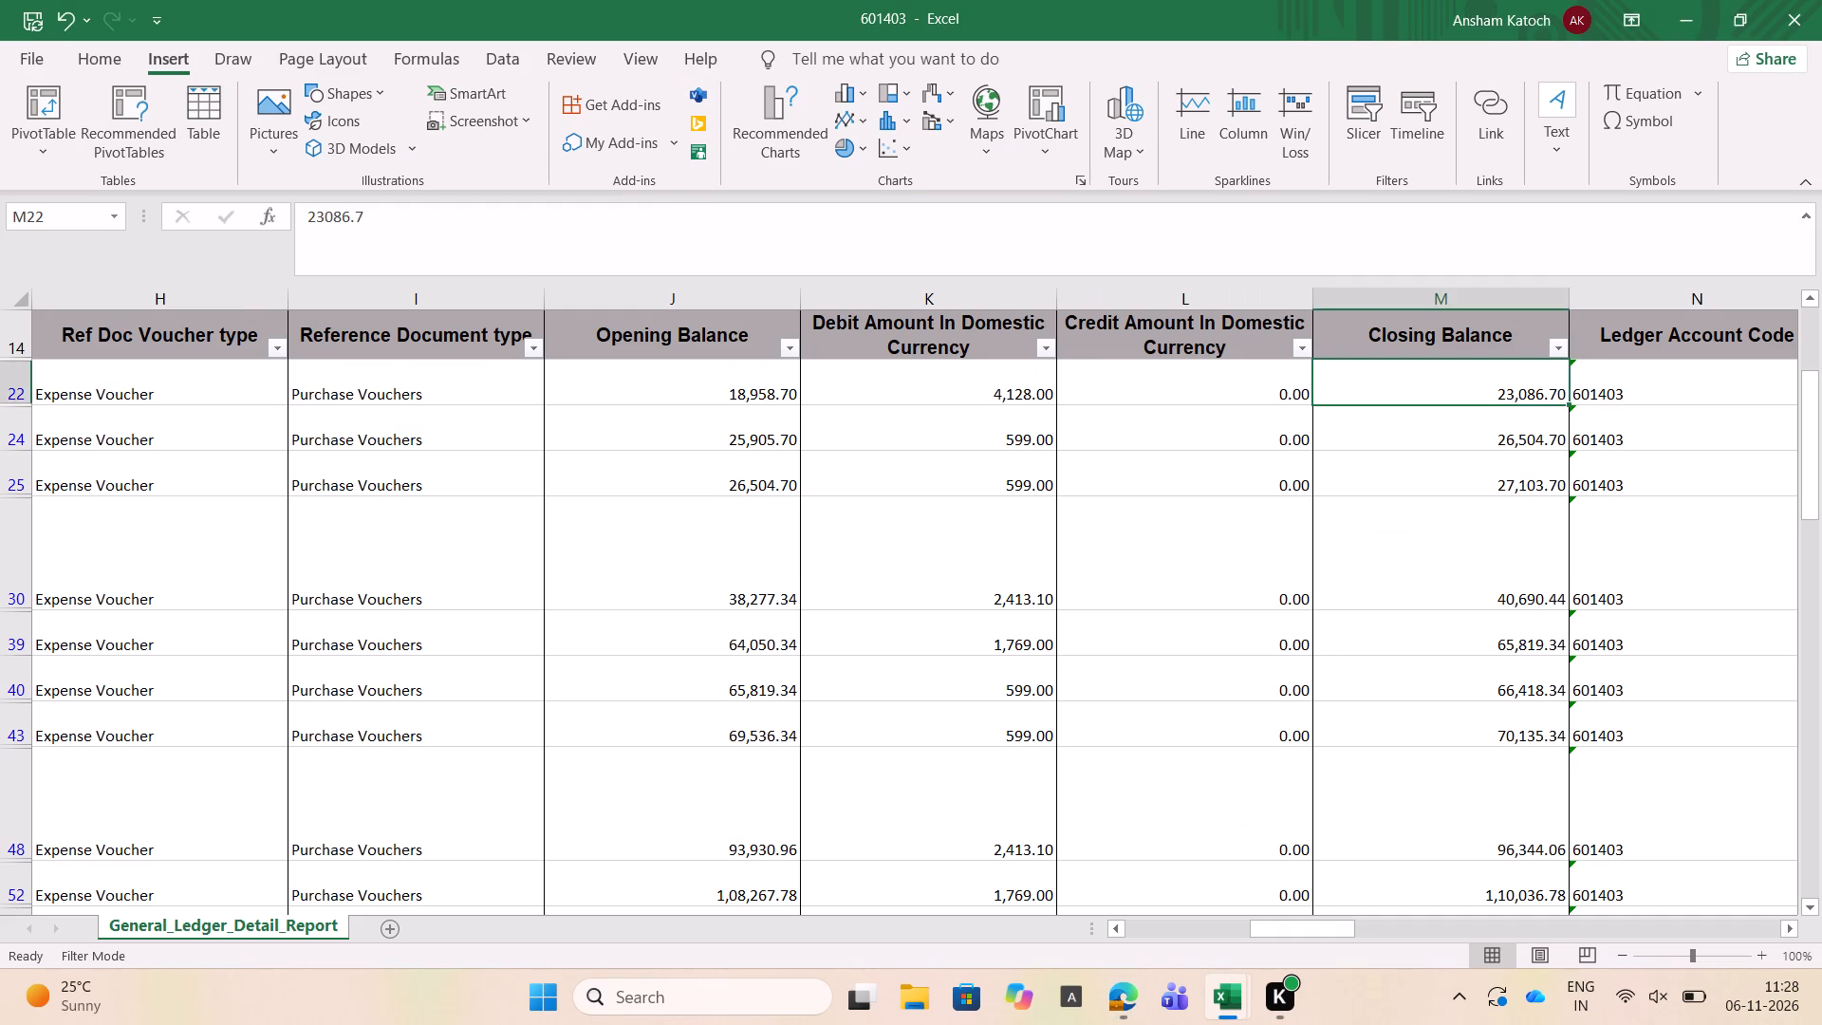
{"action": "scroll", "coordinate": [882, 665], "scroll_direction": "right", "scroll_amount": 4}
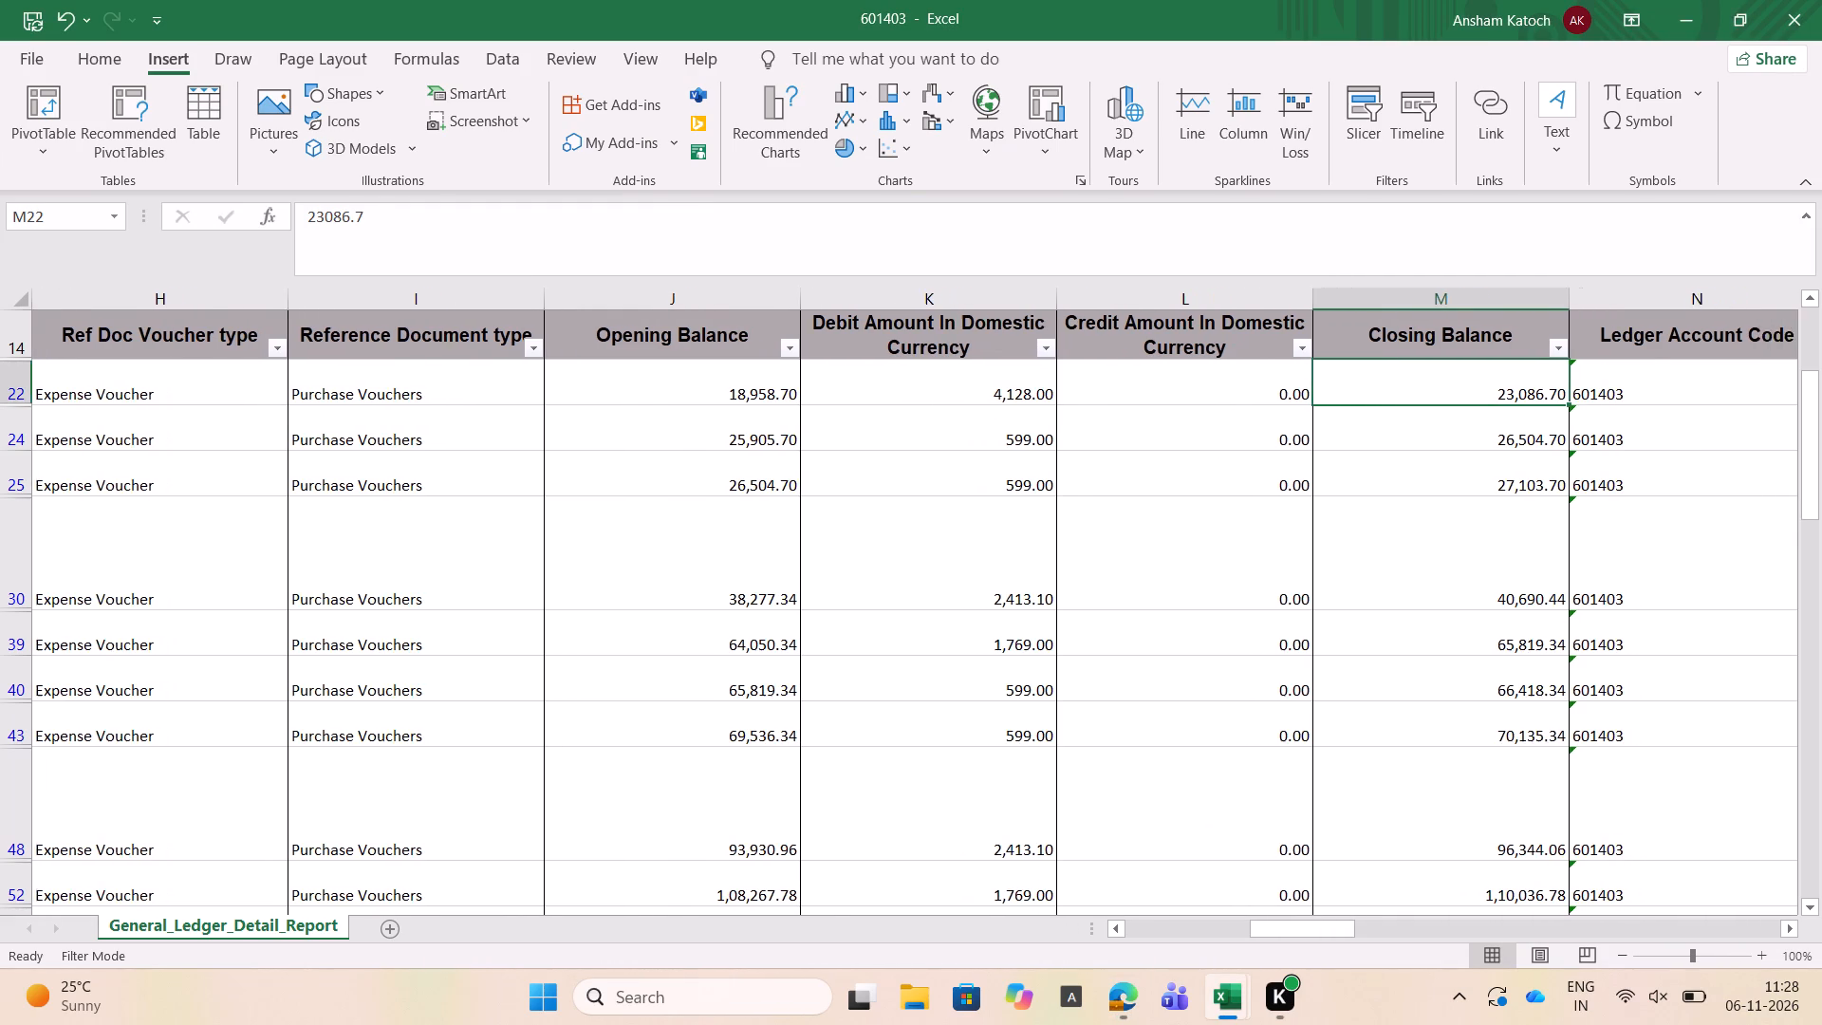
{"action": "scroll", "coordinate": [882, 665], "scroll_direction": "right", "scroll_amount": 3}
{"action": "scroll", "coordinate": [882, 665], "scroll_direction": "left", "scroll_amount": 6}
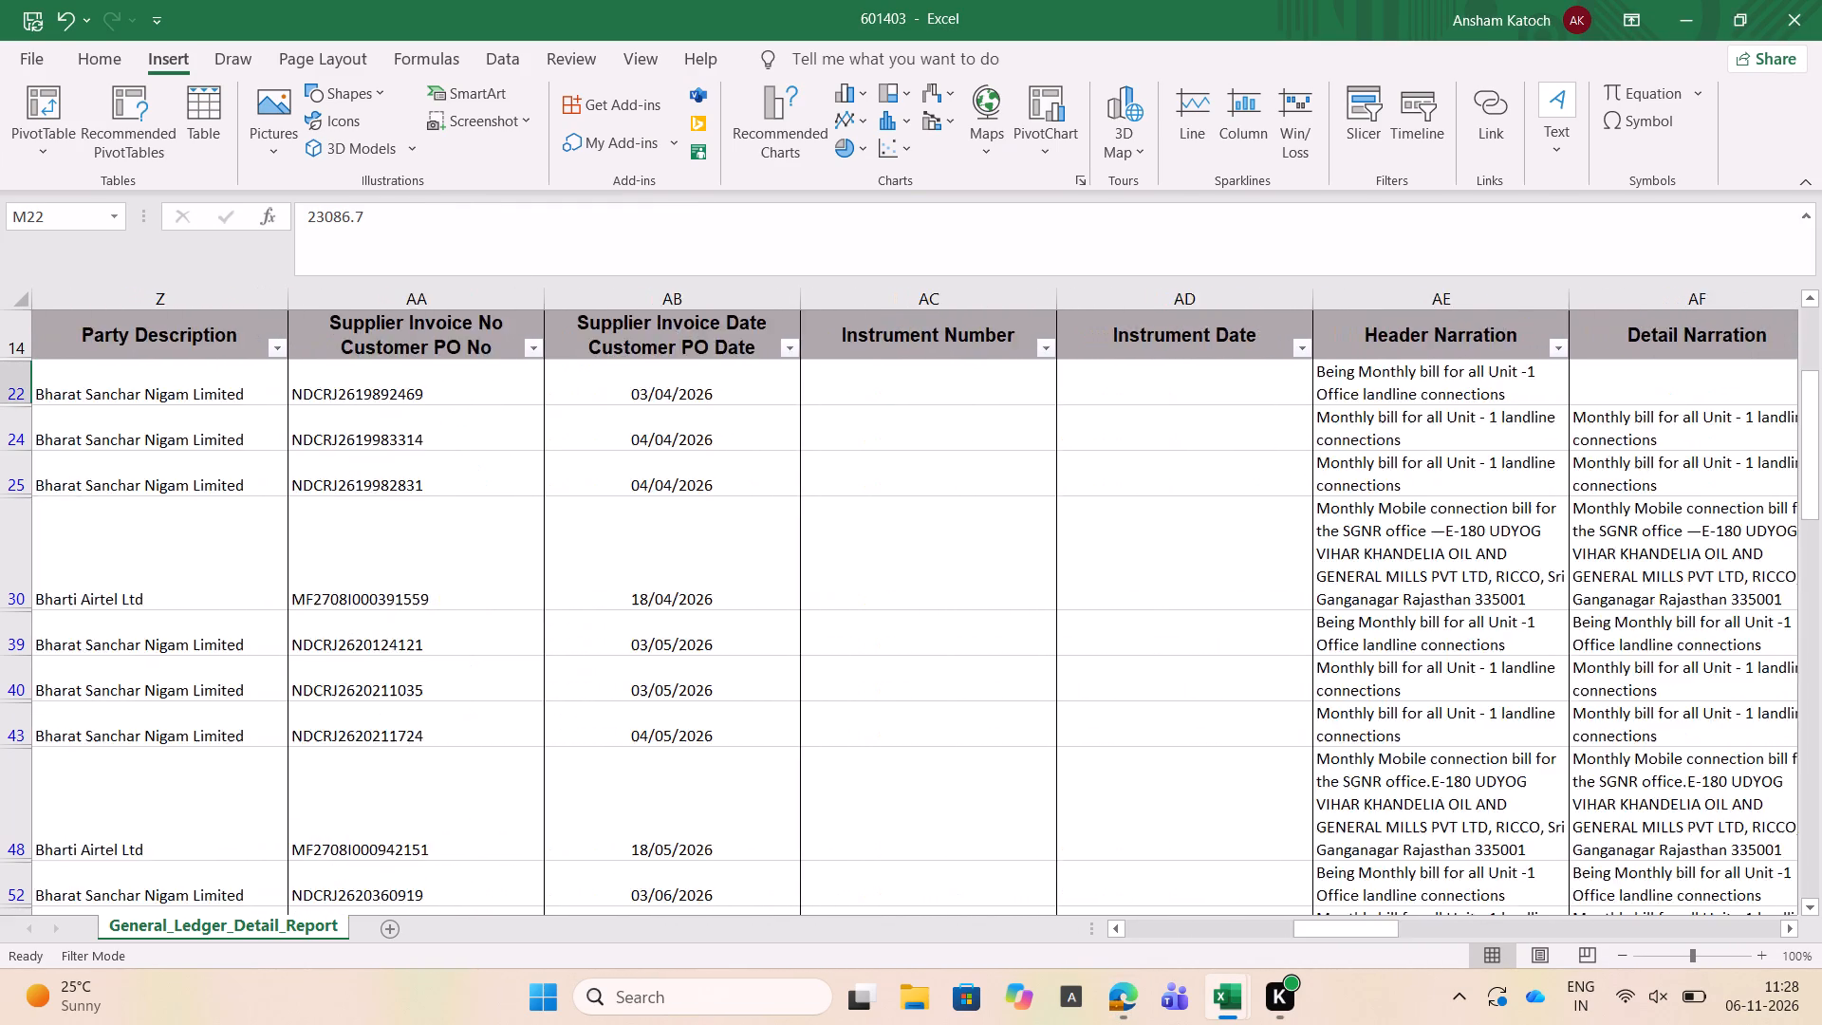
{"action": "scroll", "coordinate": [882, 665], "scroll_direction": "left", "scroll_amount": 2}
{"action": "scroll", "coordinate": [882, 665], "scroll_direction": "right", "scroll_amount": 12}
{"action": "scroll", "coordinate": [882, 665], "scroll_direction": "left", "scroll_amount": 2}
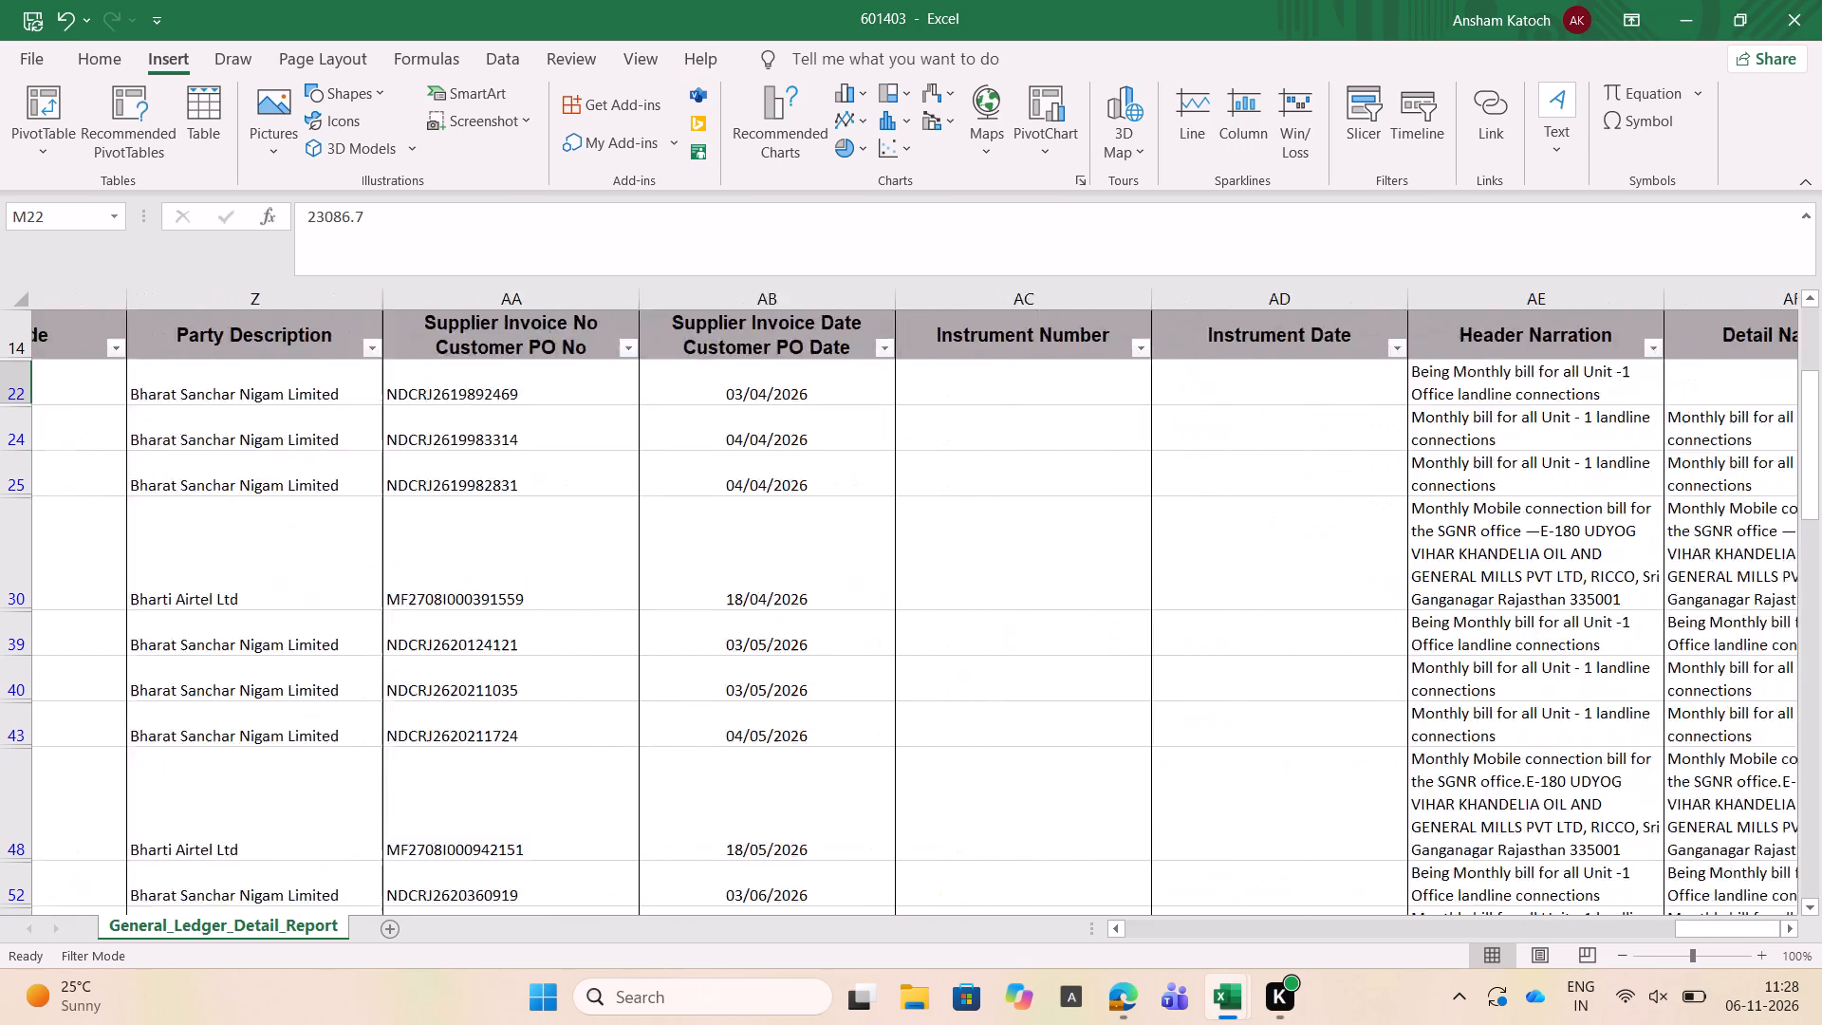
{"action": "scroll", "coordinate": [882, 665], "scroll_direction": "left", "scroll_amount": 2}
{"action": "left_click", "coordinate": [1113, 405]}
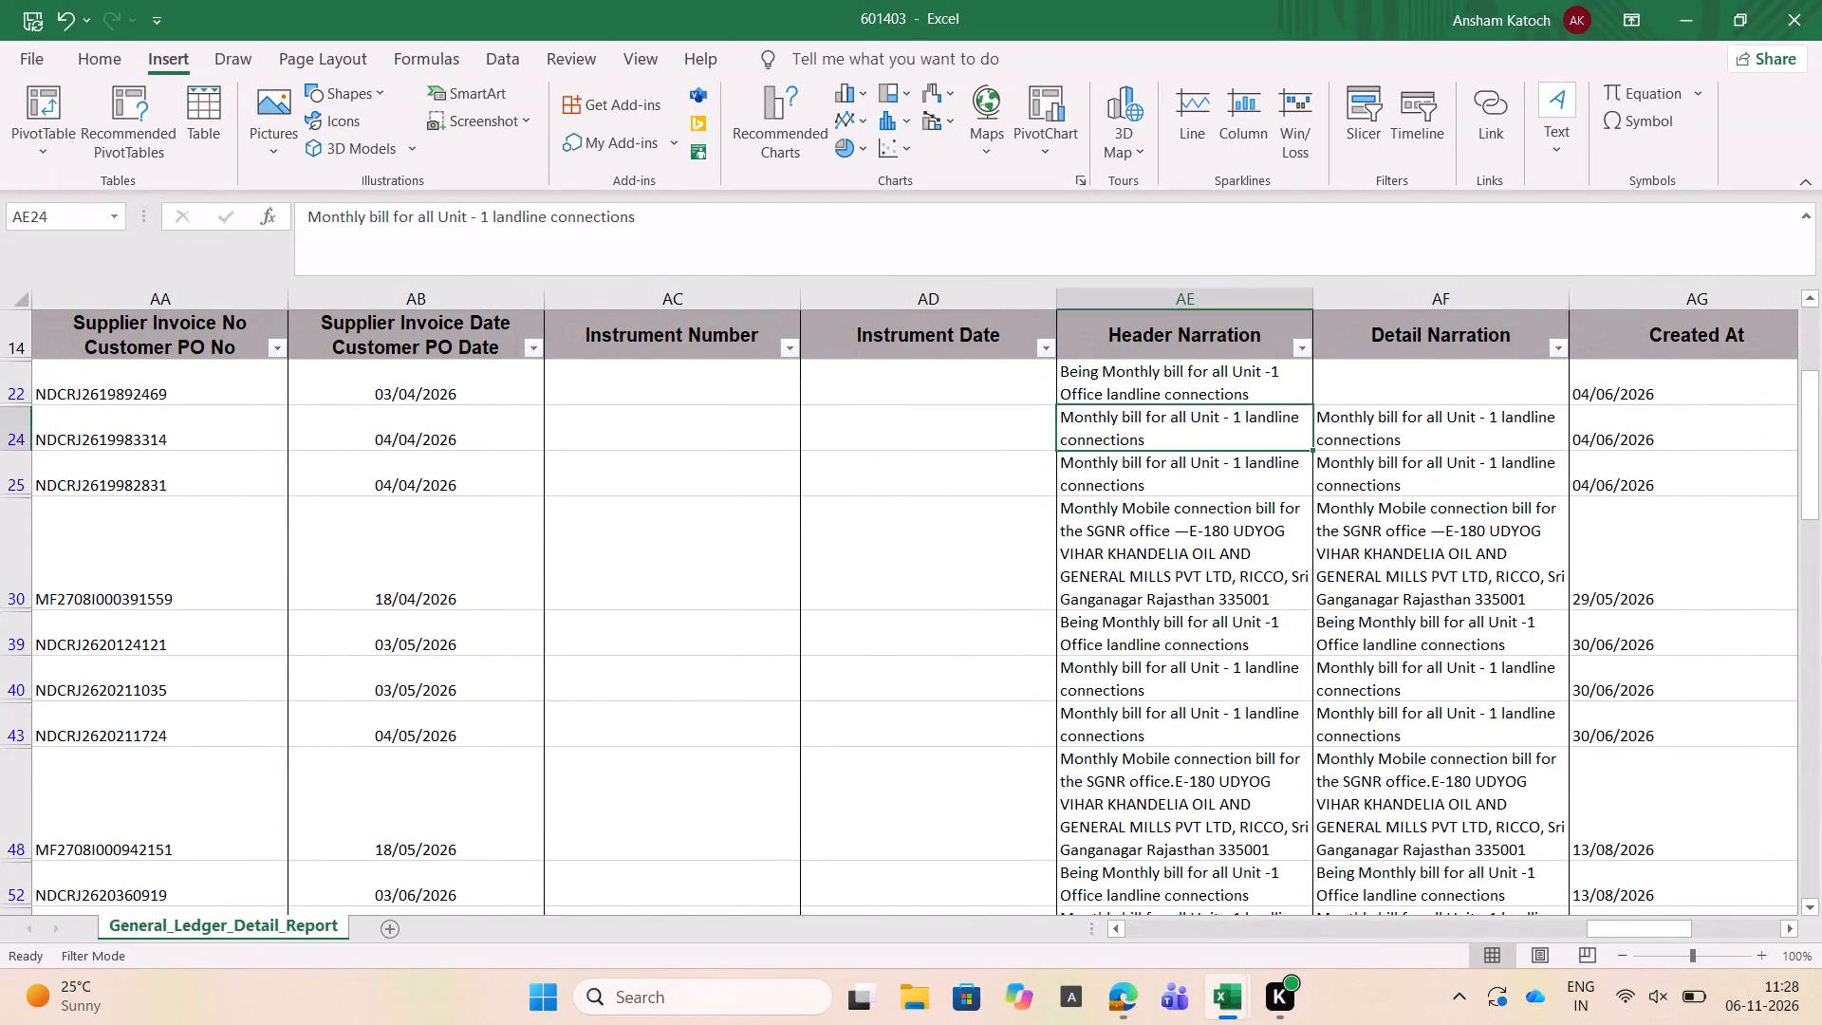
{"action": "key", "text": "Up"}
{"action": "key", "text": "Down"}
{"action": "key", "text": "Down"}
{"action": "key", "text": "Down"}
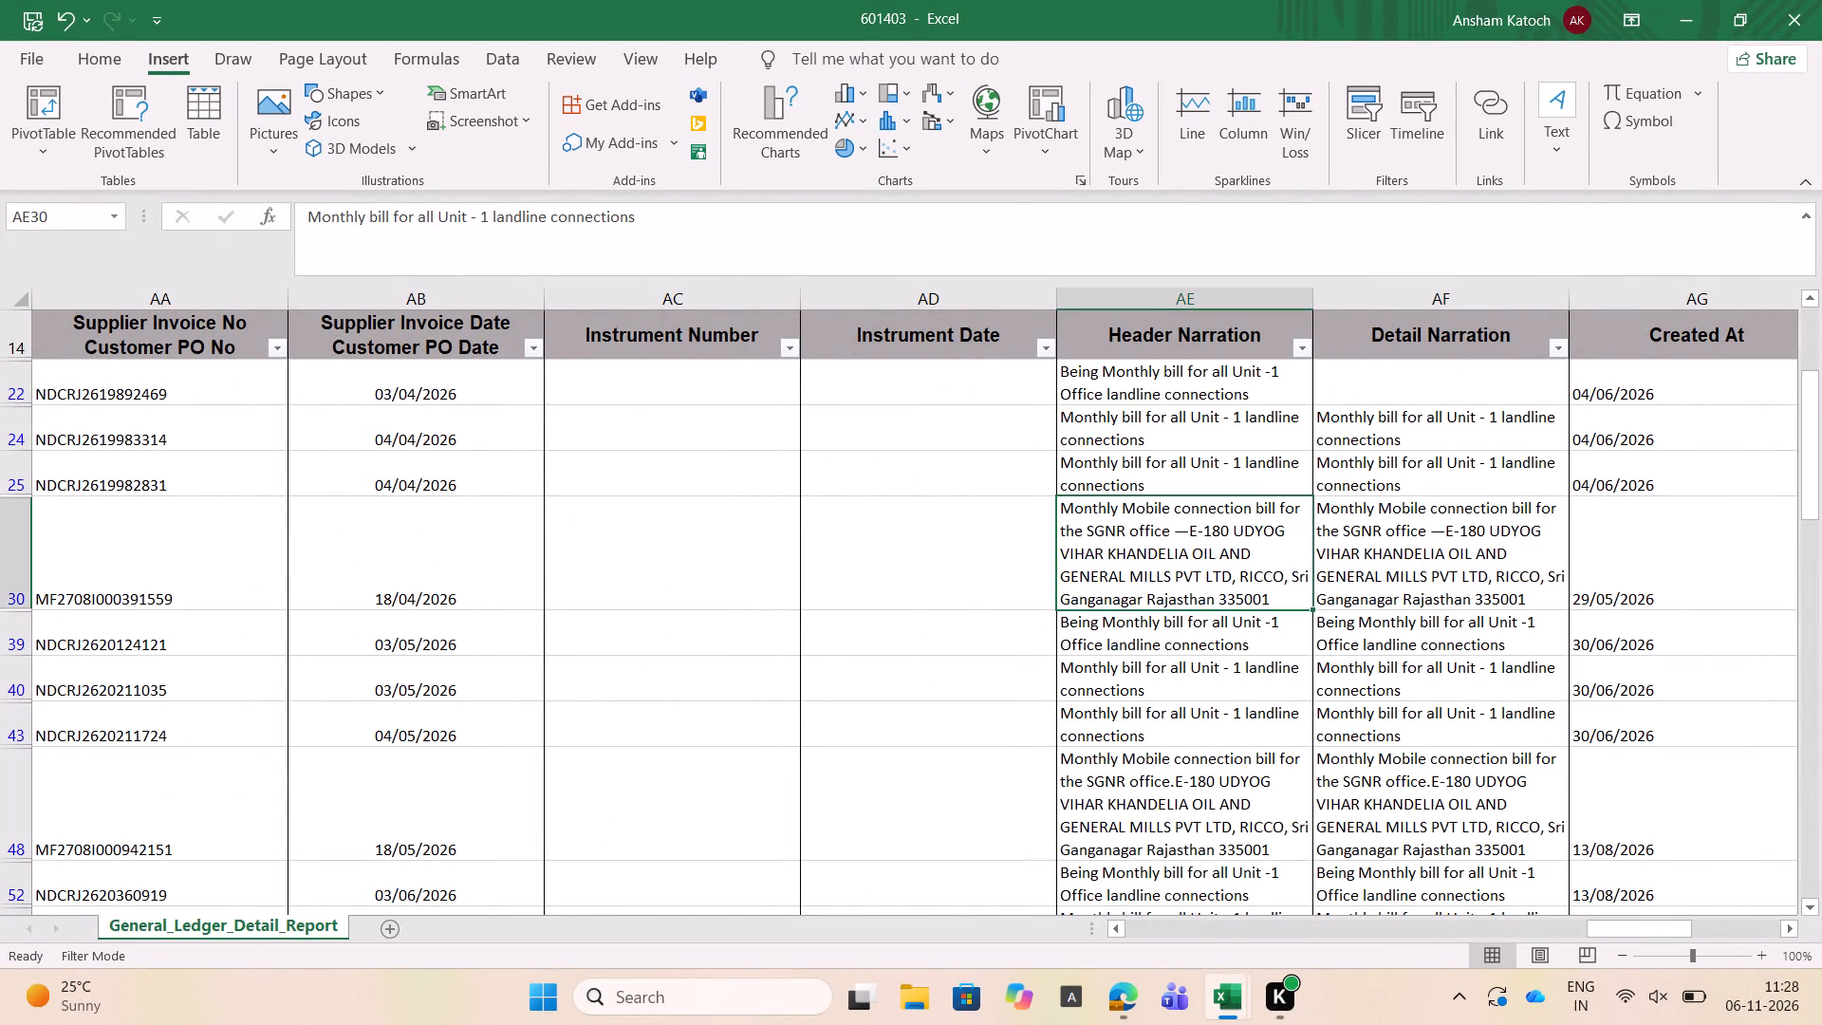
{"action": "key", "text": "Down"}
{"action": "key", "text": "Up"}
{"action": "key", "text": "Up"}
{"action": "key", "text": "Down"}
{"action": "key", "text": "Down"}
{"action": "key", "text": "Up"}
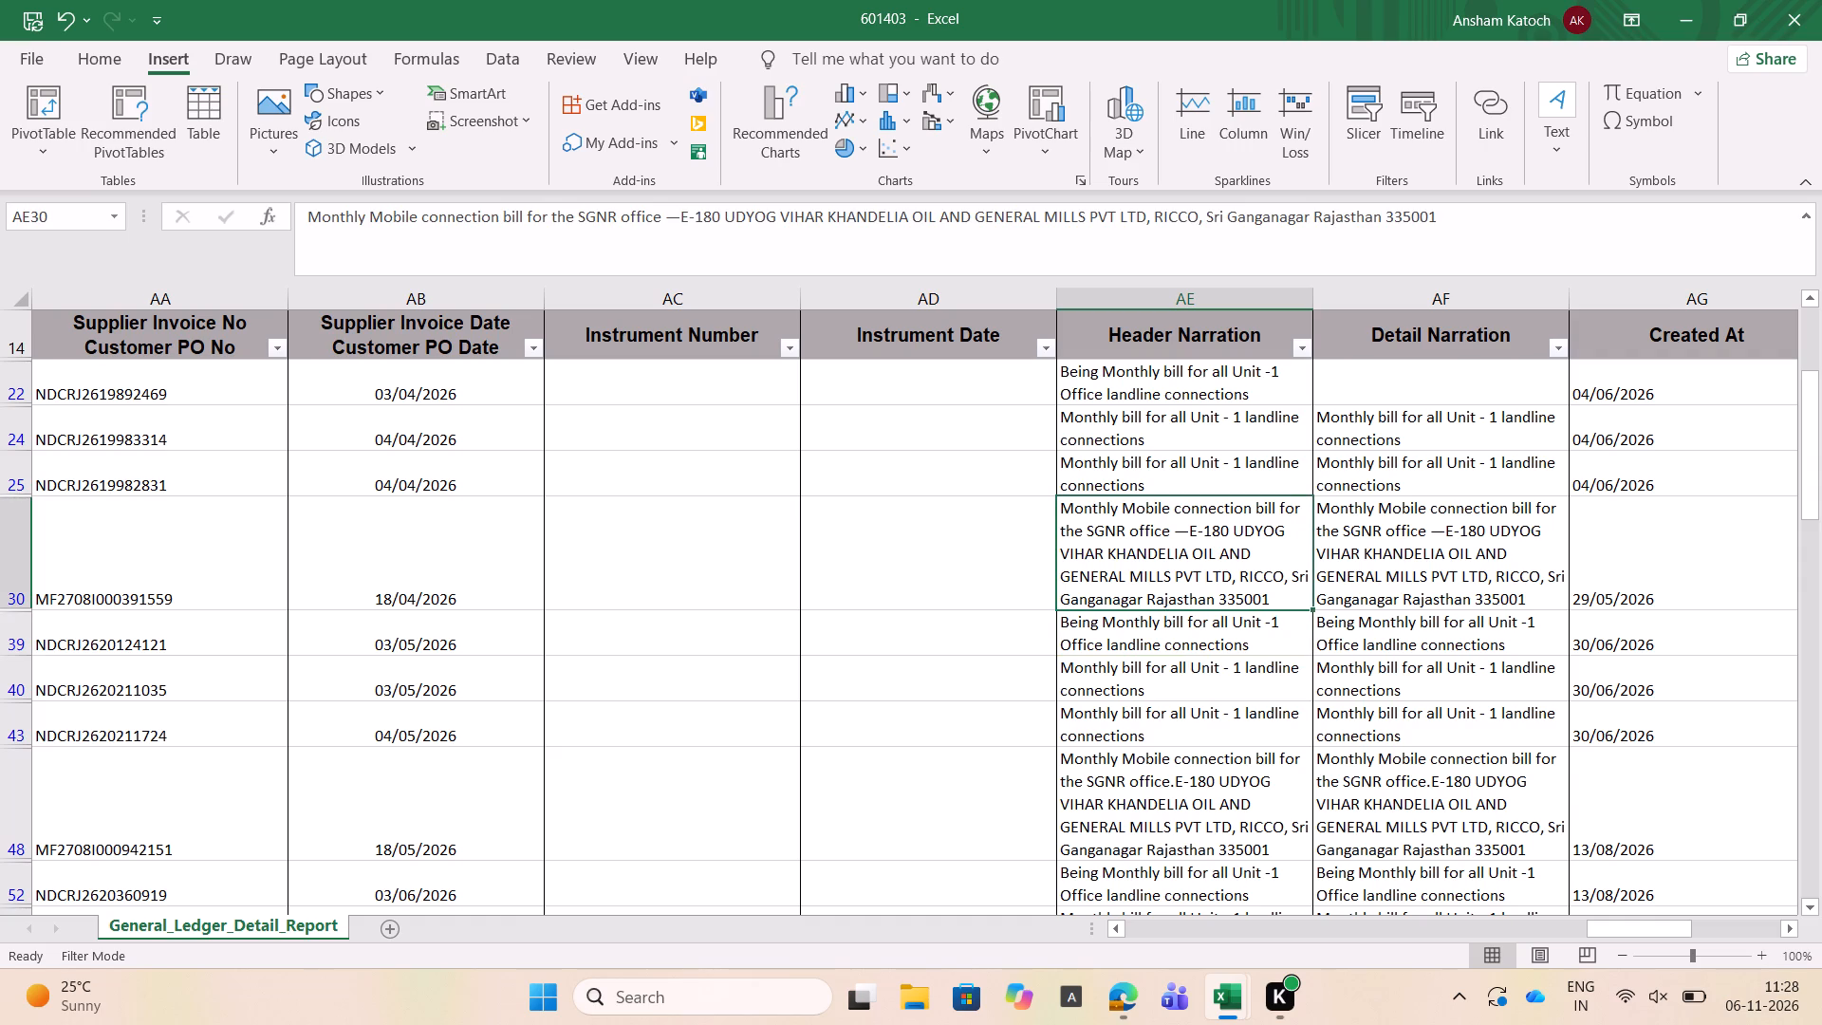
{"action": "key", "text": "Up"}
{"action": "key", "text": "Down"}
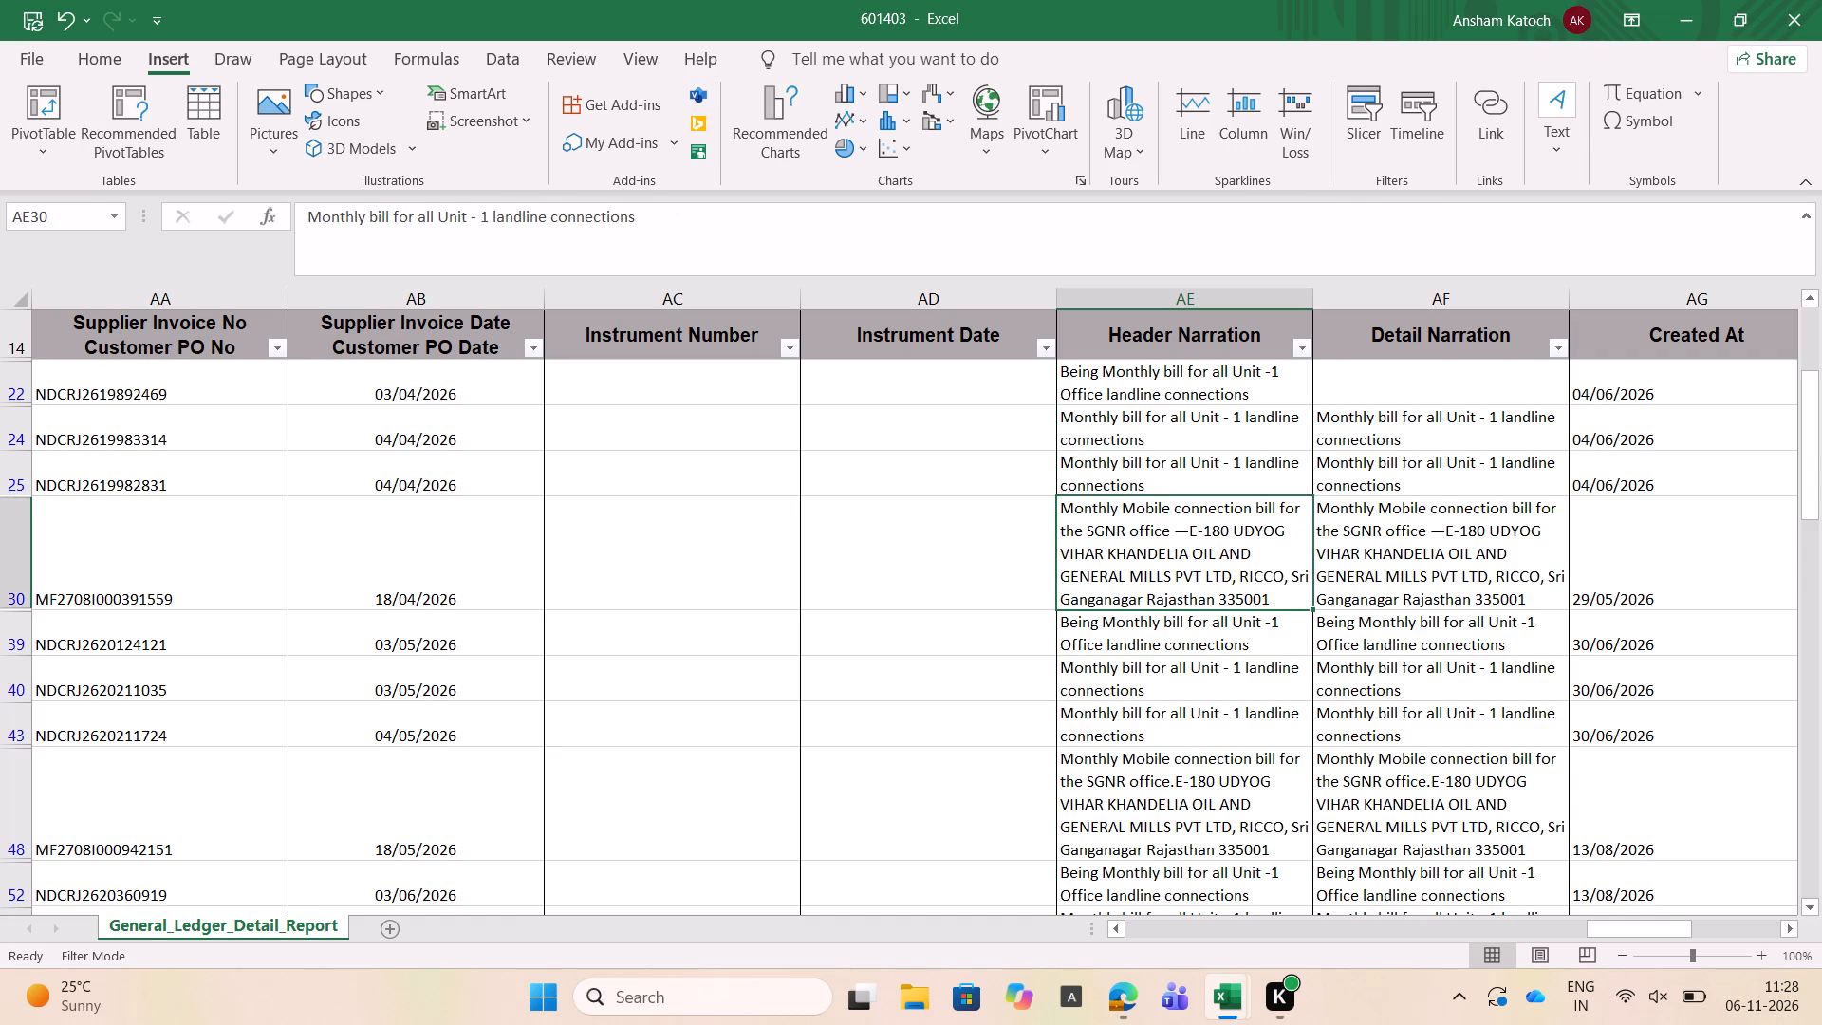
{"action": "key", "text": "Down"}
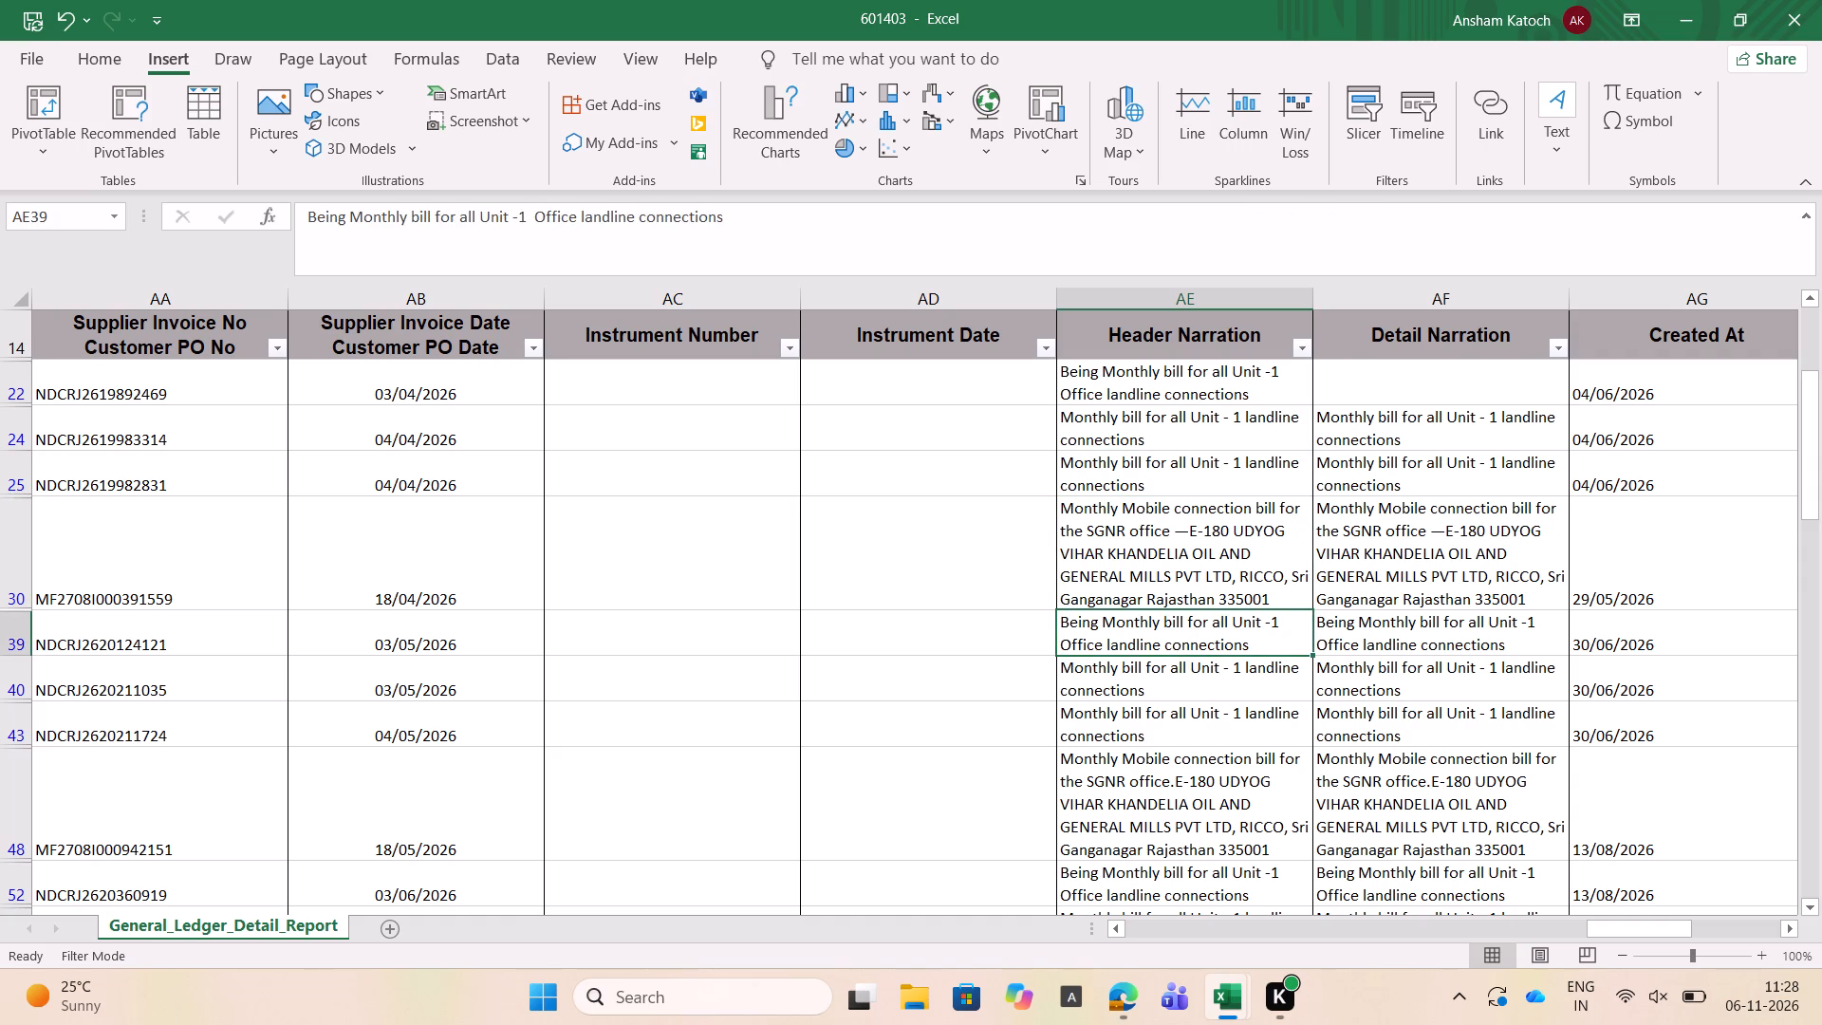
{"action": "key", "text": "Down"}
{"action": "key", "text": "Up"}
{"action": "key", "text": "Down"}
{"action": "key", "text": "Left"}
{"action": "key", "text": "Left"}
{"action": "key", "text": "Left"}
{"action": "key", "text": "Left"}
{"action": "key", "text": "Left"}
{"action": "key", "text": "Left"}
{"action": "key", "text": "Left"}
{"action": "key", "text": "Left"}
{"action": "key", "text": "Left"}
{"action": "key", "text": "Left"}
{"action": "key", "text": "Left"}
{"action": "key", "text": "Left"}
{"action": "key", "text": "Left"}
{"action": "key", "text": "Left"}
{"action": "key", "text": "Left"}
{"action": "key", "text": "Left"}
{"action": "key", "text": "Left"}
{"action": "key", "text": "Left"}
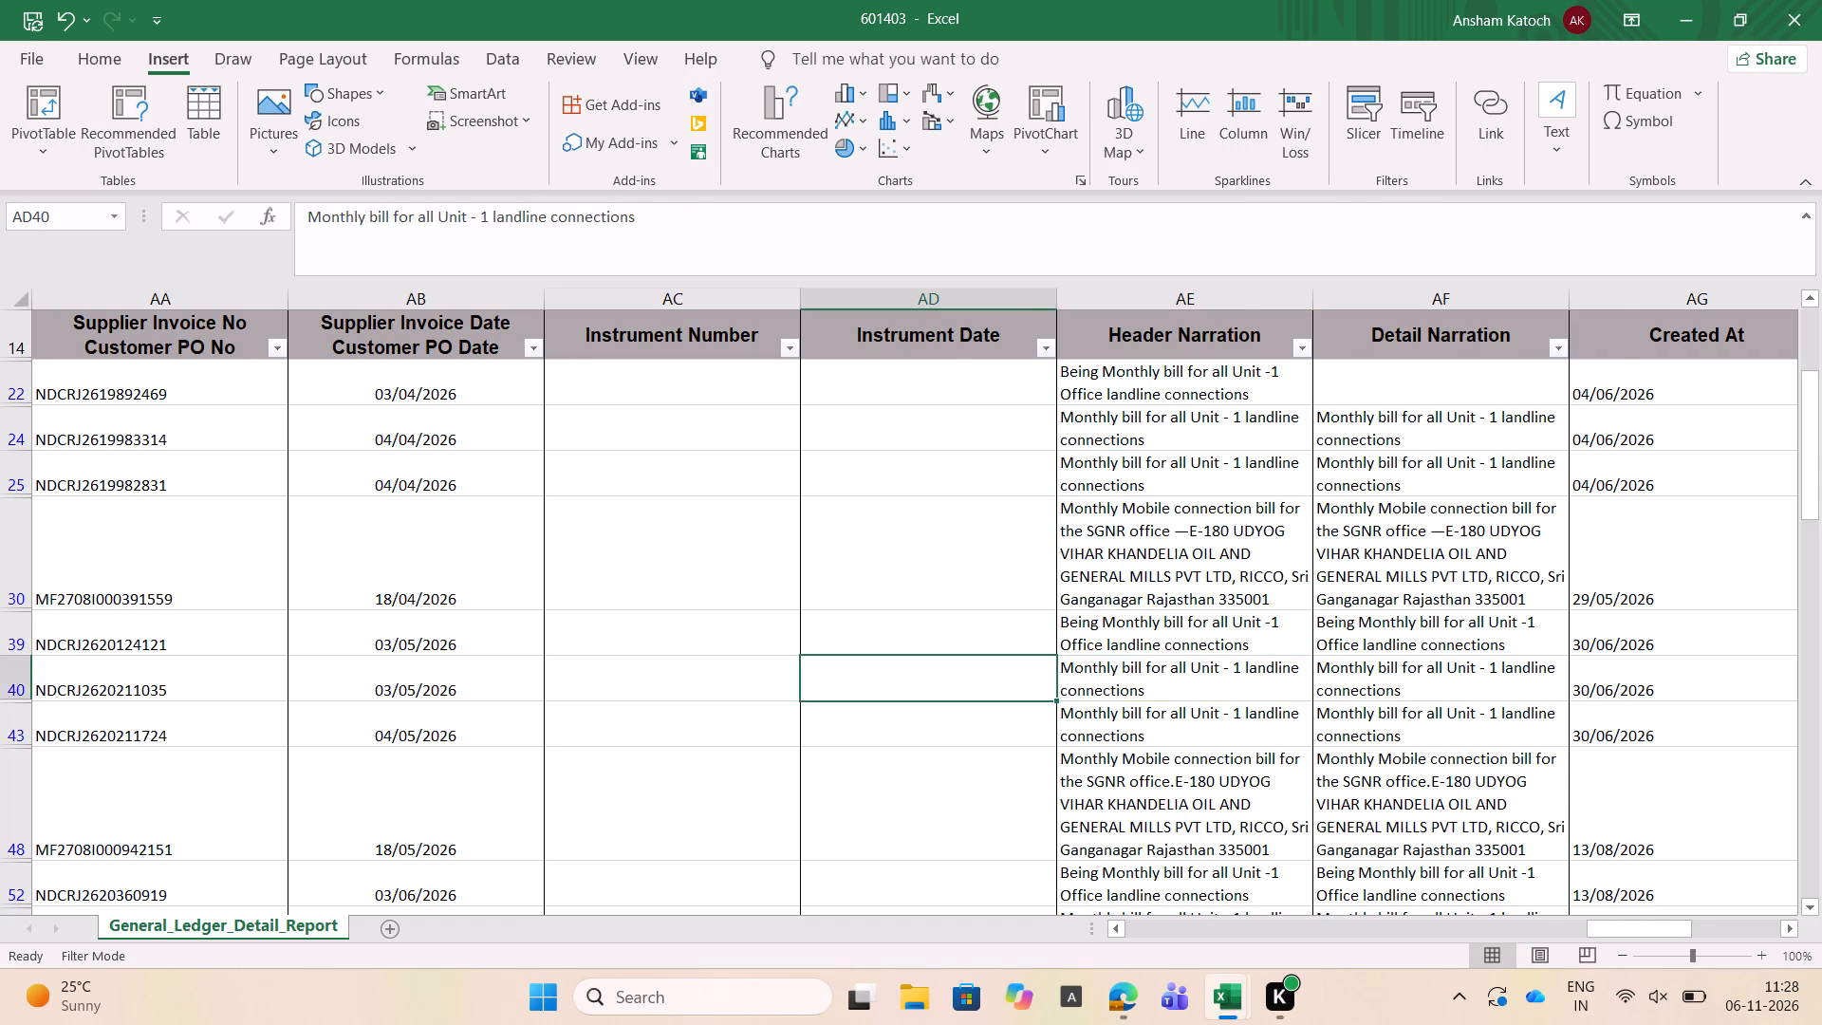
{"action": "key", "text": "Right"}
{"action": "key", "text": "Right"}
{"action": "key", "text": "Right"}
{"action": "key", "text": "Left"}
{"action": "key", "text": "Left"}
{"action": "key", "text": "Left"}
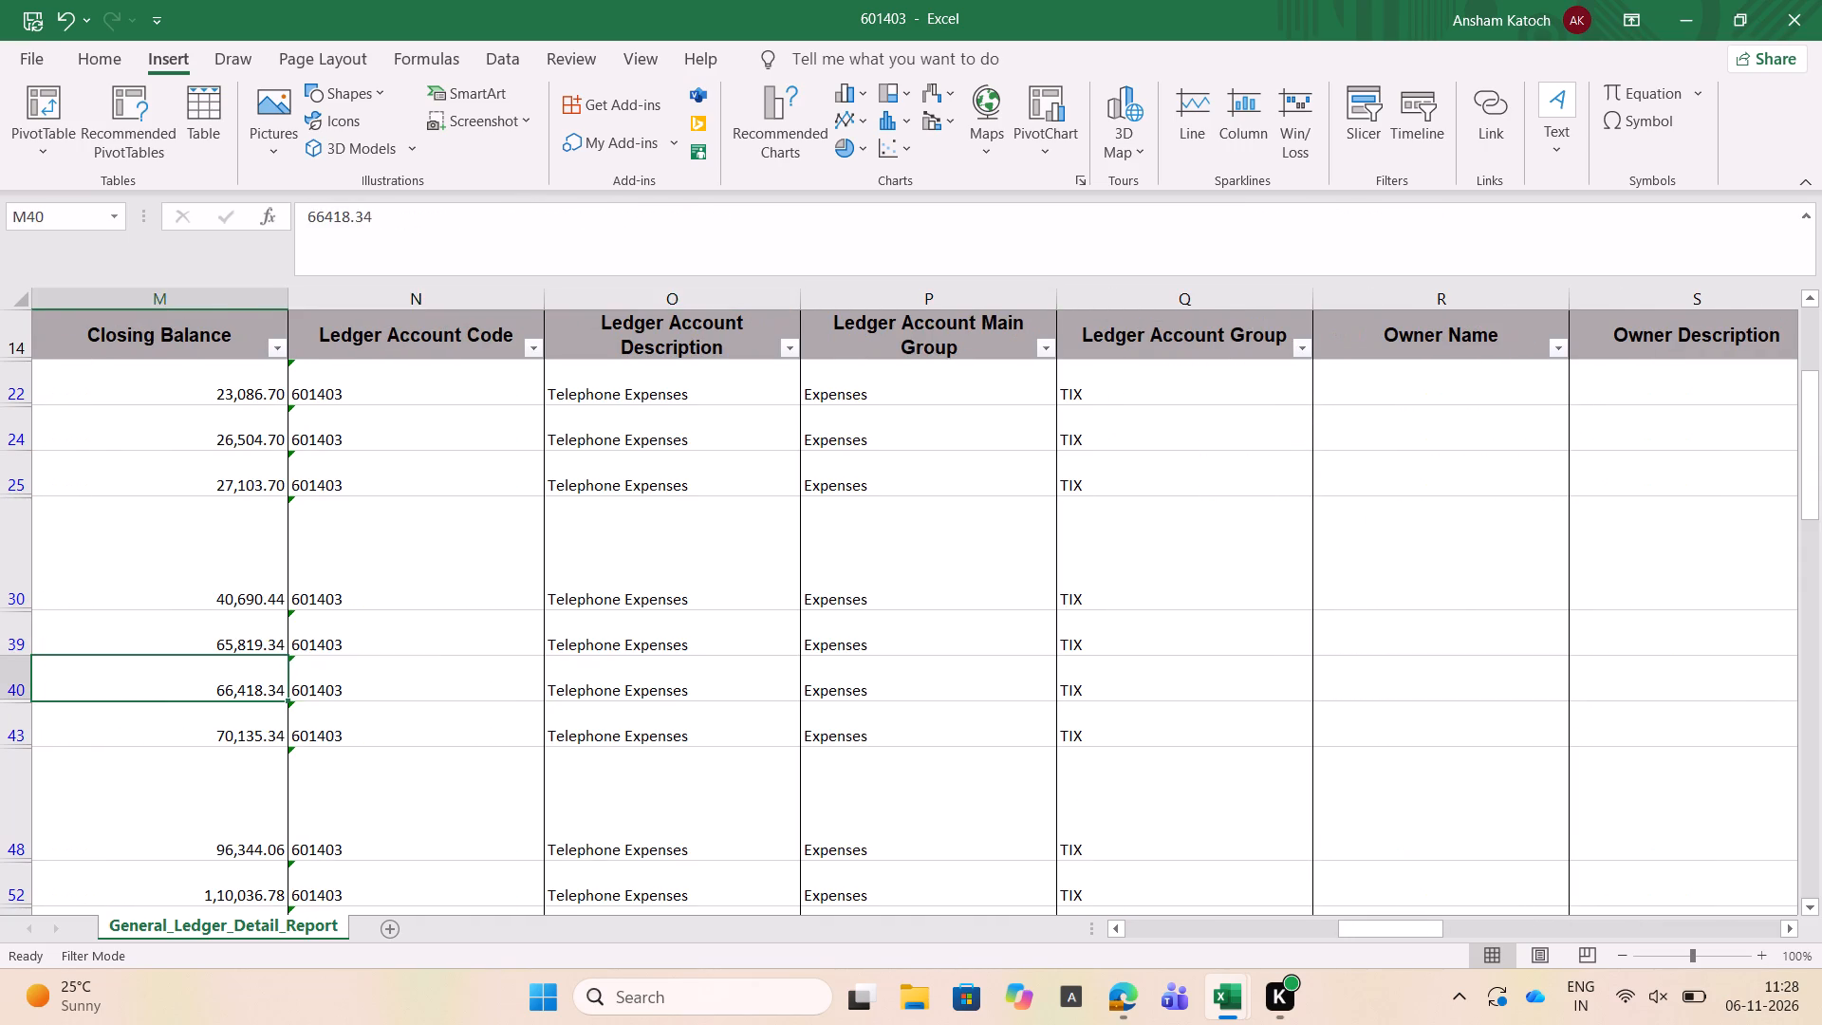
{"action": "key", "text": "Left"}
{"action": "key", "text": "Left"}
{"action": "key", "text": "Left"}
{"action": "key", "text": "Right"}
{"action": "key", "text": "Right"}
{"action": "key", "text": "Up"}
{"action": "key", "text": "Left"}
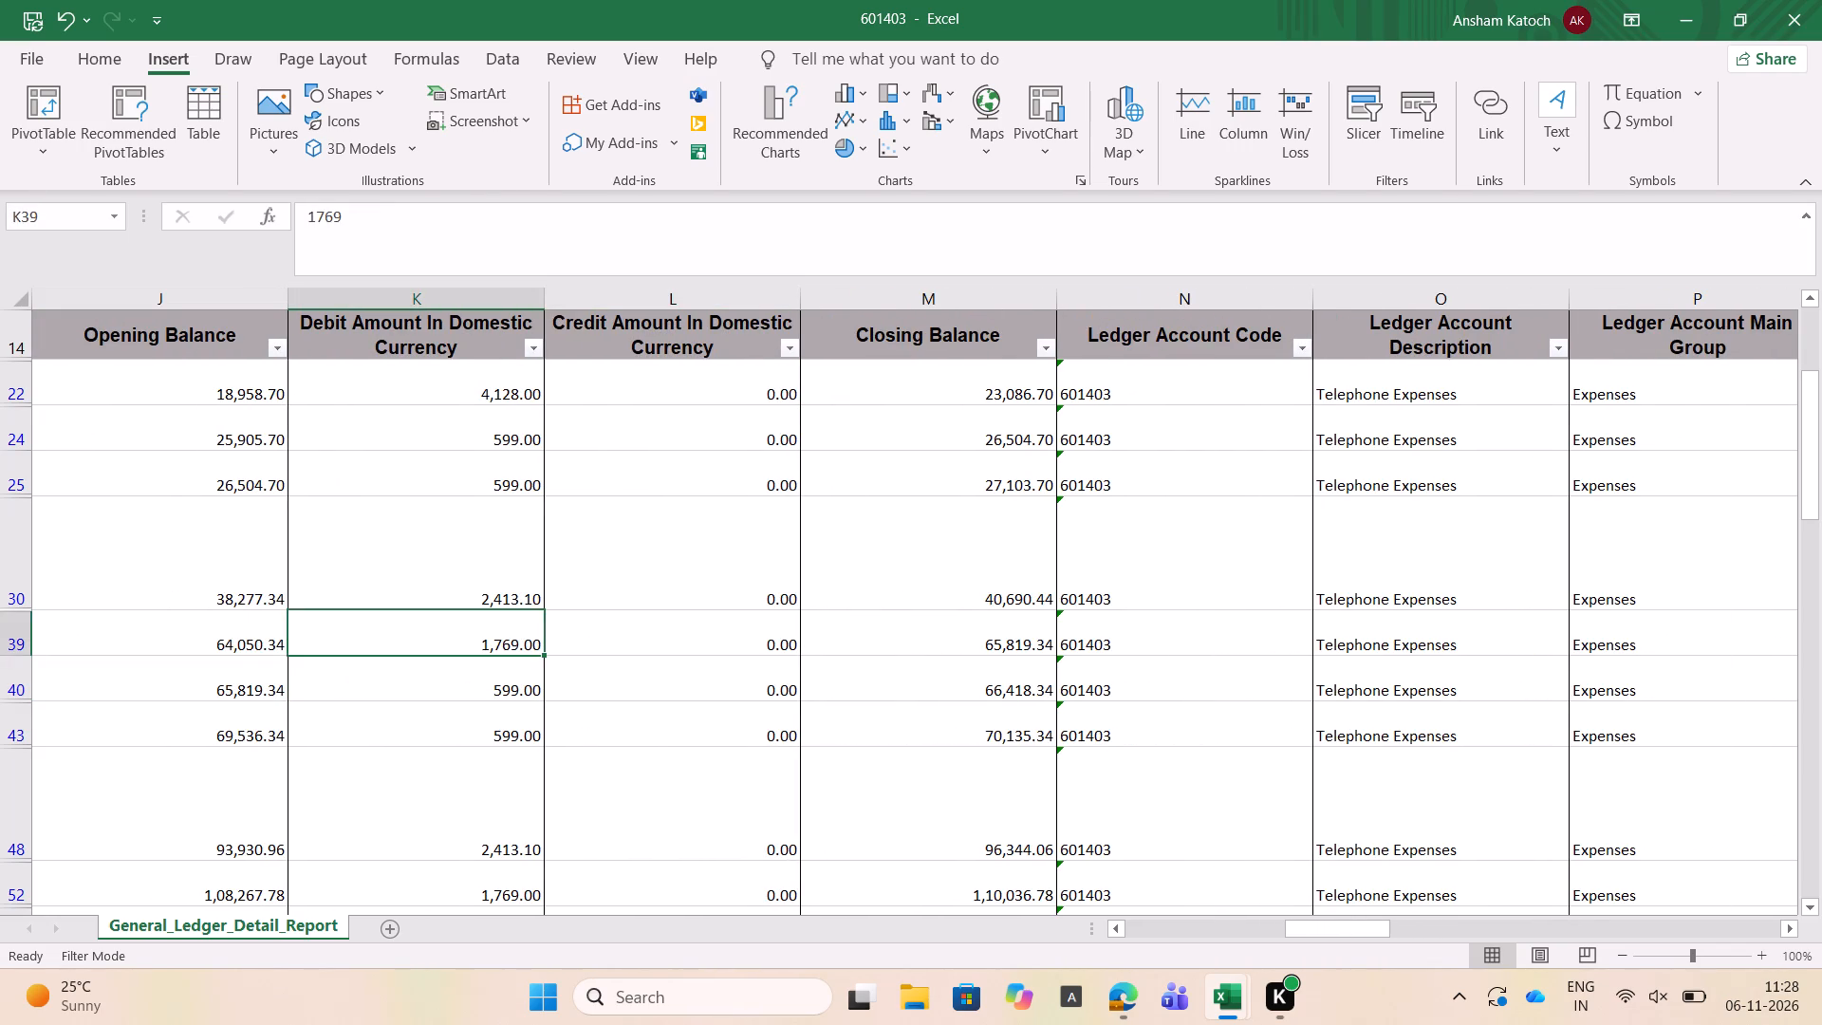
{"action": "key", "text": "Down"}
{"action": "key", "text": "Down"}
{"action": "key", "text": "Down"}
{"action": "key", "text": "Down"}
{"action": "key", "text": "Up"}
Examine the party, supplier invoice details and header narration of row 48's Bharti Airtel voucher, plus the narrations of the rows below.
{"action": "key", "text": "Right"}
{"action": "key", "text": "Right"}
{"action": "key", "text": "Right"}
{"action": "key", "text": "Right"}
{"action": "key", "text": "Right"}
{"action": "key", "text": "Right"}
{"action": "key", "text": "Right"}
{"action": "key", "text": "Right"}
{"action": "key", "text": "Right"}
{"action": "key", "text": "Right"}
{"action": "key", "text": "Right"}
{"action": "key", "text": "Right"}
{"action": "key", "text": "Right"}
{"action": "key", "text": "Right"}
{"action": "key", "text": "Right"}
{"action": "key", "text": "Right"}
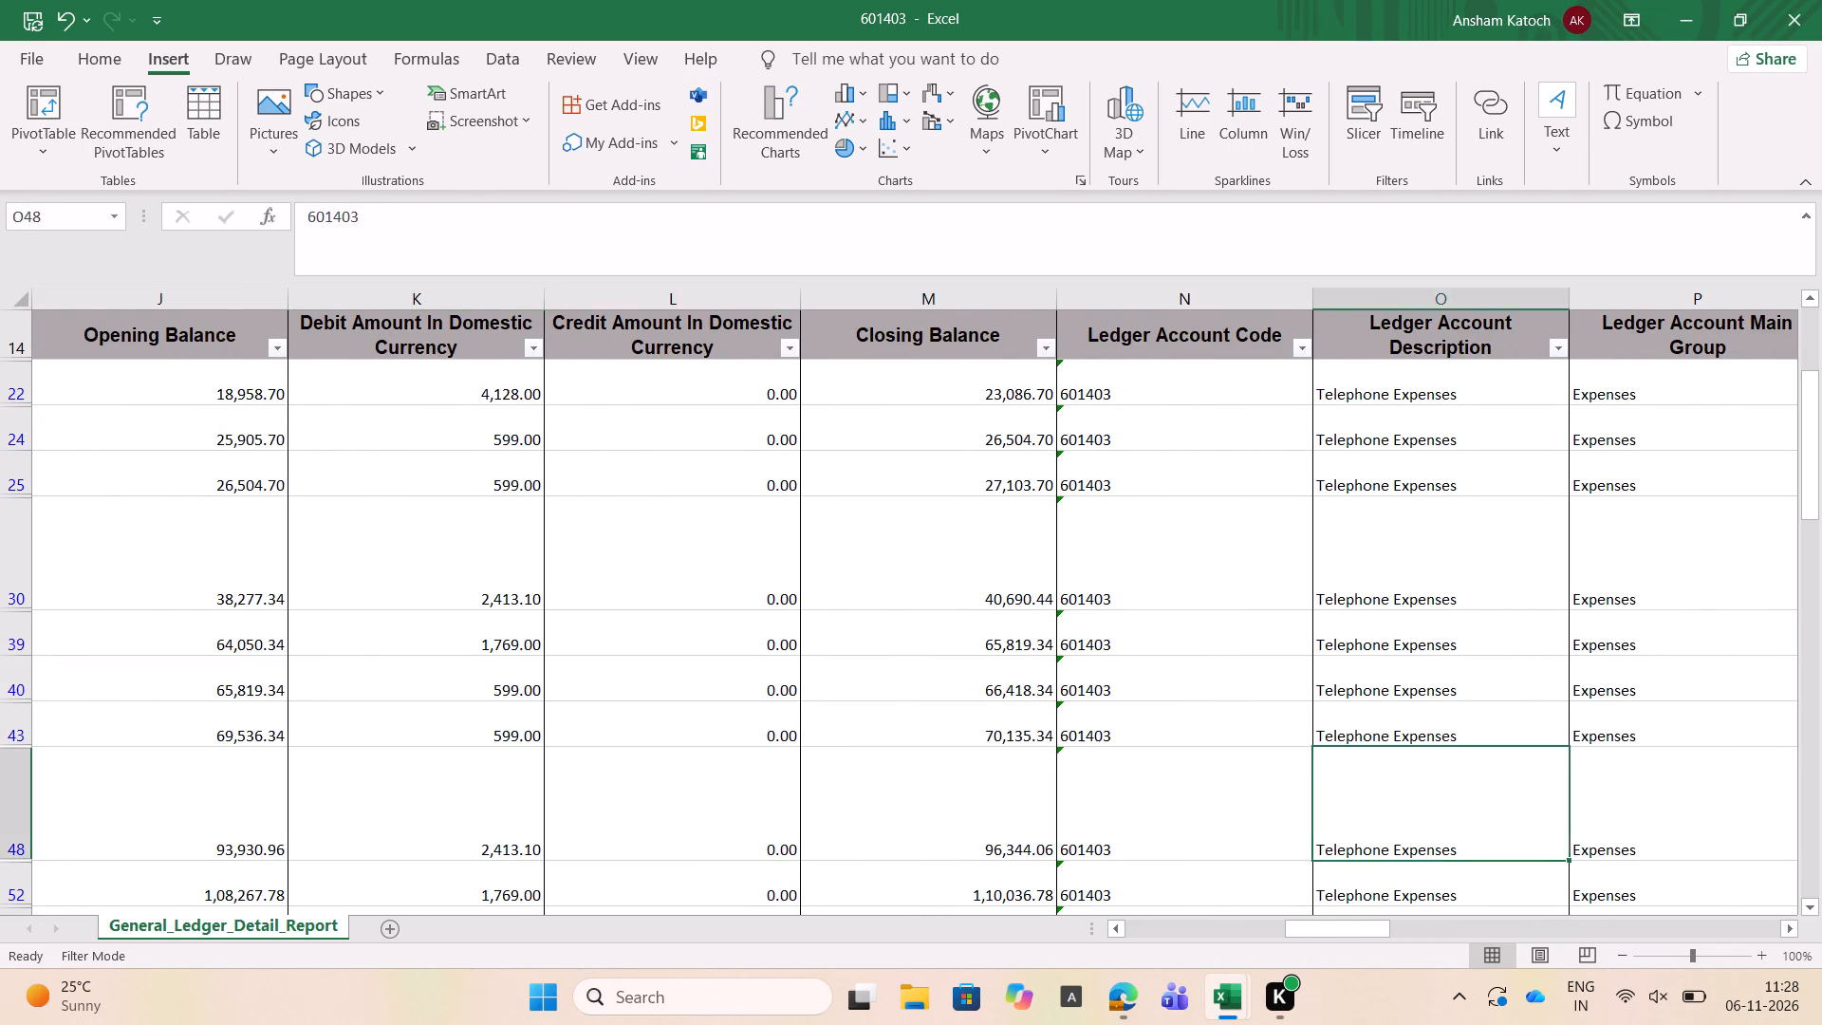
{"action": "key", "text": "Right"}
{"action": "key", "text": "Right"}
{"action": "key", "text": "Left"}
{"action": "key", "text": "Left"}
{"action": "key", "text": "Left"}
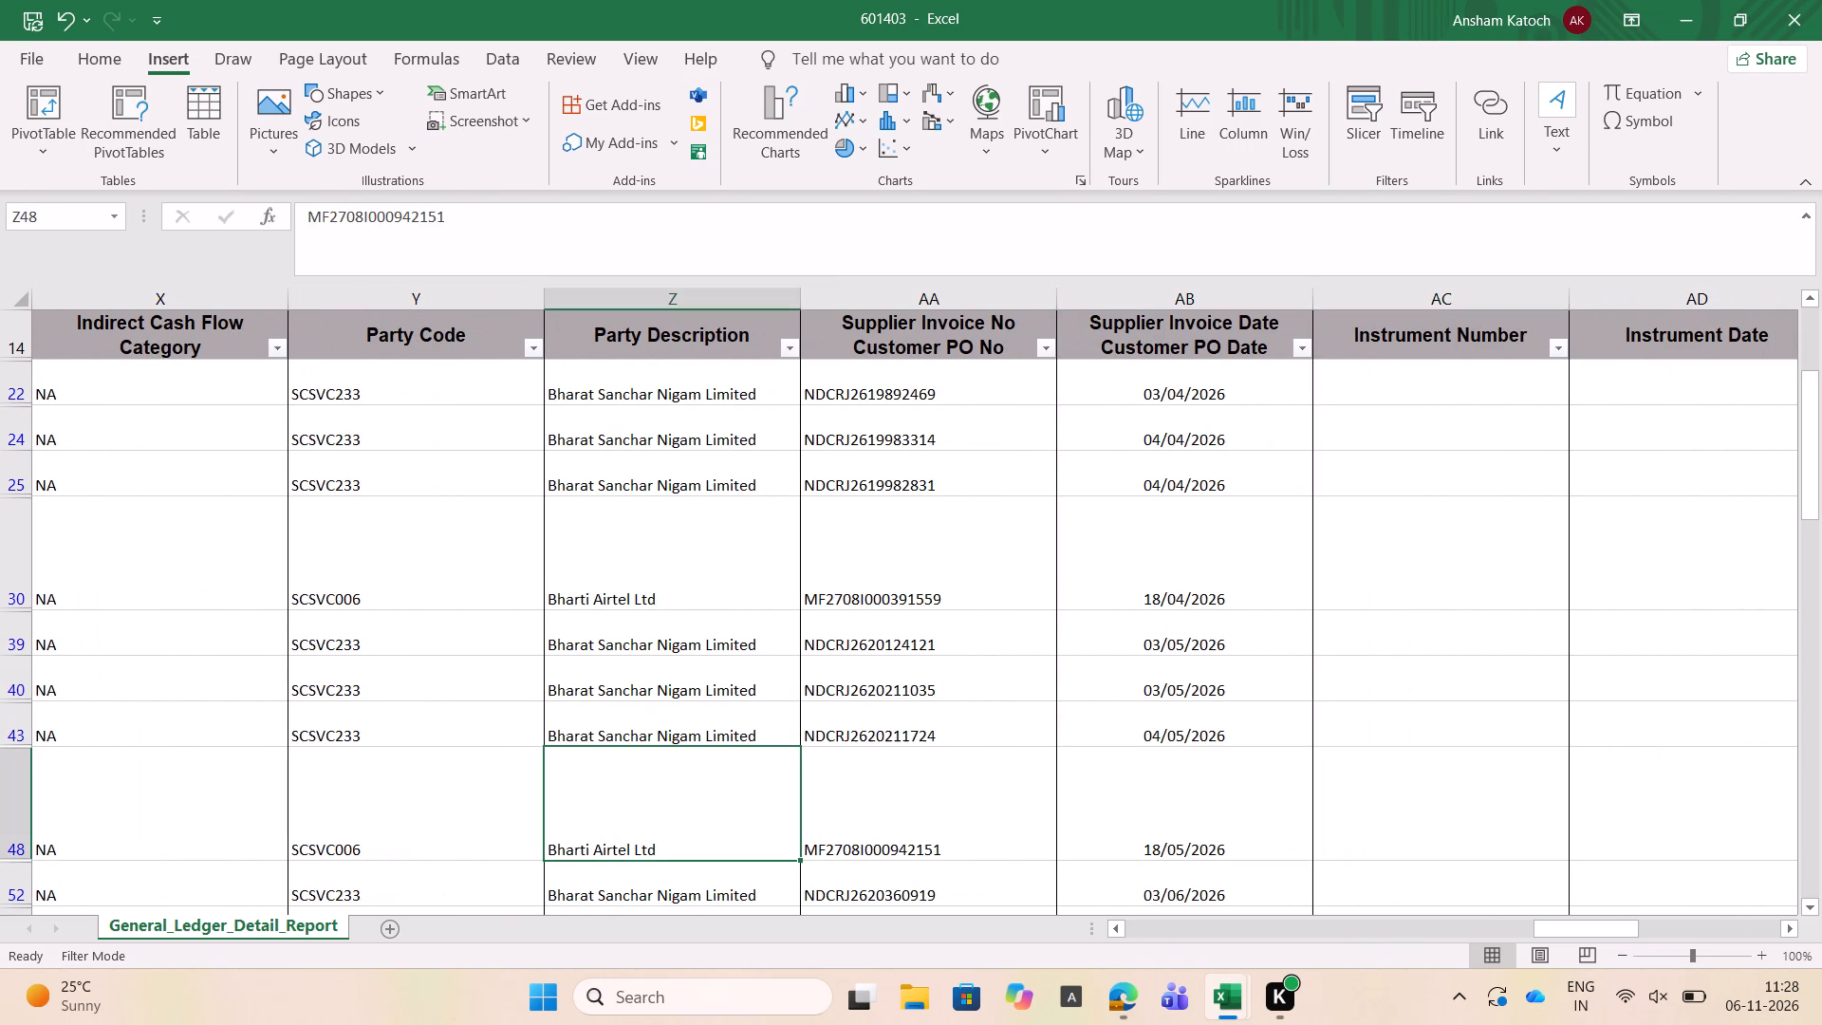
{"action": "key", "text": "Left"}
{"action": "key", "text": "Right"}
{"action": "key", "text": "Right"}
{"action": "key", "text": "Right"}
{"action": "key", "text": "Right"}
{"action": "key", "text": "Right"}
{"action": "key", "text": "Right"}
{"action": "key", "text": "Right"}
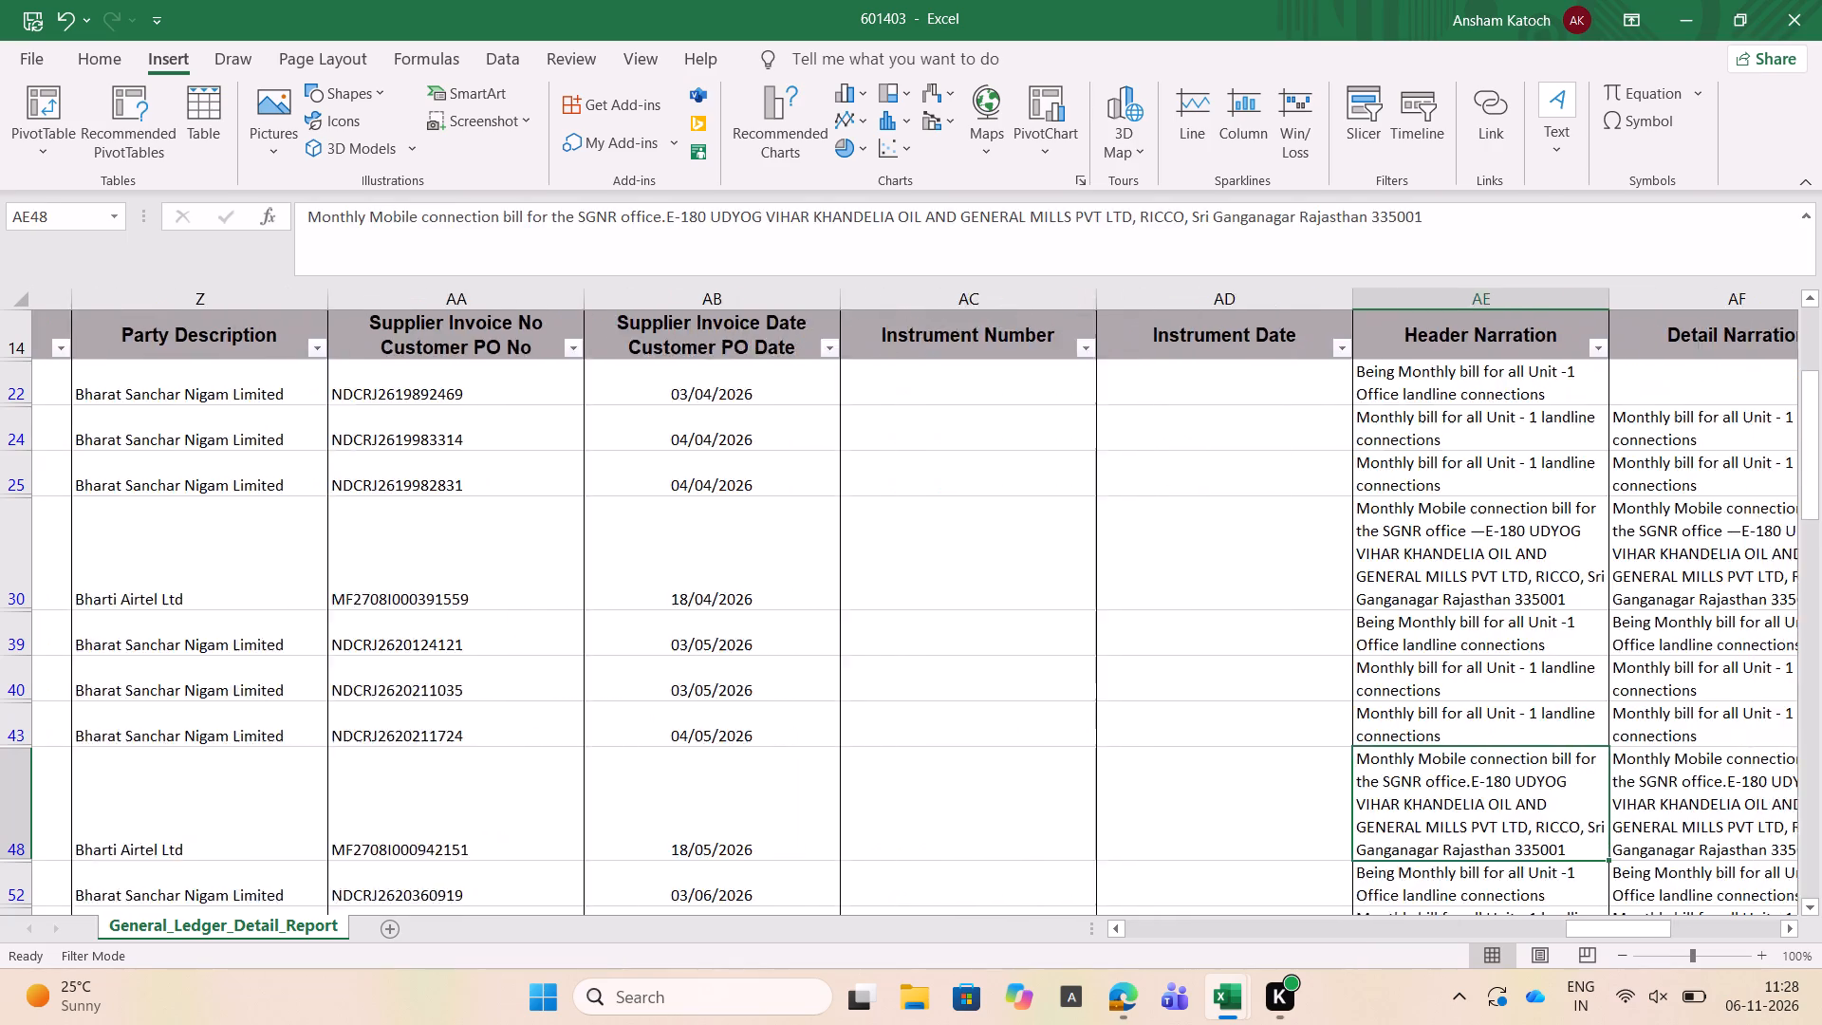
{"action": "key", "text": "Right"}
{"action": "key", "text": "Left"}
{"action": "key", "text": "Left"}
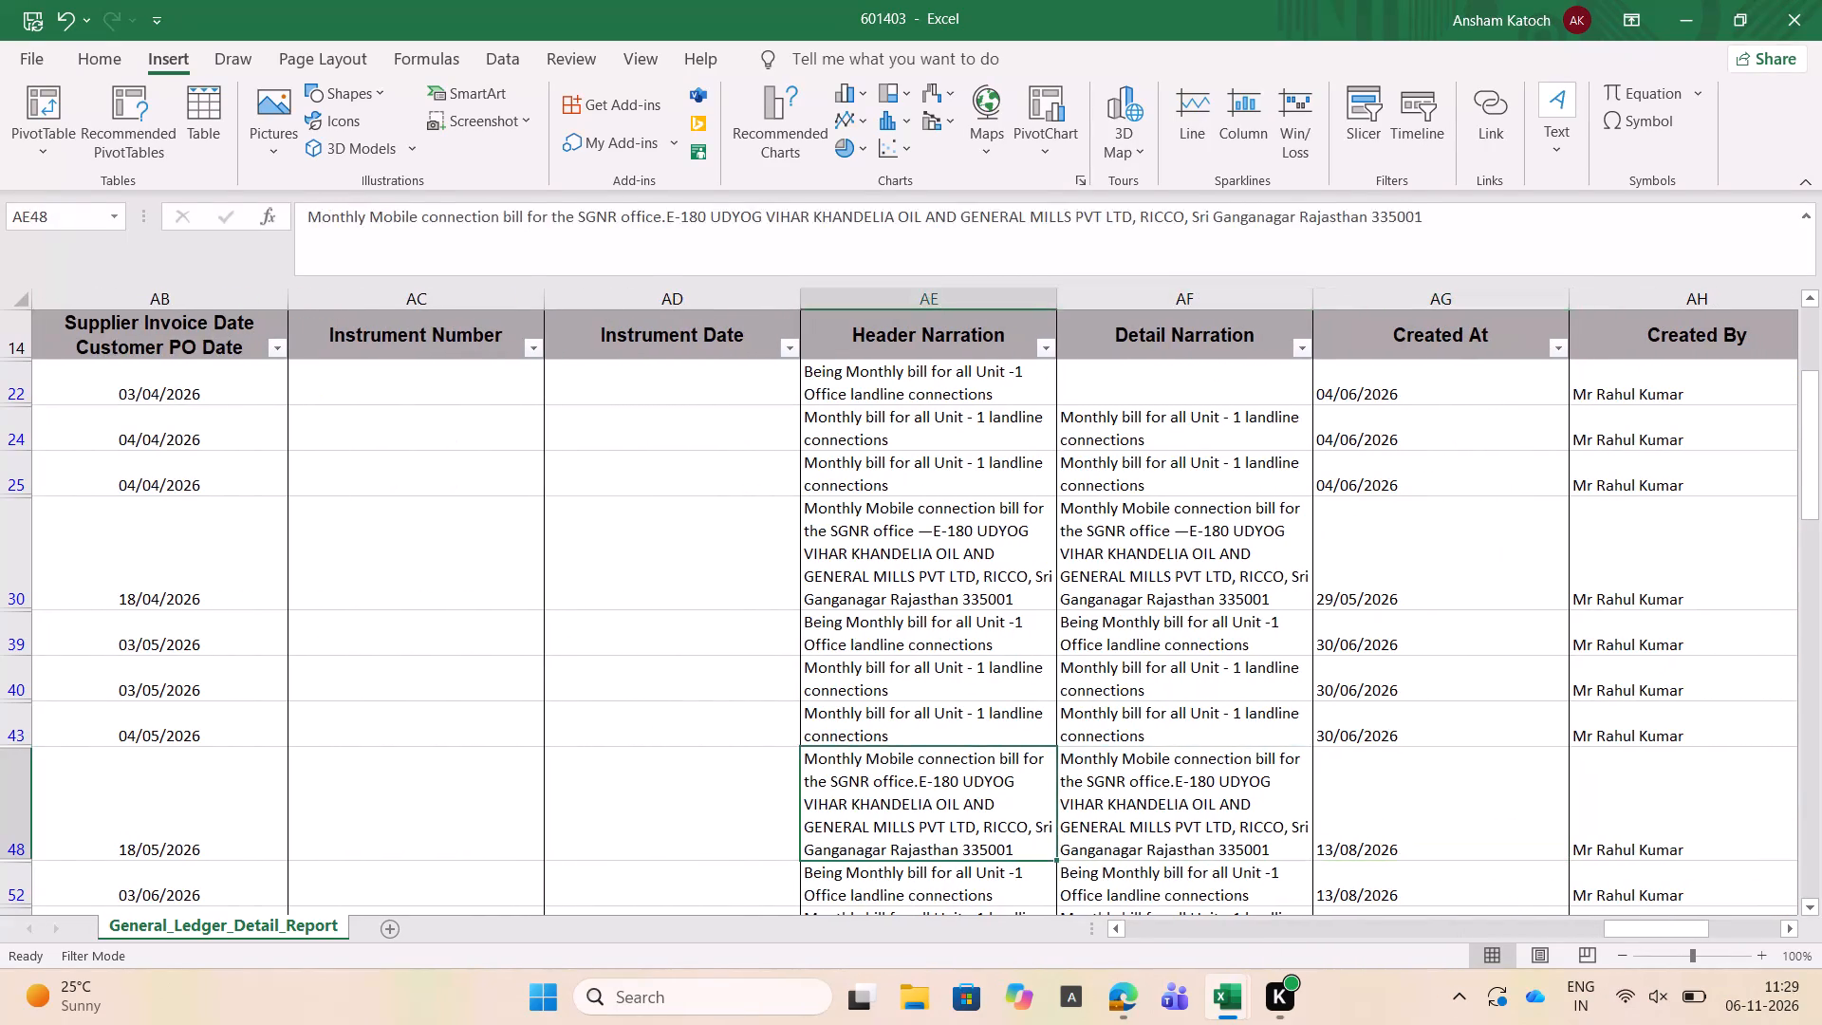
{"action": "scroll", "coordinate": [1113, 405], "scroll_direction": "down", "scroll_amount": 1}
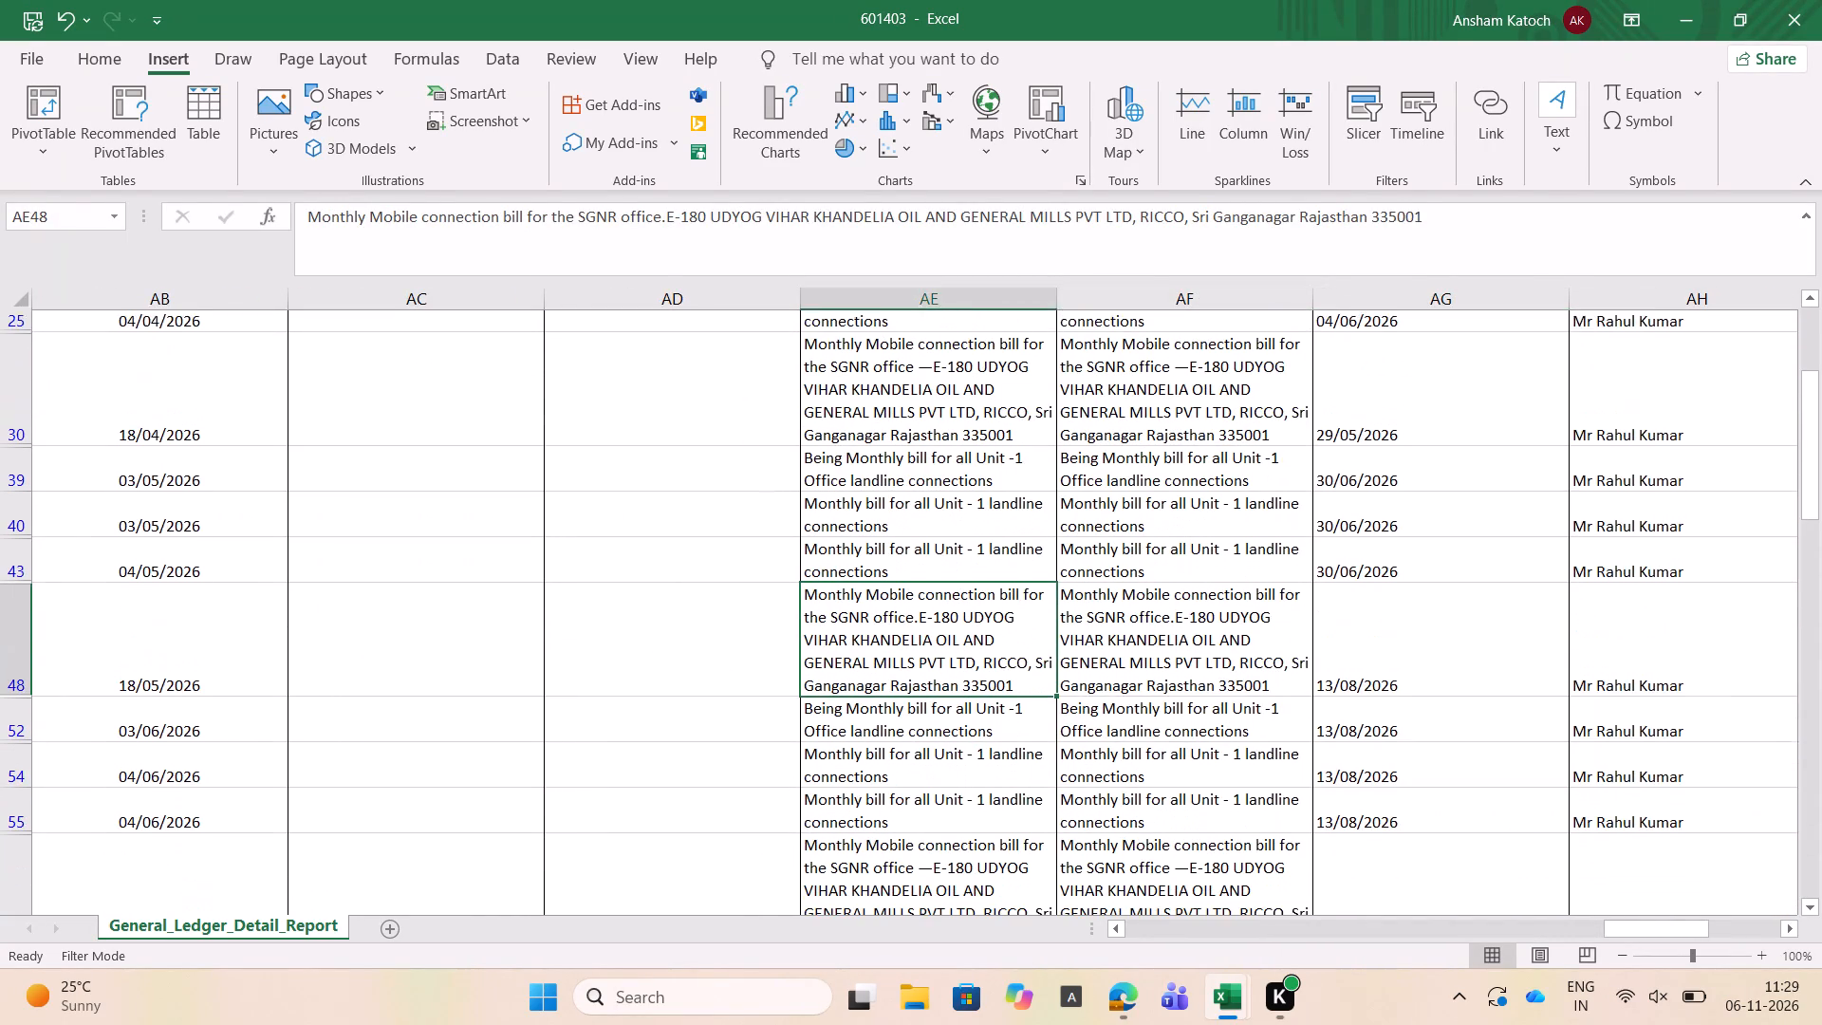
{"action": "scroll", "coordinate": [1113, 405], "scroll_direction": "down", "scroll_amount": 1}
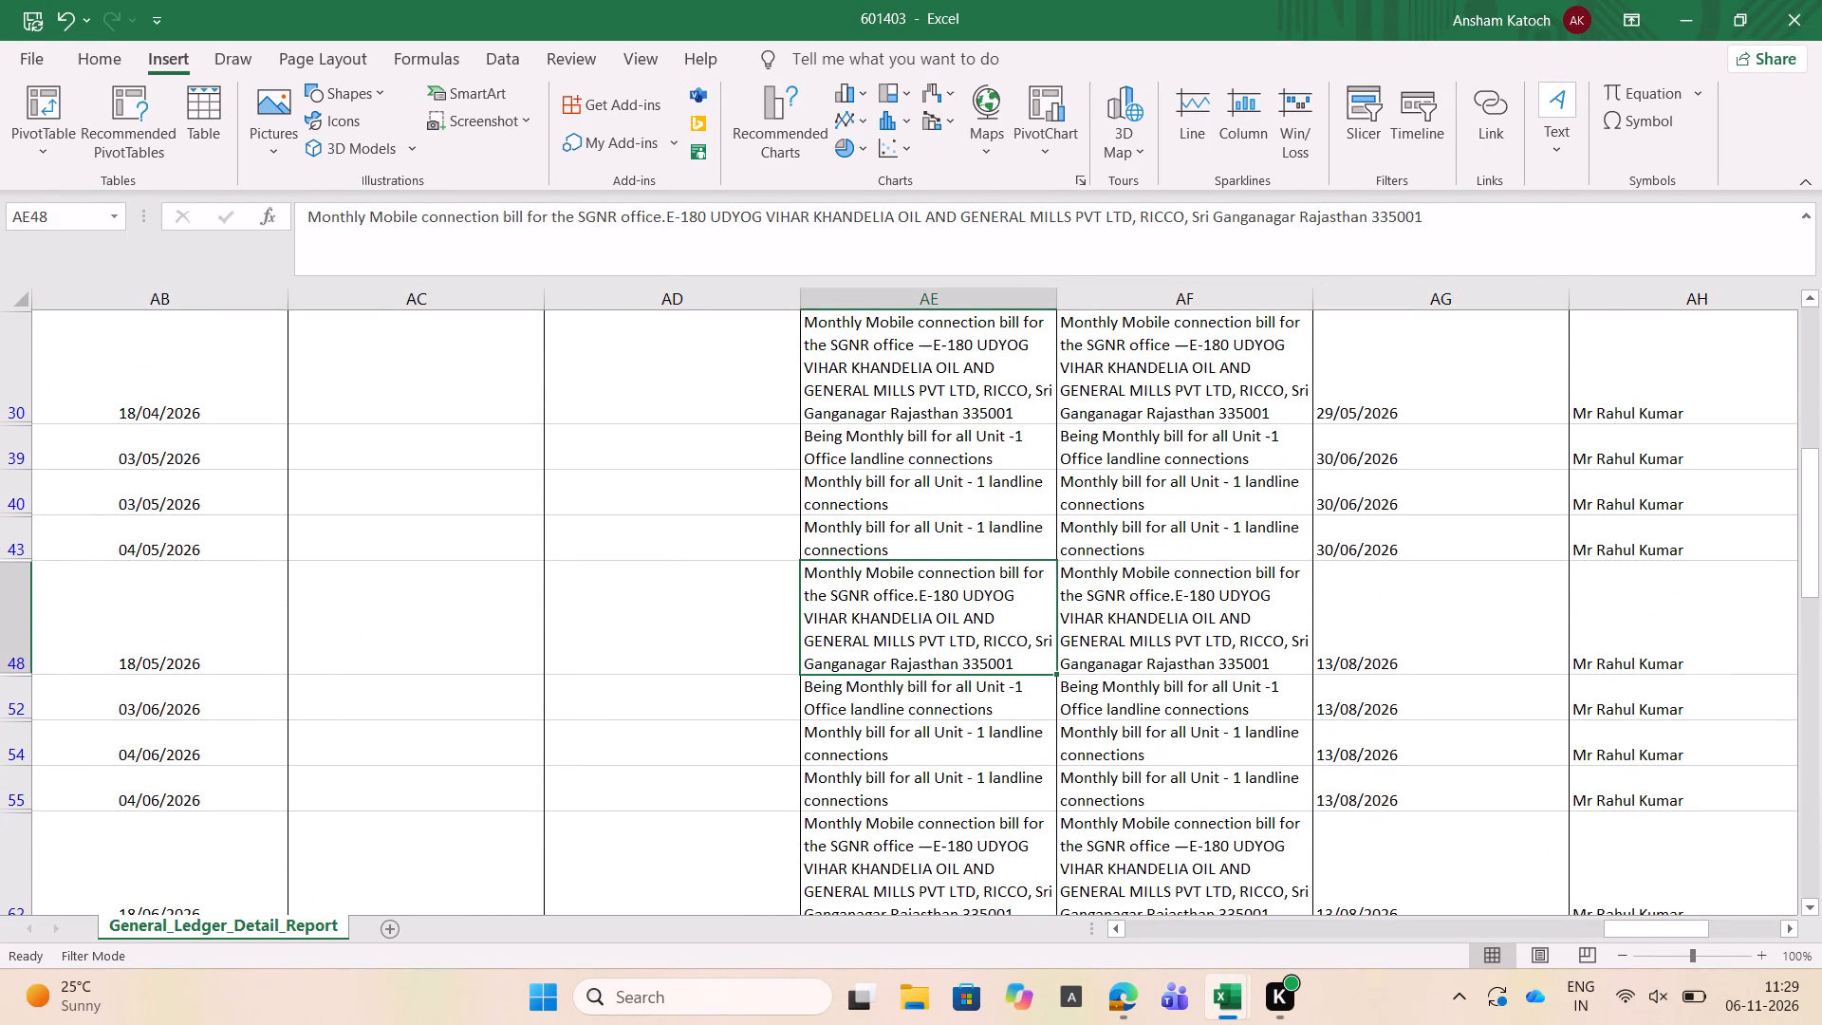
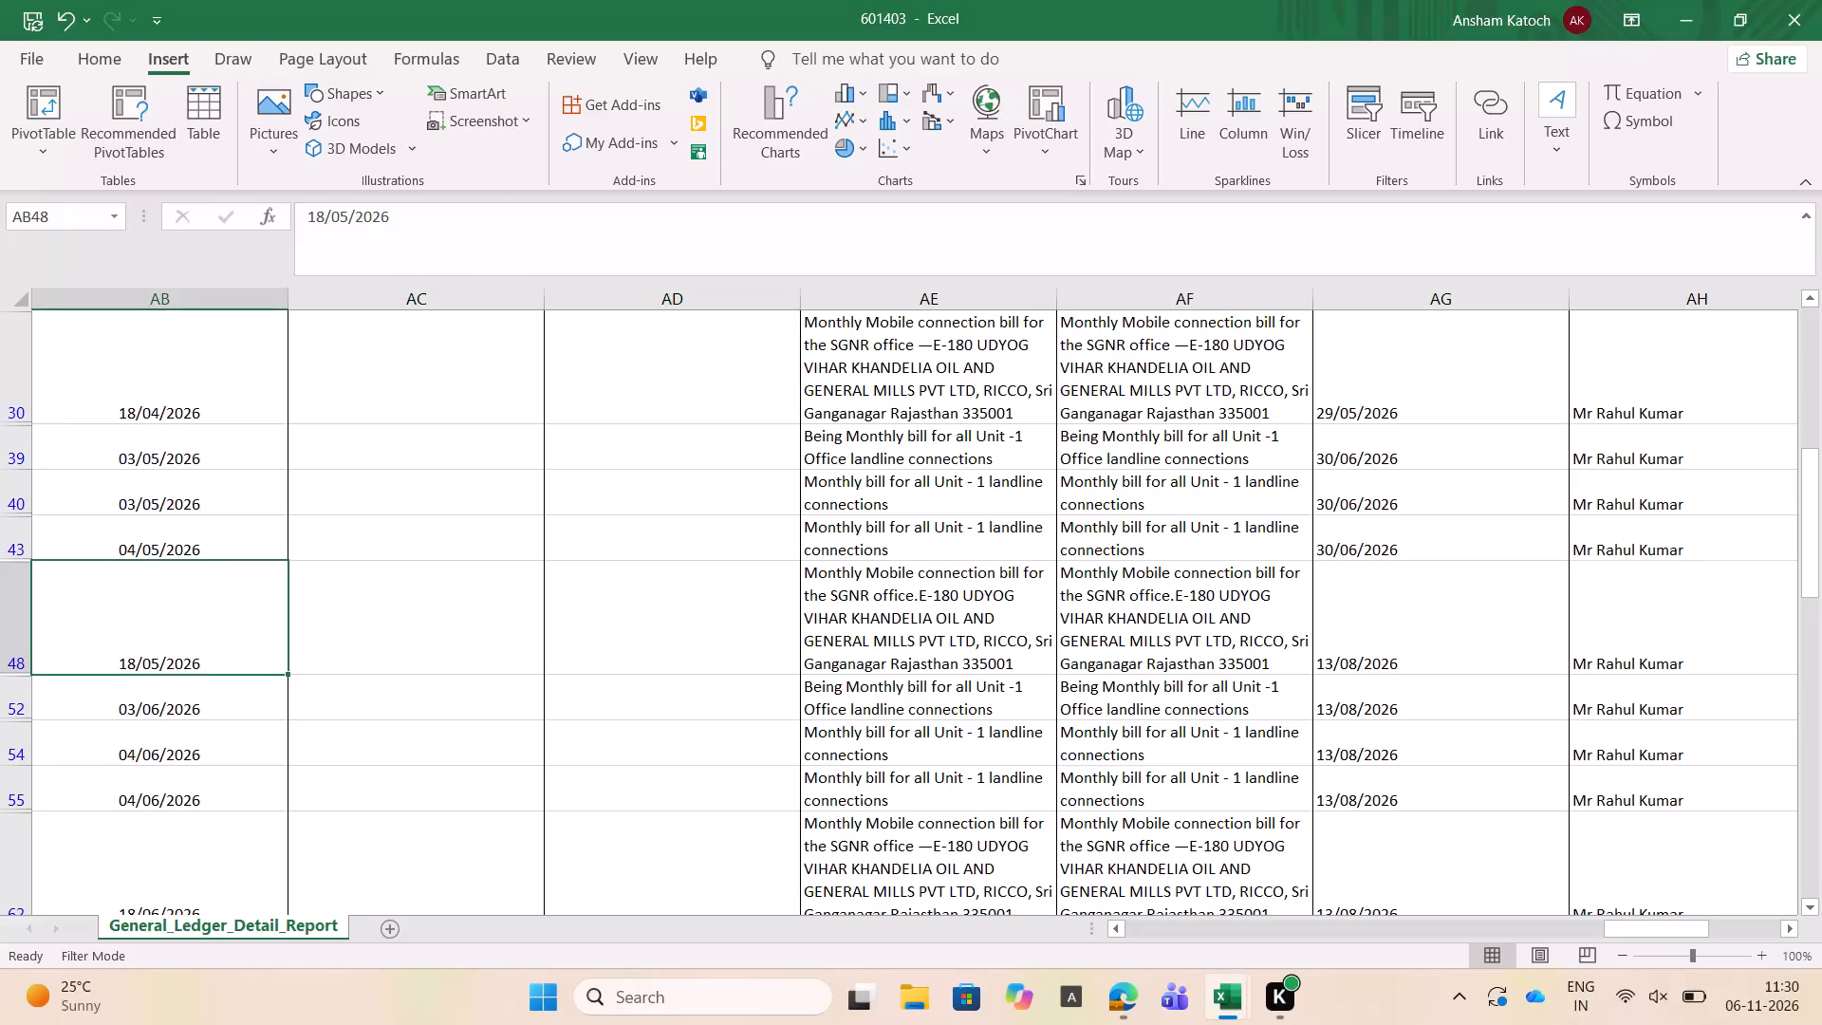
Examine the supplier invoice dates and header narrations of the telephone vouchers from row 48 down to row 74.
{"action": "key", "text": "Right"}
{"action": "key", "text": "Right"}
{"action": "key", "text": "Right"}
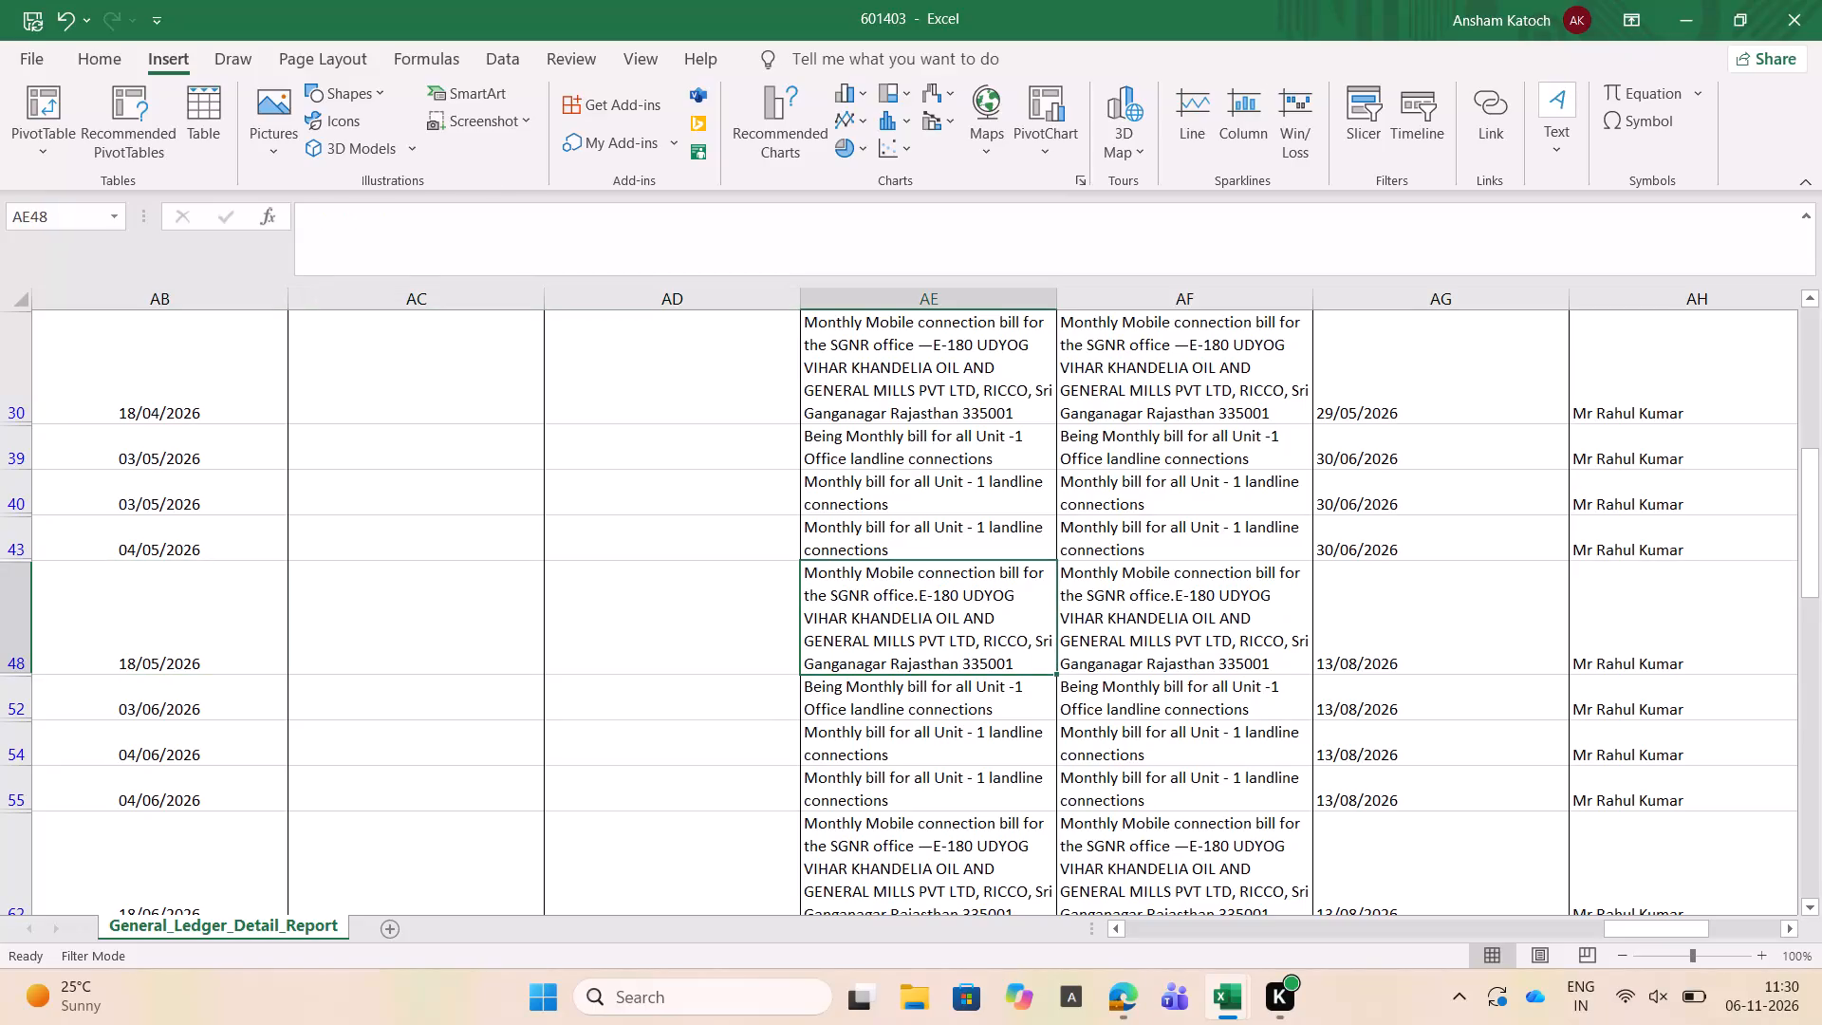
{"action": "key", "text": "Left"}
{"action": "key", "text": "Left"}
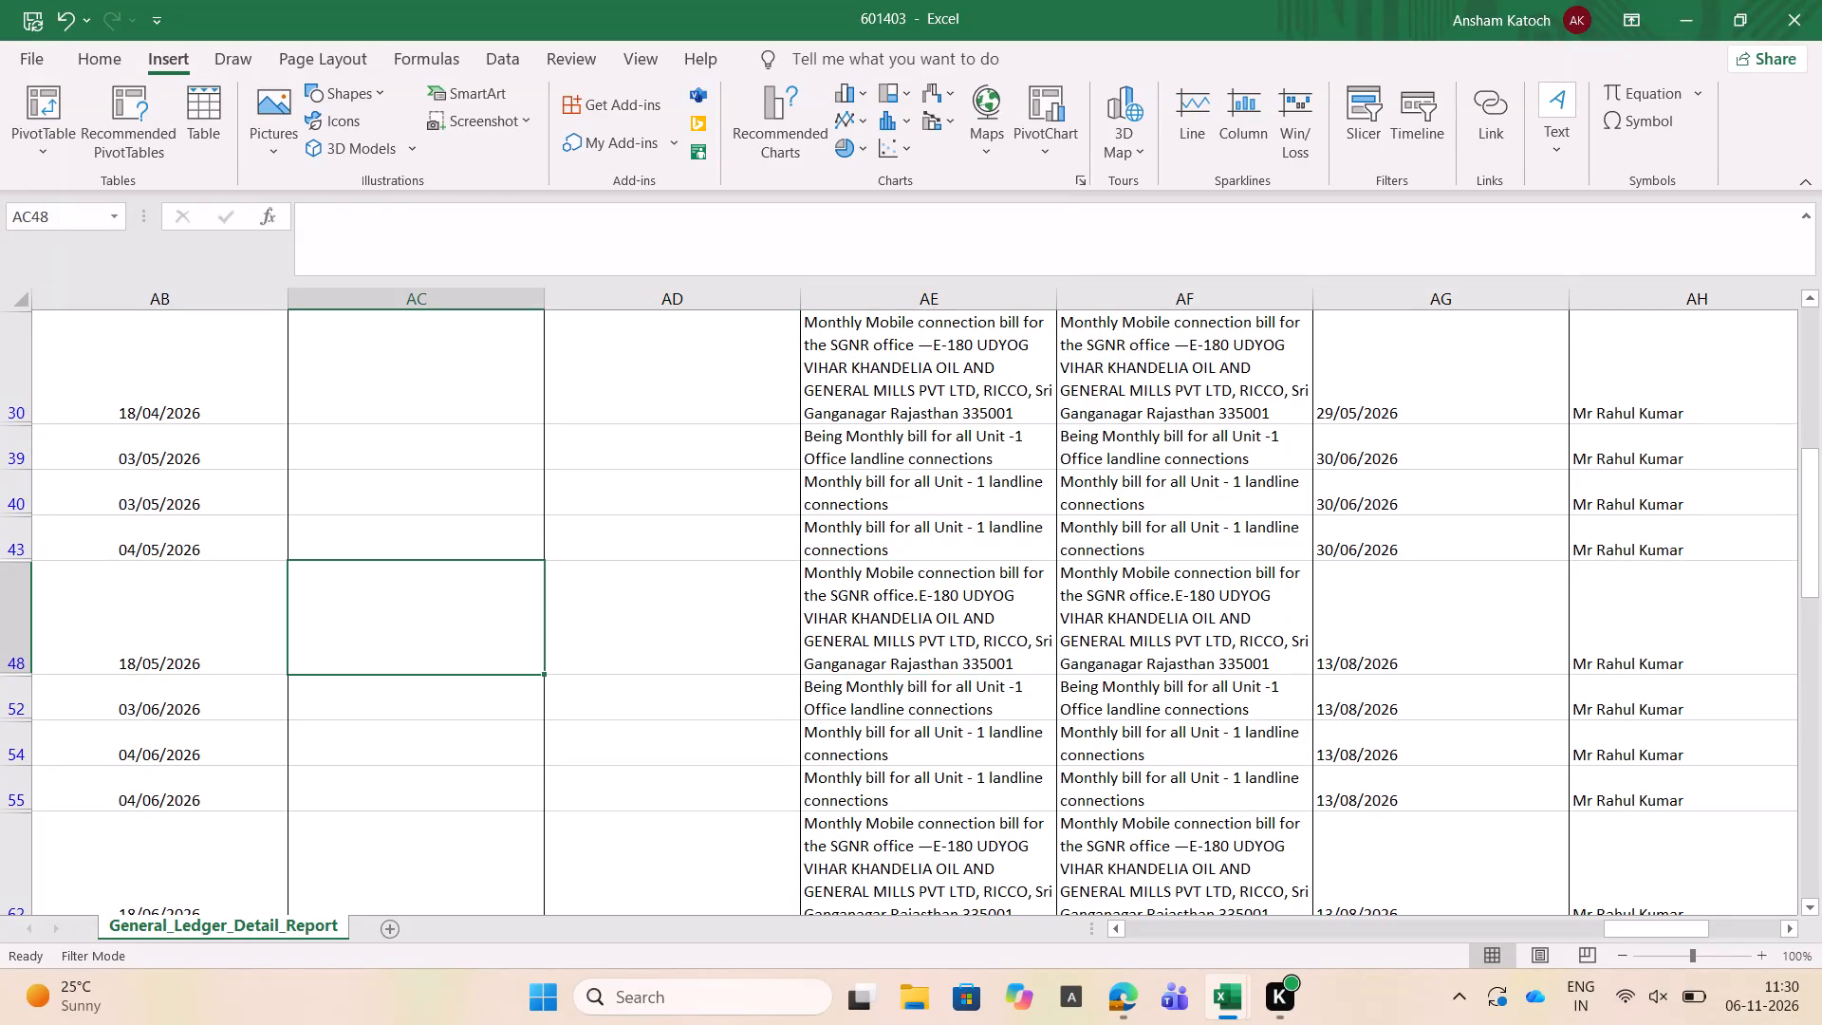
{"action": "key", "text": "Down"}
{"action": "key", "text": "Left"}
{"action": "key", "text": "Down"}
{"action": "key", "text": "Down"}
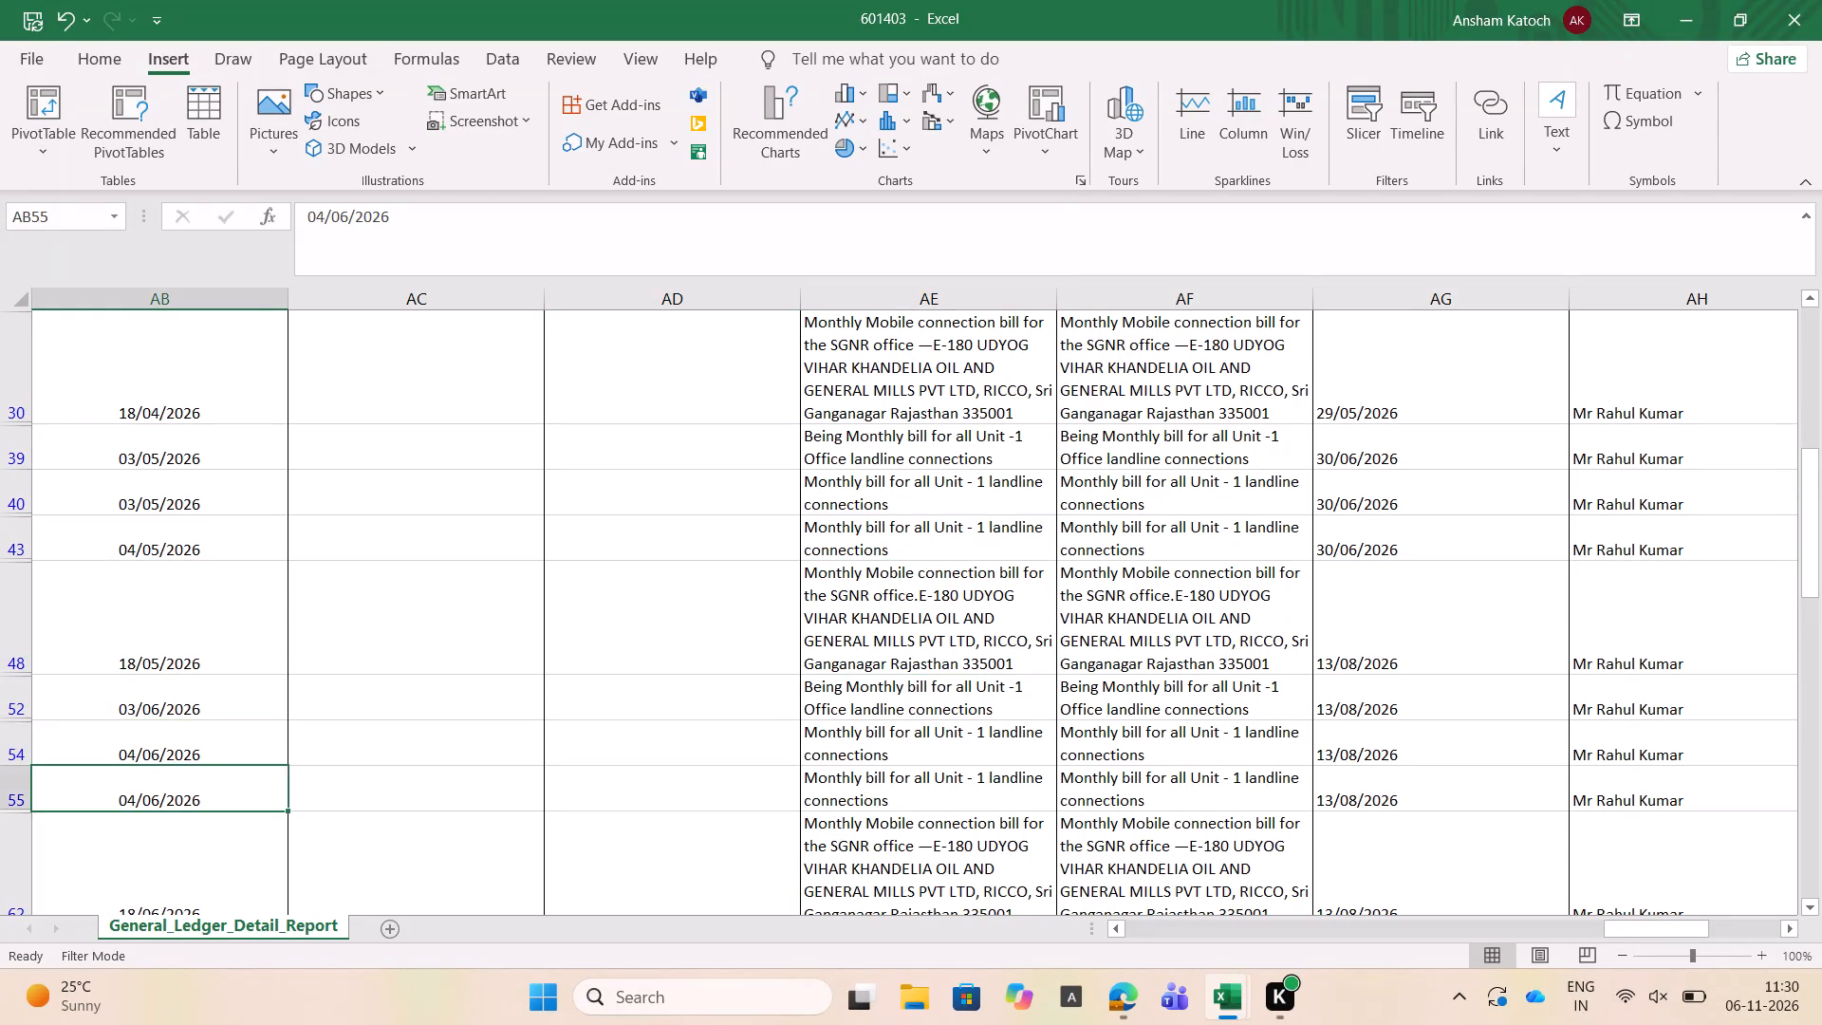
{"action": "key", "text": "Down"}
{"action": "key", "text": "Up"}
{"action": "key", "text": "Up"}
{"action": "key", "text": "Down"}
{"action": "key", "text": "Down"}
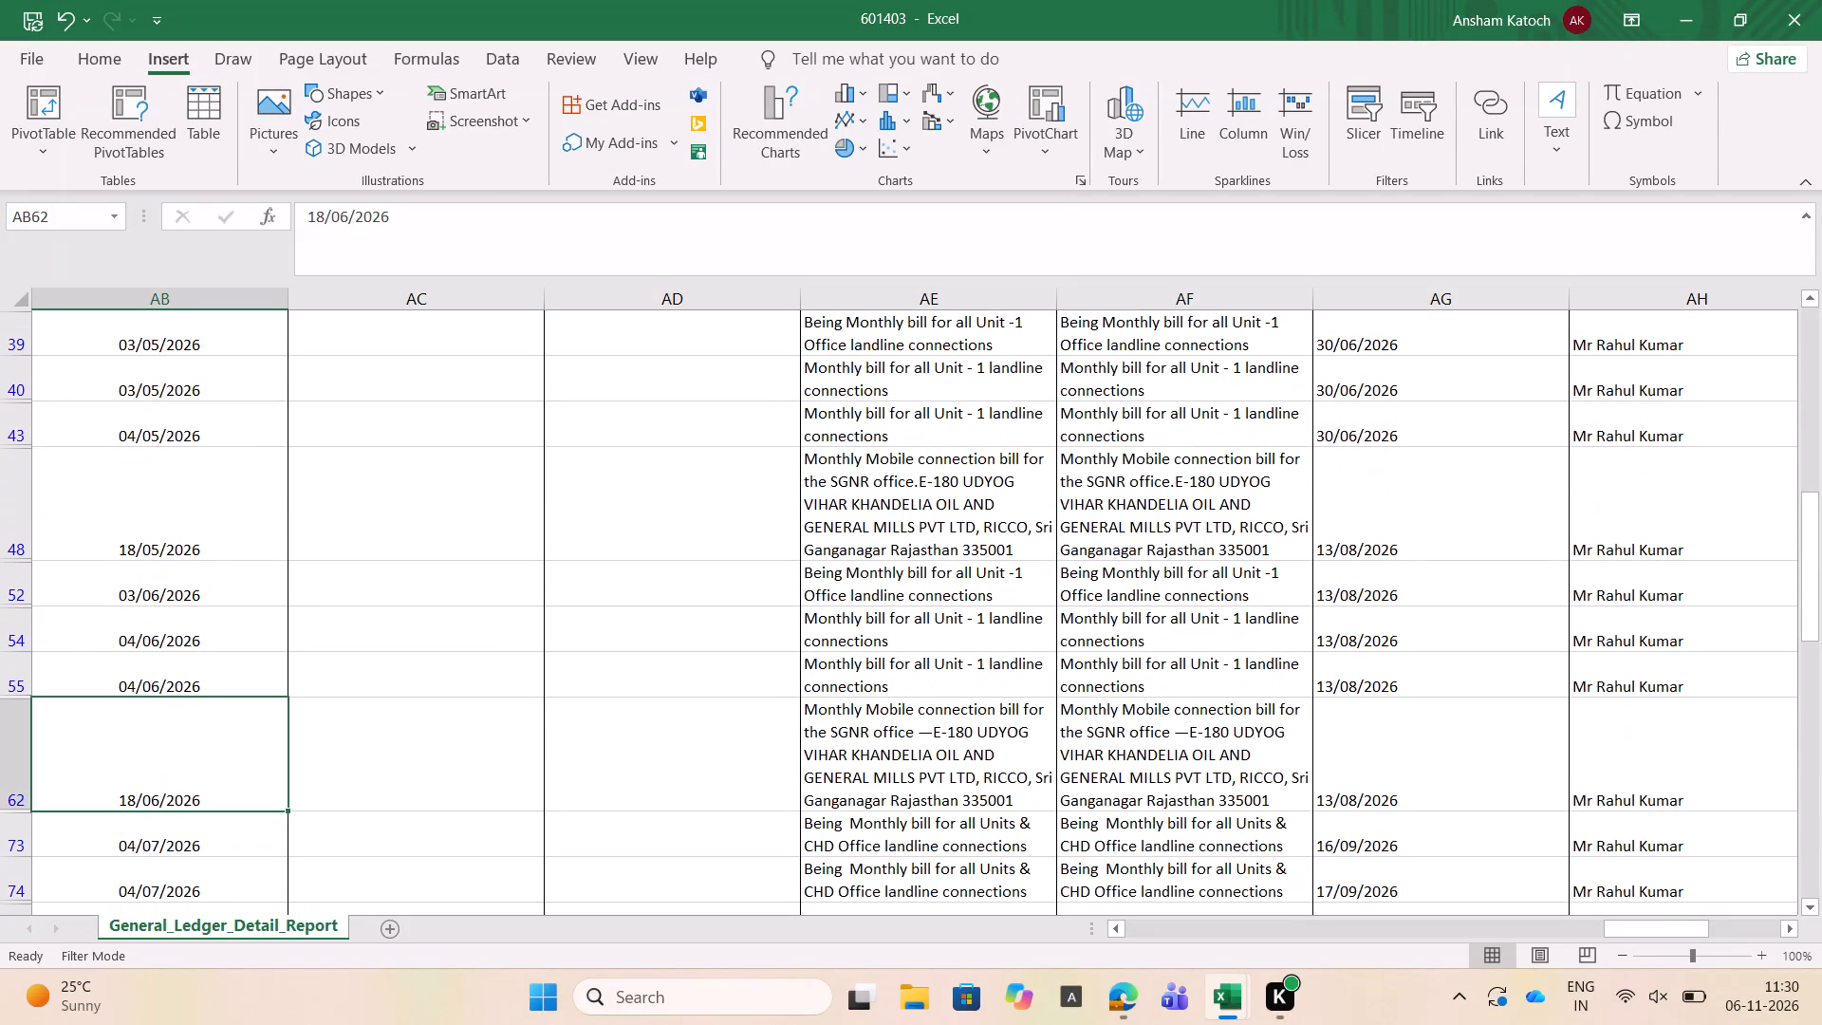
{"action": "key", "text": "Down"}
{"action": "key", "text": "Down"}
{"action": "key", "text": "Up"}
{"action": "key", "text": "Right"}
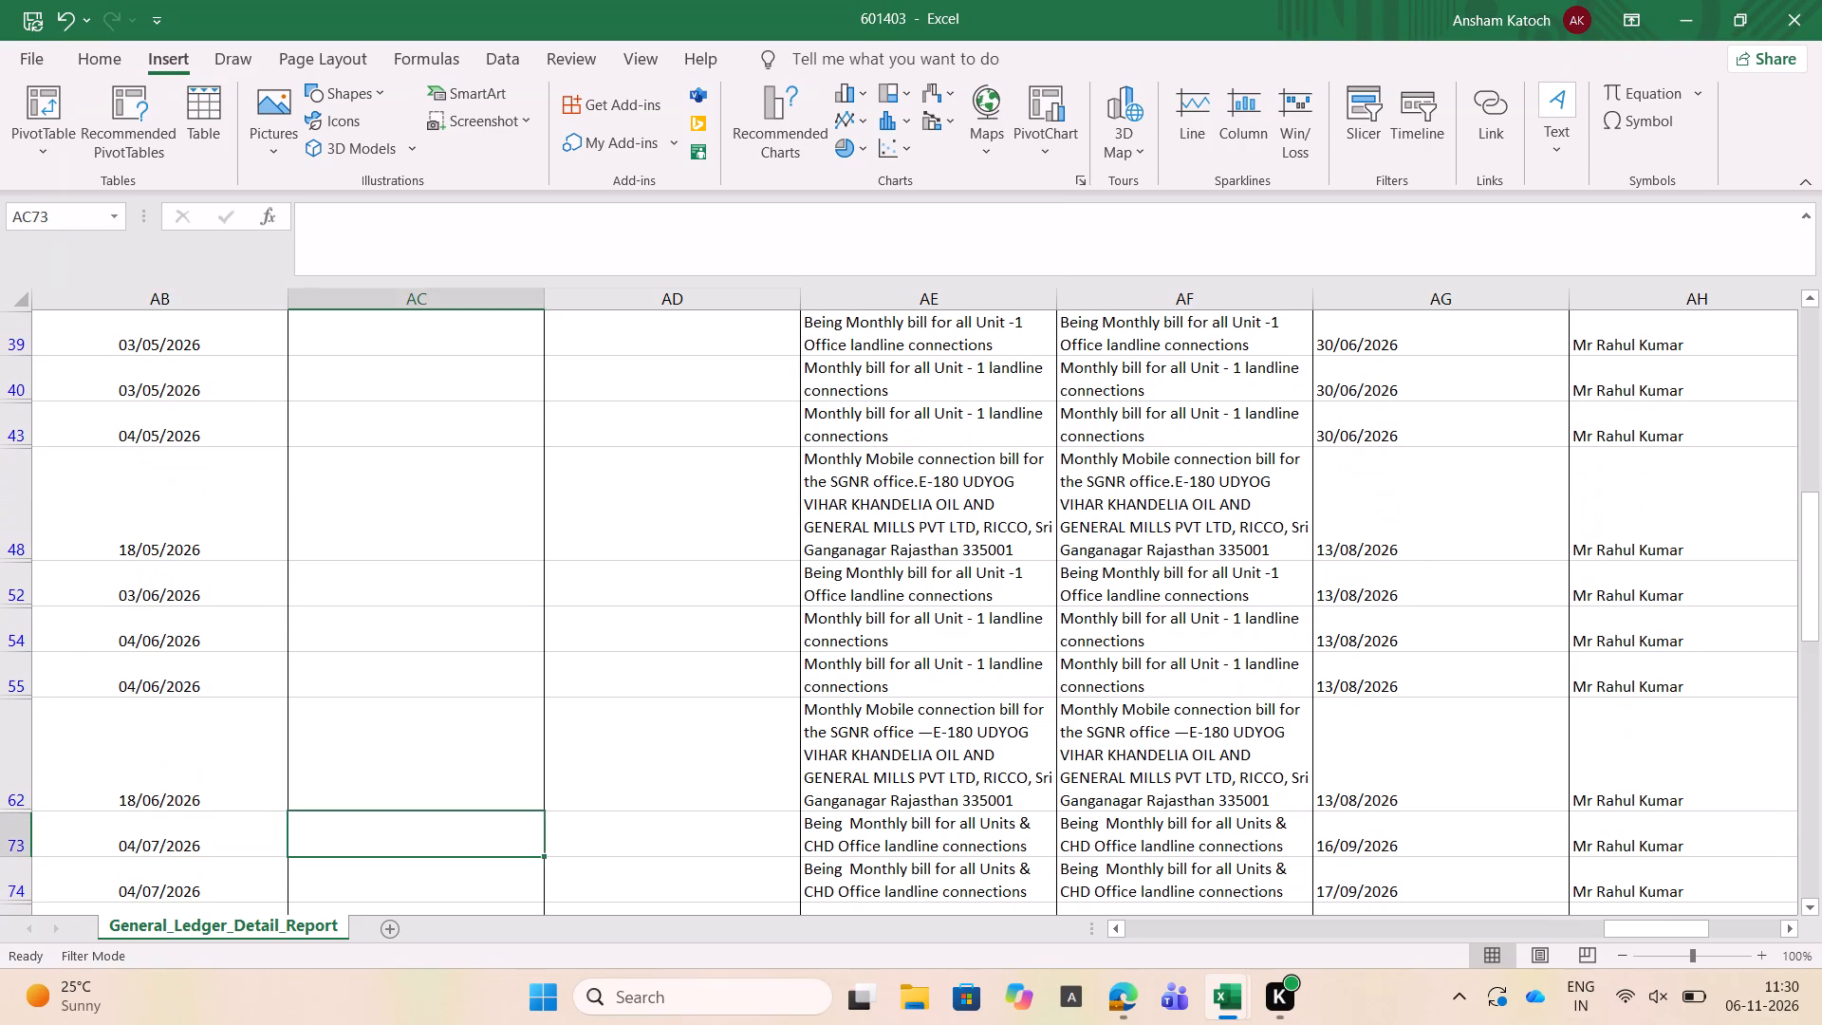
Examine the party, supplier invoice number, invoice date and narrations of row 62's Bharti Airtel voucher.
{"action": "key", "text": "Right"}
{"action": "key", "text": "Left"}
{"action": "key", "text": "Up"}
{"action": "key", "text": "Left"}
{"action": "key", "text": "Left"}
{"action": "key", "text": "Left"}
{"action": "key", "text": "Left"}
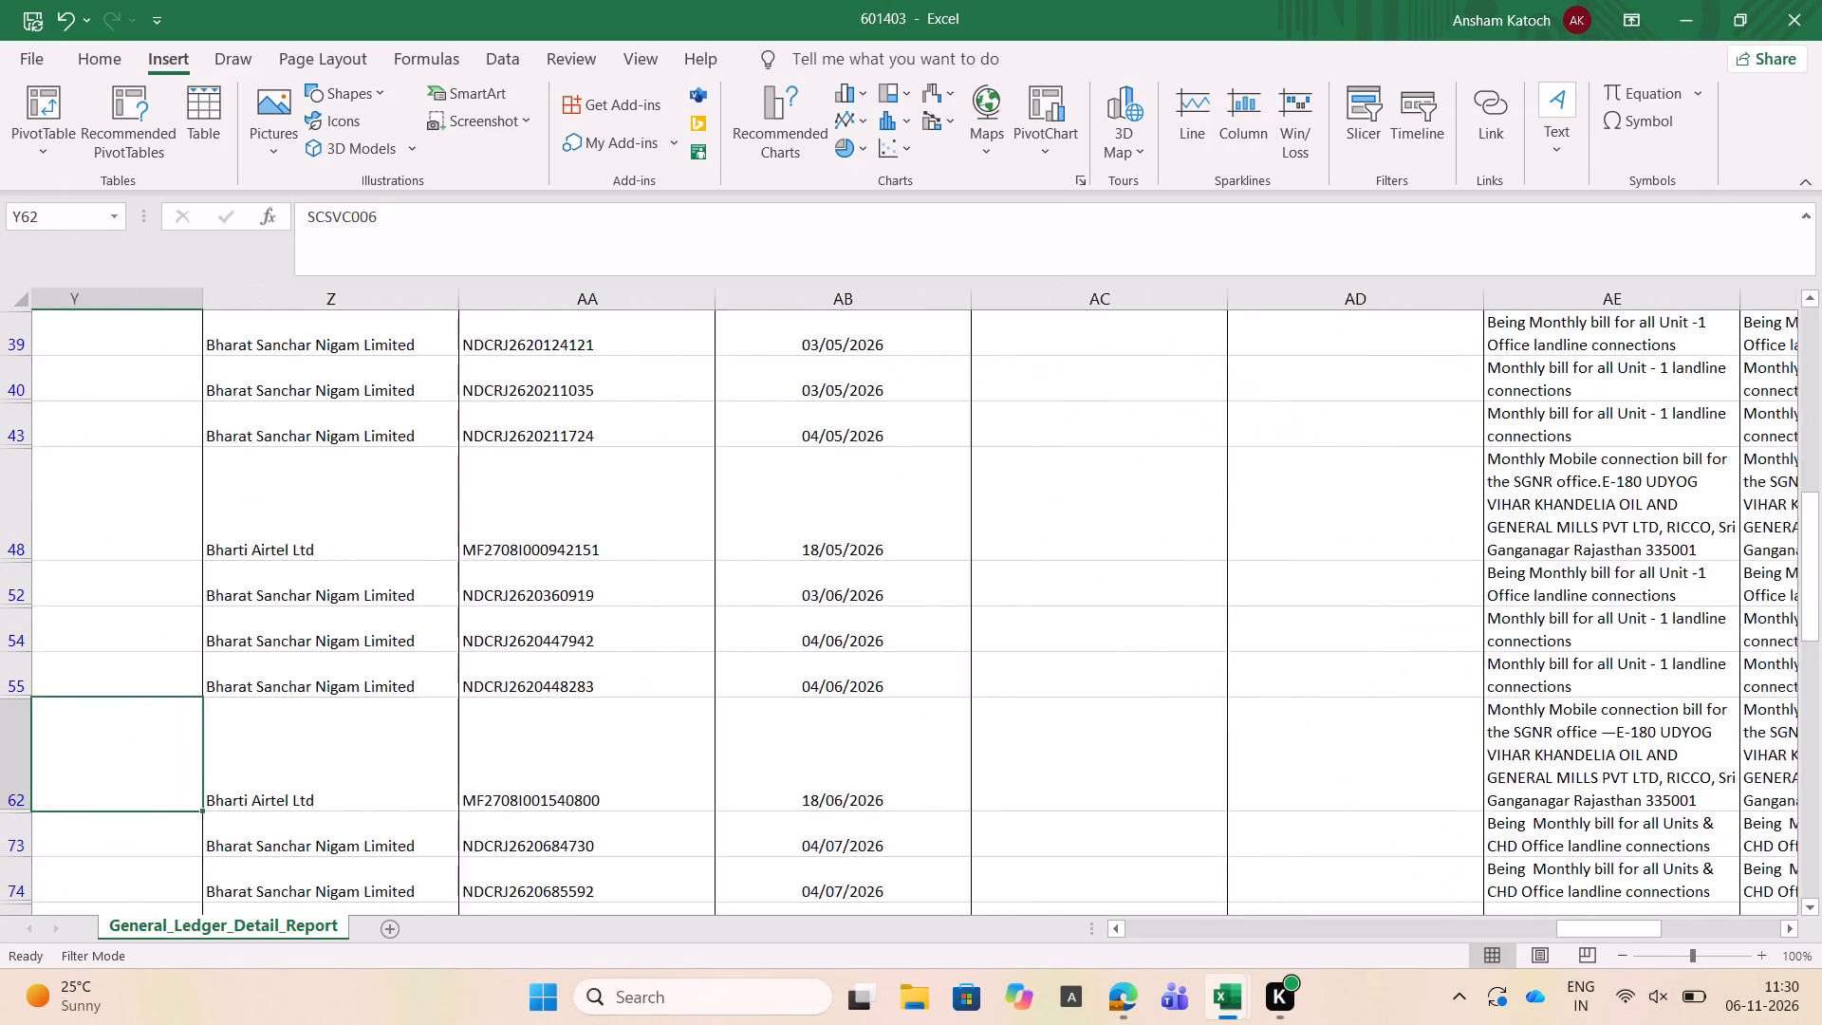
{"action": "key", "text": "Left"}
{"action": "key", "text": "Left"}
{"action": "key", "text": "Right"}
{"action": "key", "text": "Right"}
{"action": "key", "text": "Right"}
{"action": "key", "text": "Right"}
{"action": "key", "text": "Right"}
{"action": "key", "text": "Right"}
{"action": "key", "text": "Right"}
{"action": "key", "text": "Right"}
{"action": "key", "text": "Right"}
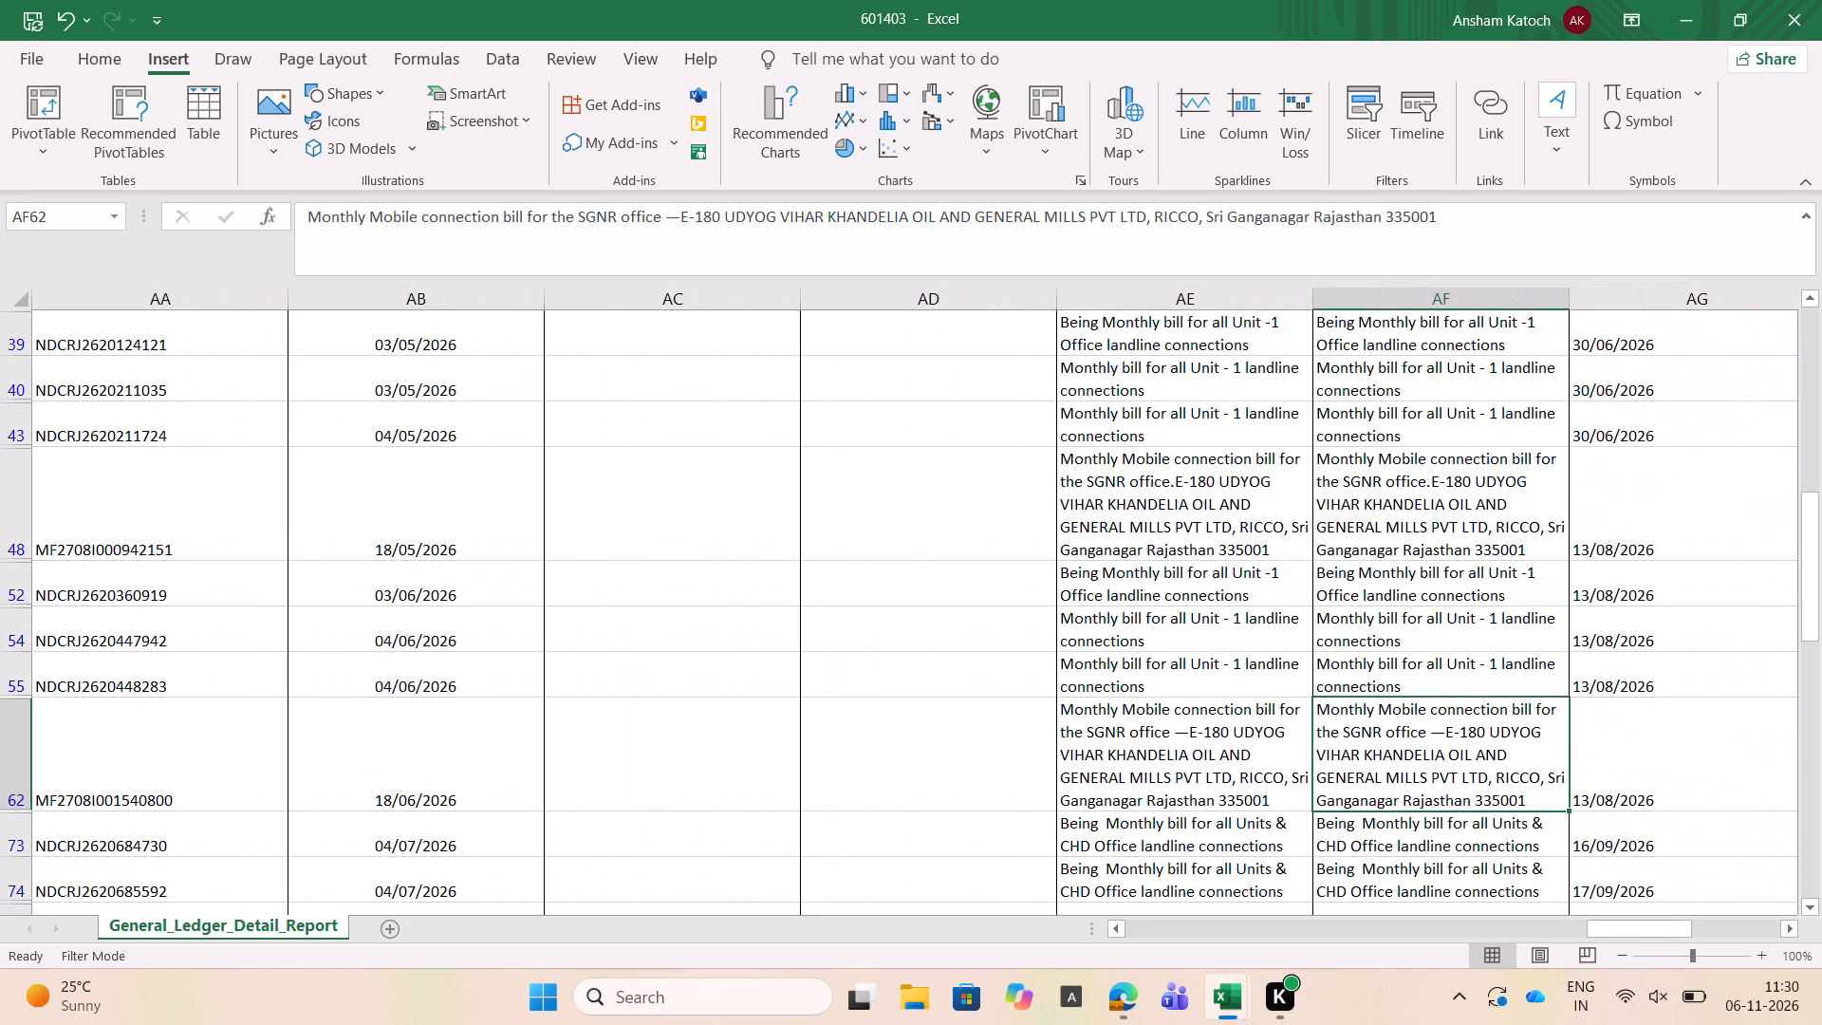
{"action": "key", "text": "Left"}
{"action": "key", "text": "Right"}
{"action": "key", "text": "Right"}
{"action": "key", "text": "Left"}
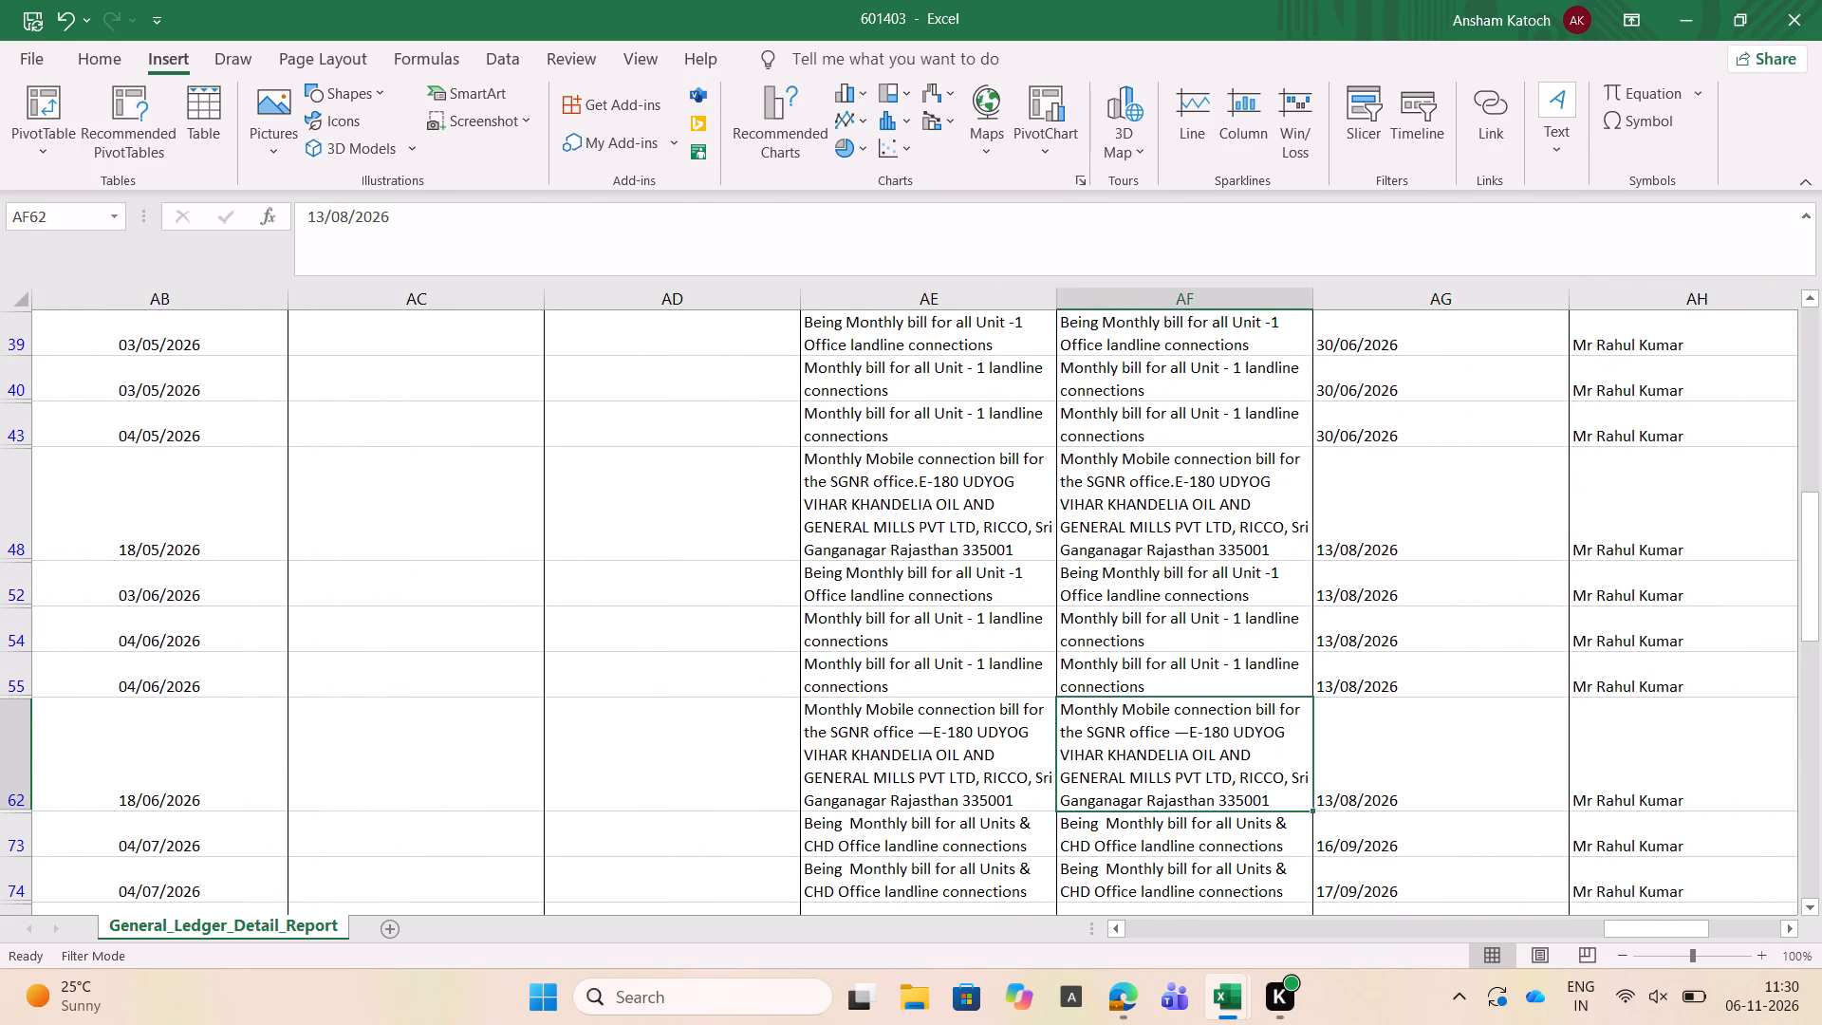
{"action": "key", "text": "Left"}
{"action": "key", "text": "Left"}
{"action": "key", "text": "Down"}
{"action": "key", "text": "Down"}
{"action": "key", "text": "Up"}
{"action": "key", "text": "Up"}
{"action": "key", "text": "Right"}
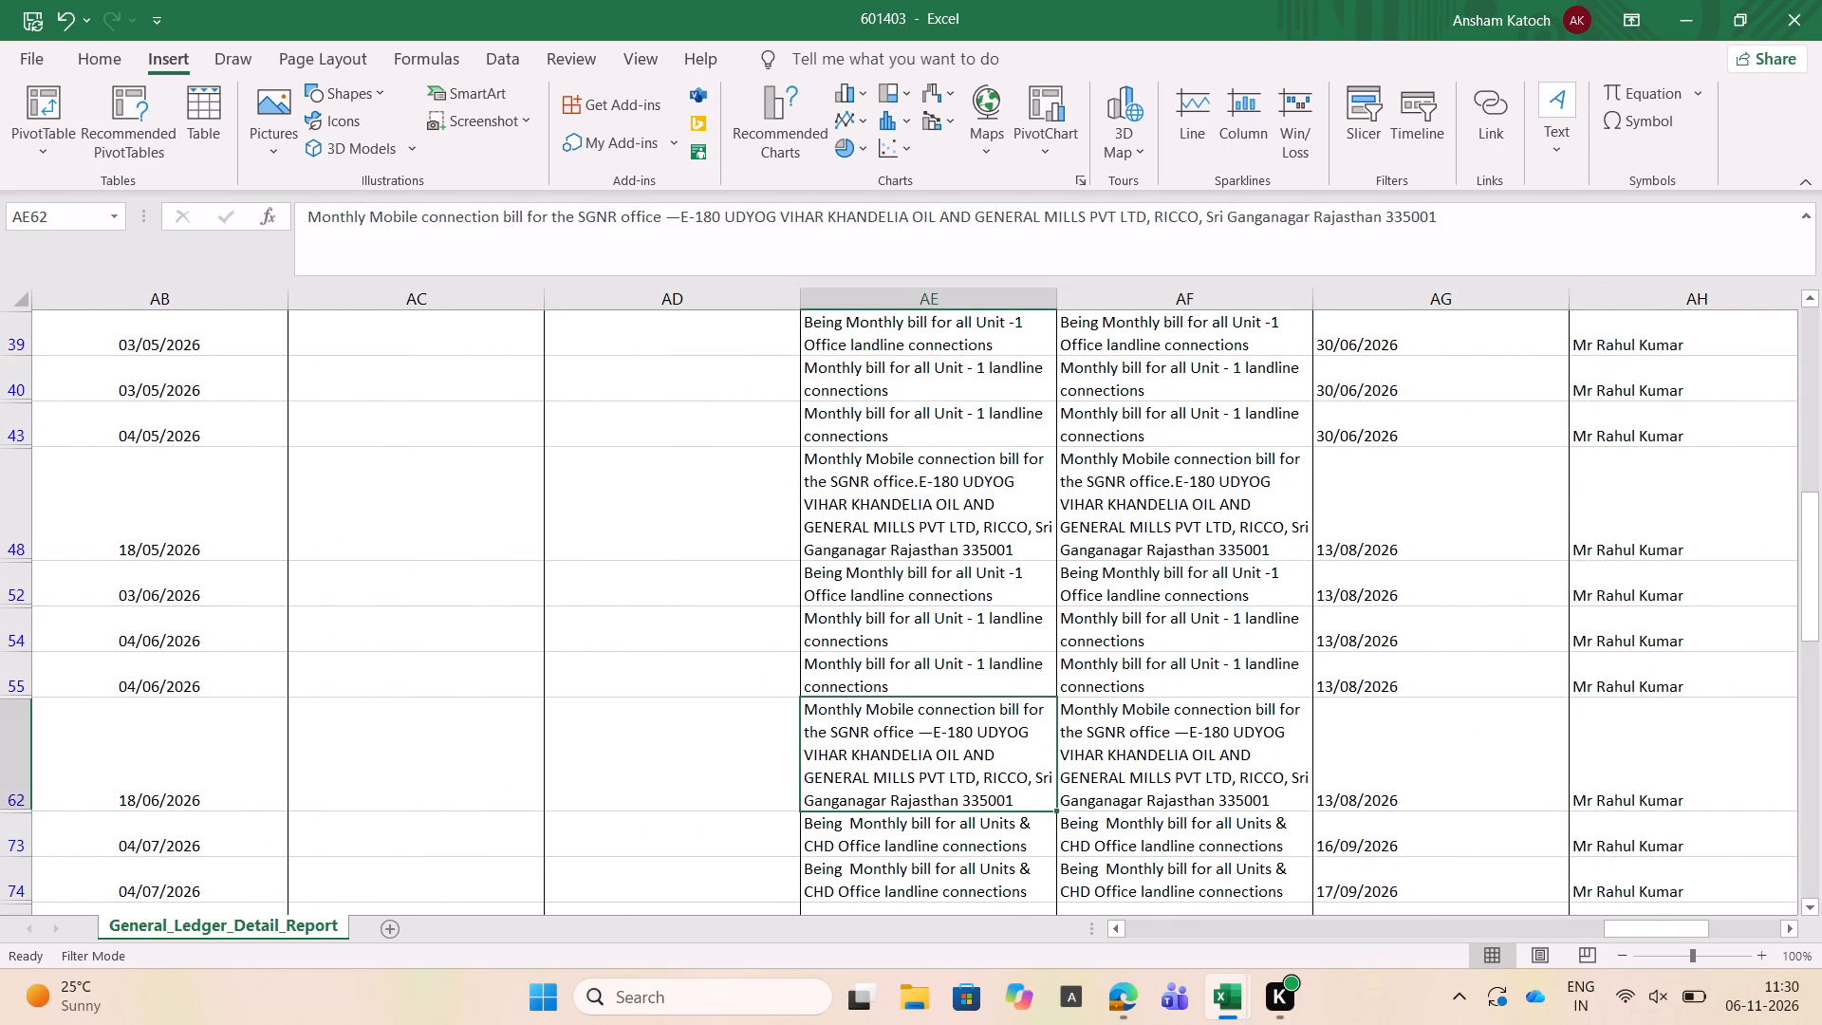
Look through row 62's voucher fields from the header narration back past the party code and return to the party name.
{"action": "key", "text": "Left"}
{"action": "key", "text": "Left"}
{"action": "key", "text": "Left"}
{"action": "key", "text": "Left"}
{"action": "key", "text": "Left"}
{"action": "key", "text": "Left"}
{"action": "key", "text": "Left"}
{"action": "key", "text": "Left"}
{"action": "key", "text": "Left"}
{"action": "key", "text": "Left"}
{"action": "key", "text": "Left"}
{"action": "key", "text": "Left"}
{"action": "key", "text": "Left"}
{"action": "key", "text": "Left"}
{"action": "key", "text": "Right"}
{"action": "key", "text": "Right"}
{"action": "key", "text": "Right"}
{"action": "key", "text": "Right"}
{"action": "key", "text": "Right"}
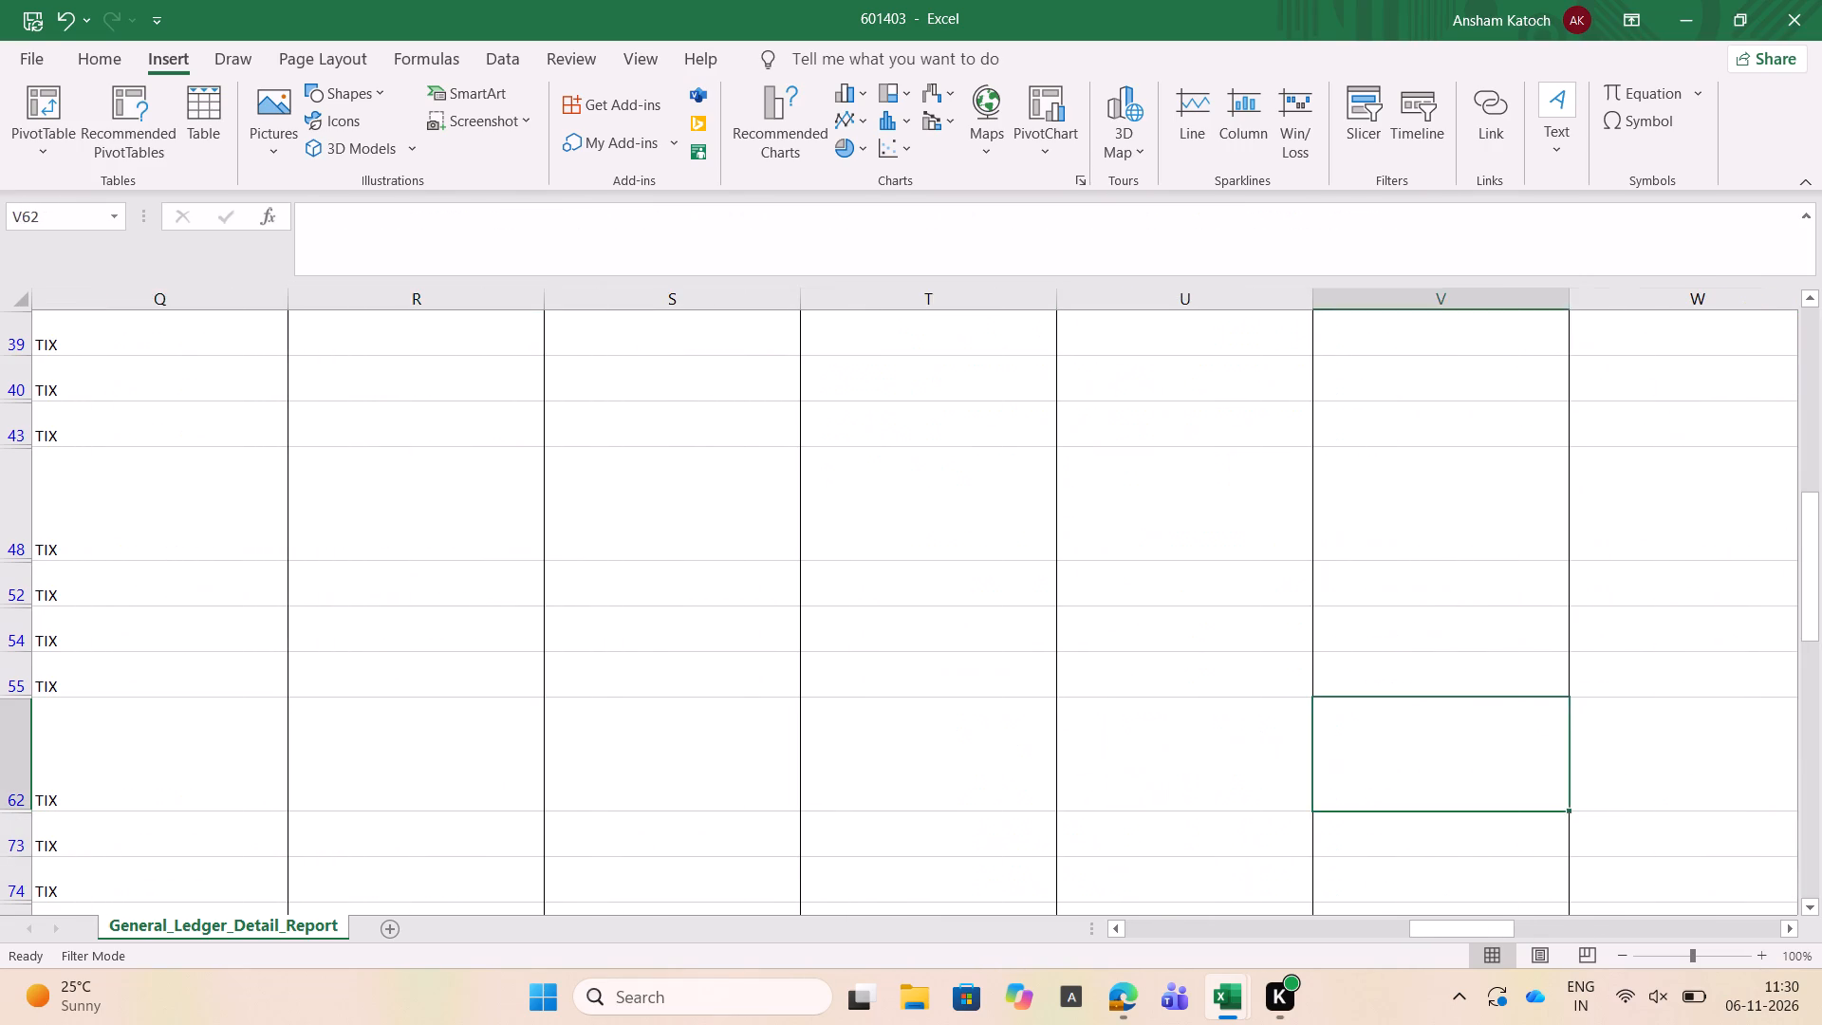
{"action": "key", "text": "Right"}
{"action": "key", "text": "Right"}
{"action": "key", "text": "Right"}
{"action": "key", "text": "Right"}
{"action": "key", "text": "Right"}
{"action": "key", "text": "Left"}
Examine the supplier invoice details of row 74's Bharat Sanchar Nigam voucher and the header narrations down to row 114.
{"action": "key", "text": "Down"}
{"action": "key", "text": "Down"}
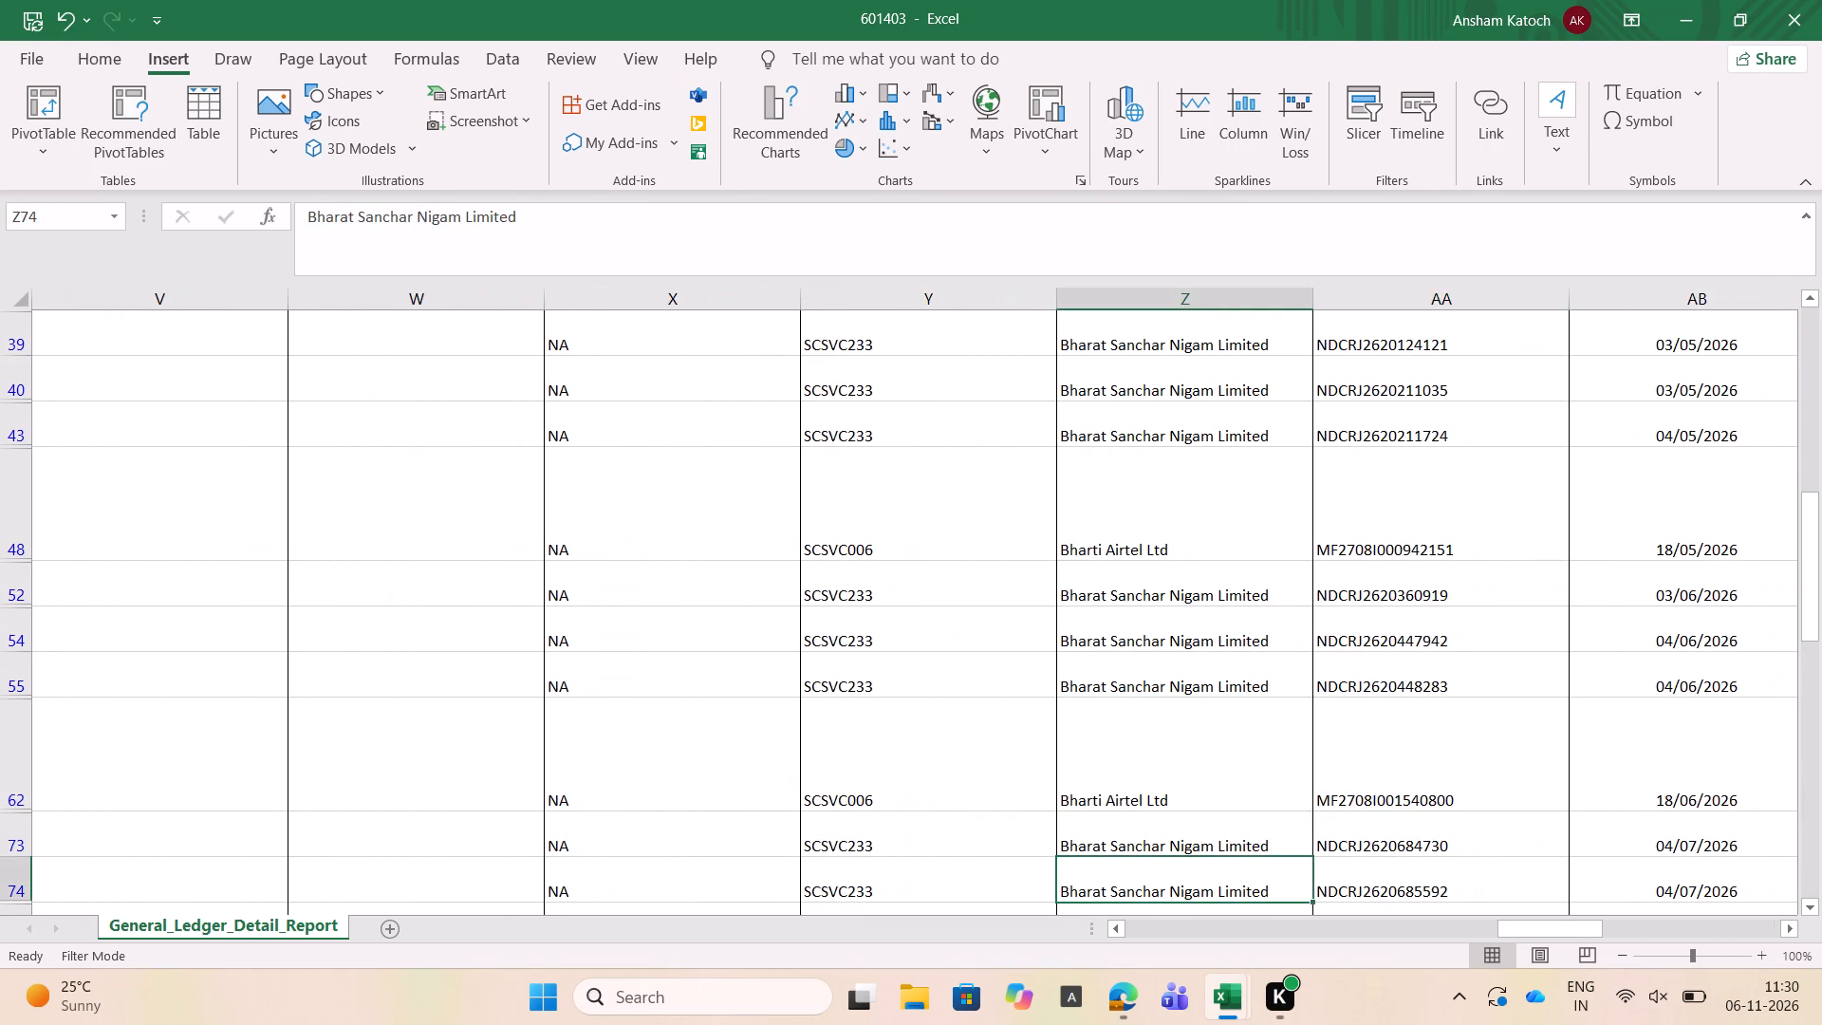
{"action": "key", "text": "Left"}
{"action": "key", "text": "Right"}
{"action": "key", "text": "Right"}
{"action": "key", "text": "Right"}
{"action": "key", "text": "Right"}
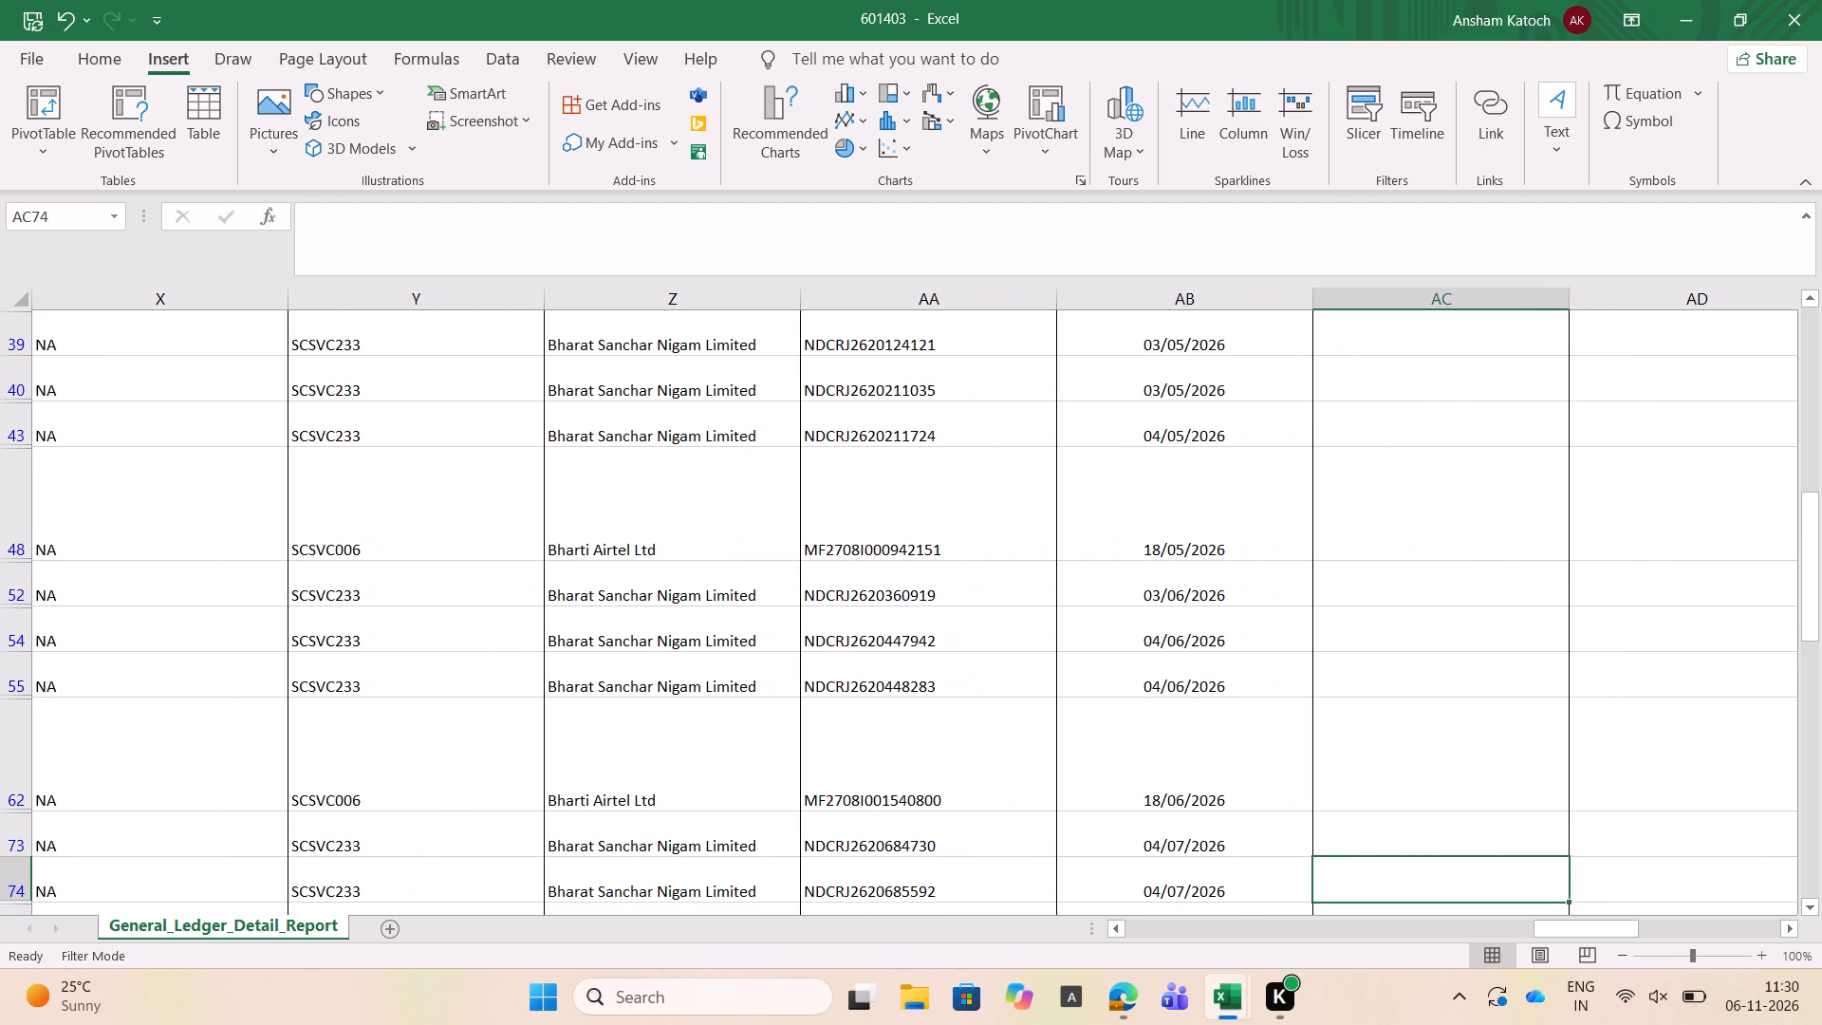
{"action": "key", "text": "Up"}
{"action": "key", "text": "Right"}
{"action": "key", "text": "Up"}
{"action": "key", "text": "Right"}
{"action": "key", "text": "Down"}
{"action": "key", "text": "Down"}
{"action": "key", "text": "Down"}
{"action": "key", "text": "Down"}
{"action": "key", "text": "Down"}
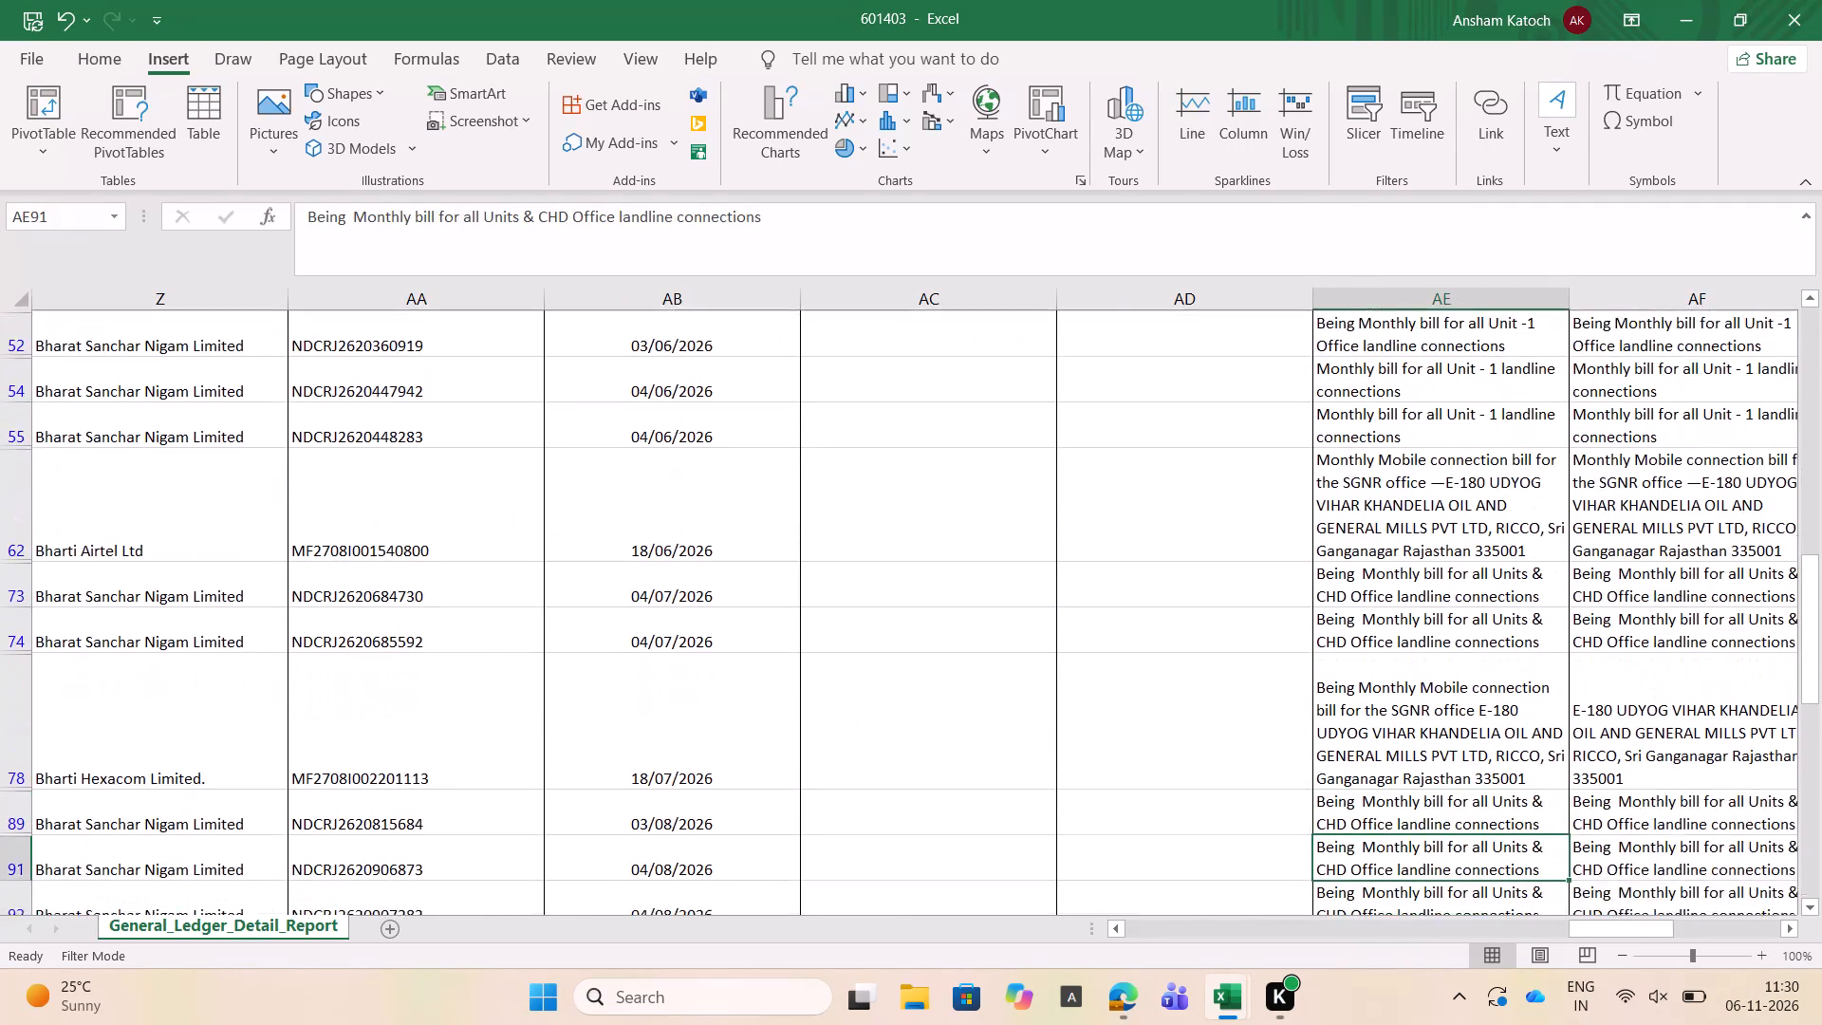
{"action": "key", "text": "Down"}
{"action": "key", "text": "Up"}
{"action": "key", "text": "Up"}
{"action": "key", "text": "Down"}
{"action": "key", "text": "Up"}
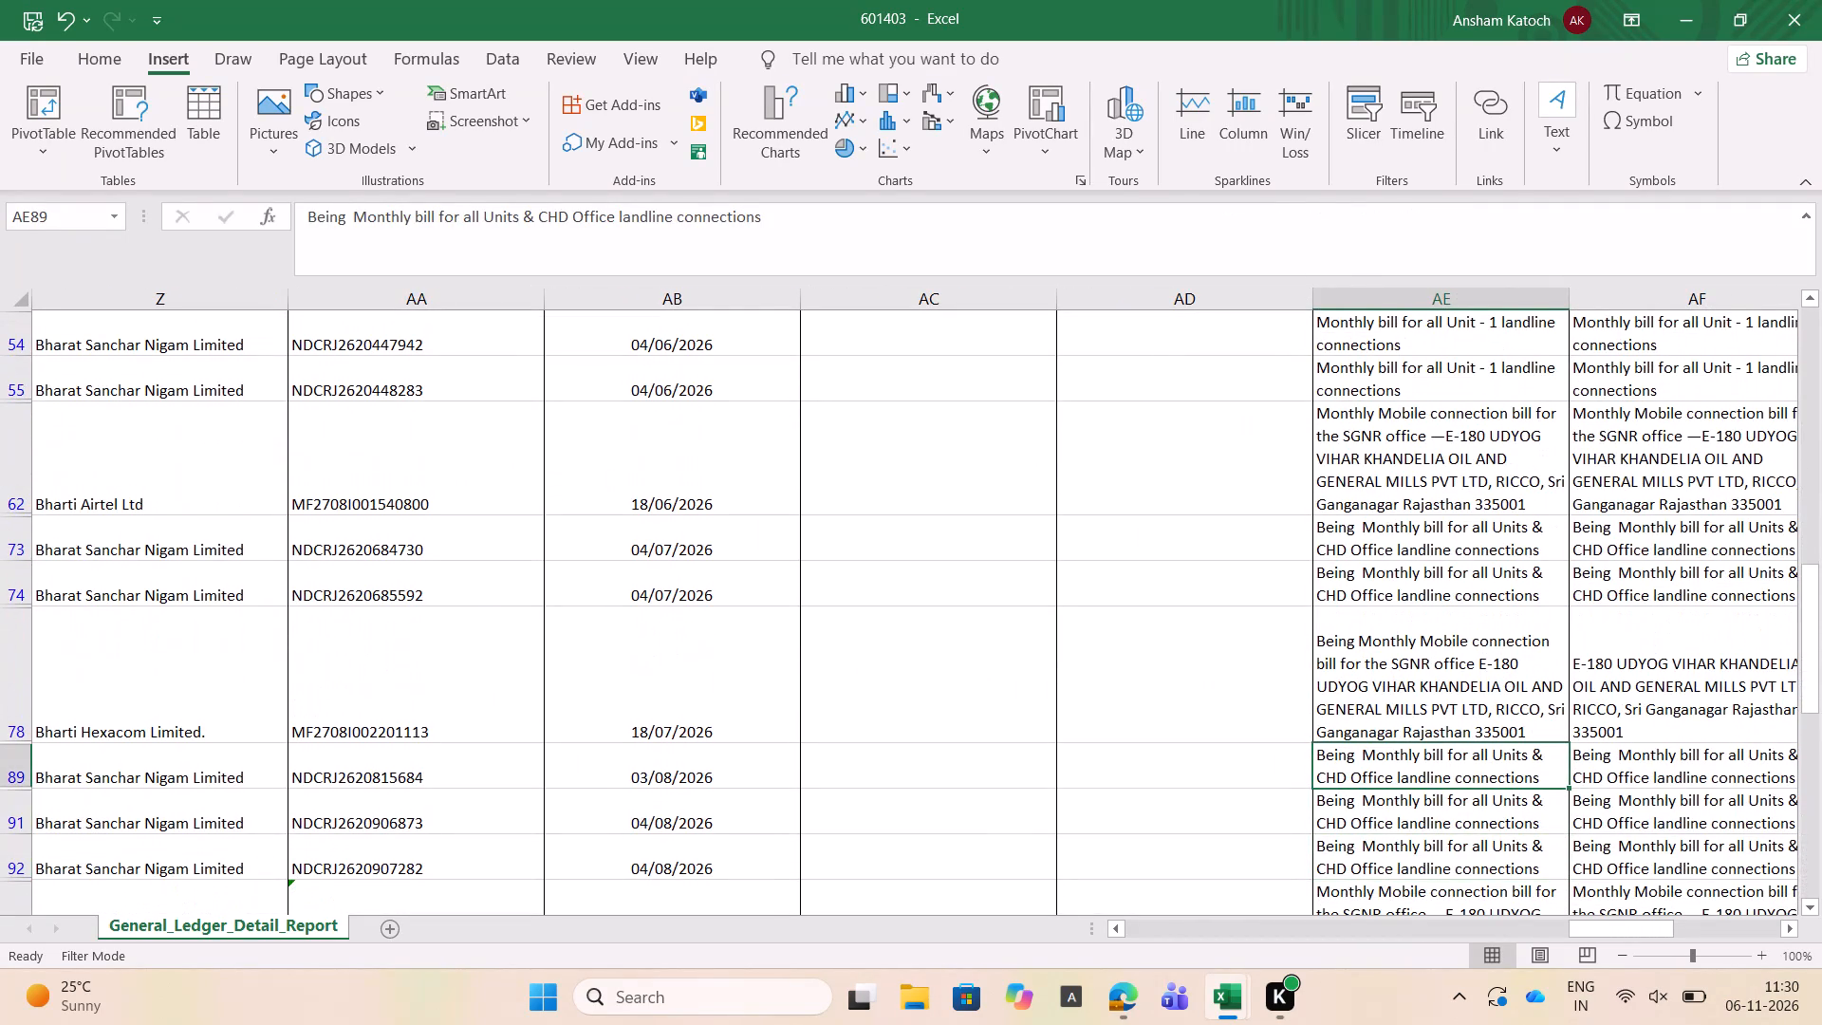
{"action": "key", "text": "Down"}
{"action": "key", "text": "Down"}
{"action": "key", "text": "Down"}
{"action": "key", "text": "Down"}
{"action": "key", "text": "Down"}
{"action": "key", "text": "Down"}
{"action": "key", "text": "Down"}
{"action": "key", "text": "Down"}
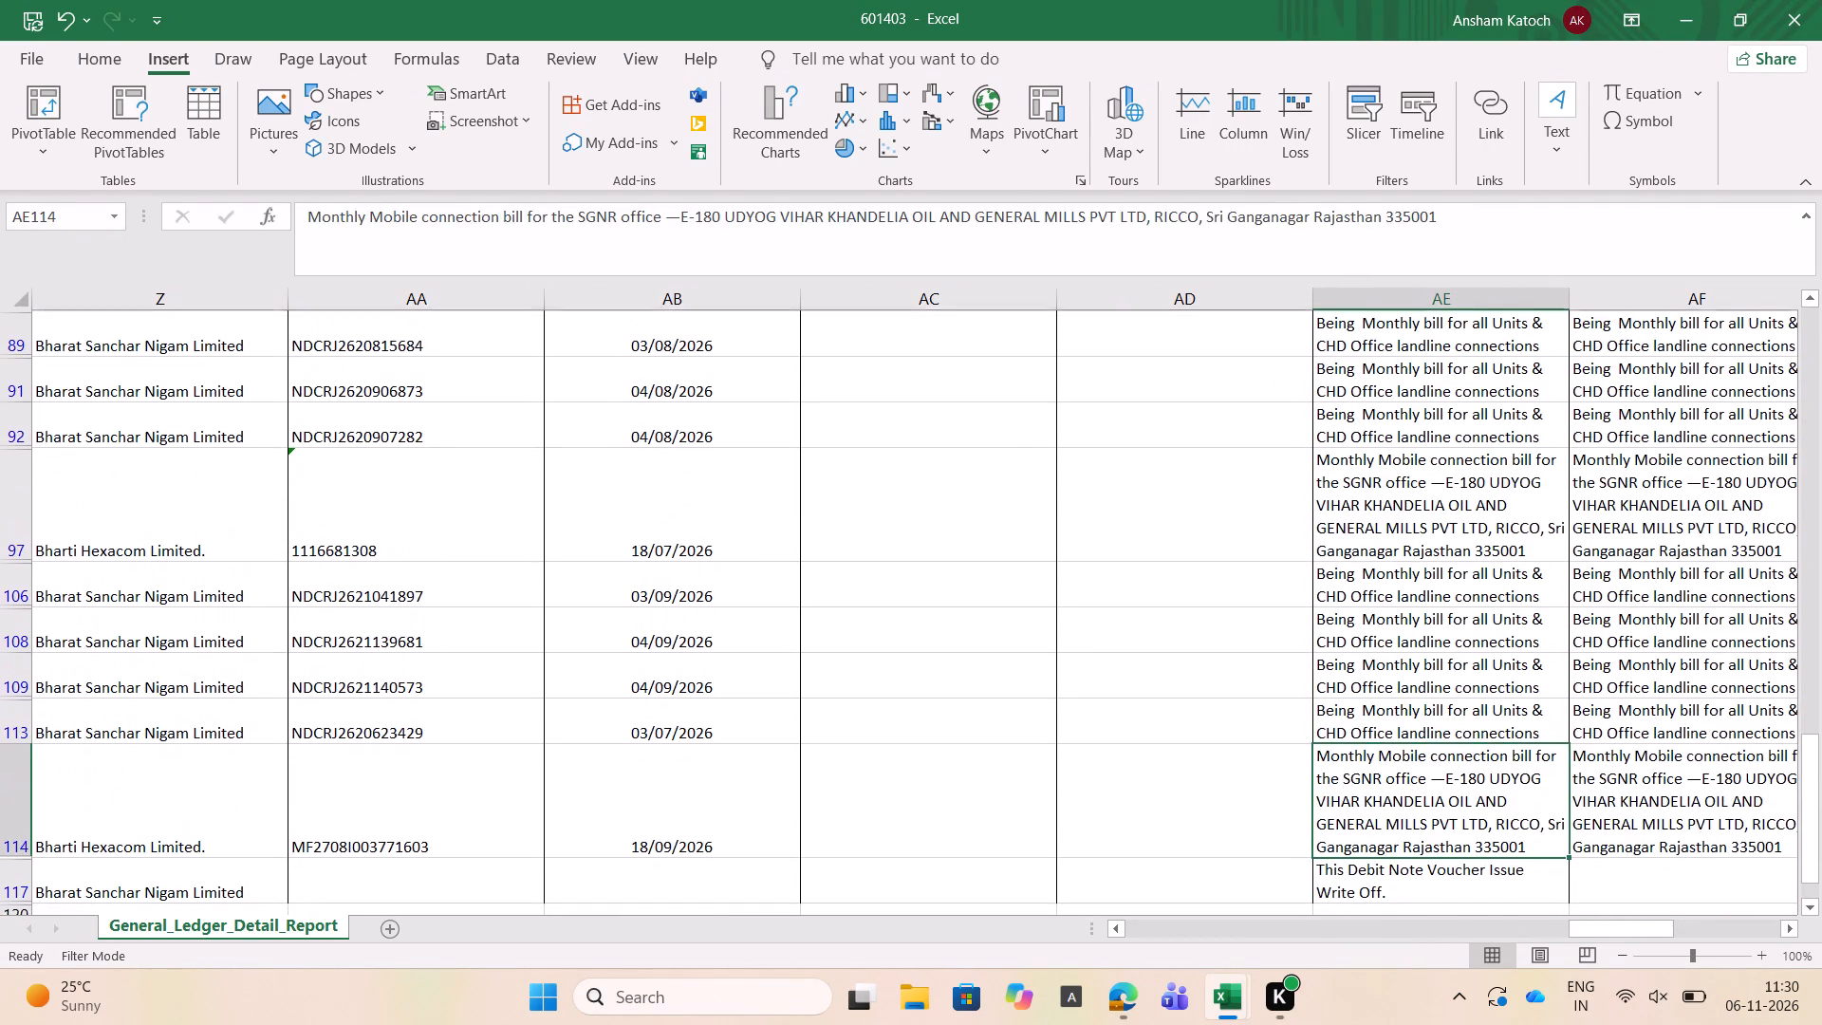
Compare the header narrations of the last vouchers, from row 108 down to the debit note in row 117.
{"action": "key", "text": "Up"}
{"action": "key", "text": "Up"}
{"action": "key", "text": "Up"}
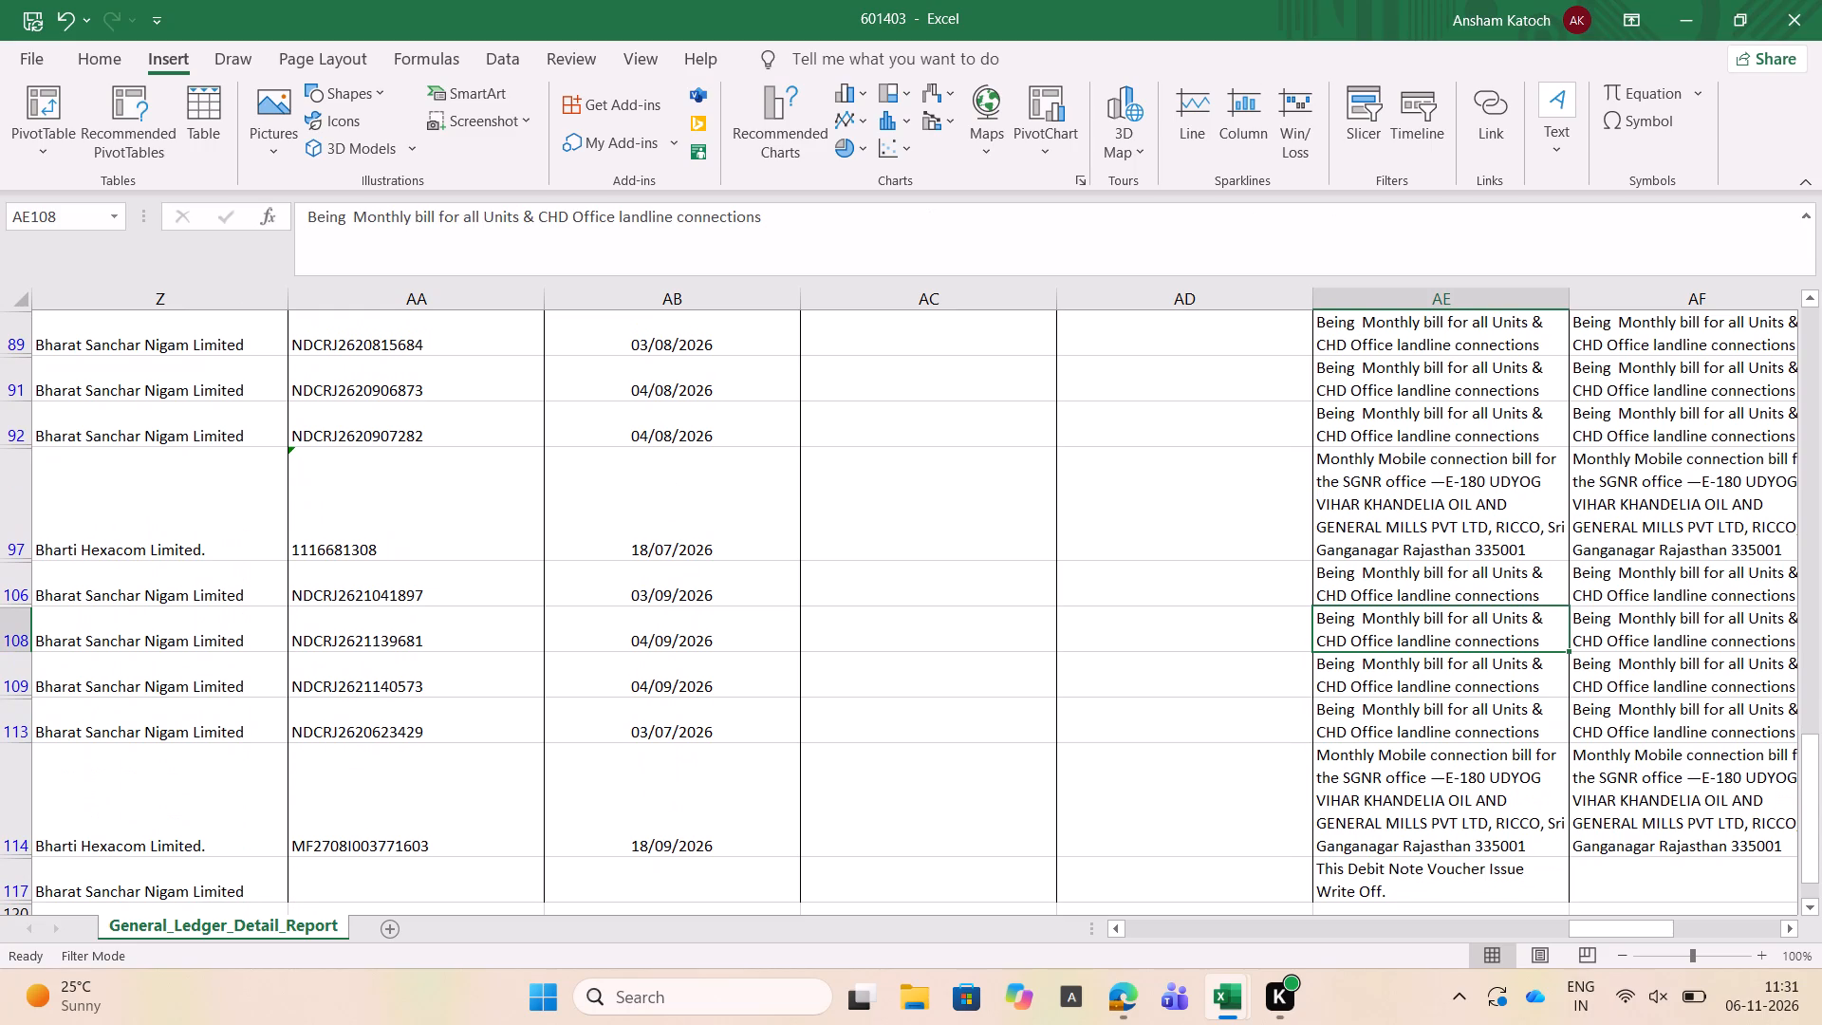
{"action": "key", "text": "Down"}
{"action": "key", "text": "Down"}
{"action": "key", "text": "Down"}
{"action": "key", "text": "Down"}
{"action": "key", "text": "Up"}
{"action": "key", "text": "Up"}
{"action": "key", "text": "Up"}
{"action": "key", "text": "Down"}
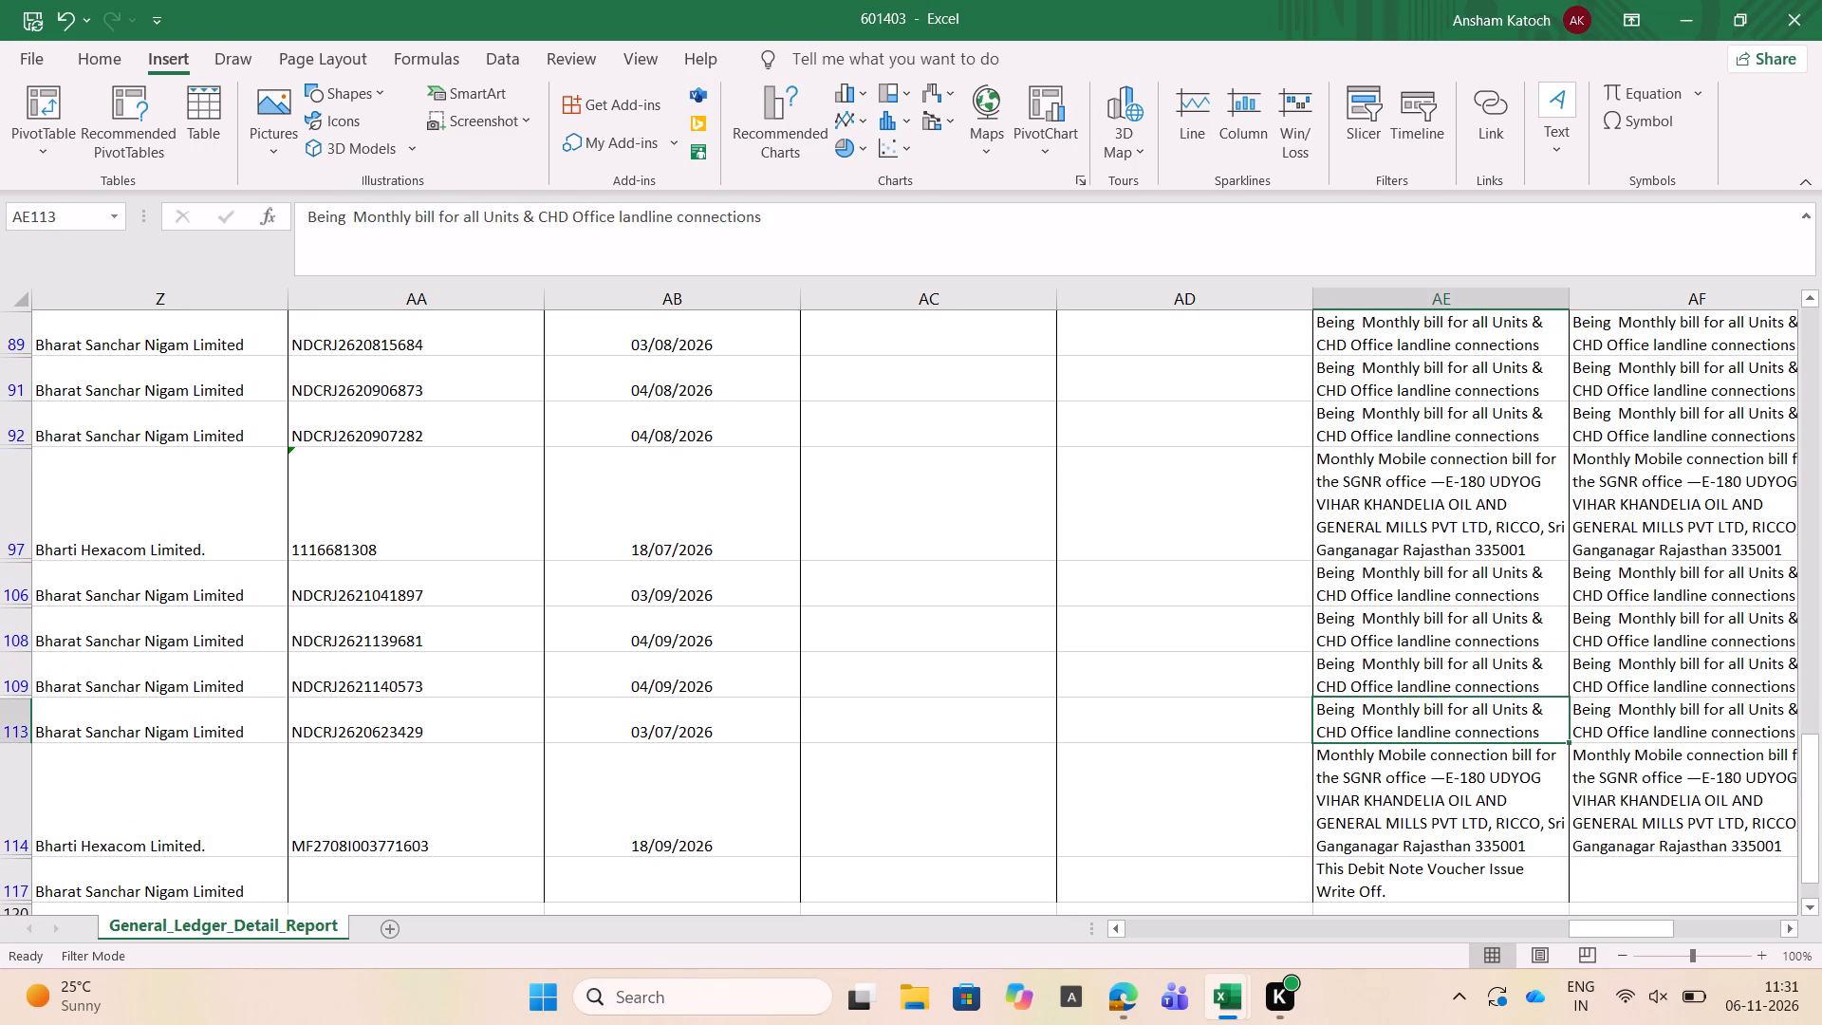
{"action": "key", "text": "Down"}
{"action": "key", "text": "Down"}
{"action": "key", "text": "Down"}
{"action": "key", "text": "Up"}
{"action": "key", "text": "Up"}
{"action": "key", "text": "Up"}
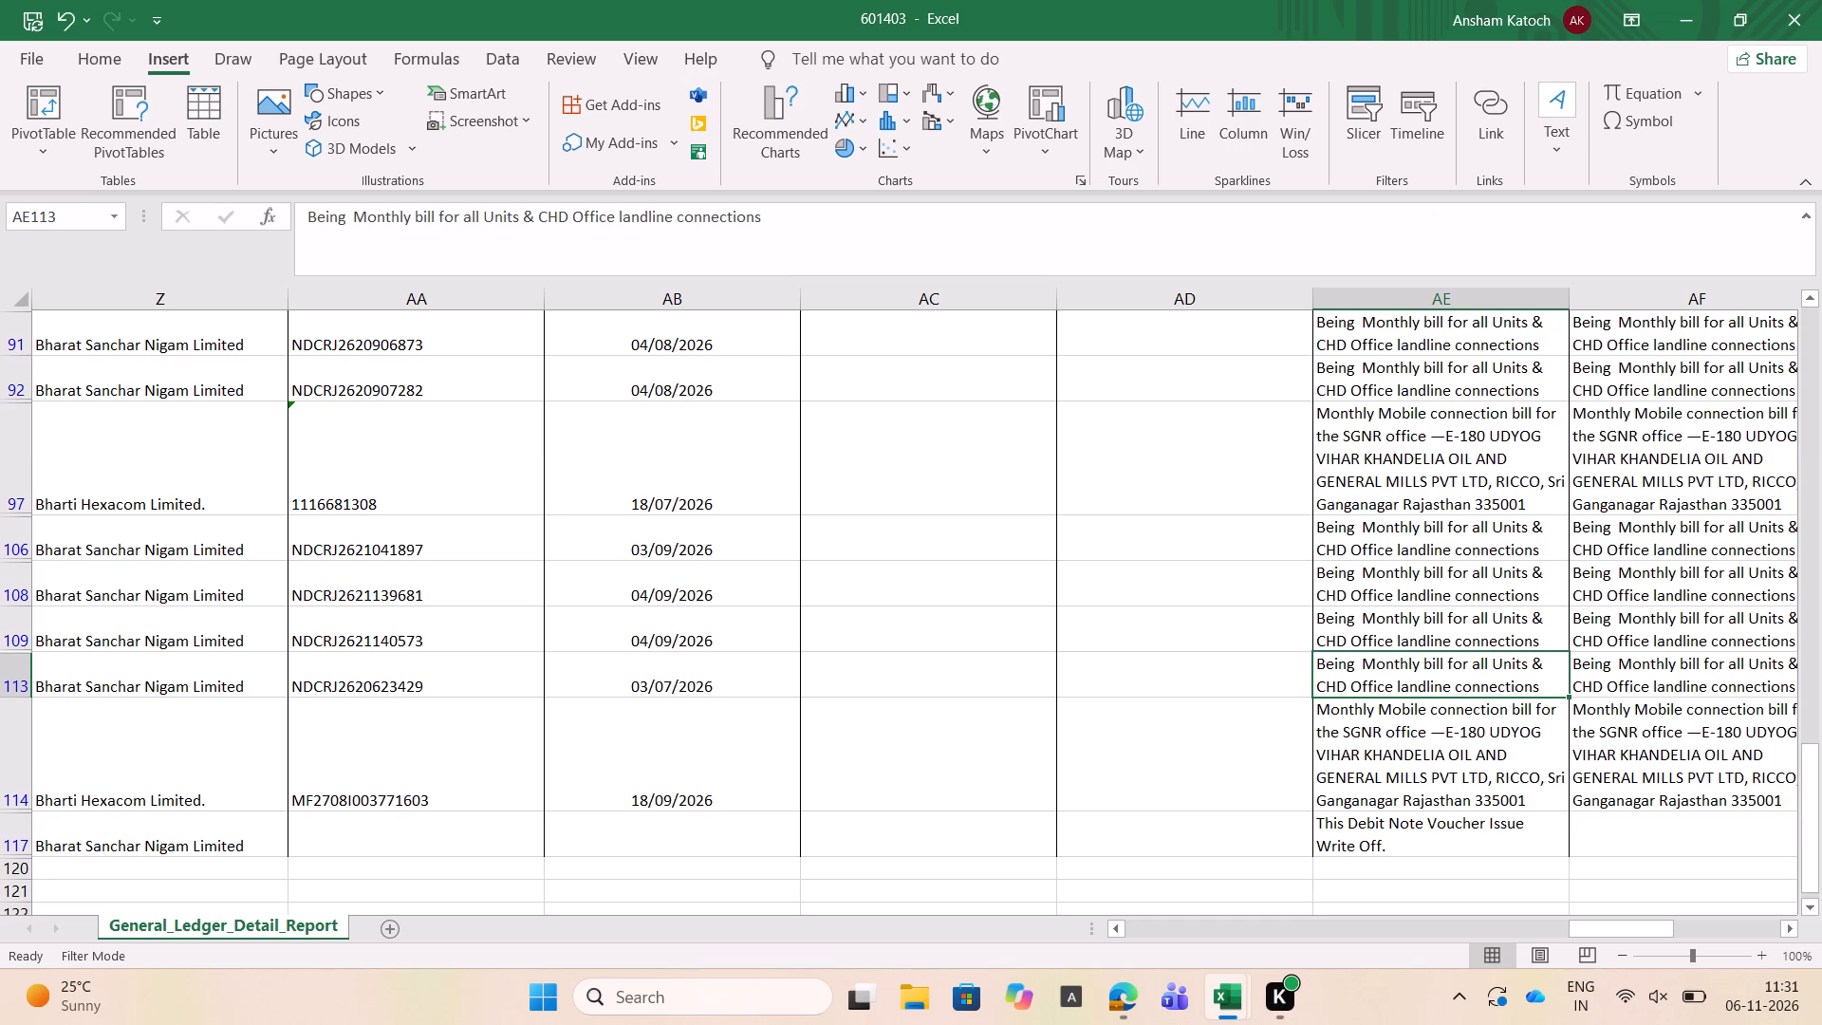
{"action": "key", "text": "Left"}
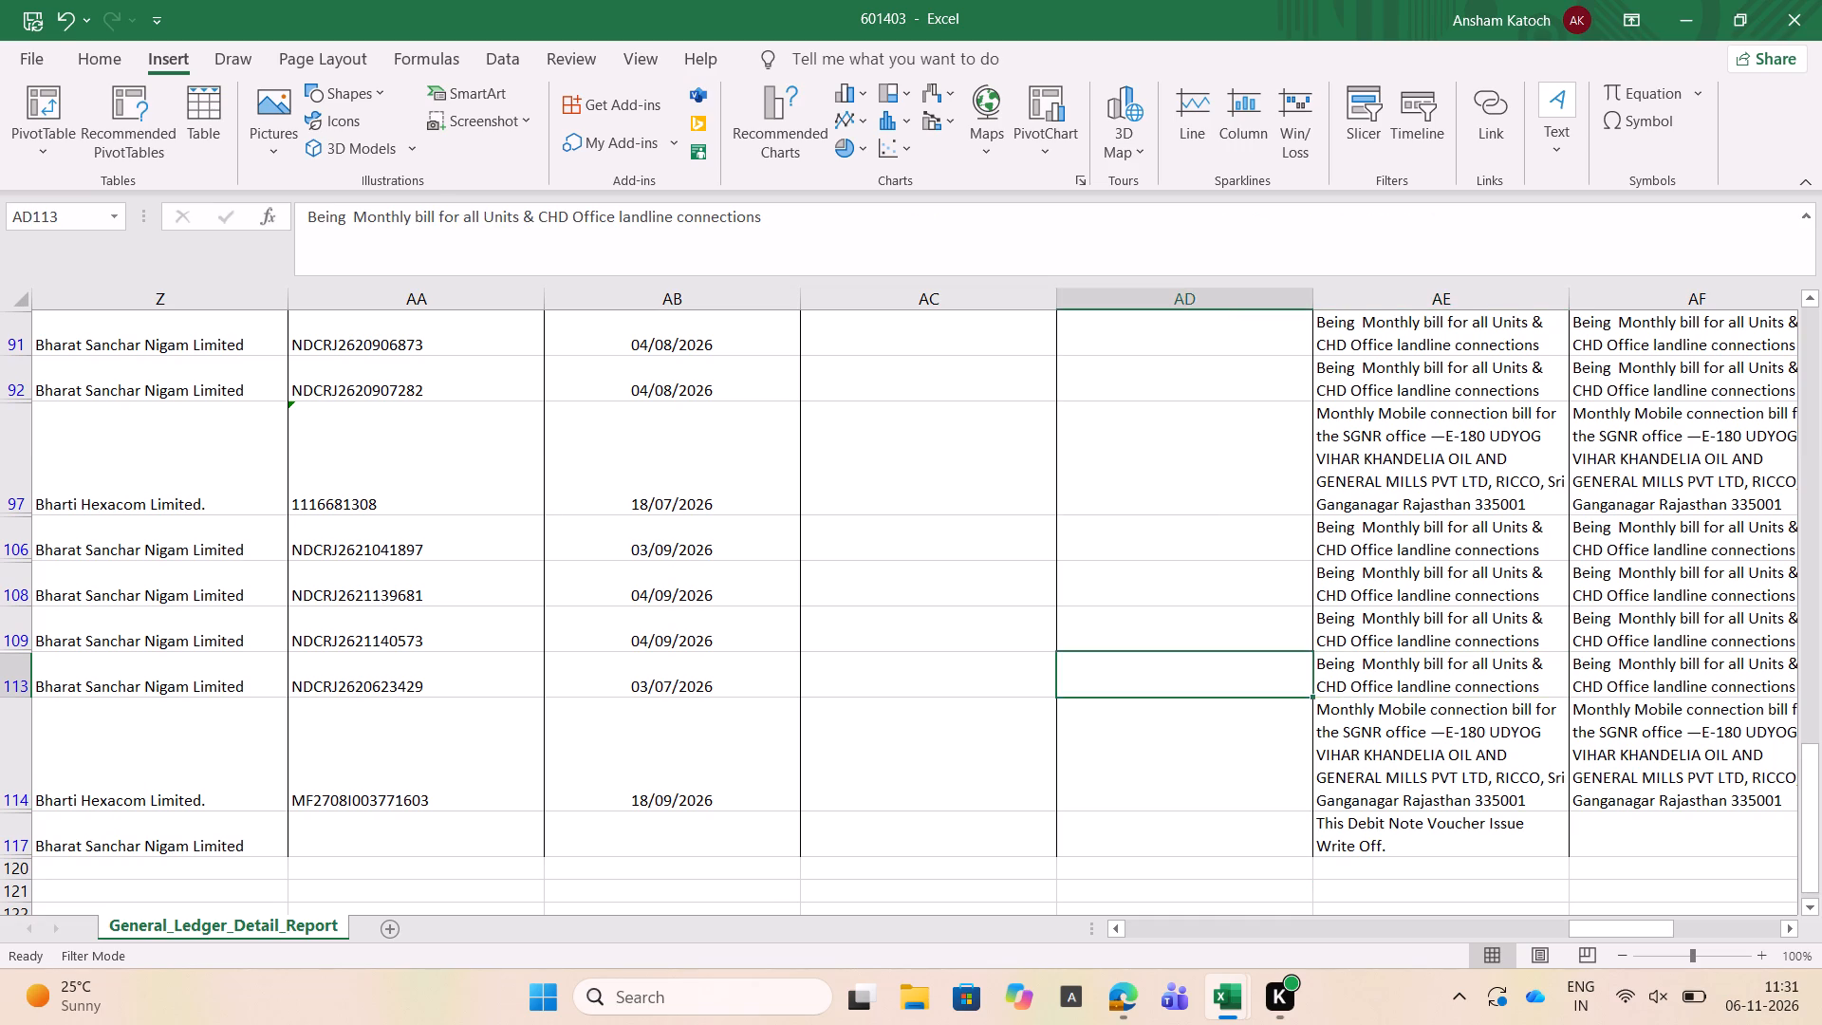
{"action": "key", "text": "Left"}
{"action": "key", "text": "Left"}
{"action": "key", "text": "Right"}
{"action": "key", "text": "Right"}
{"action": "key", "text": "Right"}
{"action": "key", "text": "Left"}
{"action": "key", "text": "Right"}
{"action": "key", "text": "Right"}
{"action": "key", "text": "Right"}
{"action": "key", "text": "Right"}
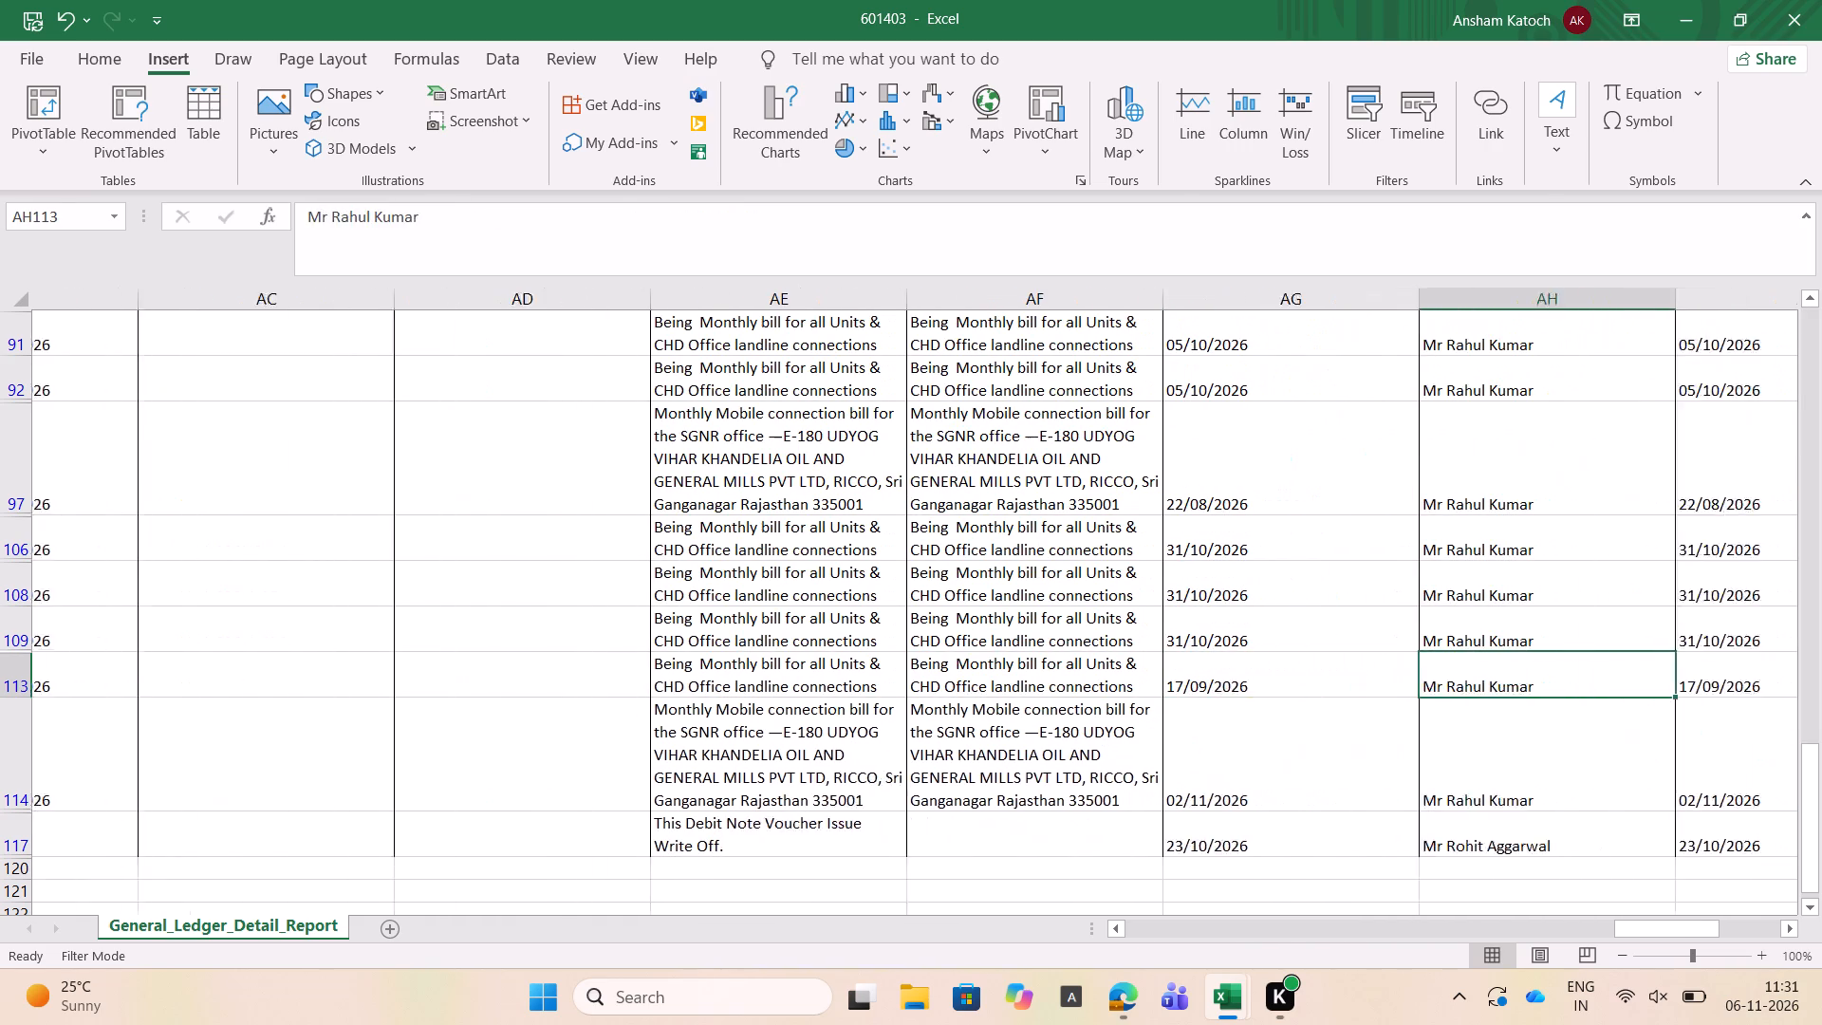
{"action": "key", "text": "Left"}
{"action": "key", "text": "Left"}
{"action": "key", "text": "Left"}
{"action": "key", "text": "Right"}
{"action": "key", "text": "Right"}
Look through row 113's voucher from the user column back past the header narration and on to the last user column.
{"action": "key", "text": "Left"}
{"action": "key", "text": "Left"}
{"action": "key", "text": "Left"}
{"action": "key", "text": "Left"}
{"action": "key", "text": "Left"}
{"action": "key", "text": "Left"}
{"action": "key", "text": "Left"}
{"action": "key", "text": "Left"}
{"action": "key", "text": "Left"}
{"action": "key", "text": "Left"}
{"action": "key", "text": "Left"}
{"action": "key", "text": "Left"}
{"action": "key", "text": "Left"}
{"action": "key", "text": "Left"}
{"action": "key", "text": "Left"}
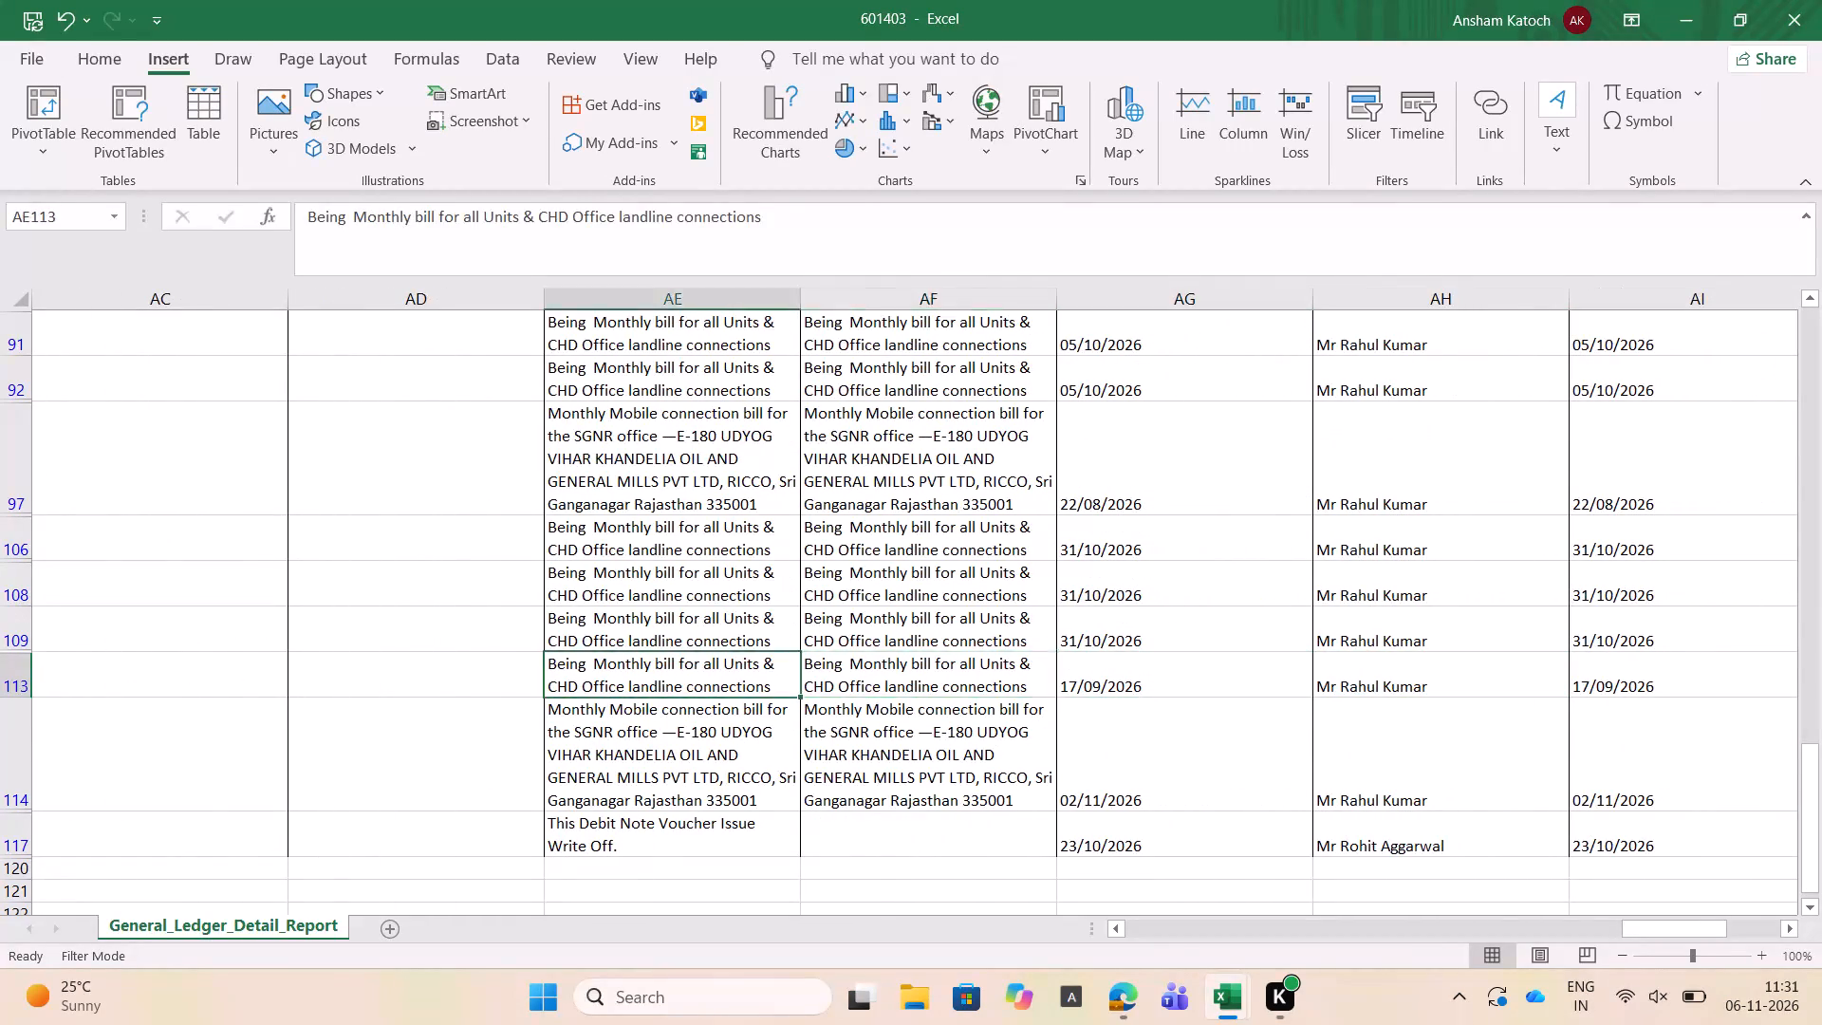
{"action": "key", "text": "Right"}
{"action": "key", "text": "Right"}
{"action": "key", "text": "Right"}
{"action": "key", "text": "Right"}
{"action": "key", "text": "Right"}
{"action": "key", "text": "Right"}
{"action": "key", "text": "Right"}
{"action": "key", "text": "Right"}
{"action": "key", "text": "Right"}
{"action": "key", "text": "Right"}
{"action": "key", "text": "Right"}
{"action": "key", "text": "Right"}
{"action": "key", "text": "Right"}
{"action": "key", "text": "Right"}
{"action": "key", "text": "Right"}
{"action": "key", "text": "Right"}
{"action": "key", "text": "Right"}
{"action": "key", "text": "Right"}
{"action": "key", "text": "Right"}
{"action": "key", "text": "Left"}
{"action": "key", "text": "Left"}
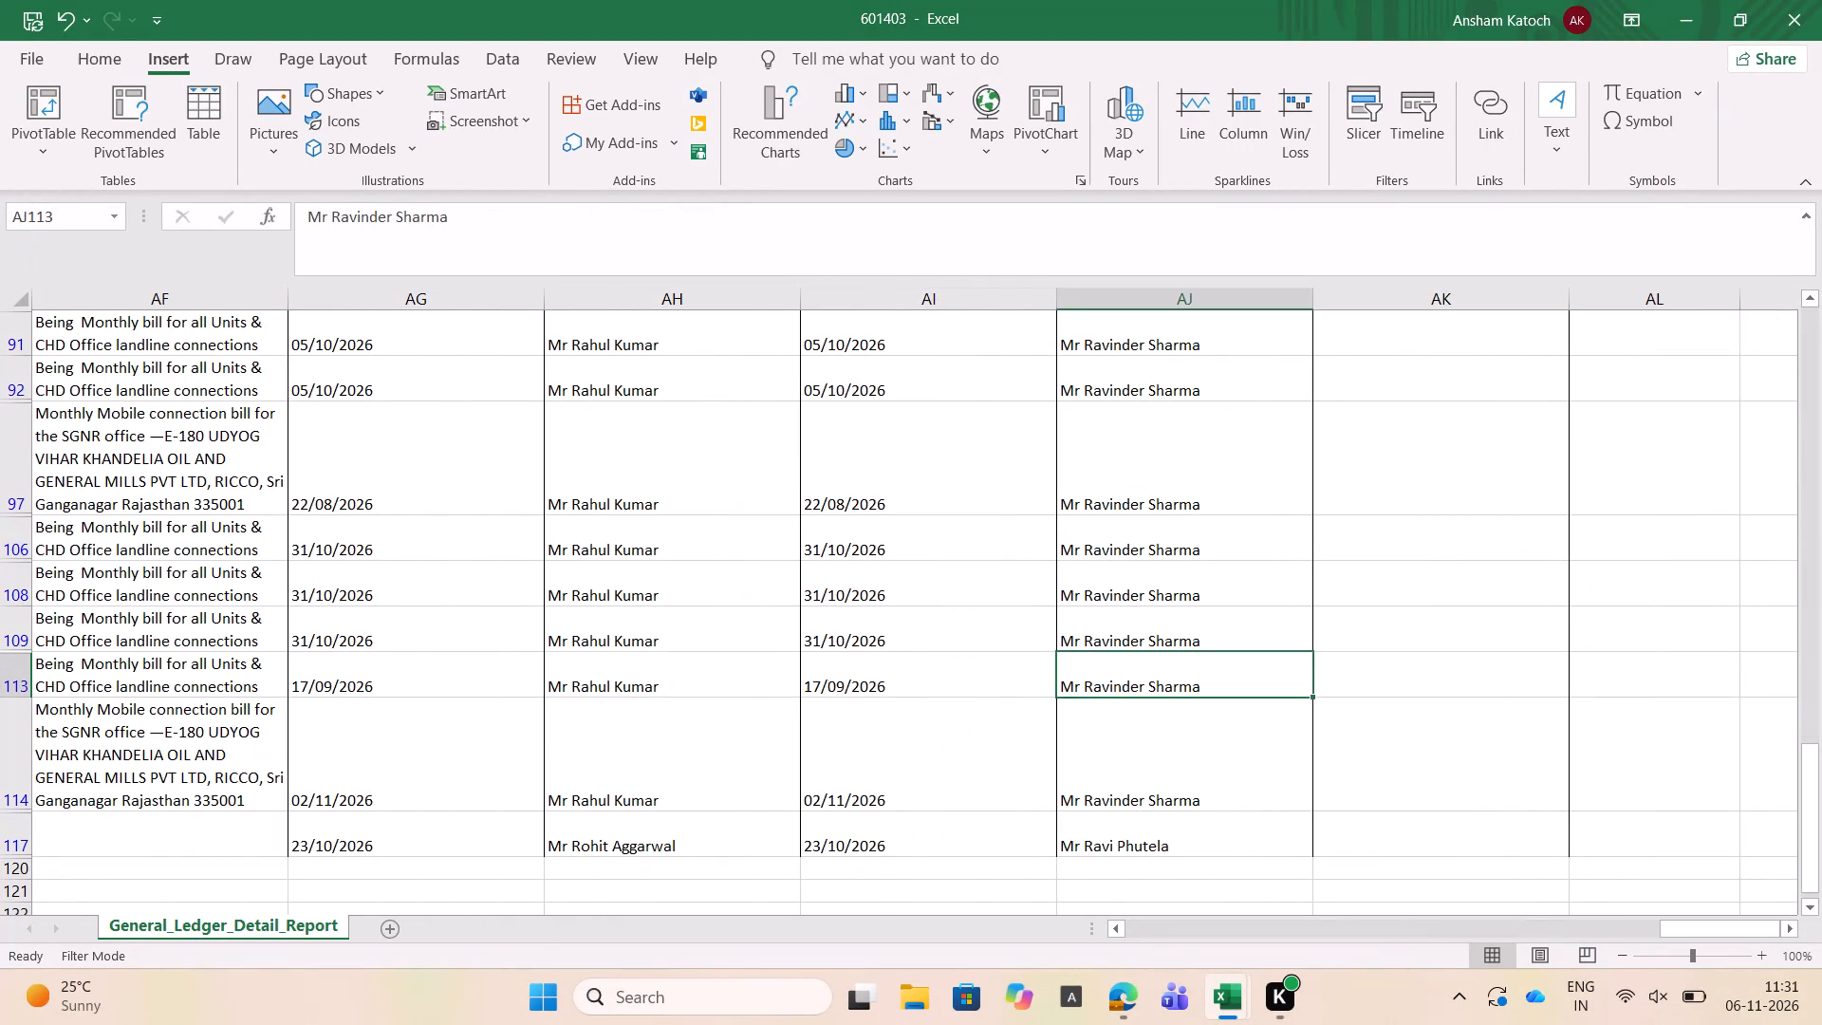
Check row 113's party name, supplier invoice number and date, and header narration.
{"action": "key", "text": "Left"}
{"action": "key", "text": "Left"}
{"action": "key", "text": "Left"}
{"action": "key", "text": "Left"}
{"action": "key", "text": "Left"}
{"action": "key", "text": "Left"}
{"action": "key", "text": "Left"}
{"action": "key", "text": "Left"}
{"action": "key", "text": "Left"}
{"action": "key", "text": "Left"}
{"action": "key", "text": "Right"}
{"action": "key", "text": "Right"}
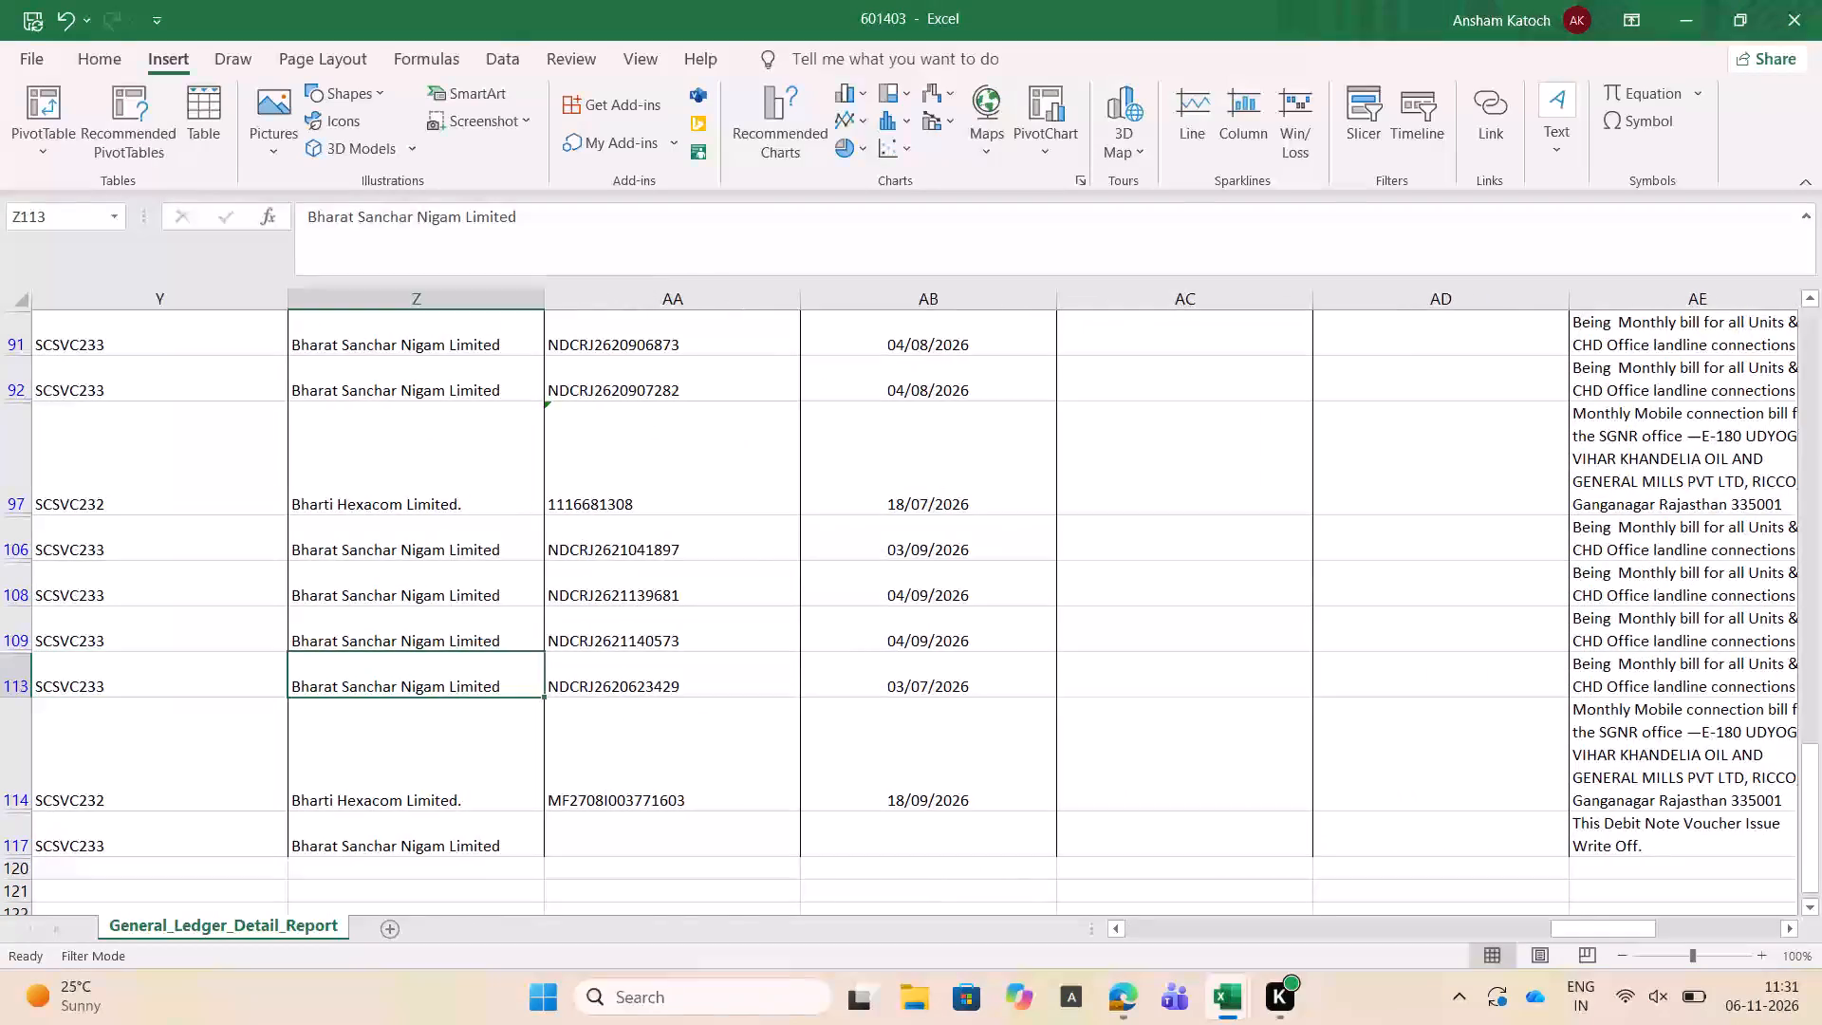
{"action": "key", "text": "Right"}
{"action": "key", "text": "Right"}
{"action": "key", "text": "Right"}
{"action": "key", "text": "Right"}
{"action": "key", "text": "Right"}
{"action": "key", "text": "Left"}
{"action": "key", "text": "Right"}
{"action": "key", "text": "Left"}
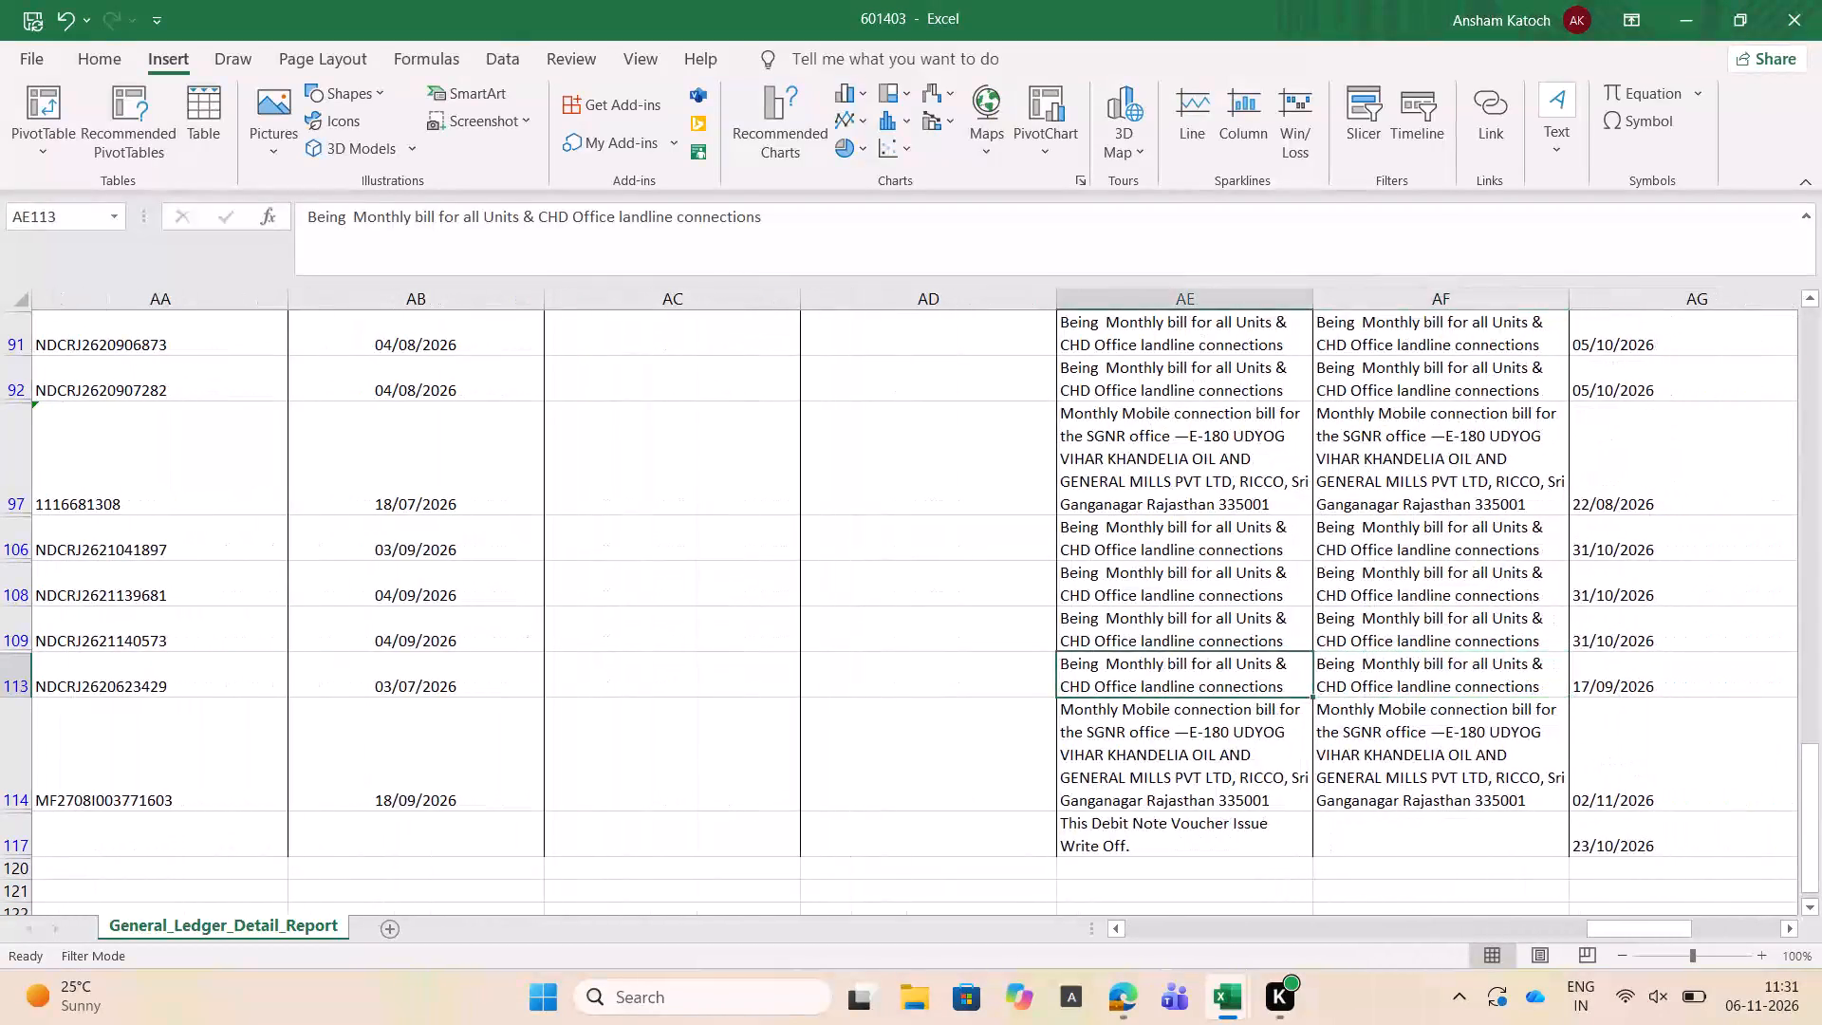
Examine the debit note in row 117, from its header narration back to its debit and credit amounts.
{"action": "key", "text": "Down"}
{"action": "key", "text": "Down"}
{"action": "key", "text": "Down"}
{"action": "key", "text": "Down"}
{"action": "key", "text": "Up"}
{"action": "key", "text": "Up"}
{"action": "key", "text": "Down"}
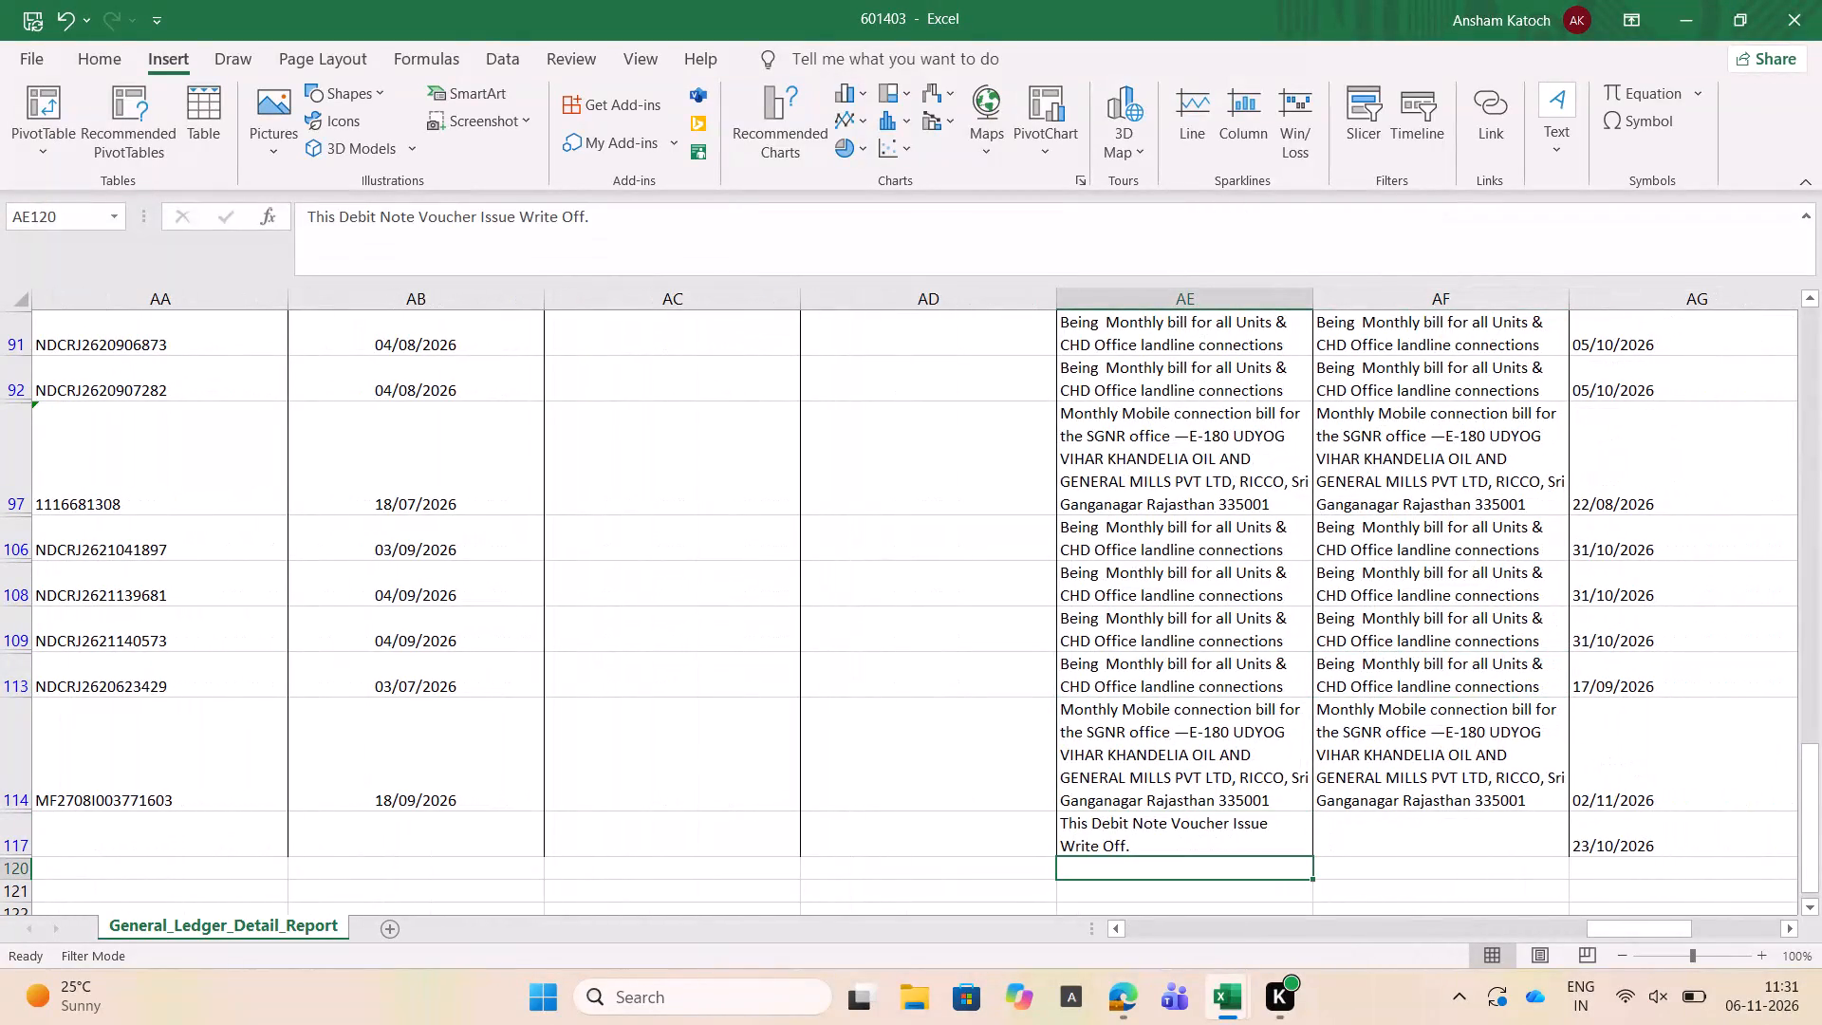
{"action": "key", "text": "Up"}
{"action": "key", "text": "Left"}
{"action": "key", "text": "Left"}
{"action": "key", "text": "Left"}
{"action": "key", "text": "Left"}
{"action": "key", "text": "Left"}
{"action": "key", "text": "Left"}
{"action": "key", "text": "Left"}
{"action": "key", "text": "Left"}
{"action": "key", "text": "Left"}
{"action": "key", "text": "Left"}
{"action": "key", "text": "Left"}
{"action": "key", "text": "Left"}
{"action": "key", "text": "Left"}
{"action": "key", "text": "Left"}
{"action": "key", "text": "Left"}
{"action": "key", "text": "Left"}
{"action": "key", "text": "Left"}
{"action": "key", "text": "Left"}
{"action": "key", "text": "Left"}
{"action": "key", "text": "Left"}
{"action": "key", "text": "Right"}
{"action": "key", "text": "Right"}
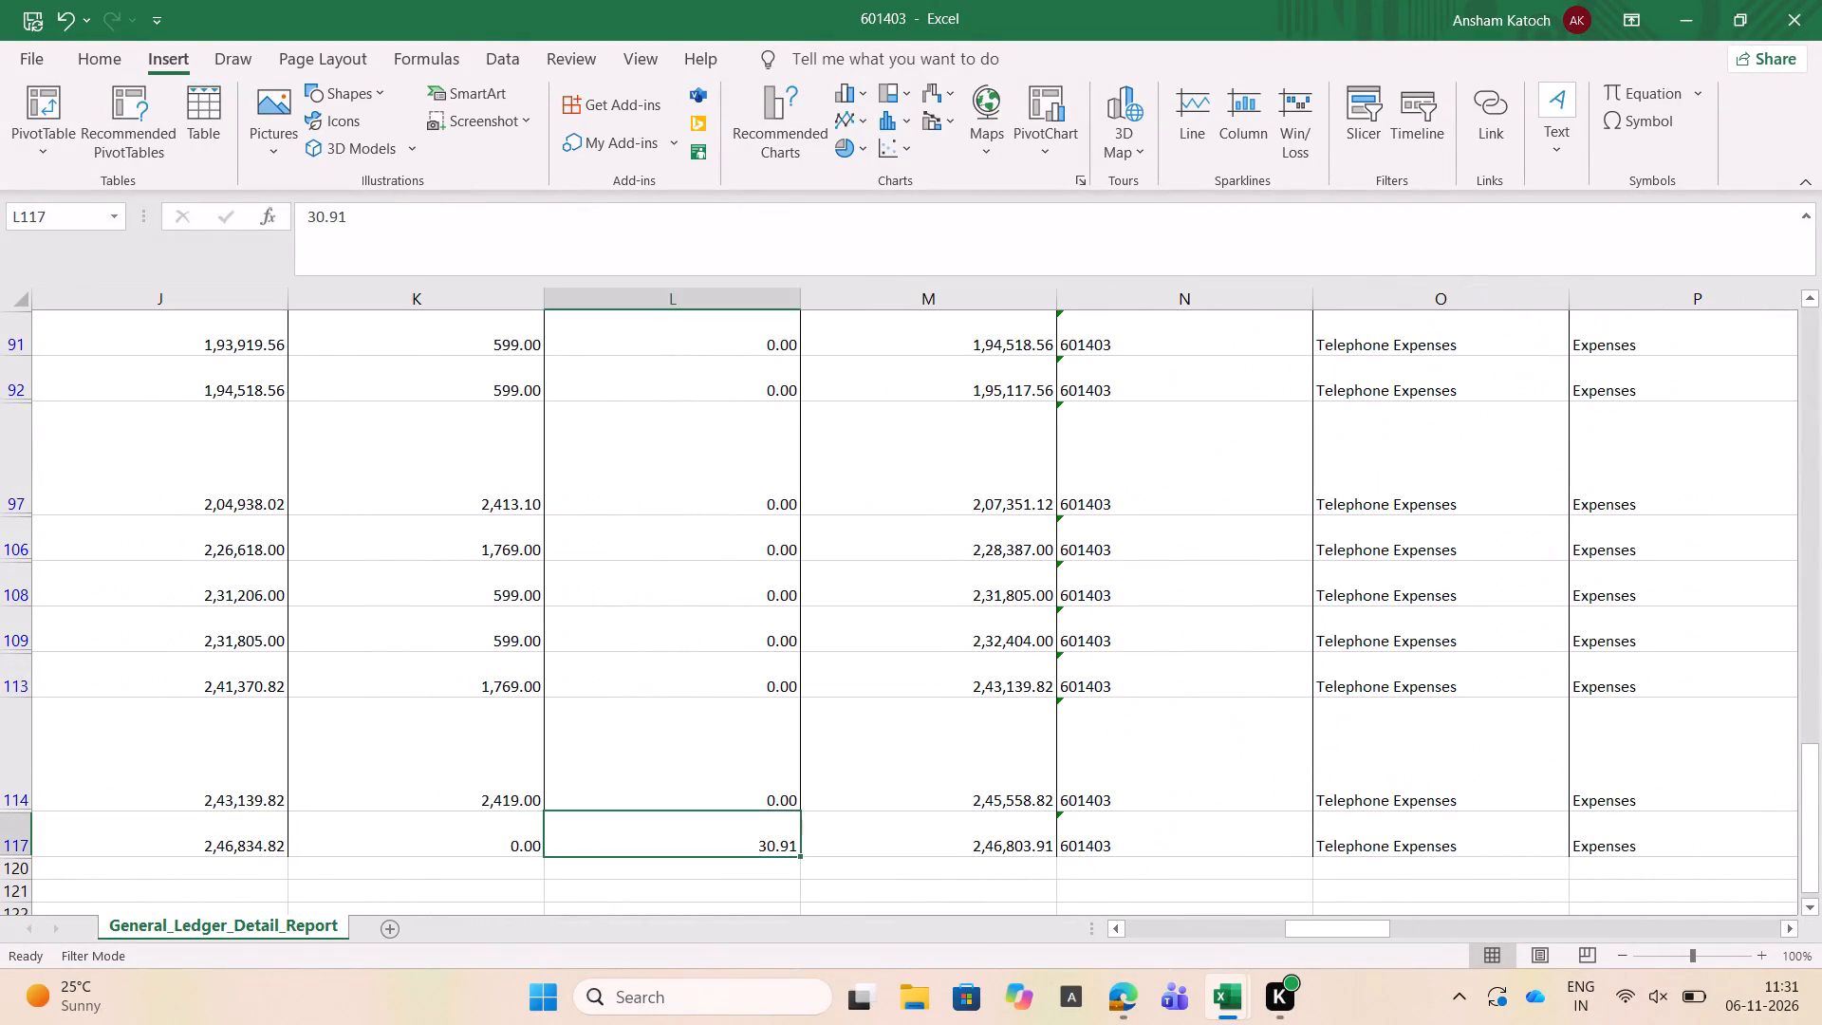
{"action": "key", "text": "Right"}
{"action": "key", "text": "Left"}
{"action": "key", "text": "Left"}
Look through the debit note's fields in row 117 from the amounts across to the party name.
{"action": "key", "text": "Right"}
{"action": "key", "text": "Right"}
{"action": "key", "text": "Right"}
{"action": "key", "text": "Right"}
{"action": "key", "text": "Right"}
{"action": "key", "text": "Right"}
{"action": "key", "text": "Right"}
{"action": "key", "text": "Right"}
{"action": "key", "text": "Right"}
{"action": "key", "text": "Right"}
{"action": "key", "text": "Right"}
{"action": "key", "text": "Right"}
{"action": "key", "text": "Right"}
{"action": "key", "text": "Right"}
{"action": "key", "text": "Right"}
{"action": "key", "text": "Right"}
{"action": "key", "text": "Right"}
{"action": "key", "text": "Right"}
{"action": "key", "text": "Right"}
{"action": "key", "text": "Right"}
{"action": "key", "text": "Right"}
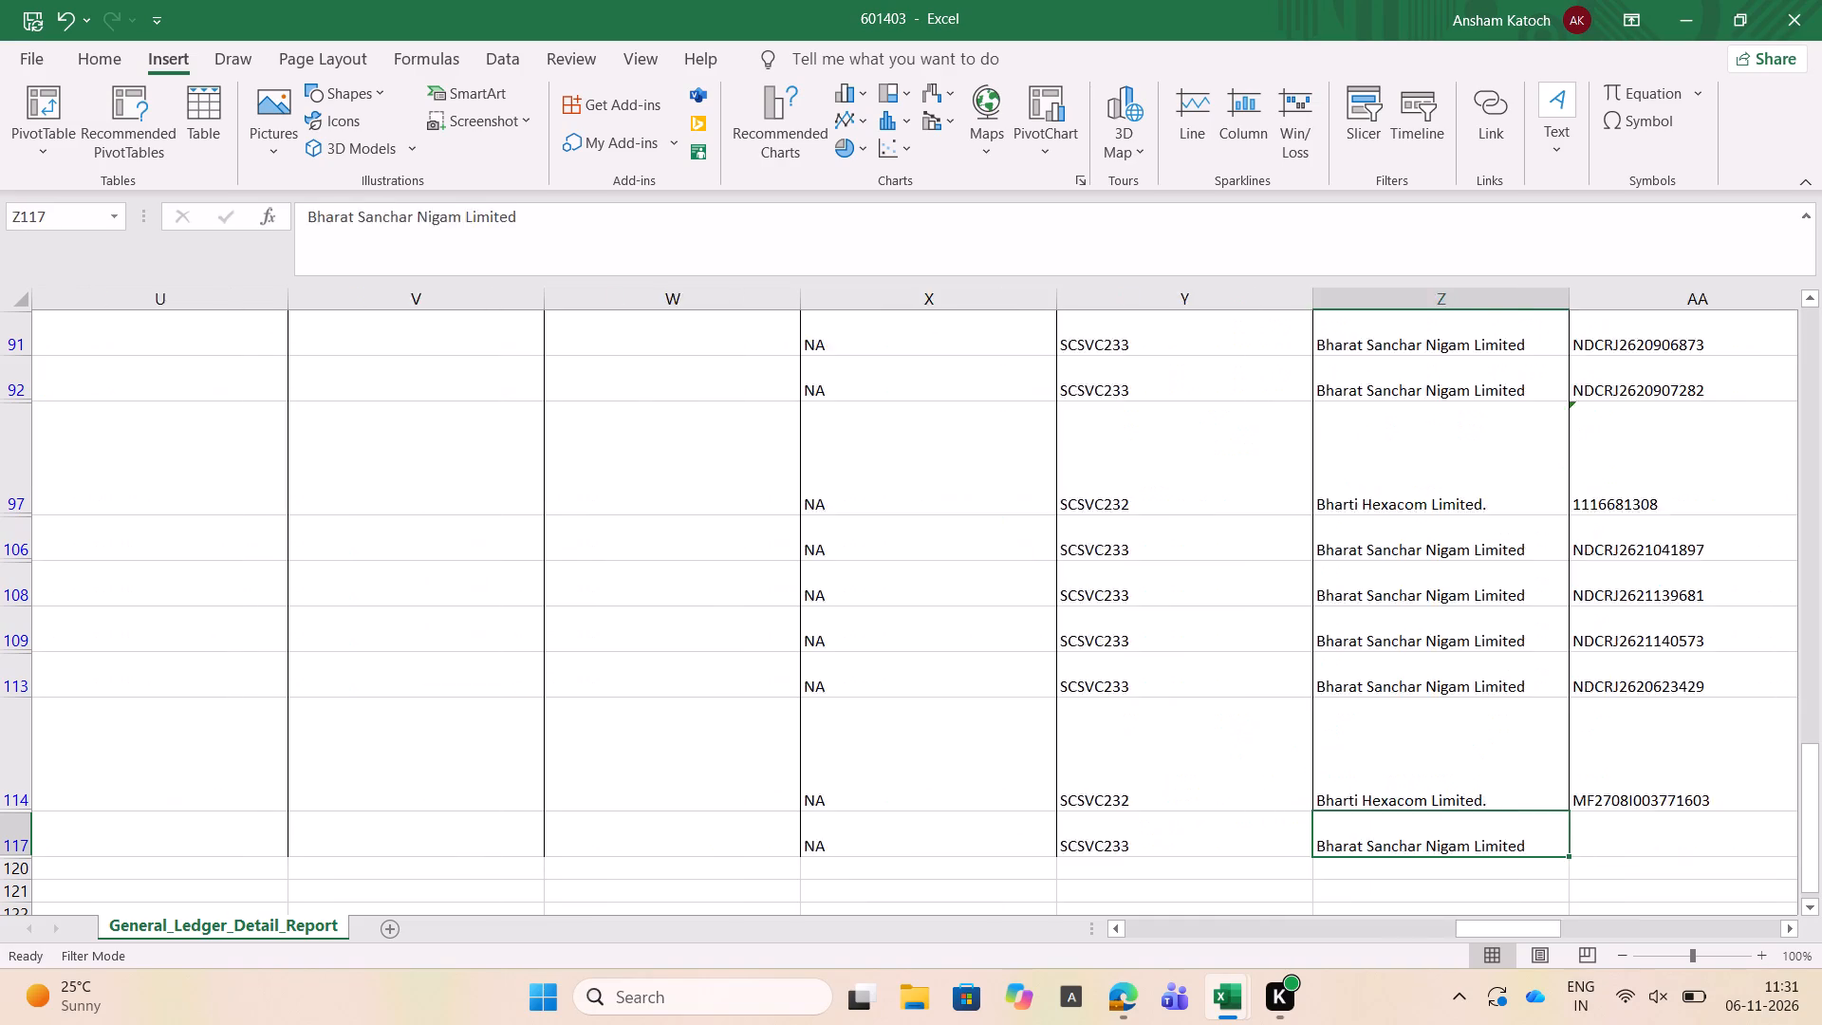
Look back along row 117 from the party name to the debit note's voucher details and accounting site code.
{"action": "key", "text": "Left"}
{"action": "key", "text": "Left"}
{"action": "key", "text": "Left"}
{"action": "key", "text": "Left"}
{"action": "key", "text": "Left"}
{"action": "key", "text": "Left"}
{"action": "key", "text": "Left"}
{"action": "key", "text": "Left"}
{"action": "key", "text": "Left"}
{"action": "key", "text": "Left"}
{"action": "key", "text": "Left"}
{"action": "key", "text": "Left"}
{"action": "key", "text": "Left"}
{"action": "key", "text": "Left"}
{"action": "key", "text": "Left"}
{"action": "key", "text": "Left"}
{"action": "key", "text": "Left"}
{"action": "key", "text": "Left"}
{"action": "key", "text": "Left"}
{"action": "key", "text": "Left"}
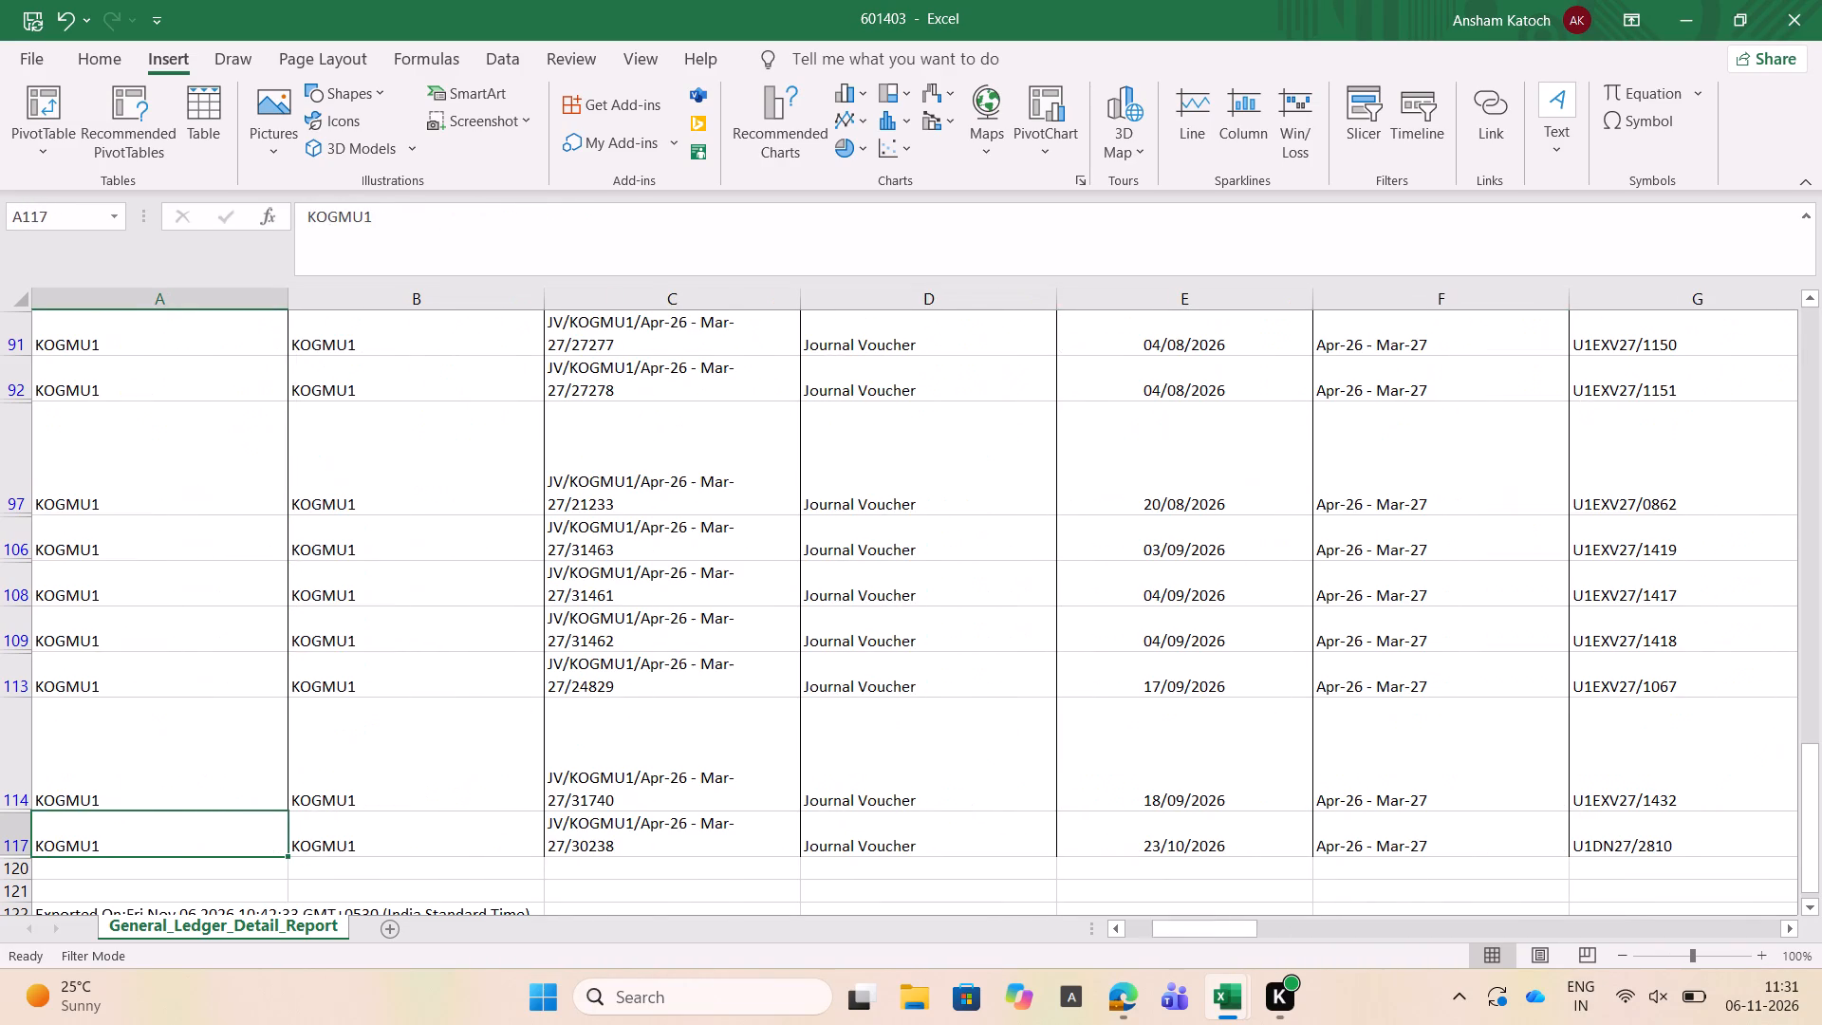
Look up through the filtered vouchers from row 117 to the column headings and the report's ledger account details.
{"action": "key", "text": "Up"}
{"action": "key", "text": "Up"}
{"action": "key", "text": "Up"}
{"action": "key", "text": "Up"}
{"action": "key", "text": "Up"}
{"action": "key", "text": "Up"}
{"action": "key", "text": "Up"}
{"action": "key", "text": "Up"}
{"action": "key", "text": "Up"}
{"action": "key", "text": "Up"}
{"action": "key", "text": "Up"}
{"action": "key", "text": "Up"}
{"action": "key", "text": "Up"}
{"action": "key", "text": "Up"}
{"action": "key", "text": "Up"}
{"action": "key", "text": "Up"}
{"action": "key", "text": "Up"}
{"action": "key", "text": "Up"}
{"action": "key", "text": "Up"}
{"action": "key", "text": "Up"}
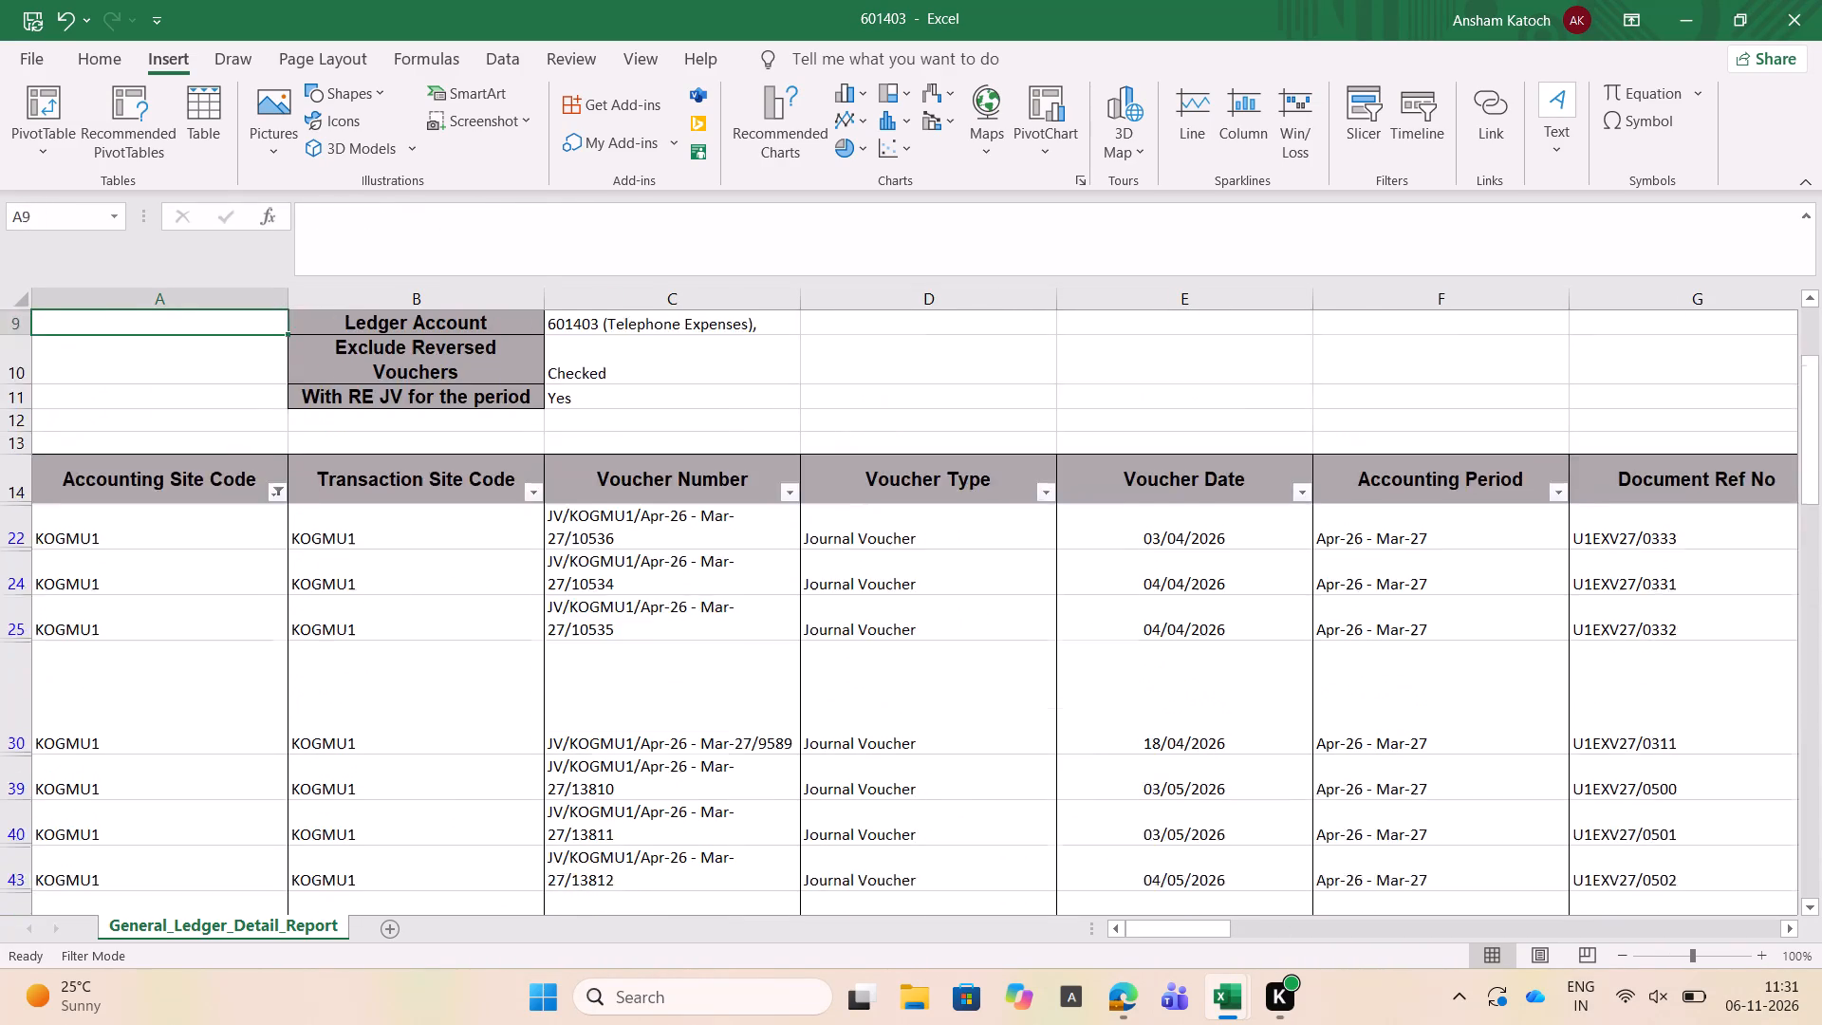
Change the Accounting Site Code filter from KOGMU1 to show only the KOGMU4 vouchers.
{"action": "key", "text": "Down"}
{"action": "key", "text": "Down"}
{"action": "key", "text": "Down"}
{"action": "key", "text": "Down"}
{"action": "key", "text": "Down"}
{"action": "key", "text": "Down"}
{"action": "key", "text": "Down"}
{"action": "key", "text": "Down"}
{"action": "key", "text": "Down"}
{"action": "key", "text": "Down"}
{"action": "key", "text": "Down"}
{"action": "key", "text": "Down"}
{"action": "key", "text": "Down"}
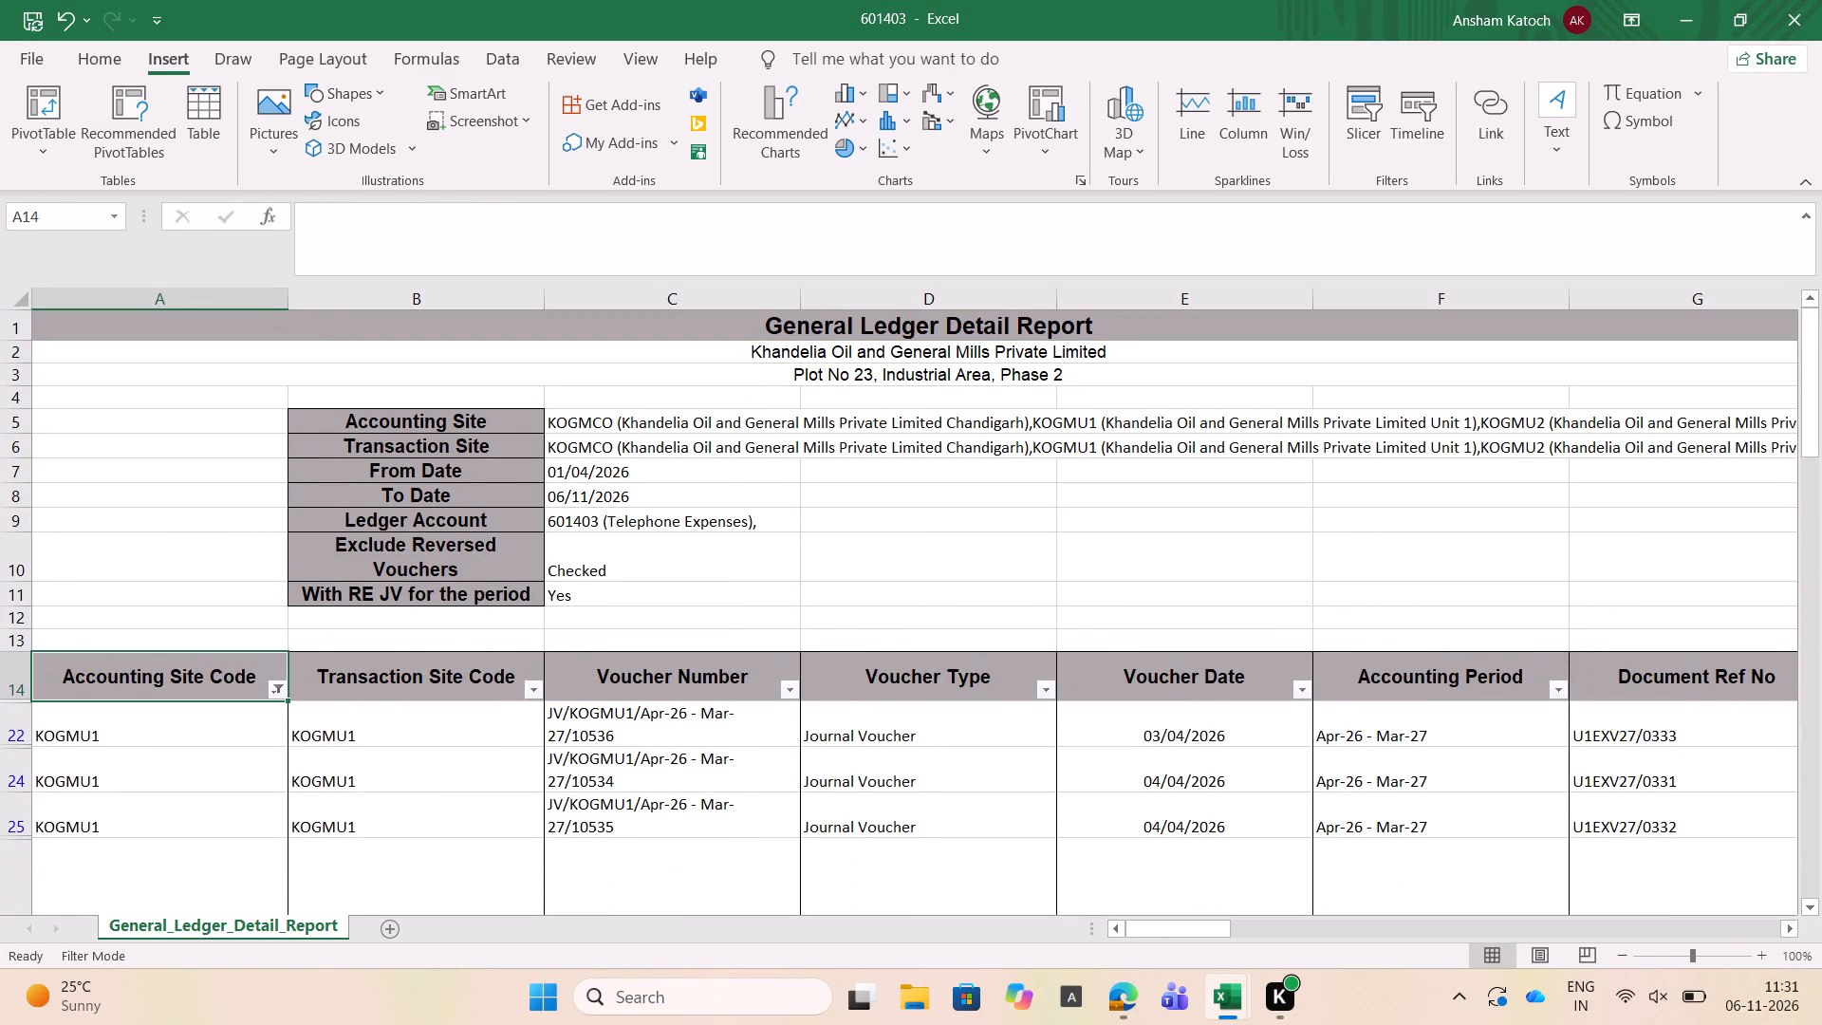
{"action": "key", "text": "alt+Down"}
{"action": "key", "text": "Down"}
{"action": "key", "text": "Down"}
{"action": "key", "text": "Down"}
{"action": "key", "text": "Down"}
{"action": "key", "text": "Down"}
{"action": "key", "text": "Down"}
{"action": "key", "text": "Down"}
{"action": "key", "text": "Down"}
{"action": "key", "text": "Down"}
{"action": "key", "text": "Down"}
{"action": "key", "text": "Down"}
{"action": "key", "text": "Down"}
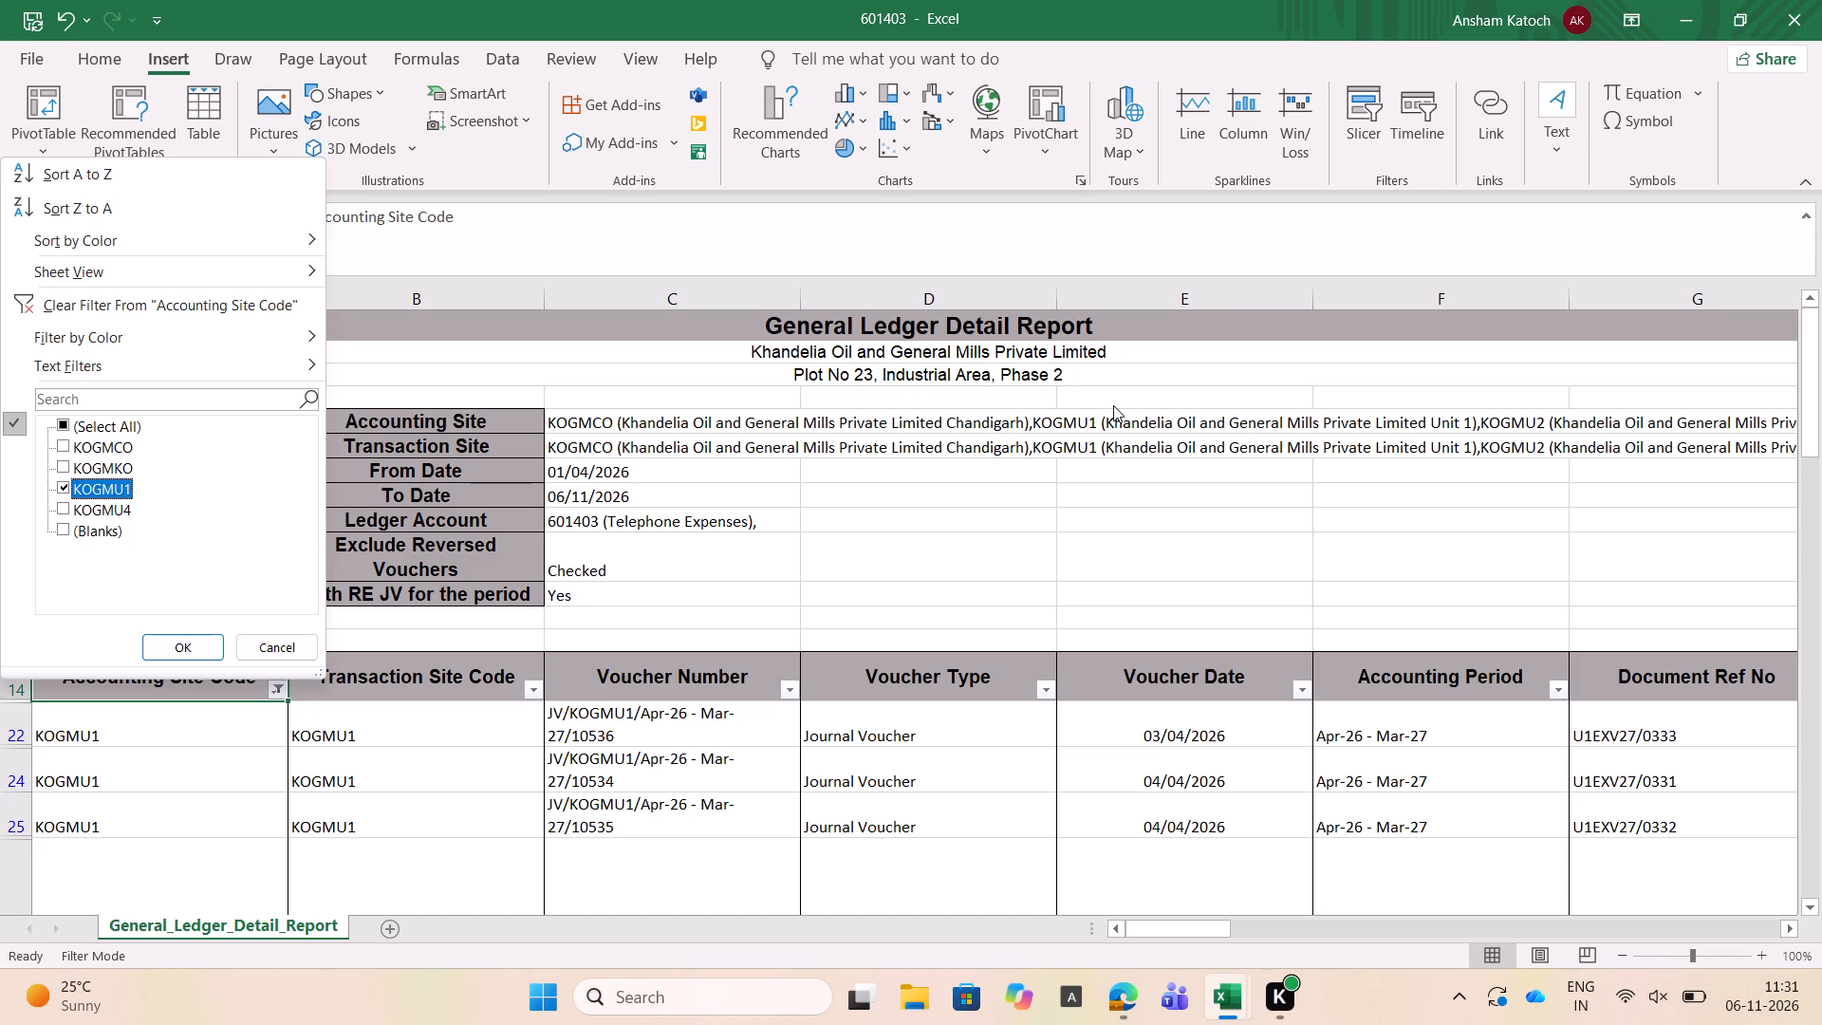
{"action": "key", "text": "space"}
{"action": "key", "text": "Down"}
{"action": "key", "text": "space"}
{"action": "key", "text": "Return"}
Look through the first filtered KOGMU4 vouchers, starting with the 03/04/2026 journal voucher in row 23.
{"action": "key", "text": "Down"}
{"action": "key", "text": "Down"}
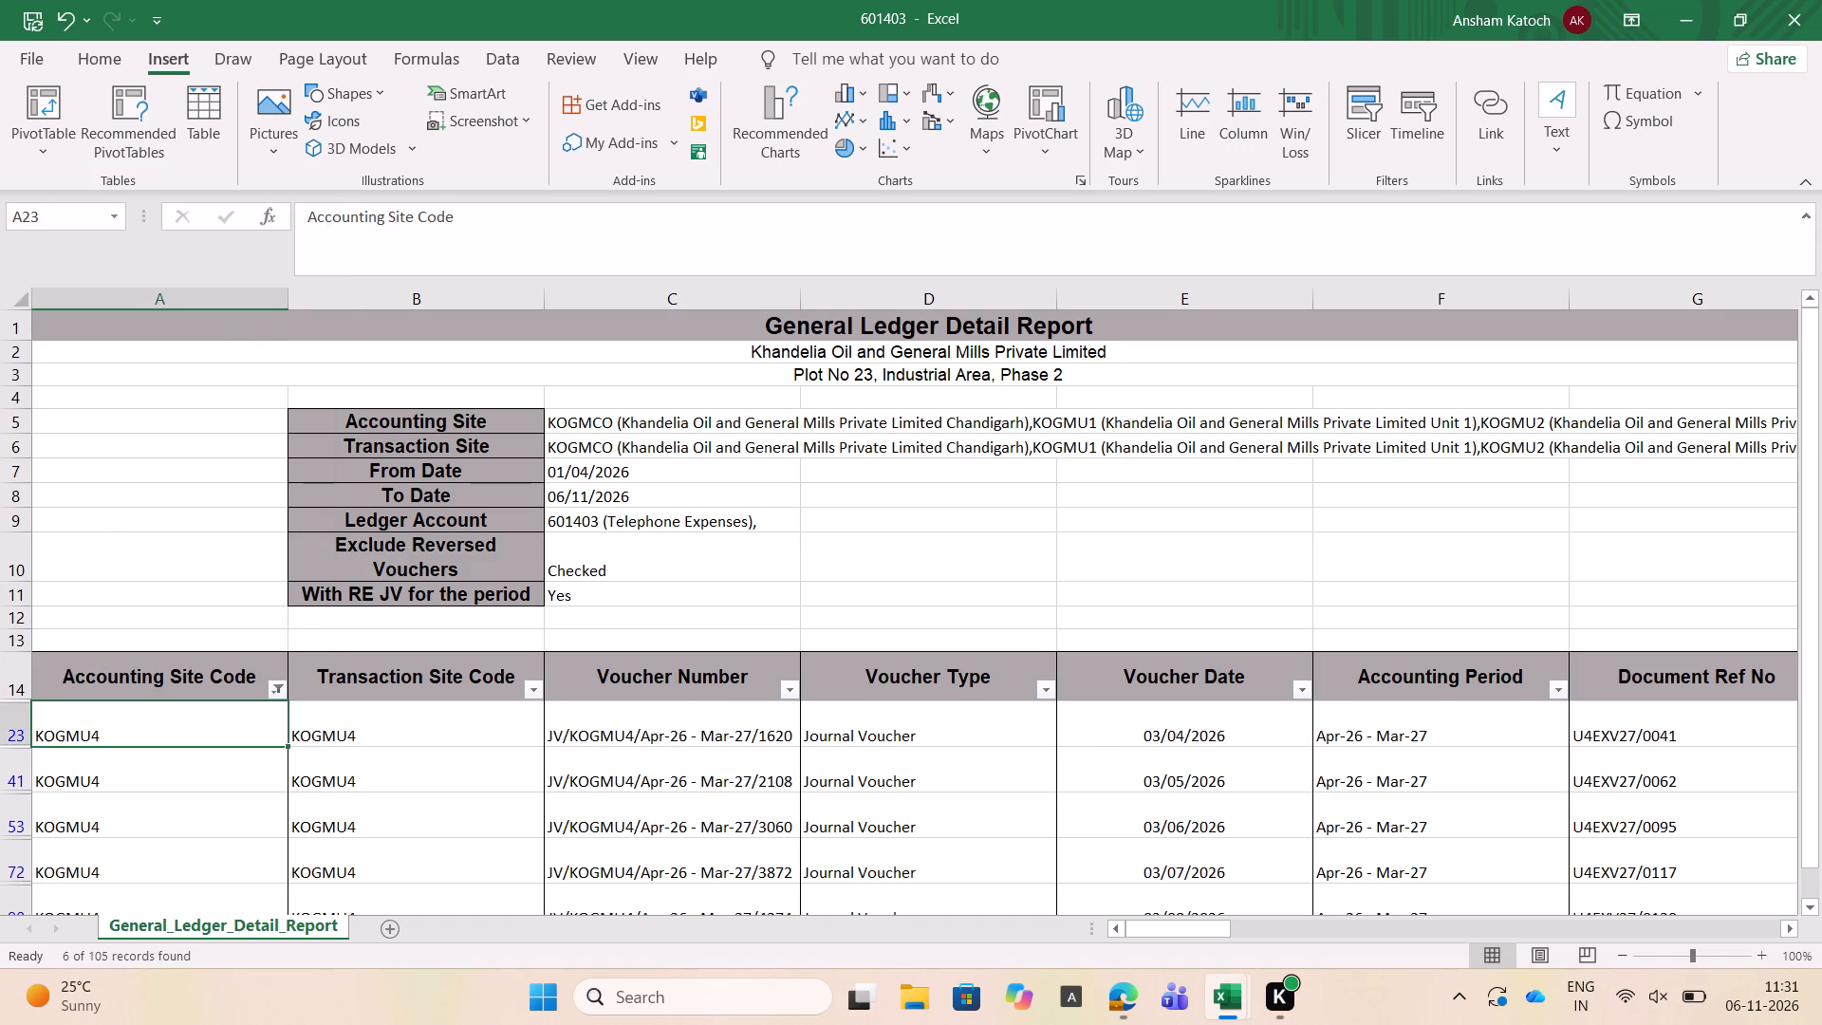
{"action": "key", "text": "Down"}
{"action": "key", "text": "Down"}
{"action": "key", "text": "Up"}
{"action": "key", "text": "Up"}
{"action": "key", "text": "Up"}
{"action": "key", "text": "Right"}
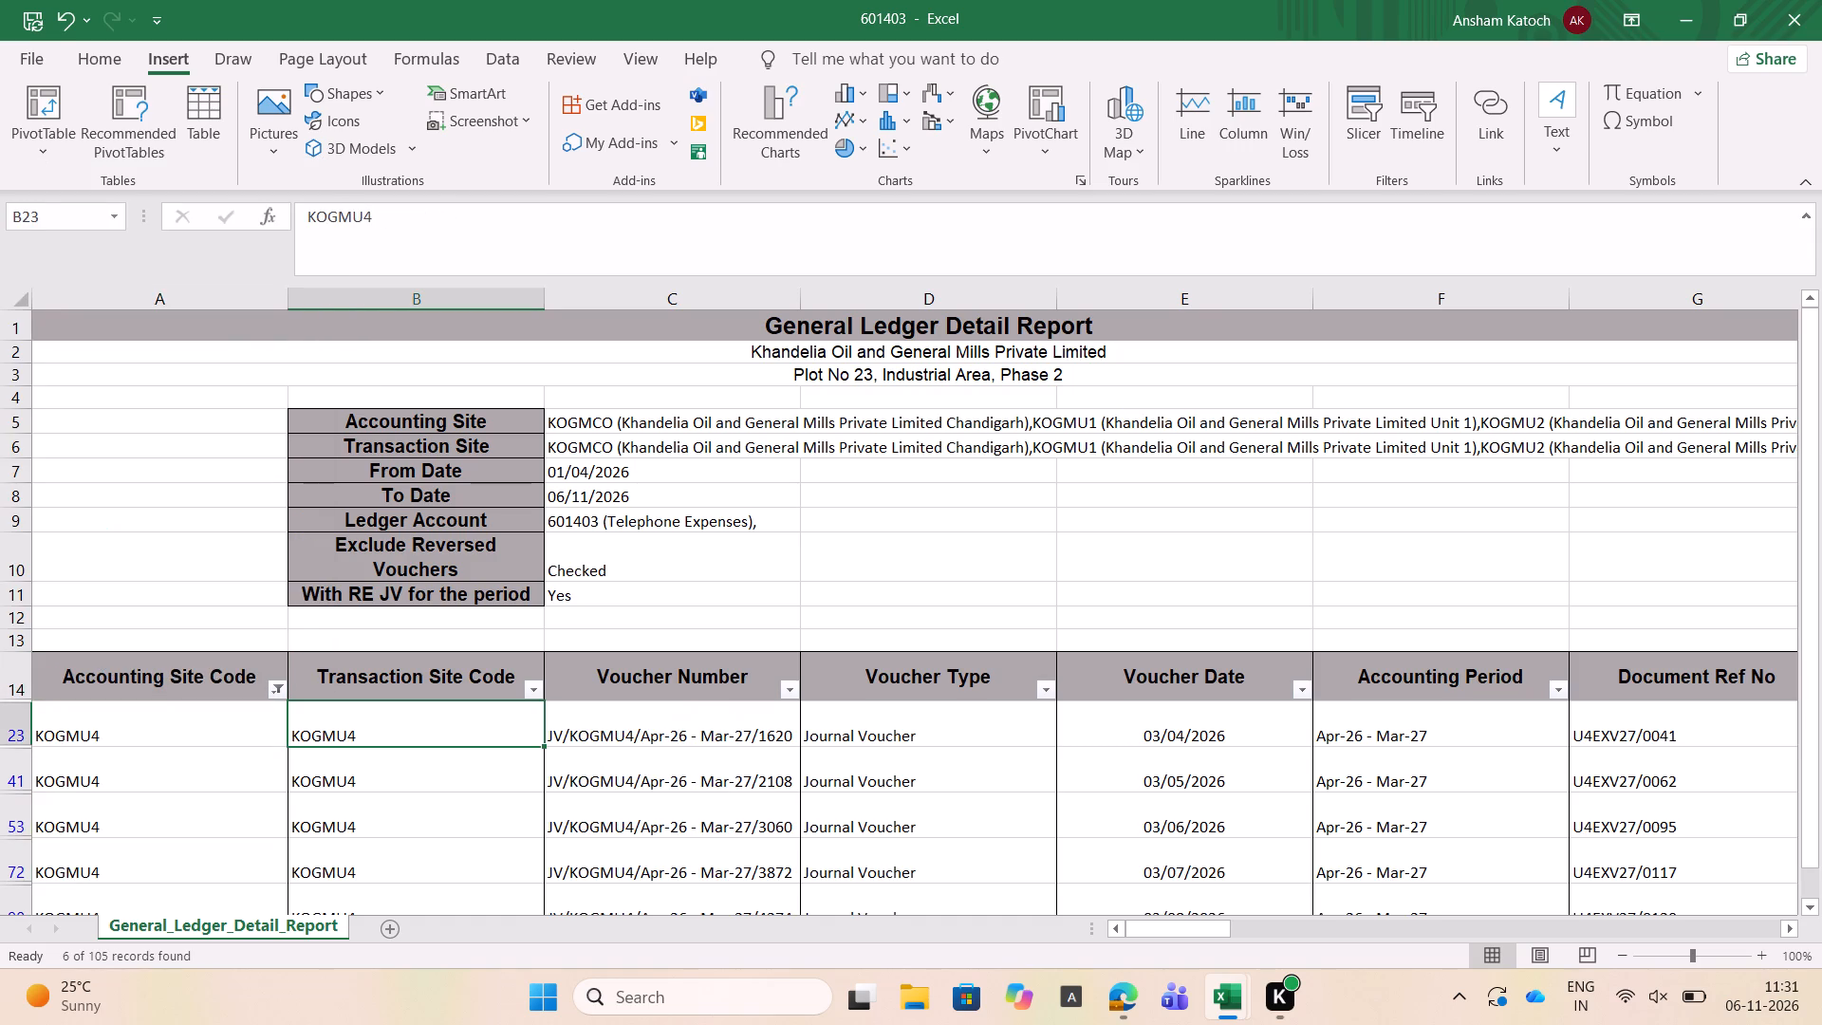
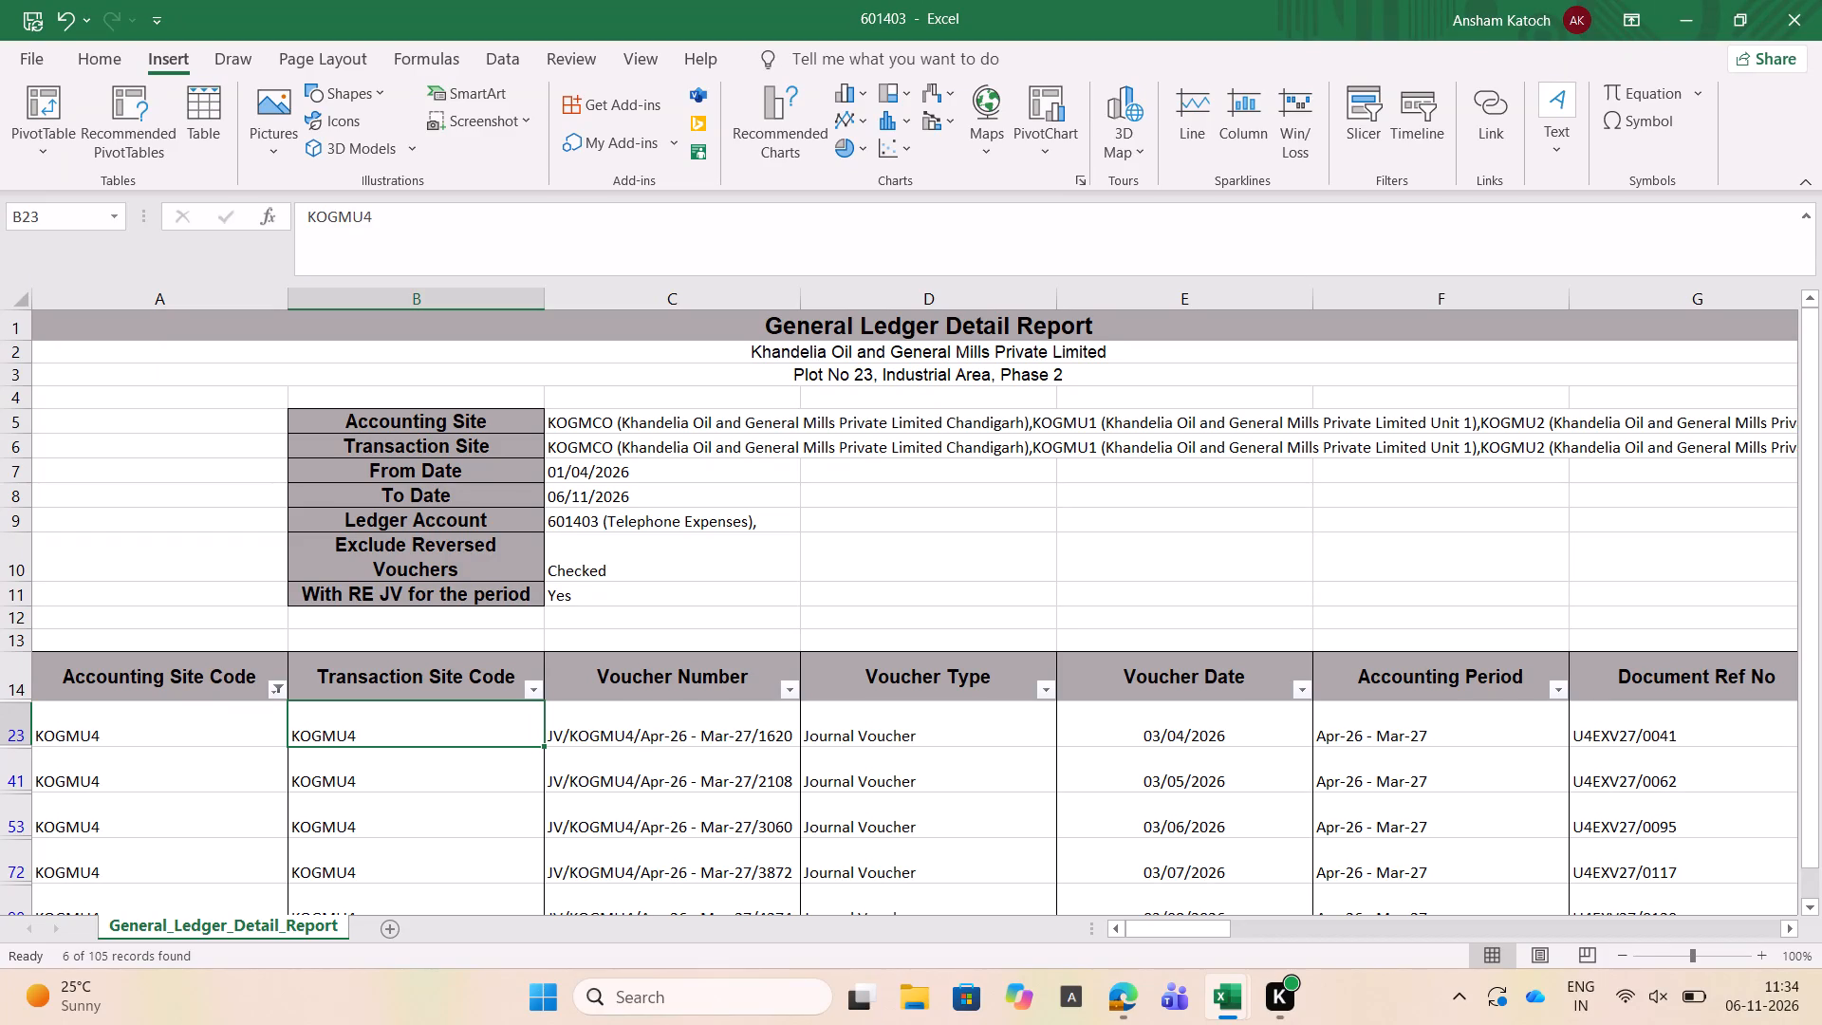
Look along the 03/04/2026 KOGMU4 voucher in row 23, from its site code through the party and supplier invoice details to the narrations.
{"action": "key", "text": "Right"}
{"action": "key", "text": "Right"}
{"action": "key", "text": "Right"}
{"action": "key", "text": "Right"}
{"action": "key", "text": "Right"}
{"action": "key", "text": "Right"}
{"action": "key", "text": "Right"}
{"action": "key", "text": "Right"}
{"action": "key", "text": "Right"}
{"action": "key", "text": "Right"}
{"action": "key", "text": "Right"}
{"action": "key", "text": "Right"}
{"action": "key", "text": "Right"}
{"action": "key", "text": "Right"}
{"action": "key", "text": "Right"}
{"action": "key", "text": "Right"}
{"action": "key", "text": "Right"}
{"action": "key", "text": "Right"}
{"action": "key", "text": "Right"}
{"action": "key", "text": "Right"}
{"action": "key", "text": "Right"}
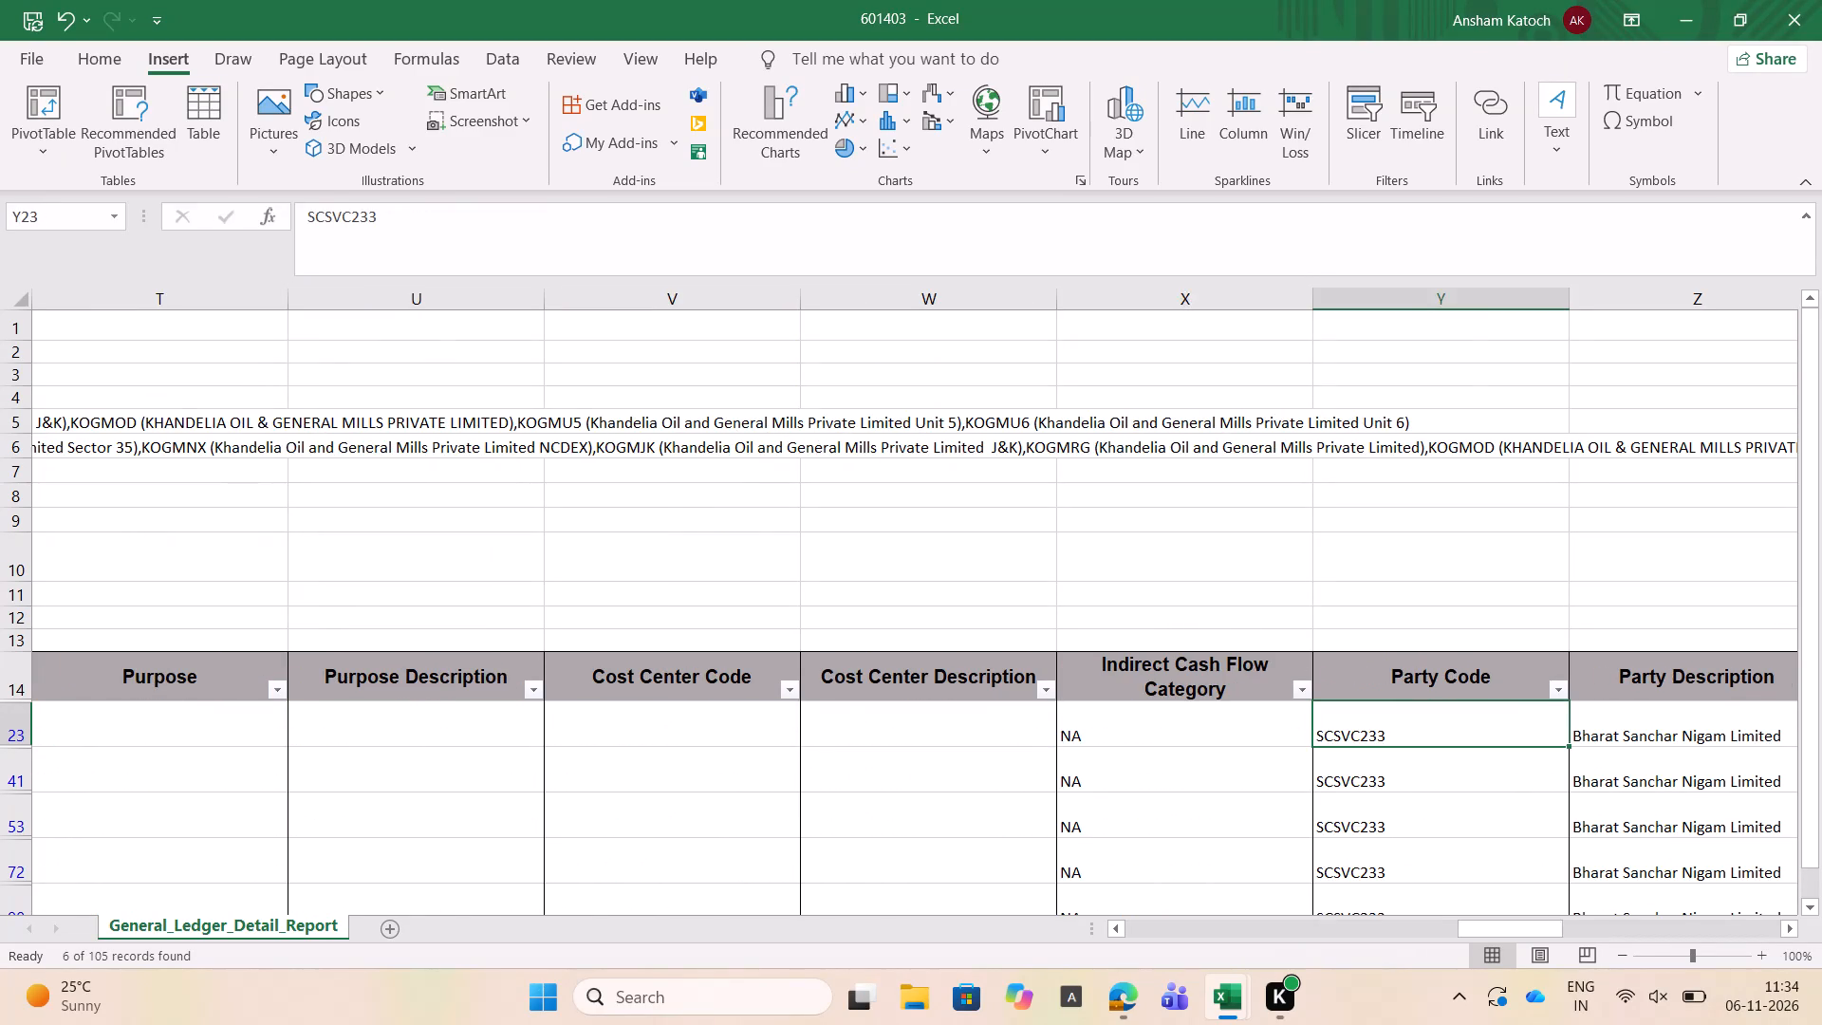
{"action": "key", "text": "Left"}
{"action": "key", "text": "Right"}
{"action": "key", "text": "Right"}
{"action": "key", "text": "Right"}
{"action": "key", "text": "Right"}
{"action": "key", "text": "Right"}
{"action": "key", "text": "Right"}
{"action": "key", "text": "Right"}
{"action": "key", "text": "Right"}
{"action": "key", "text": "Right"}
{"action": "key", "text": "Left"}
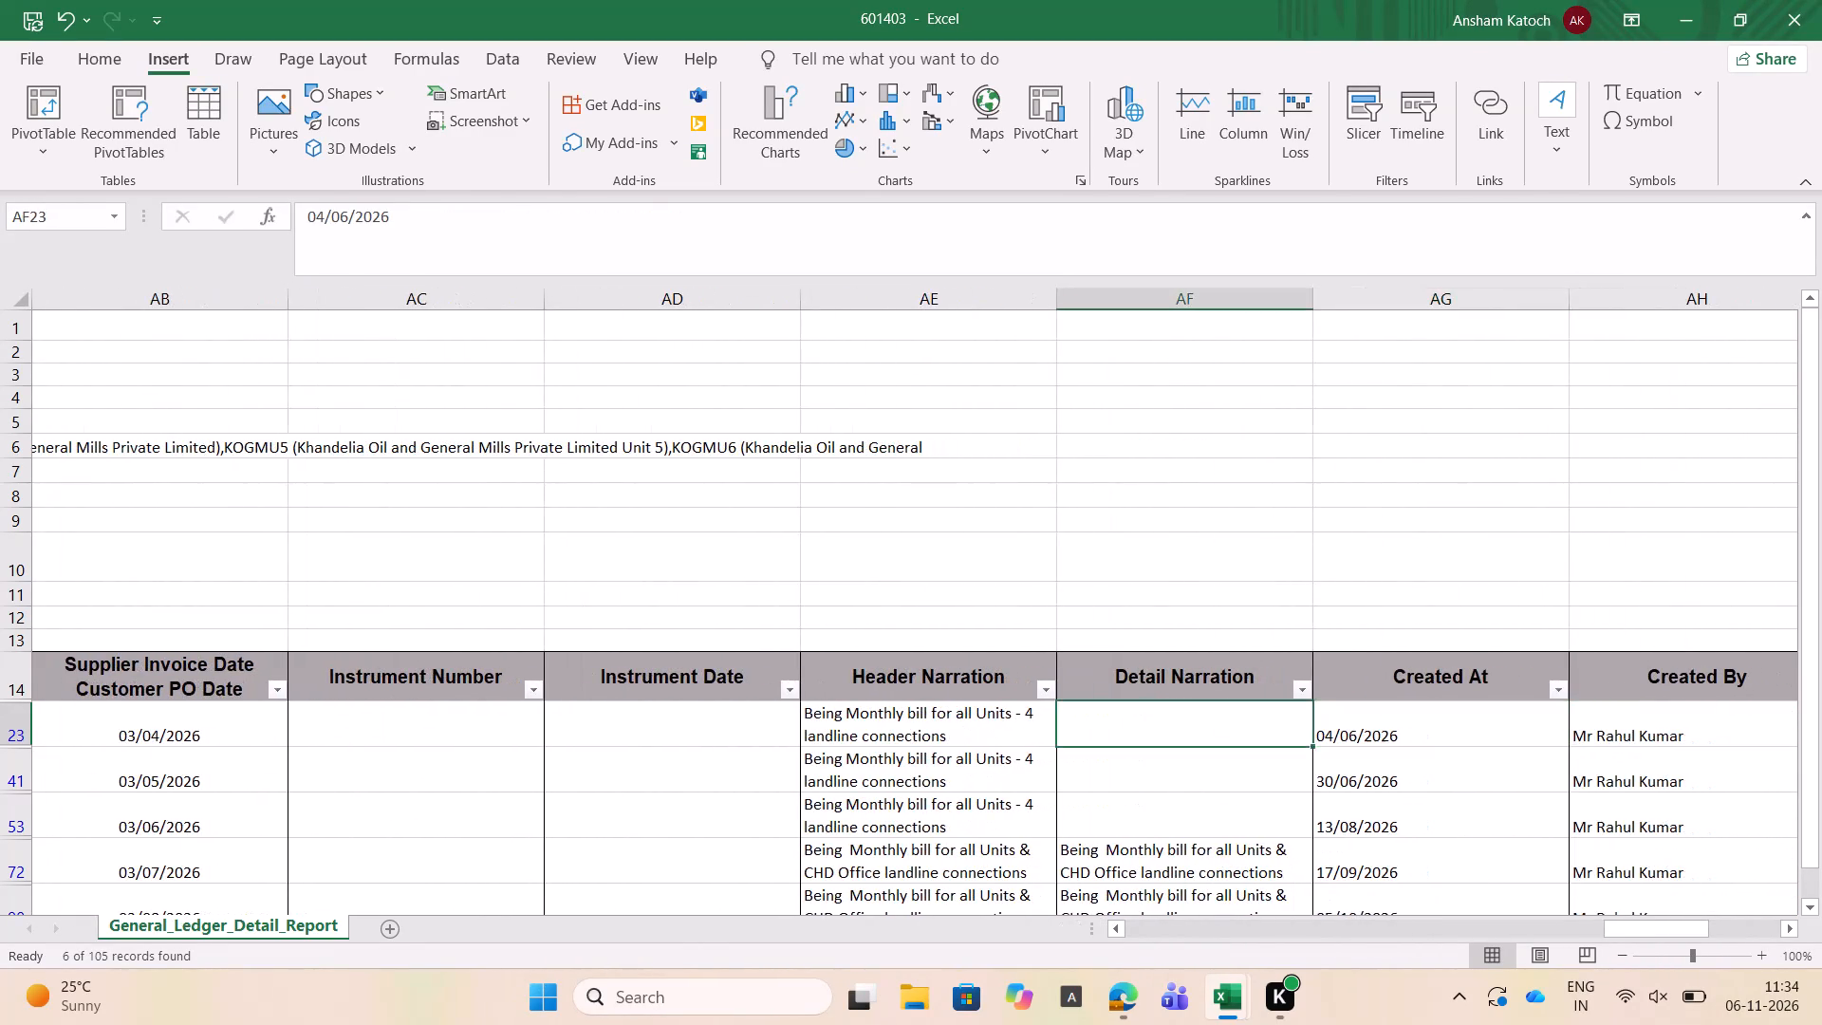
{"action": "key", "text": "Left"}
Check the creation and approval details of the row 23 voucher, and return to its header narration.
{"action": "key", "text": "Right"}
{"action": "key", "text": "Right"}
{"action": "key", "text": "Right"}
{"action": "key", "text": "Right"}
{"action": "key", "text": "Right"}
{"action": "key", "text": "Right"}
{"action": "key", "text": "Right"}
{"action": "key", "text": "Left"}
{"action": "key", "text": "Left"}
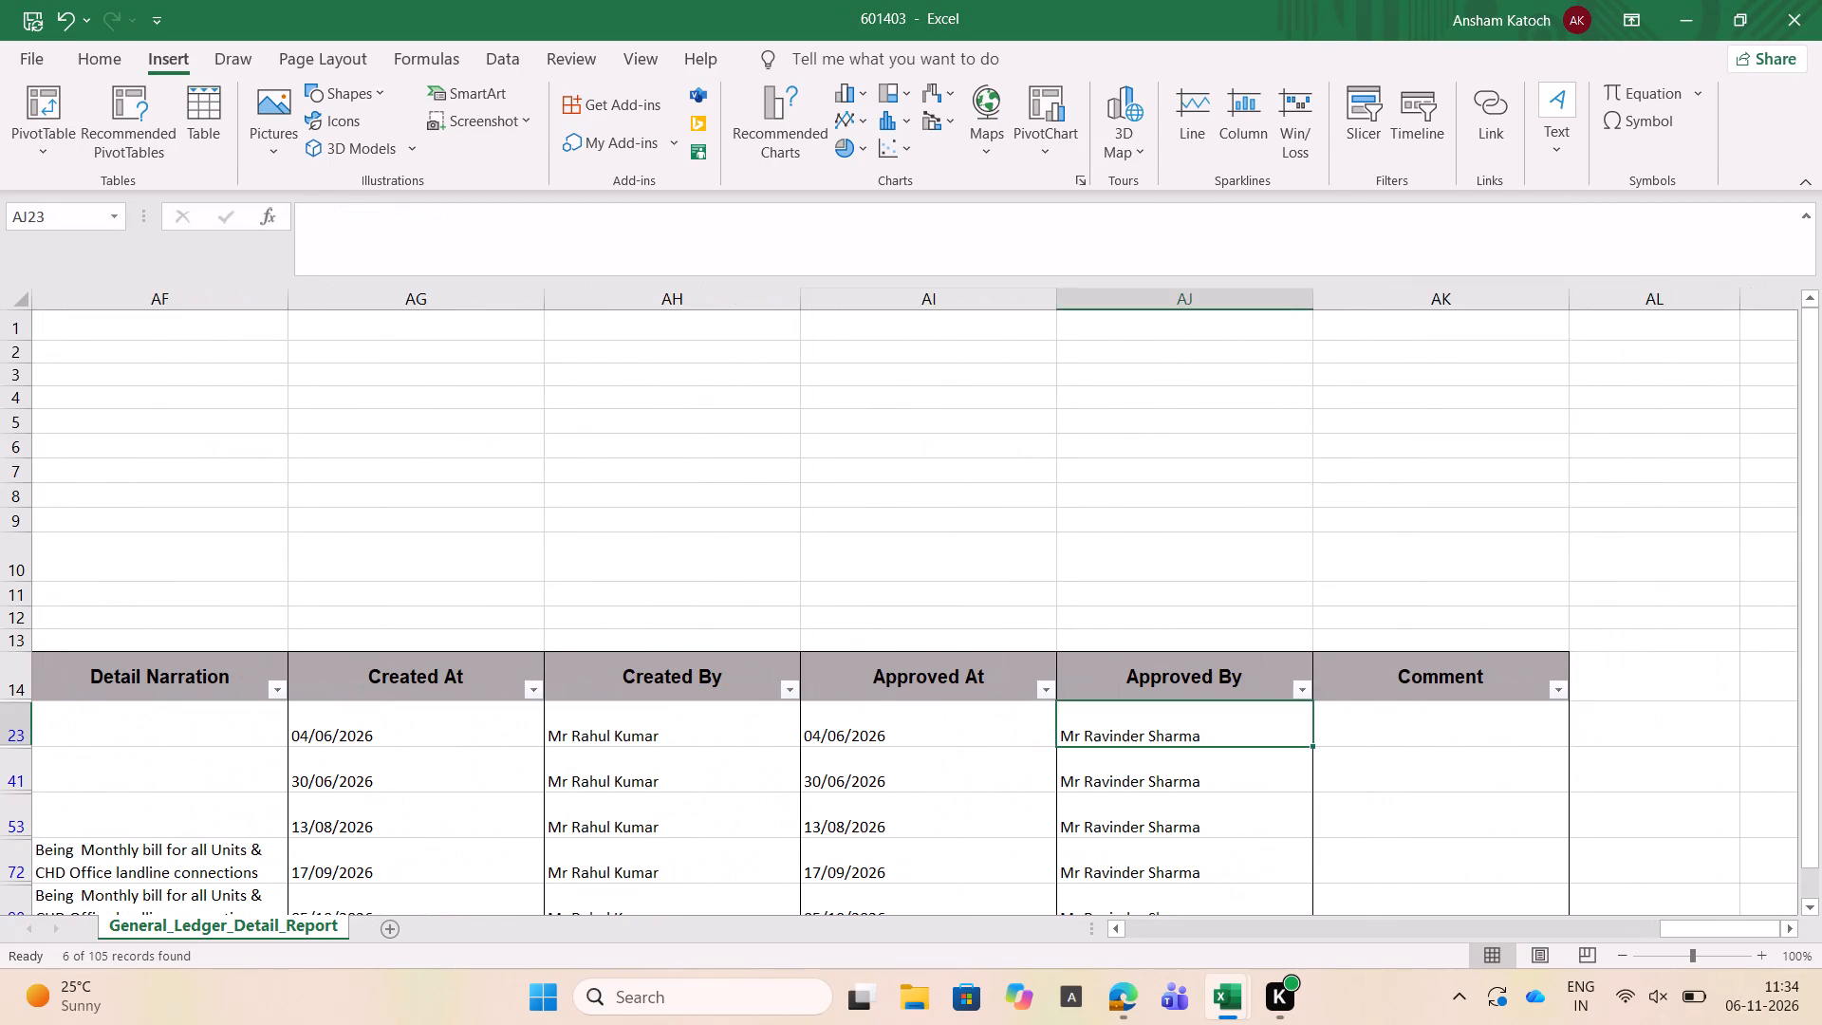
{"action": "key", "text": "Left"}
{"action": "key", "text": "Left"}
{"action": "key", "text": "Left"}
{"action": "key", "text": "Left"}
{"action": "key", "text": "Left"}
{"action": "key", "text": "Left"}
{"action": "key", "text": "Left"}
{"action": "key", "text": "Left"}
{"action": "key", "text": "Right"}
{"action": "key", "text": "Right"}
{"action": "key", "text": "Right"}
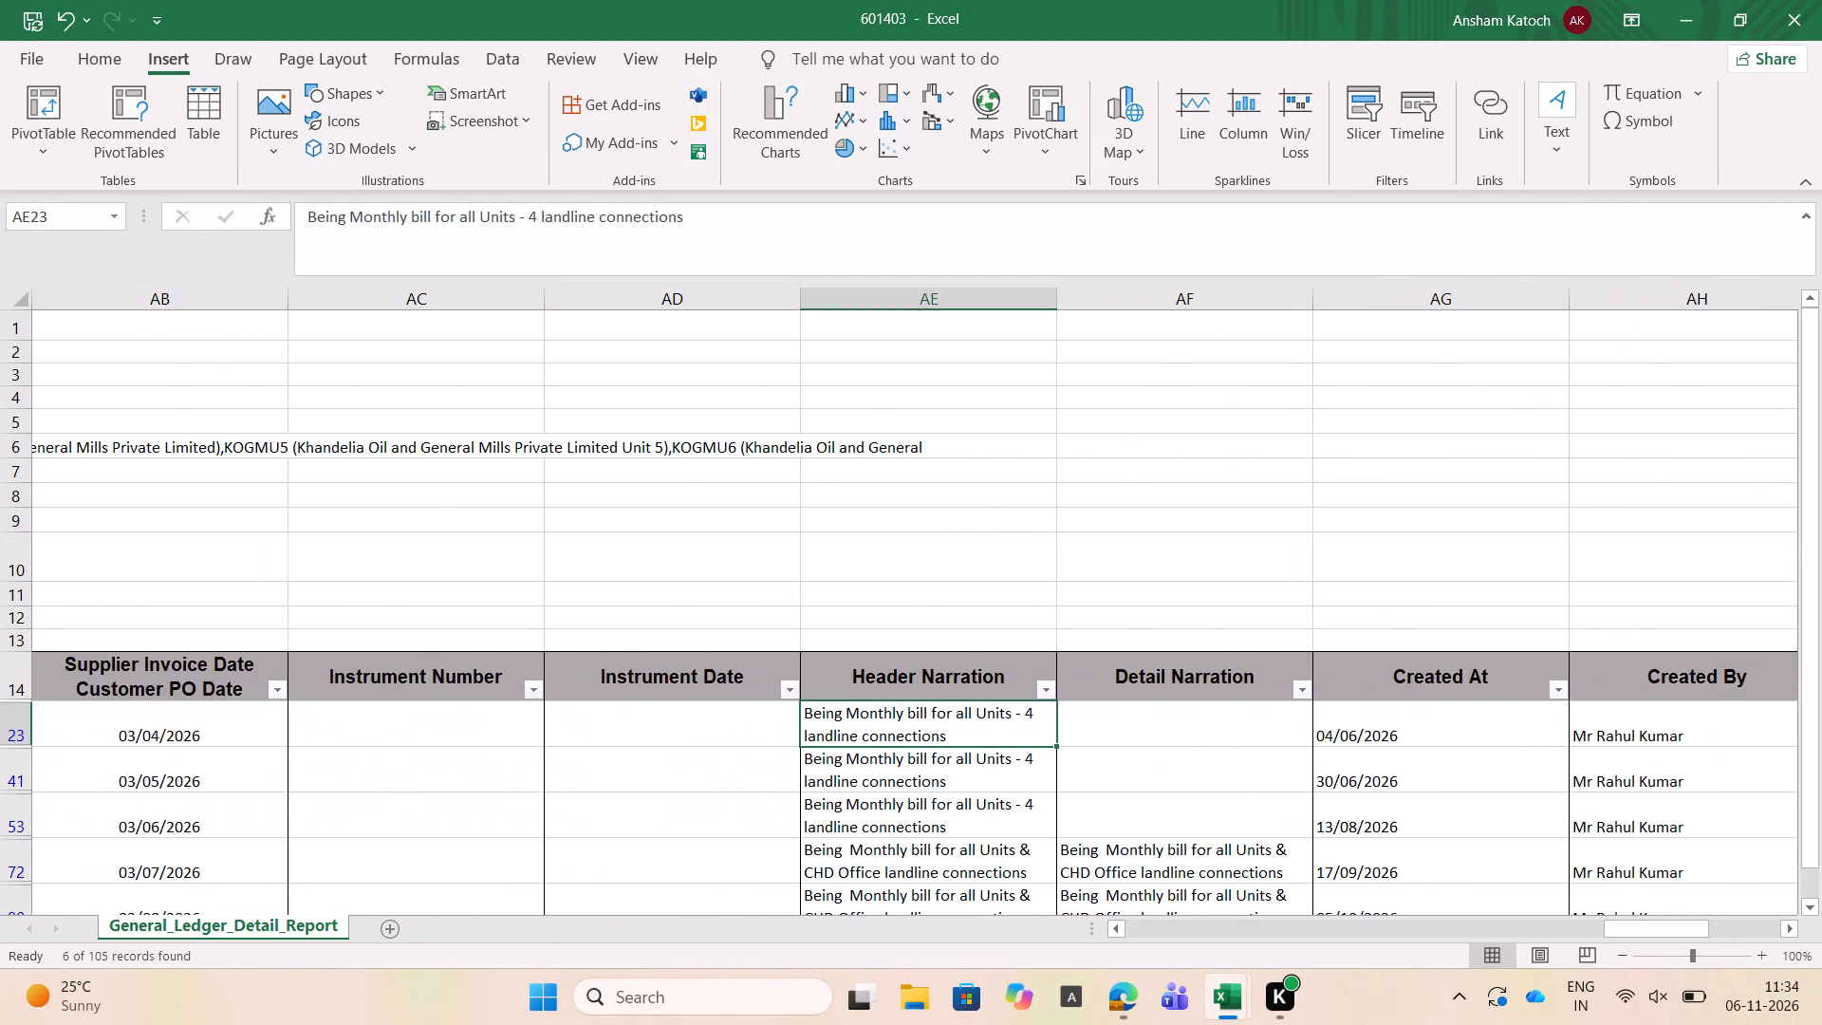
Compare the header narrations of all the filtered KOGMU4 vouchers, from row 23 down to row 107 and back.
{"action": "key", "text": "Down"}
{"action": "key", "text": "Down"}
{"action": "key", "text": "Down"}
{"action": "key", "text": "Down"}
{"action": "key", "text": "Down"}
{"action": "key", "text": "Down"}
{"action": "key", "text": "Down"}
{"action": "key", "text": "Down"}
{"action": "key", "text": "Down"}
{"action": "key", "text": "Down"}
{"action": "key", "text": "Down"}
{"action": "key", "text": "Down"}
{"action": "key", "text": "Down"}
{"action": "key", "text": "Down"}
{"action": "key", "text": "Down"}
{"action": "key", "text": "Down"}
{"action": "key", "text": "Down"}
{"action": "key", "text": "Down"}
{"action": "key", "text": "Up"}
{"action": "key", "text": "Up"}
{"action": "key", "text": "Up"}
{"action": "key", "text": "Up"}
{"action": "key", "text": "Up"}
{"action": "key", "text": "Up"}
{"action": "key", "text": "Up"}
{"action": "key", "text": "Up"}
{"action": "key", "text": "Up"}
{"action": "key", "text": "Up"}
{"action": "key", "text": "Up"}
{"action": "key", "text": "Up"}
{"action": "key", "text": "Up"}
{"action": "key", "text": "Up"}
{"action": "key", "text": "Up"}
{"action": "key", "text": "Up"}
{"action": "key", "text": "Up"}
{"action": "key", "text": "Up"}
{"action": "key", "text": "Up"}
{"action": "key", "text": "Up"}
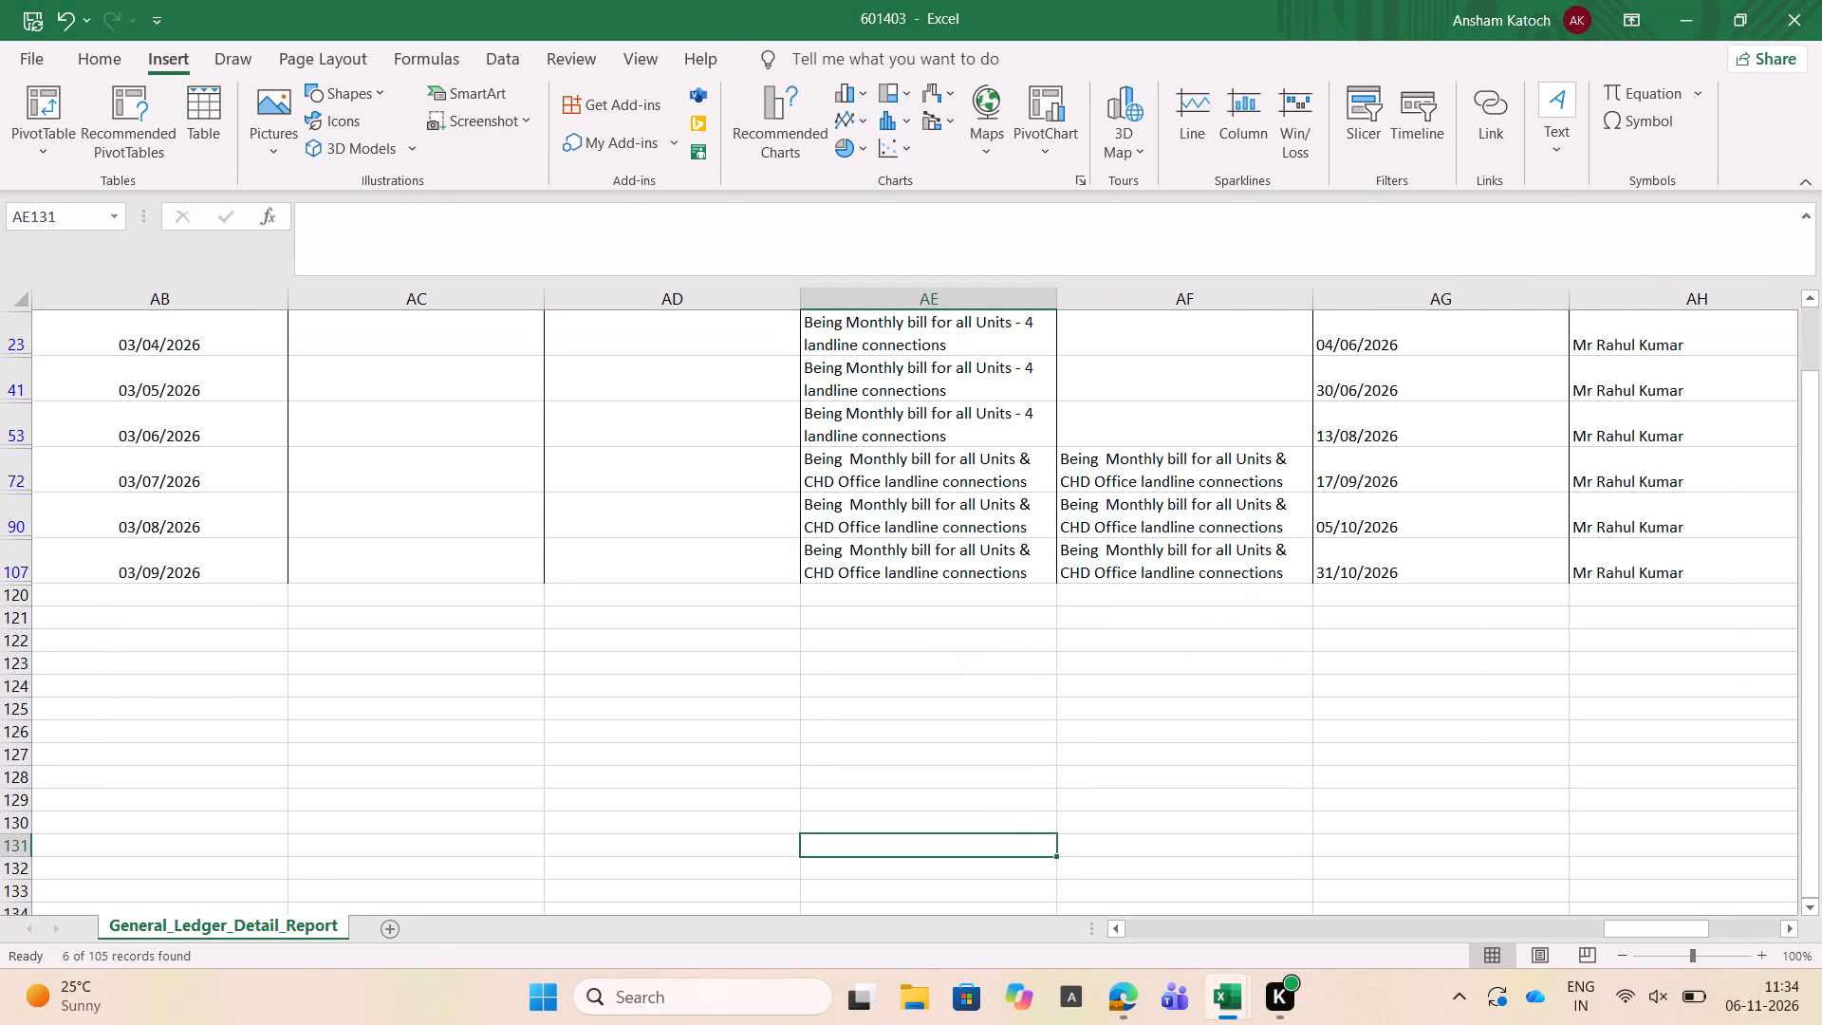
{"action": "key", "text": "Down"}
{"action": "key", "text": "Down"}
{"action": "key", "text": "Down"}
{"action": "key", "text": "Down"}
{"action": "key", "text": "Up"}
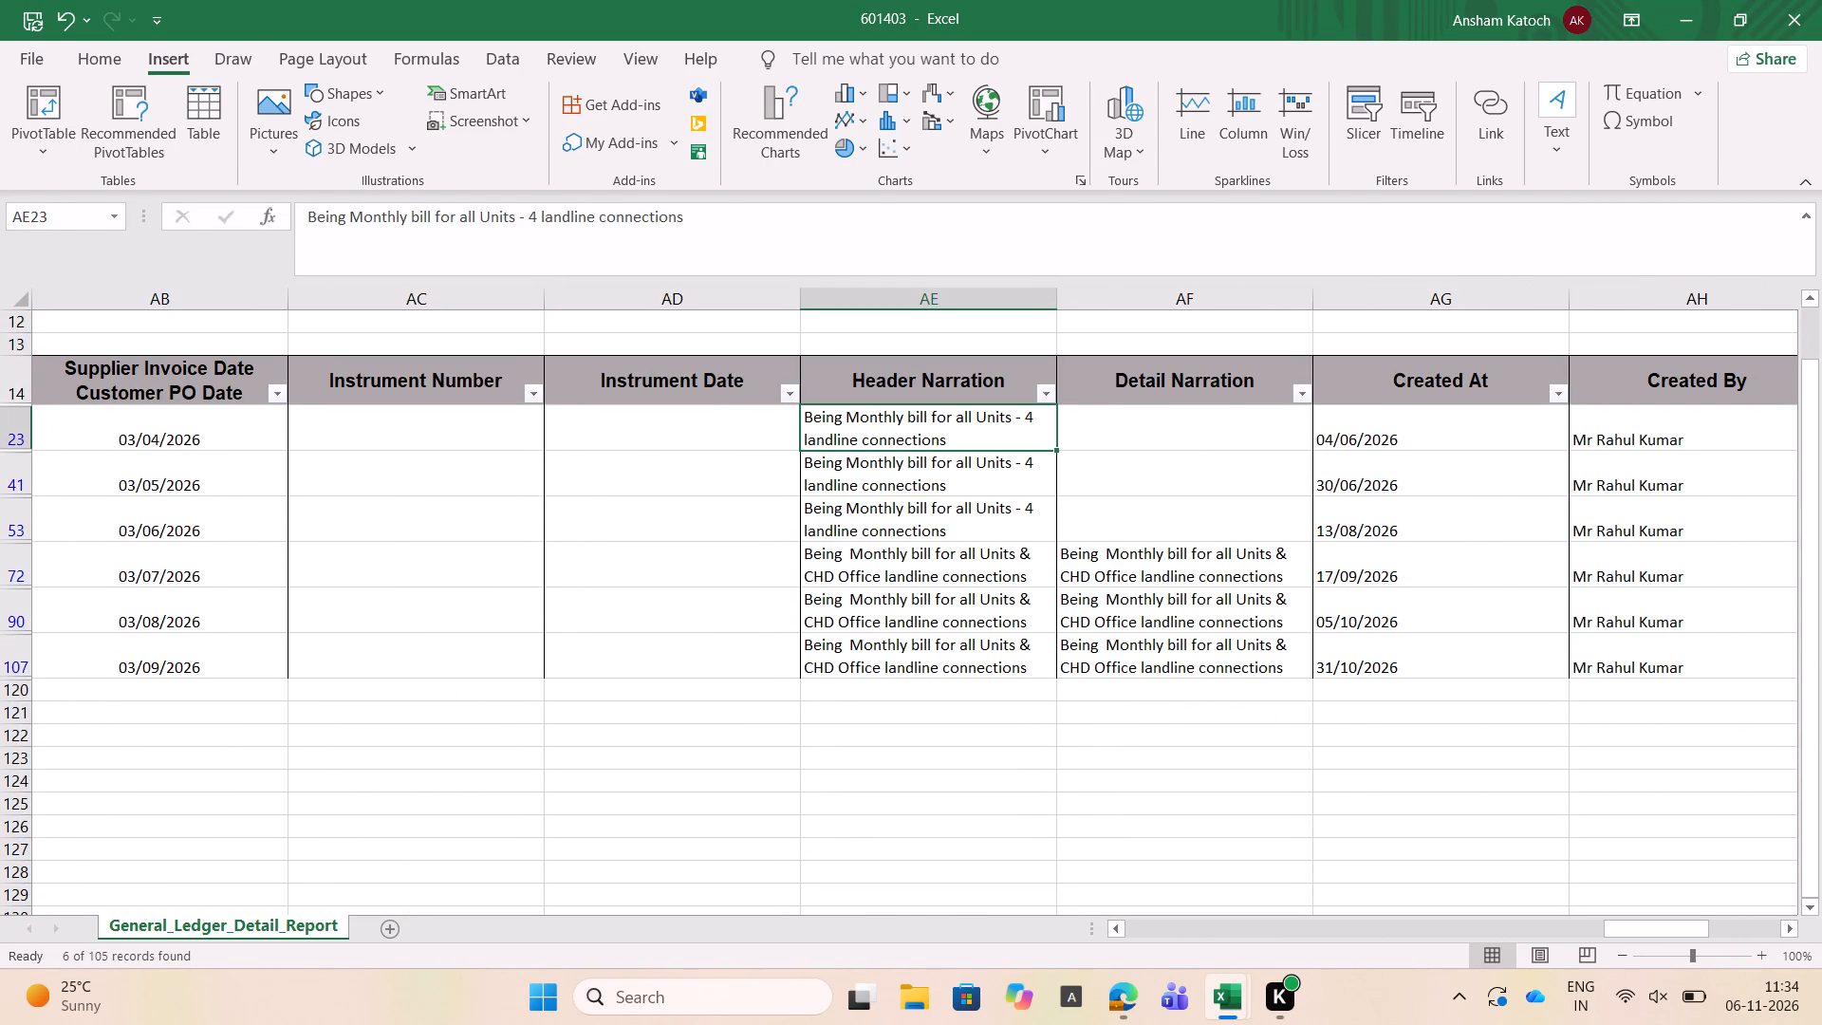
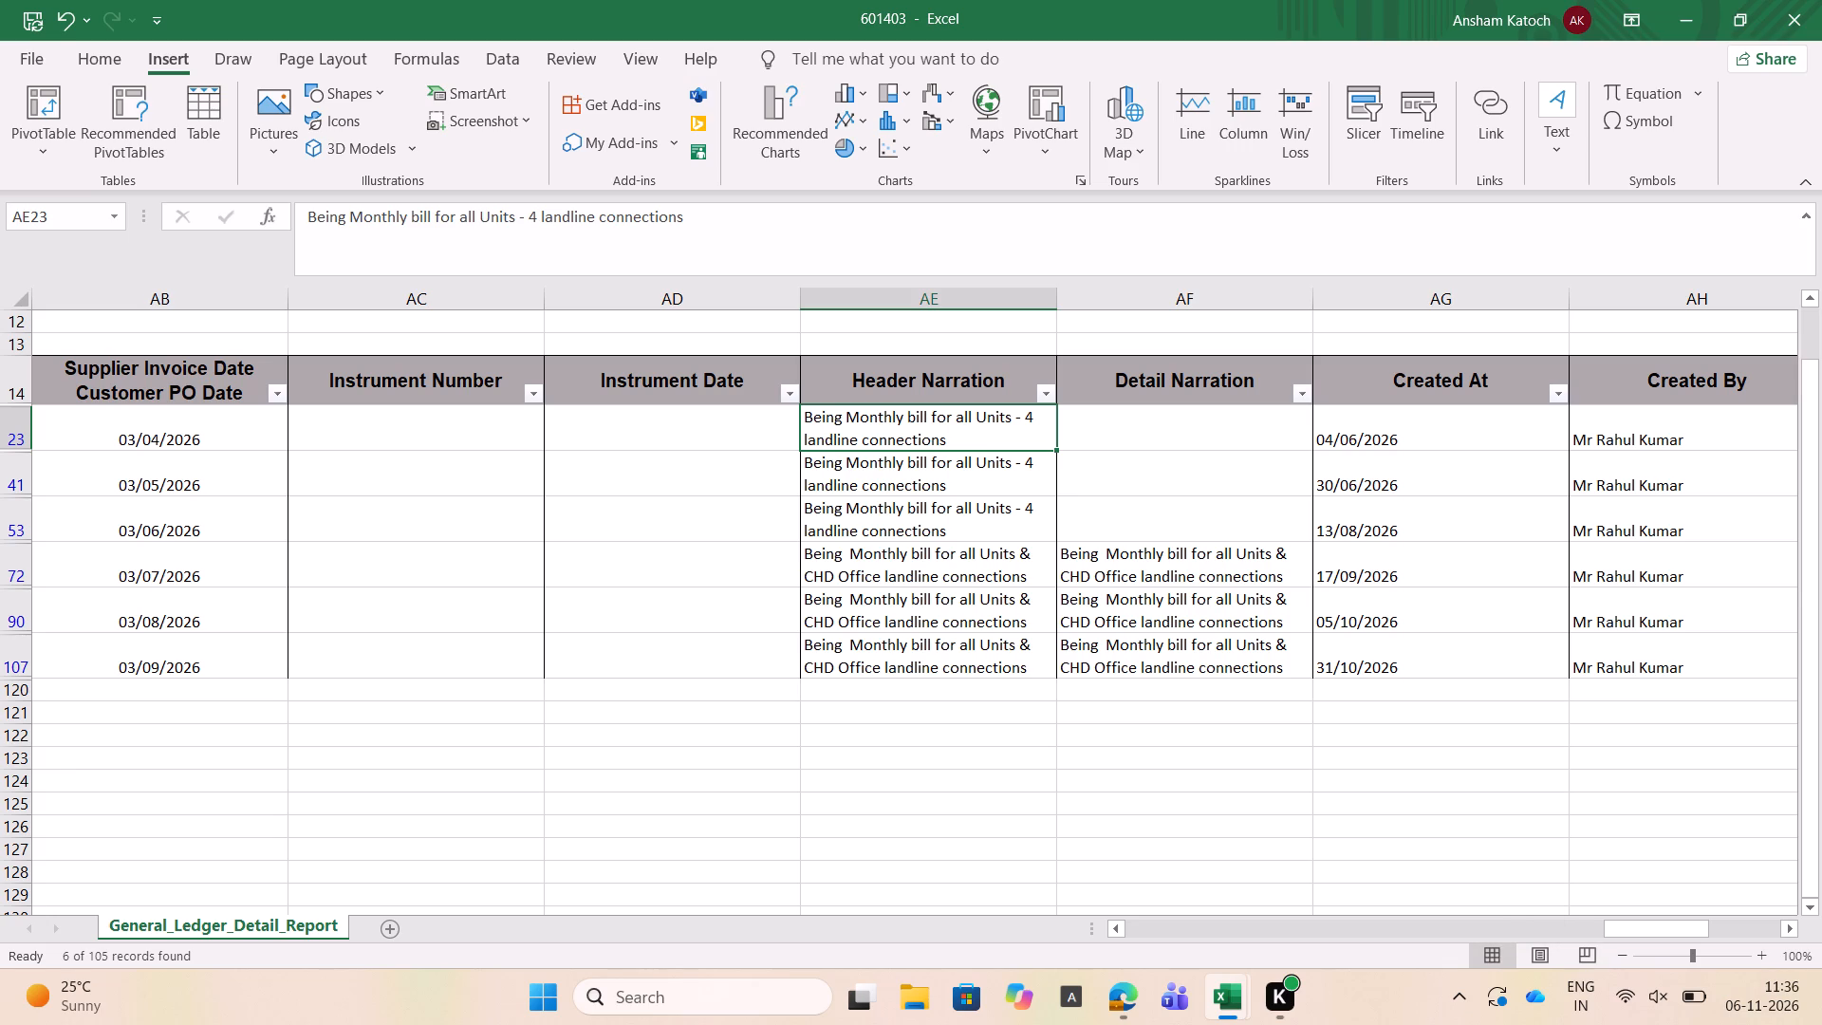
Examine the header narration of the KOGMU4 voucher in row 90, with supplier invoice date 03/08/2026.
{"action": "left_click", "coordinate": [847, 601]}
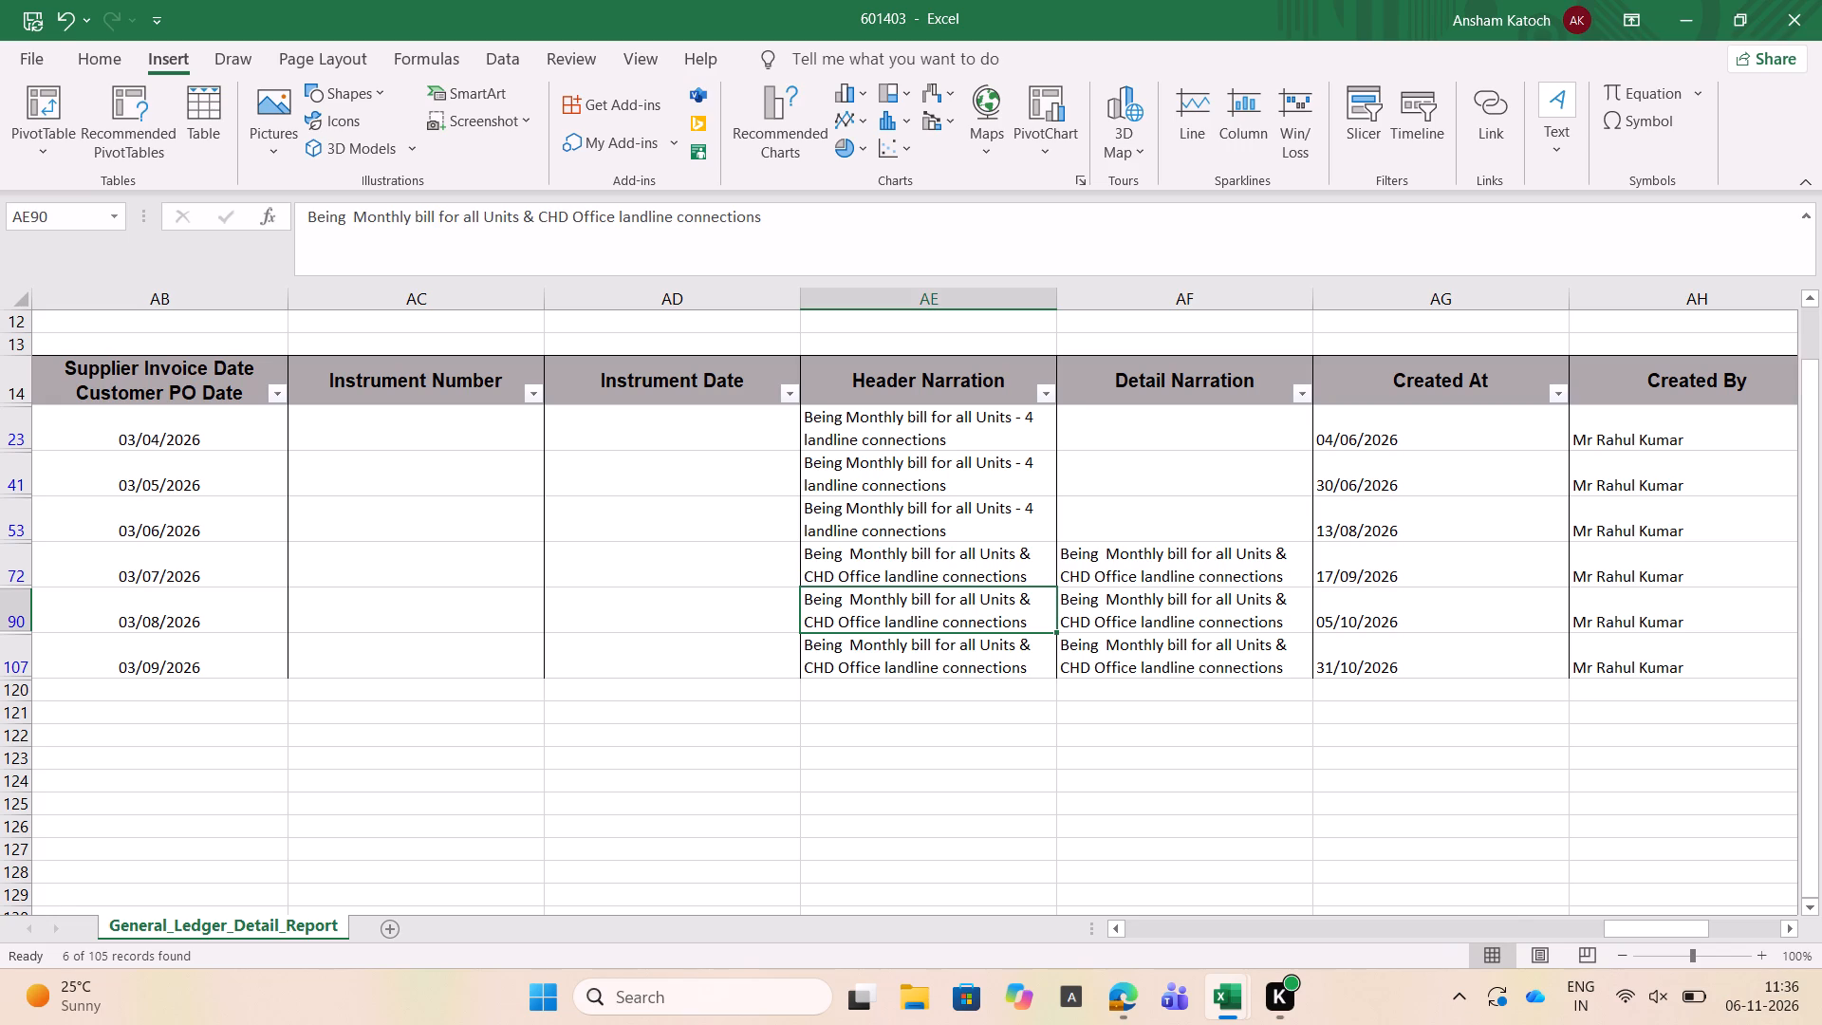
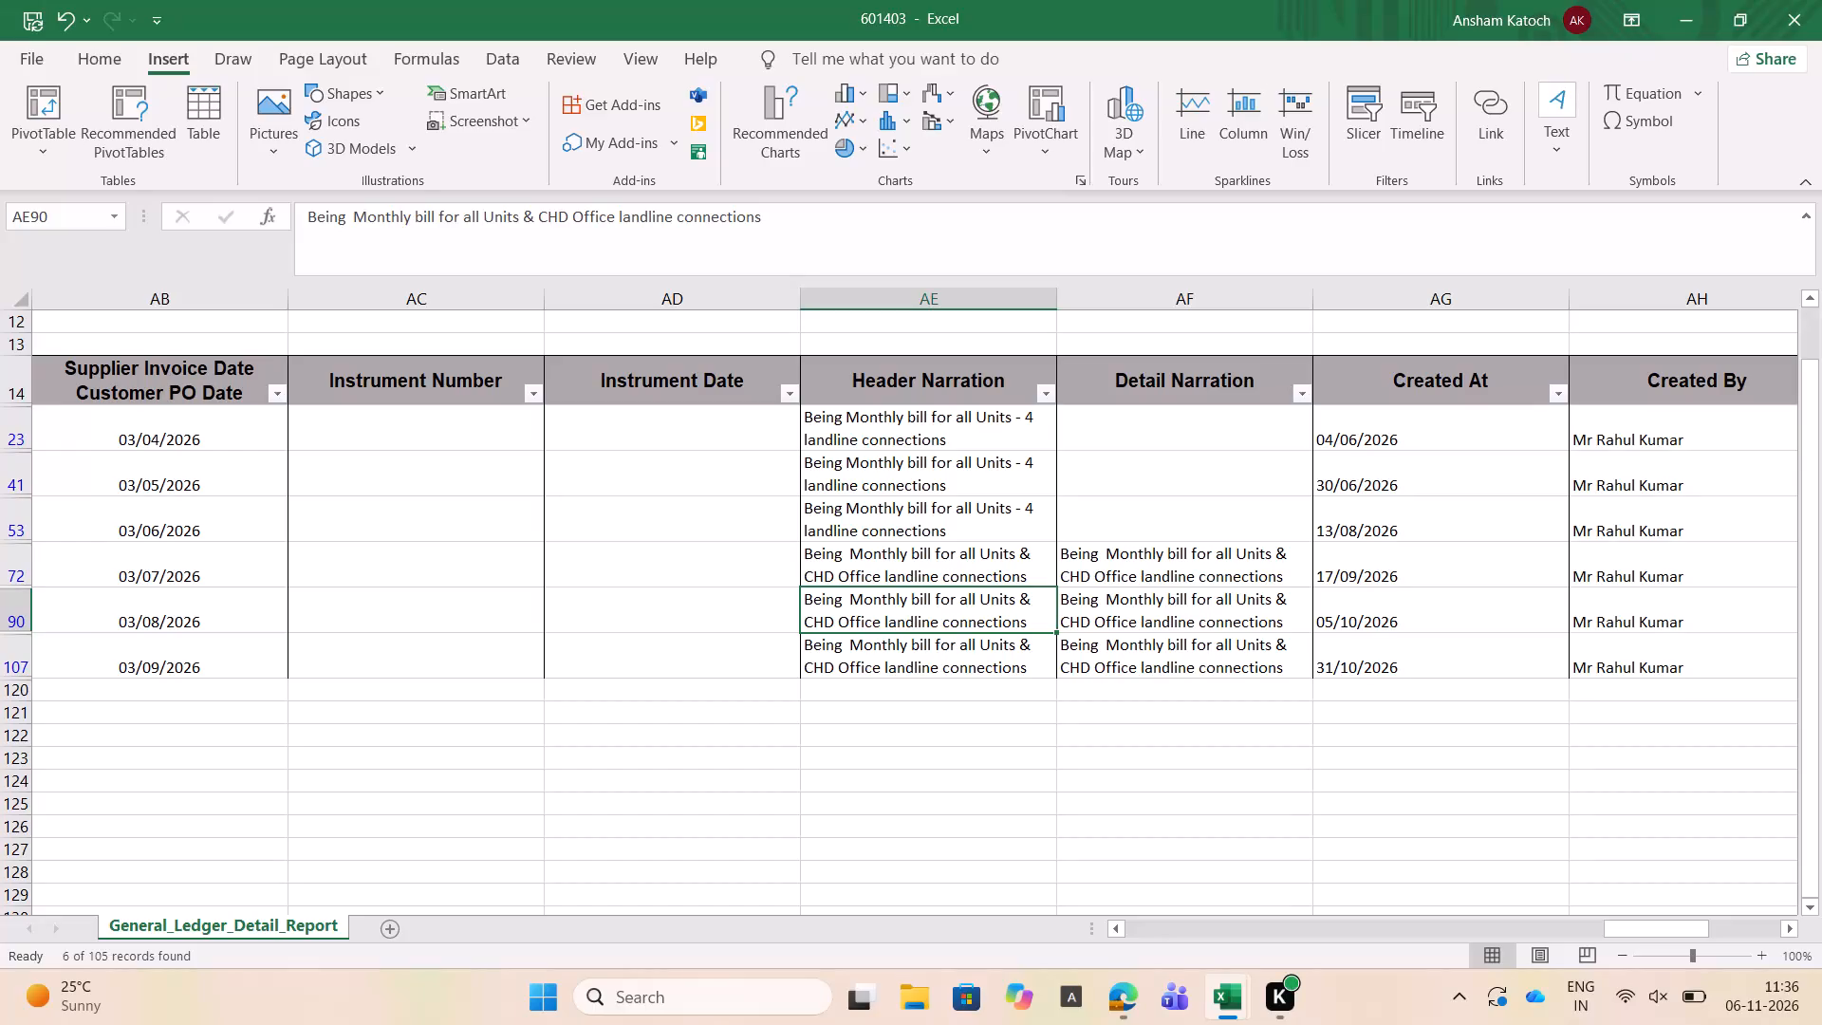
Compare the header narrations of the filtered landline vouchers in rows 23 to 107, with supplier invoice dates 03/04/2026 to 03/09/2026.
{"action": "key", "text": "Up"}
{"action": "key", "text": "Up"}
{"action": "key", "text": "Up"}
{"action": "key", "text": "Up"}
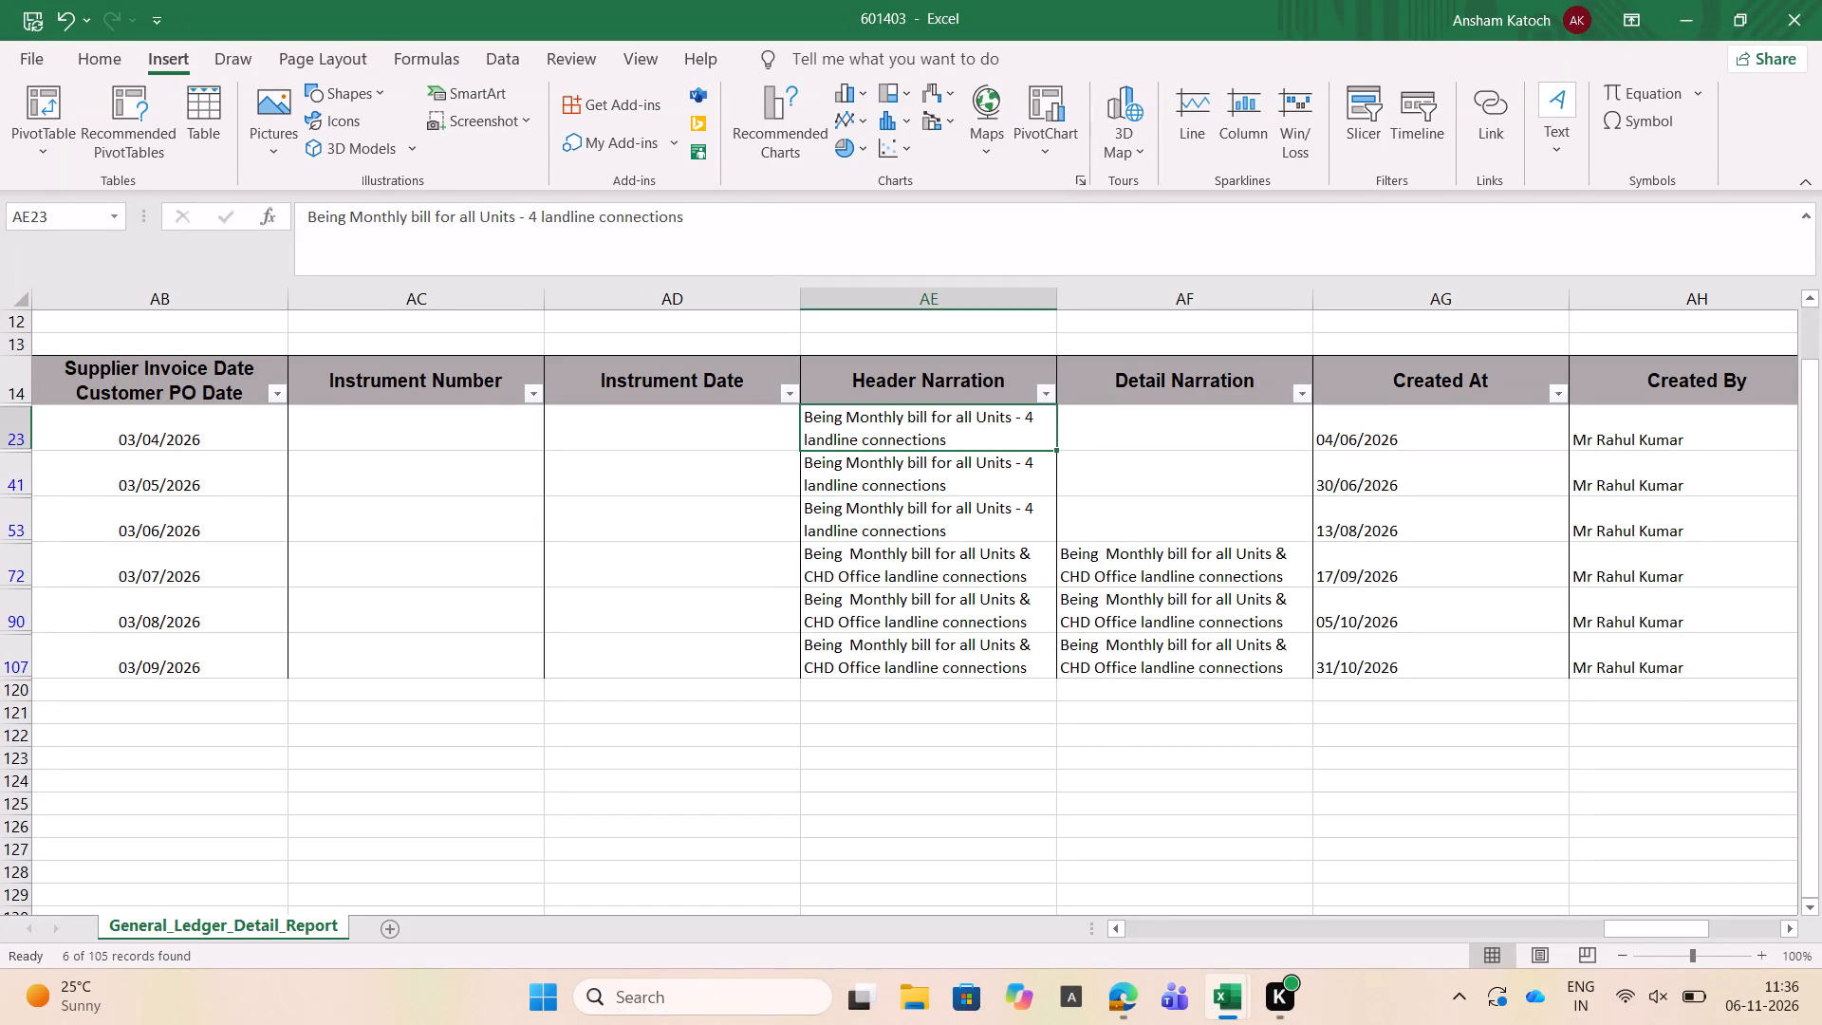
{"action": "key", "text": "Down"}
{"action": "key", "text": "Down"}
{"action": "key", "text": "Down"}
{"action": "key", "text": "Up"}
{"action": "key", "text": "Up"}
{"action": "key", "text": "Down"}
{"action": "key", "text": "Up"}
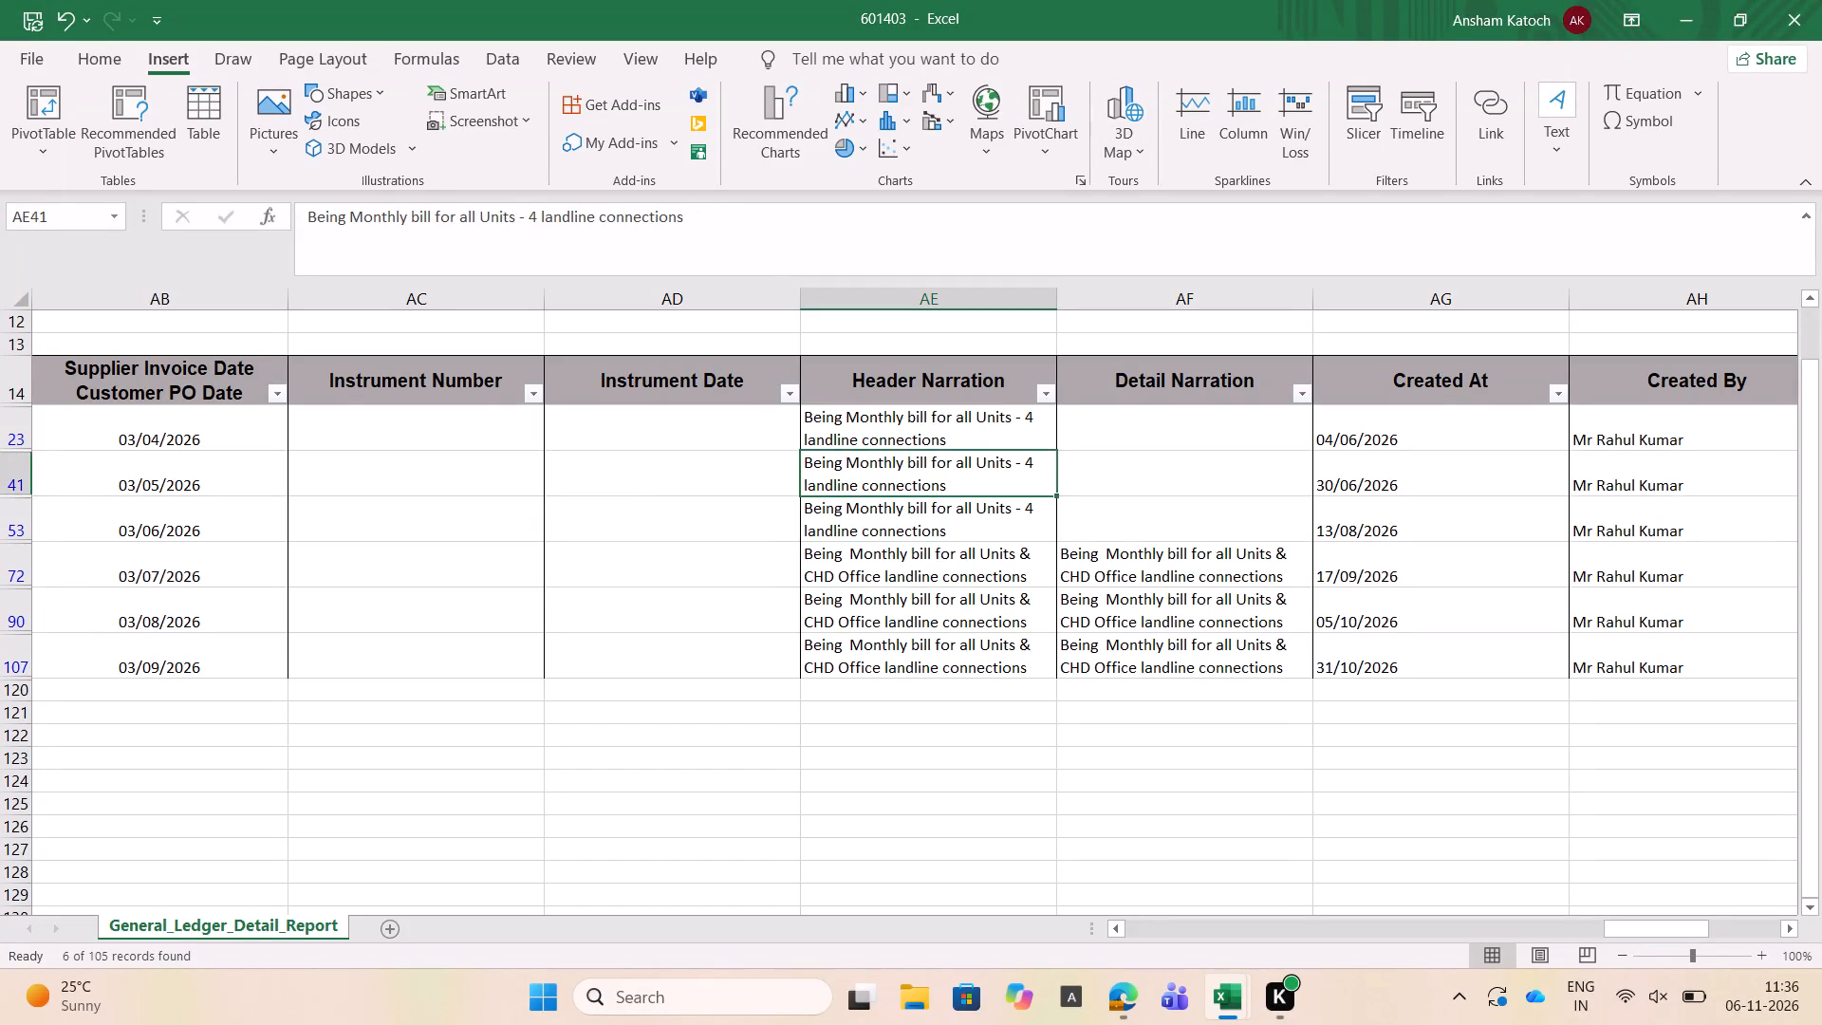
{"action": "key", "text": "Up"}
{"action": "key", "text": "Down"}
{"action": "key", "text": "Down"}
{"action": "key", "text": "Down"}
{"action": "key", "text": "Up"}
{"action": "key", "text": "Up"}
{"action": "key", "text": "Up"}
{"action": "key", "text": "Down"}
{"action": "key", "text": "Down"}
{"action": "key", "text": "Up"}
{"action": "key", "text": "Up"}
{"action": "key", "text": "Down"}
{"action": "key", "text": "Down"}
{"action": "key", "text": "Down"}
{"action": "key", "text": "Down"}
{"action": "key", "text": "Down"}
{"action": "key", "text": "Down"}
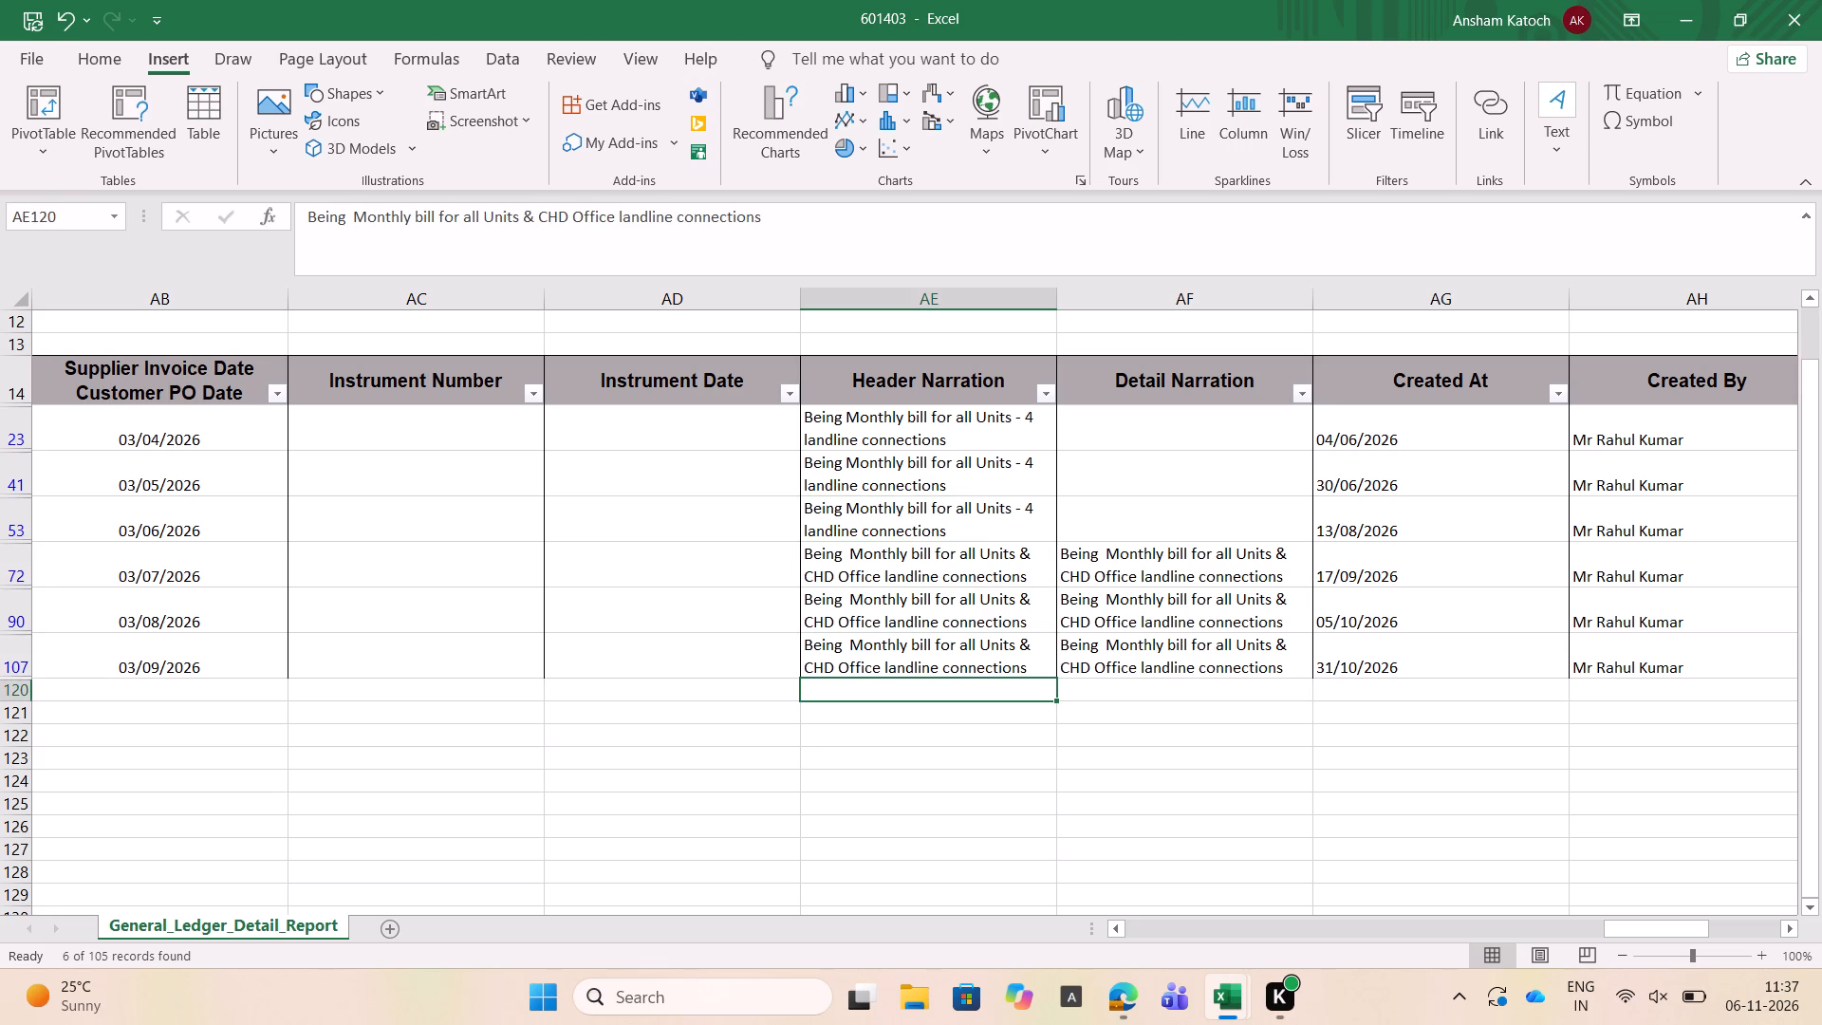
{"action": "key", "text": "Up"}
{"action": "key", "text": "Up"}
{"action": "key", "text": "Up"}
{"action": "key", "text": "Up"}
{"action": "key", "text": "Up"}
{"action": "key", "text": "Up"}
{"action": "key", "text": "Up"}
{"action": "key", "text": "Down"}
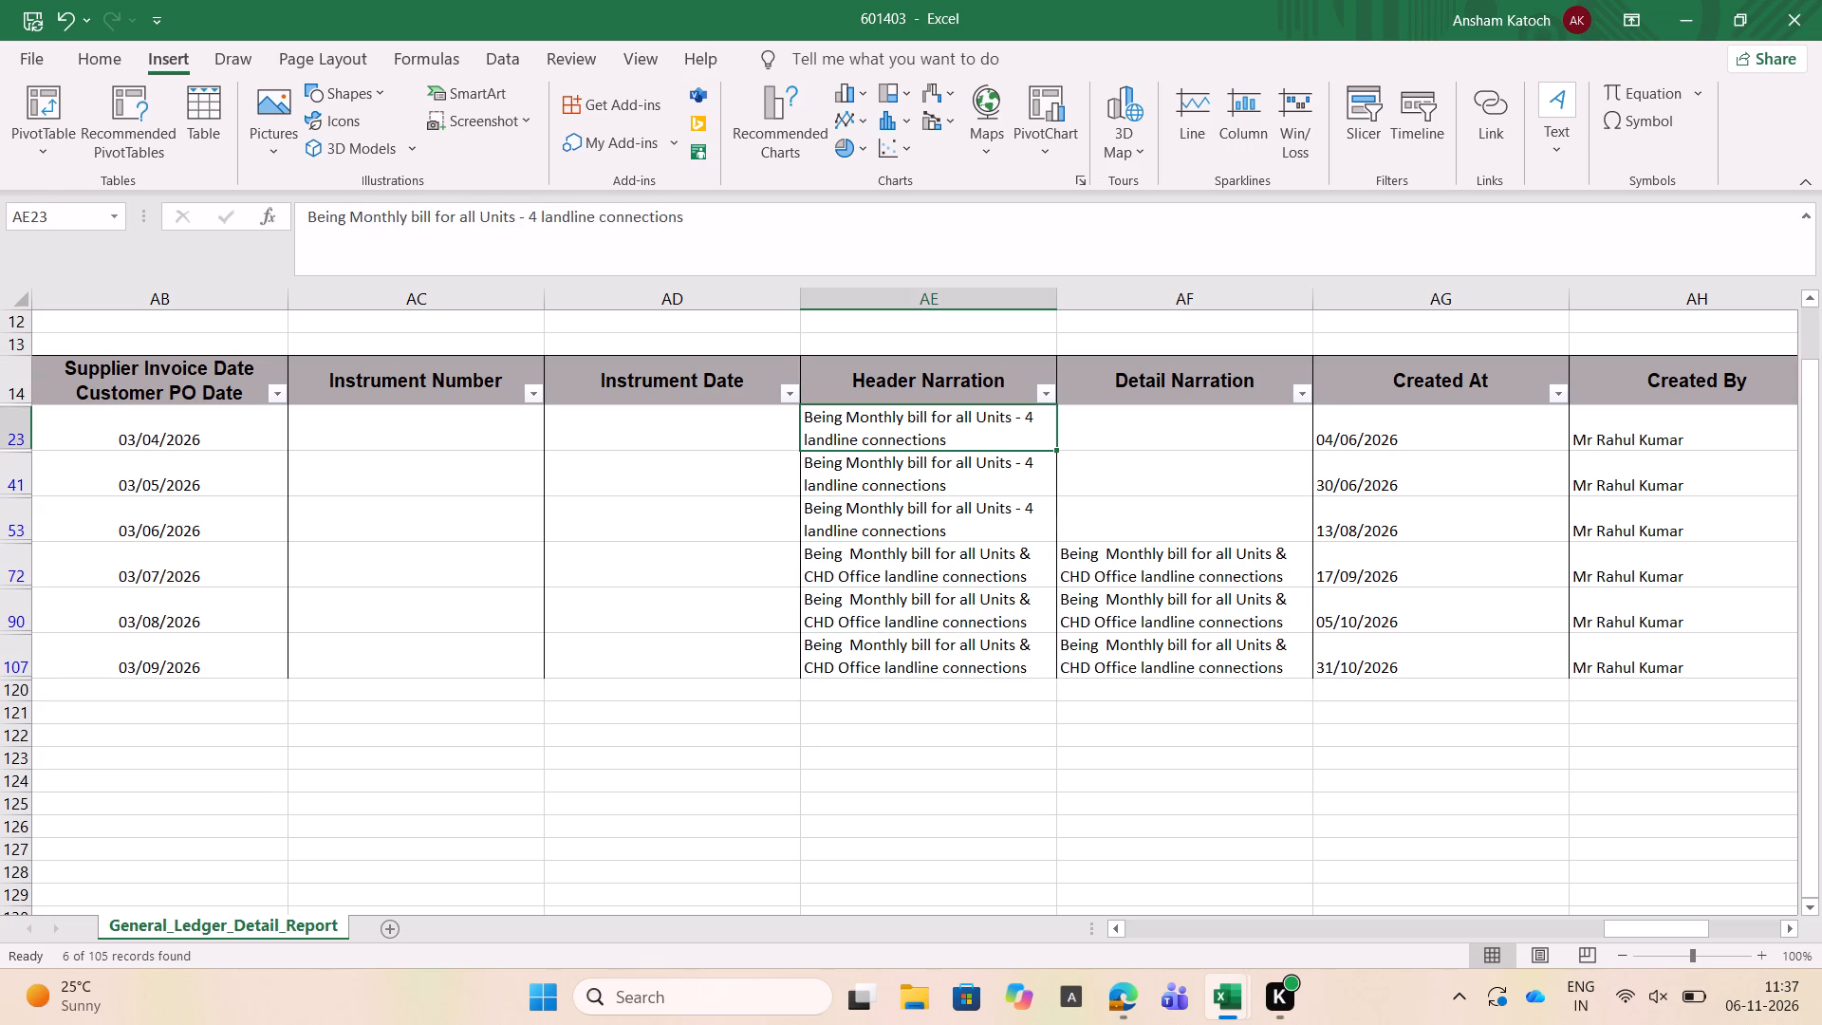
{"action": "key", "text": "Up"}
{"action": "key", "text": "Up"}
{"action": "key", "text": "Down"}
{"action": "key", "text": "Down"}
{"action": "key", "text": "Down"}
{"action": "key", "text": "Down"}
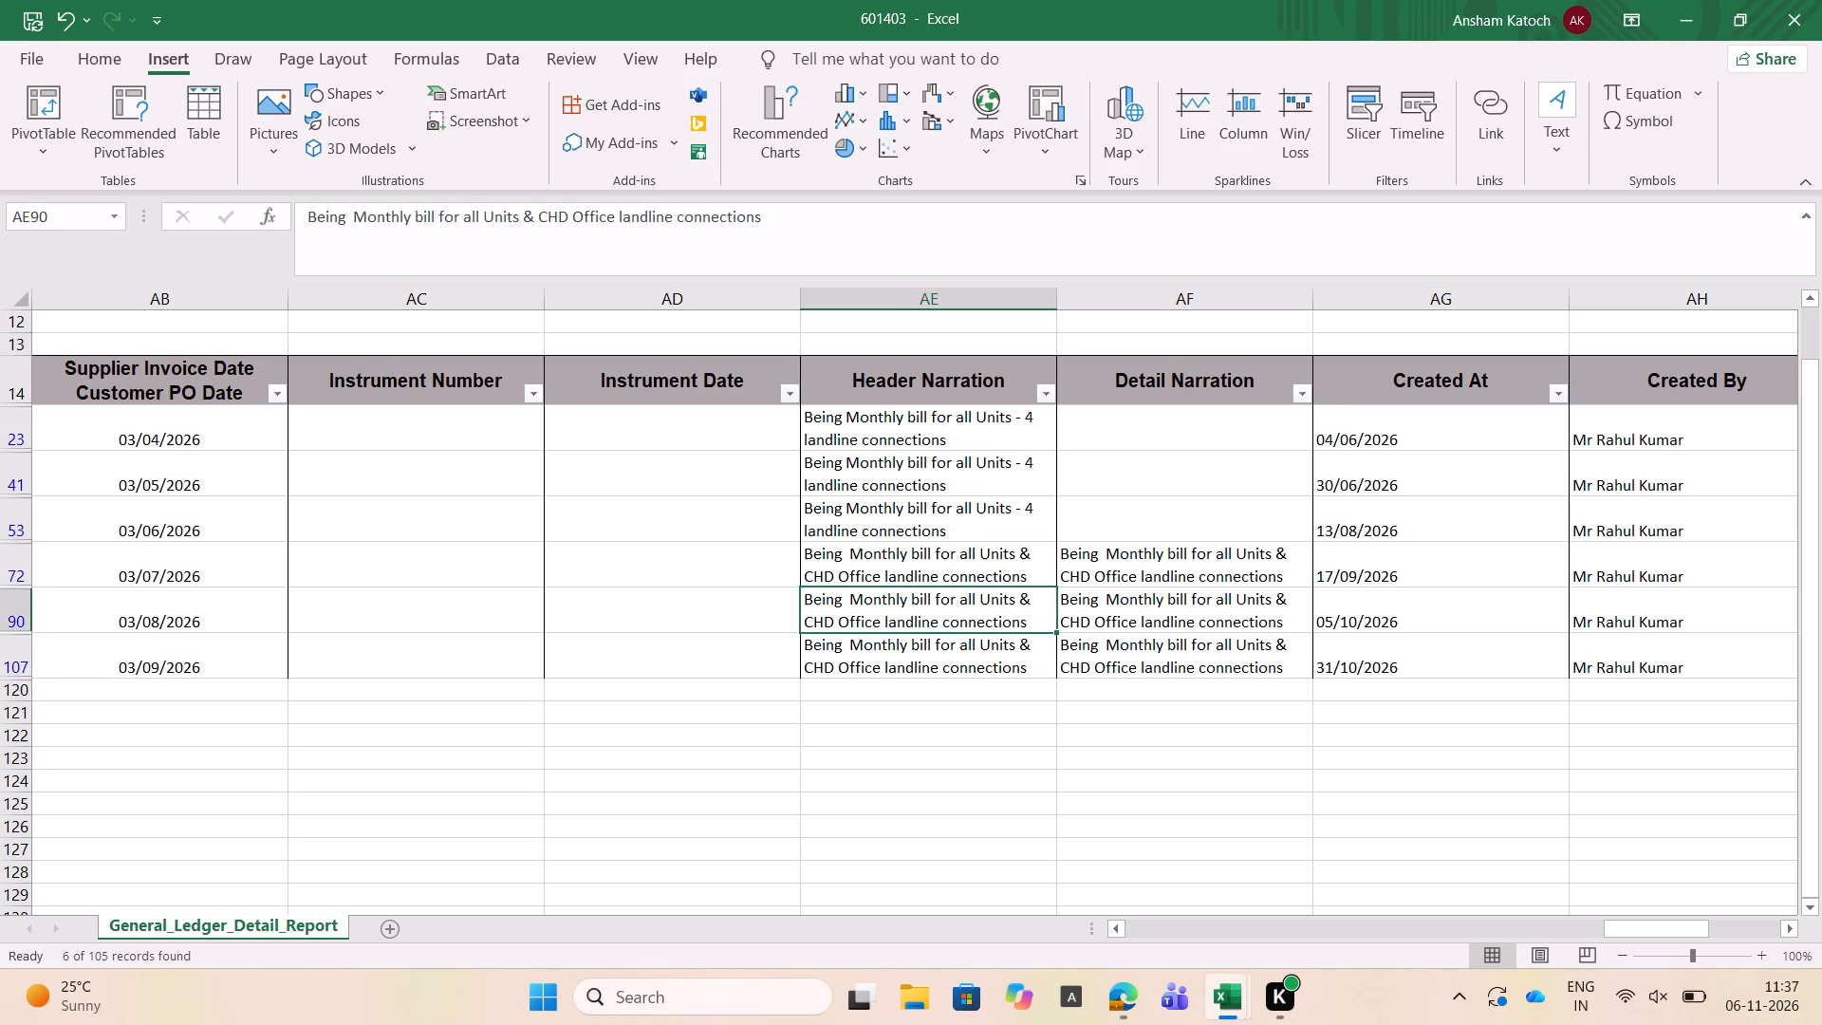
{"action": "key", "text": "Down"}
{"action": "key", "text": "Down"}
{"action": "key", "text": "Down"}
{"action": "key", "text": "Down"}
{"action": "key", "text": "Up"}
{"action": "key", "text": "Up"}
{"action": "key", "text": "Up"}
{"action": "key", "text": "Up"}
{"action": "key", "text": "Up"}
{"action": "key", "text": "Up"}
{"action": "key", "text": "Up"}
{"action": "key", "text": "Up"}
{"action": "key", "text": "Up"}
{"action": "key", "text": "Up"}
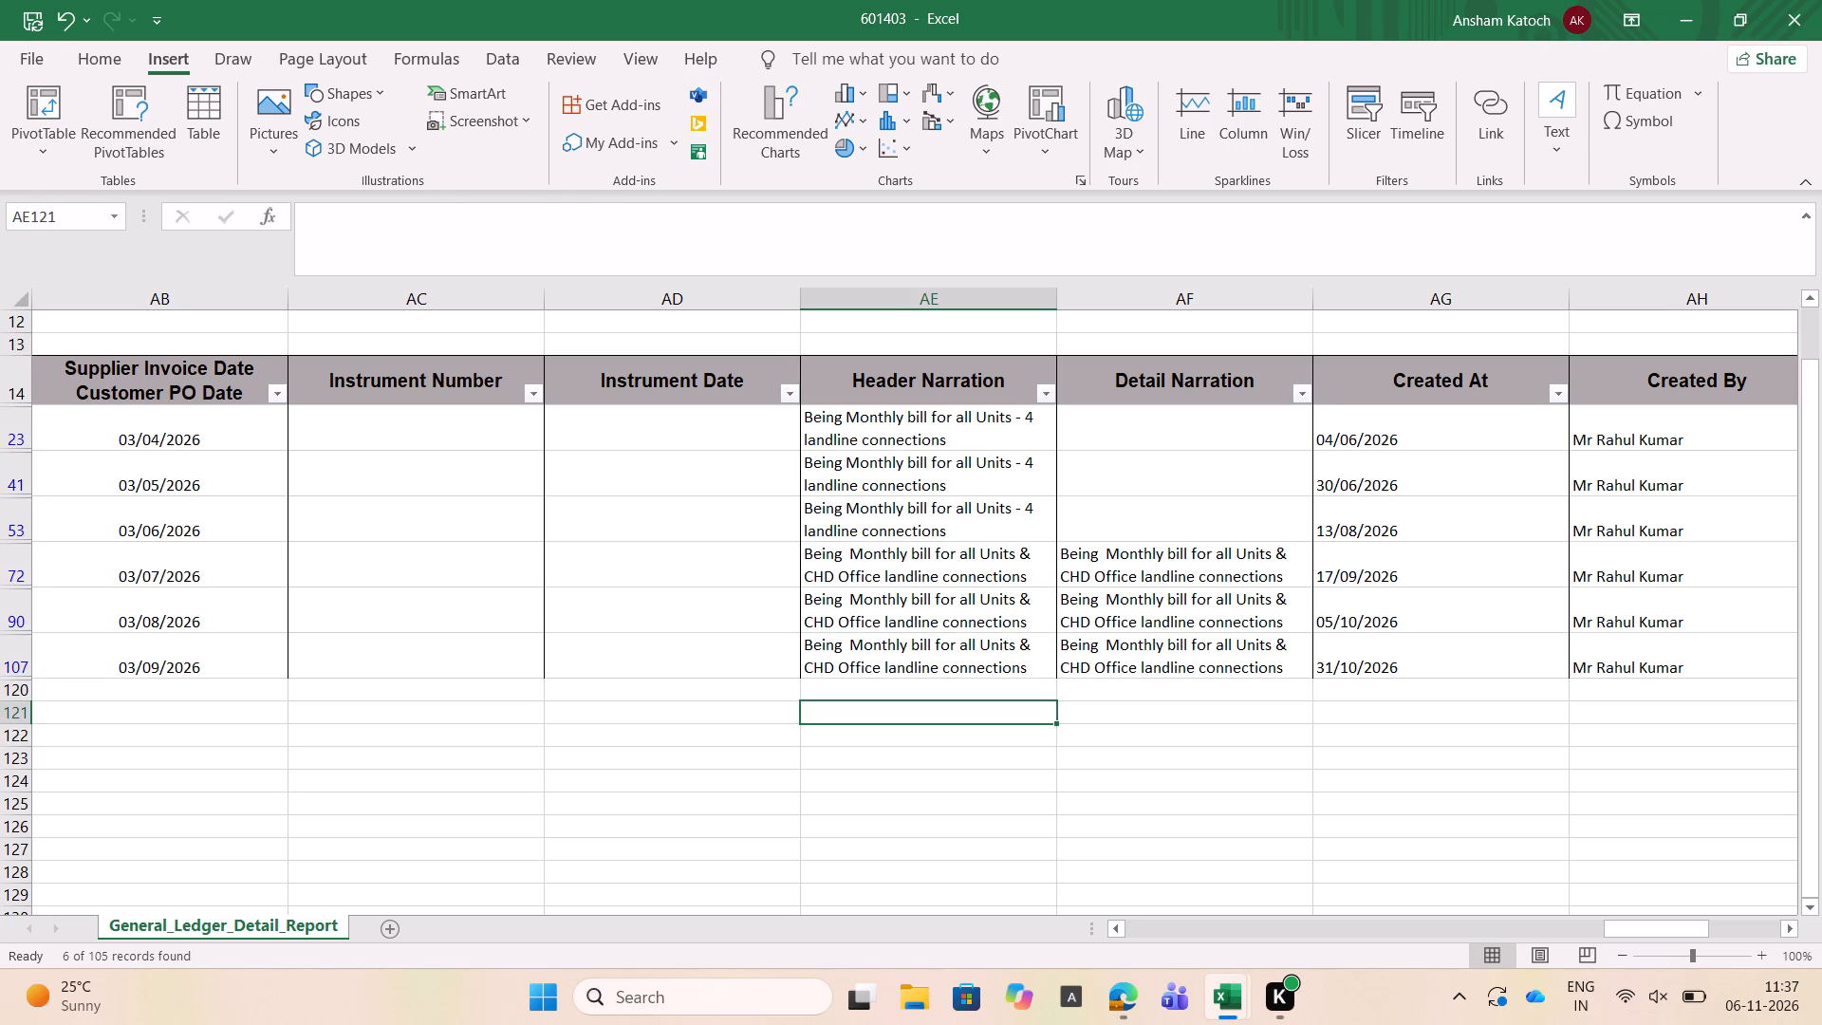
{"action": "key", "text": "Up"}
{"action": "key", "text": "Down"}
{"action": "key", "text": "Down"}
{"action": "key", "text": "Down"}
{"action": "key", "text": "Down"}
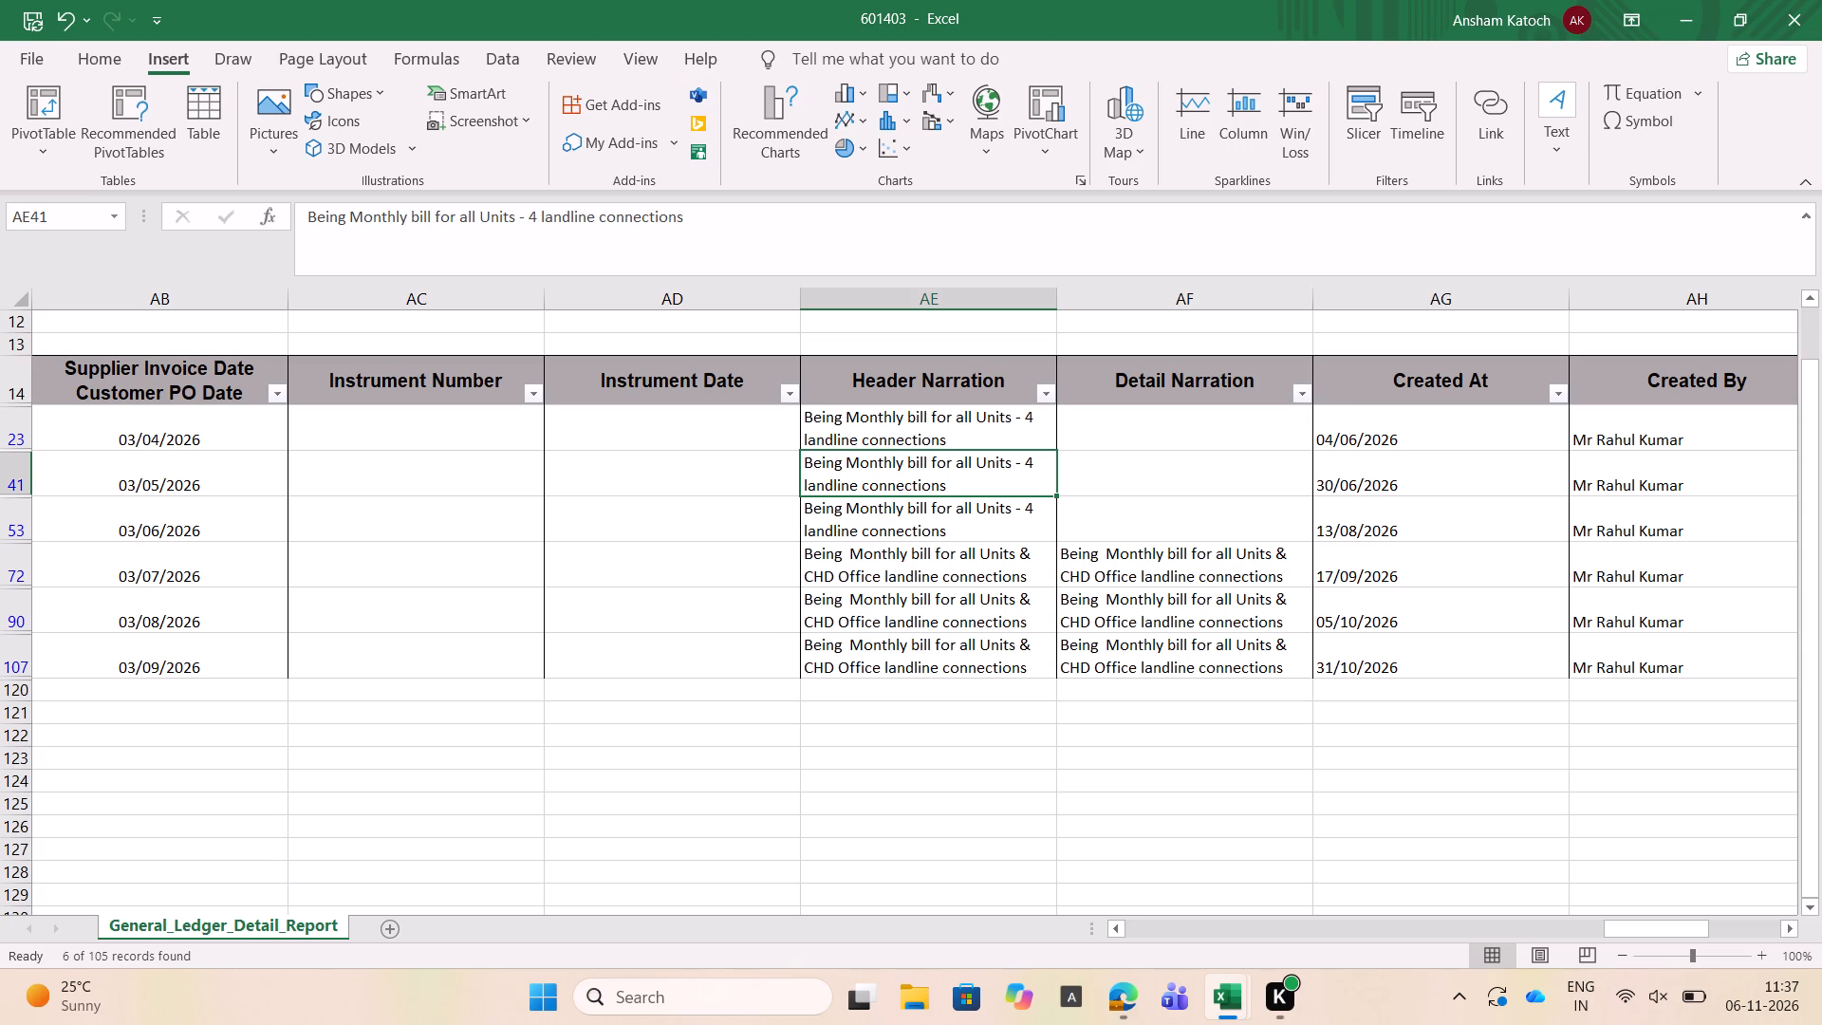
{"action": "key", "text": "Left"}
{"action": "key", "text": "Left"}
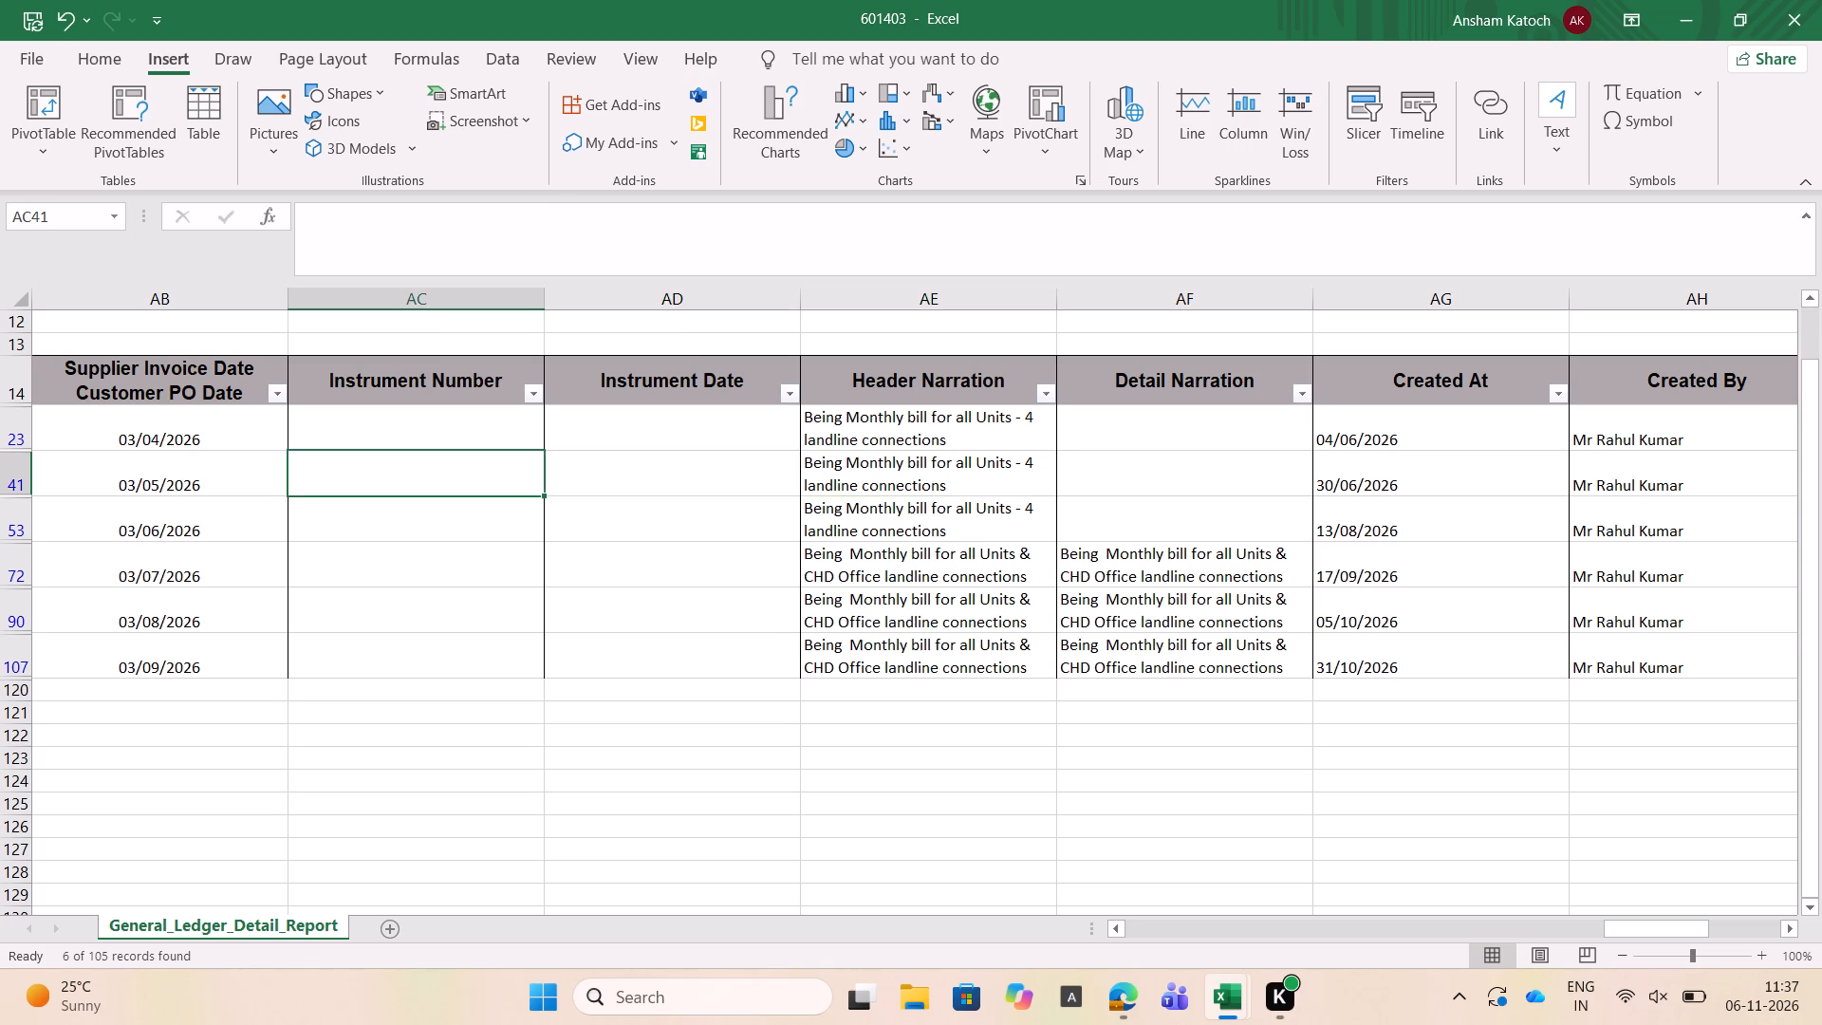
{"action": "key", "text": "Right"}
{"action": "key", "text": "Right"}
{"action": "key", "text": "Up"}
{"action": "key", "text": "Up"}
{"action": "key", "text": "Down"}
{"action": "key", "text": "Down"}
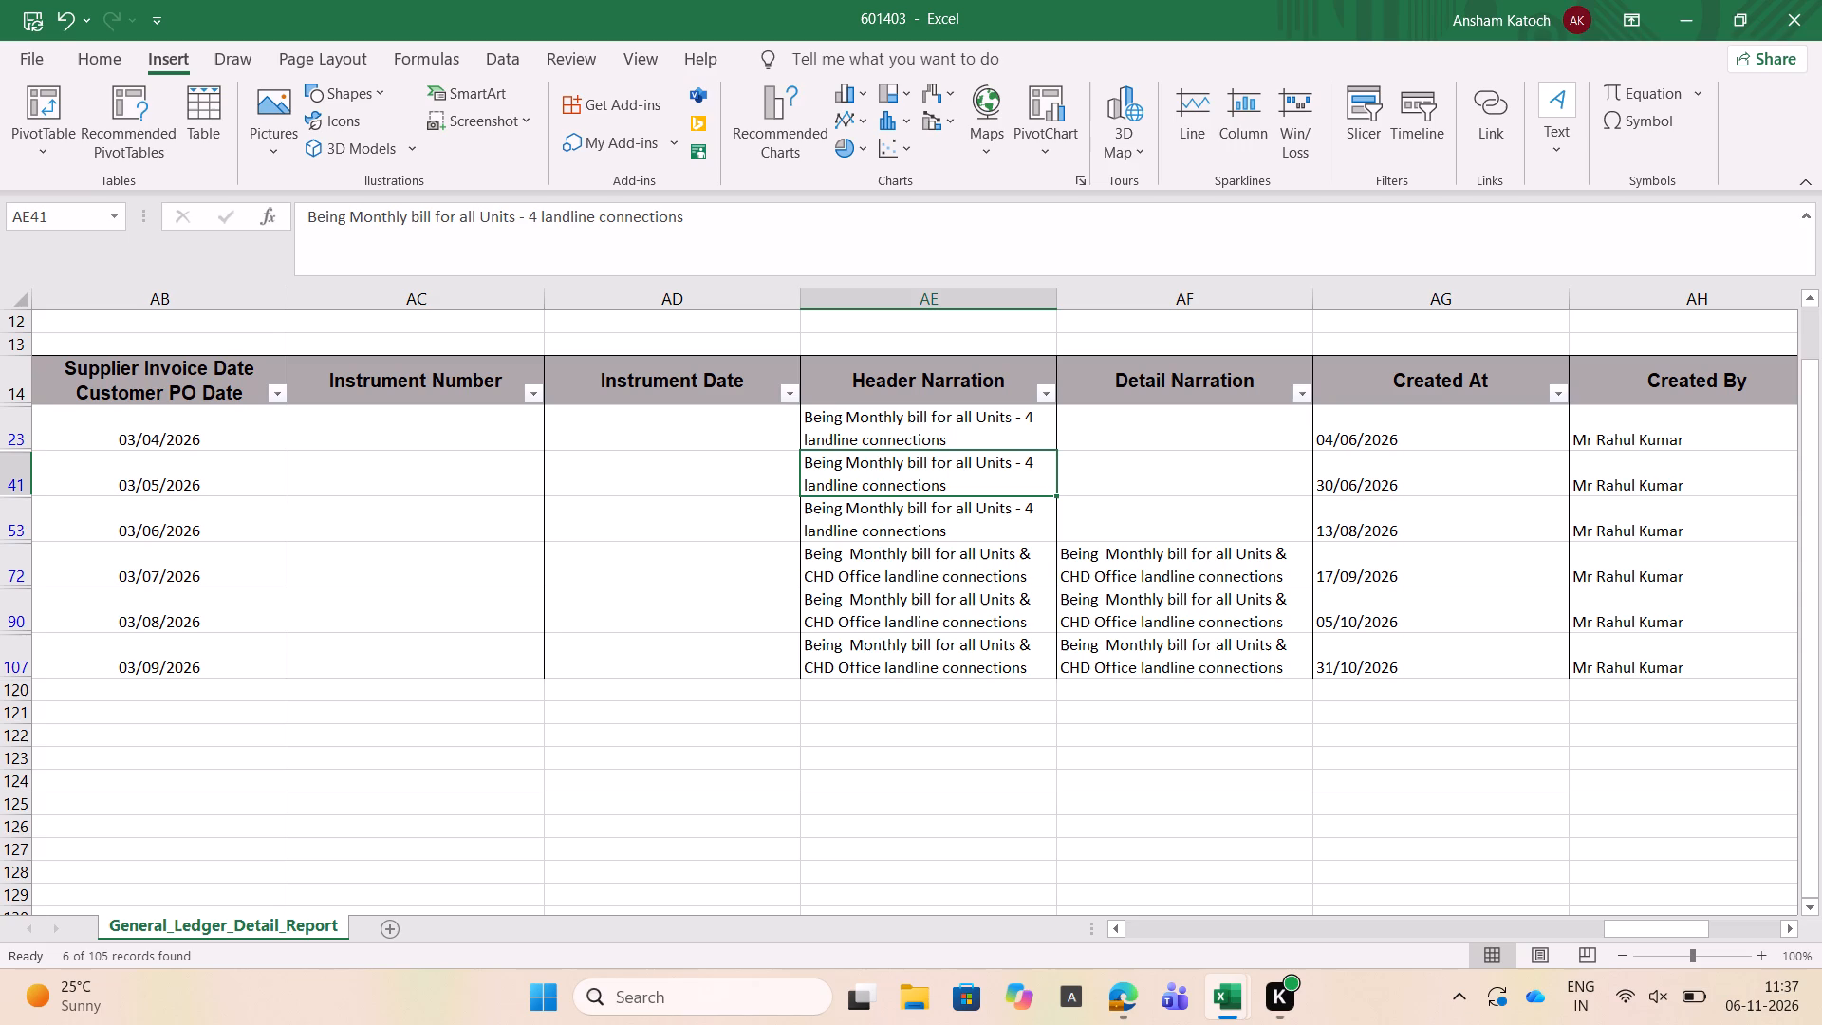
{"action": "key", "text": "Down"}
{"action": "key", "text": "Down"}
{"action": "key", "text": "Up"}
{"action": "key", "text": "Up"}
{"action": "key", "text": "Up"}
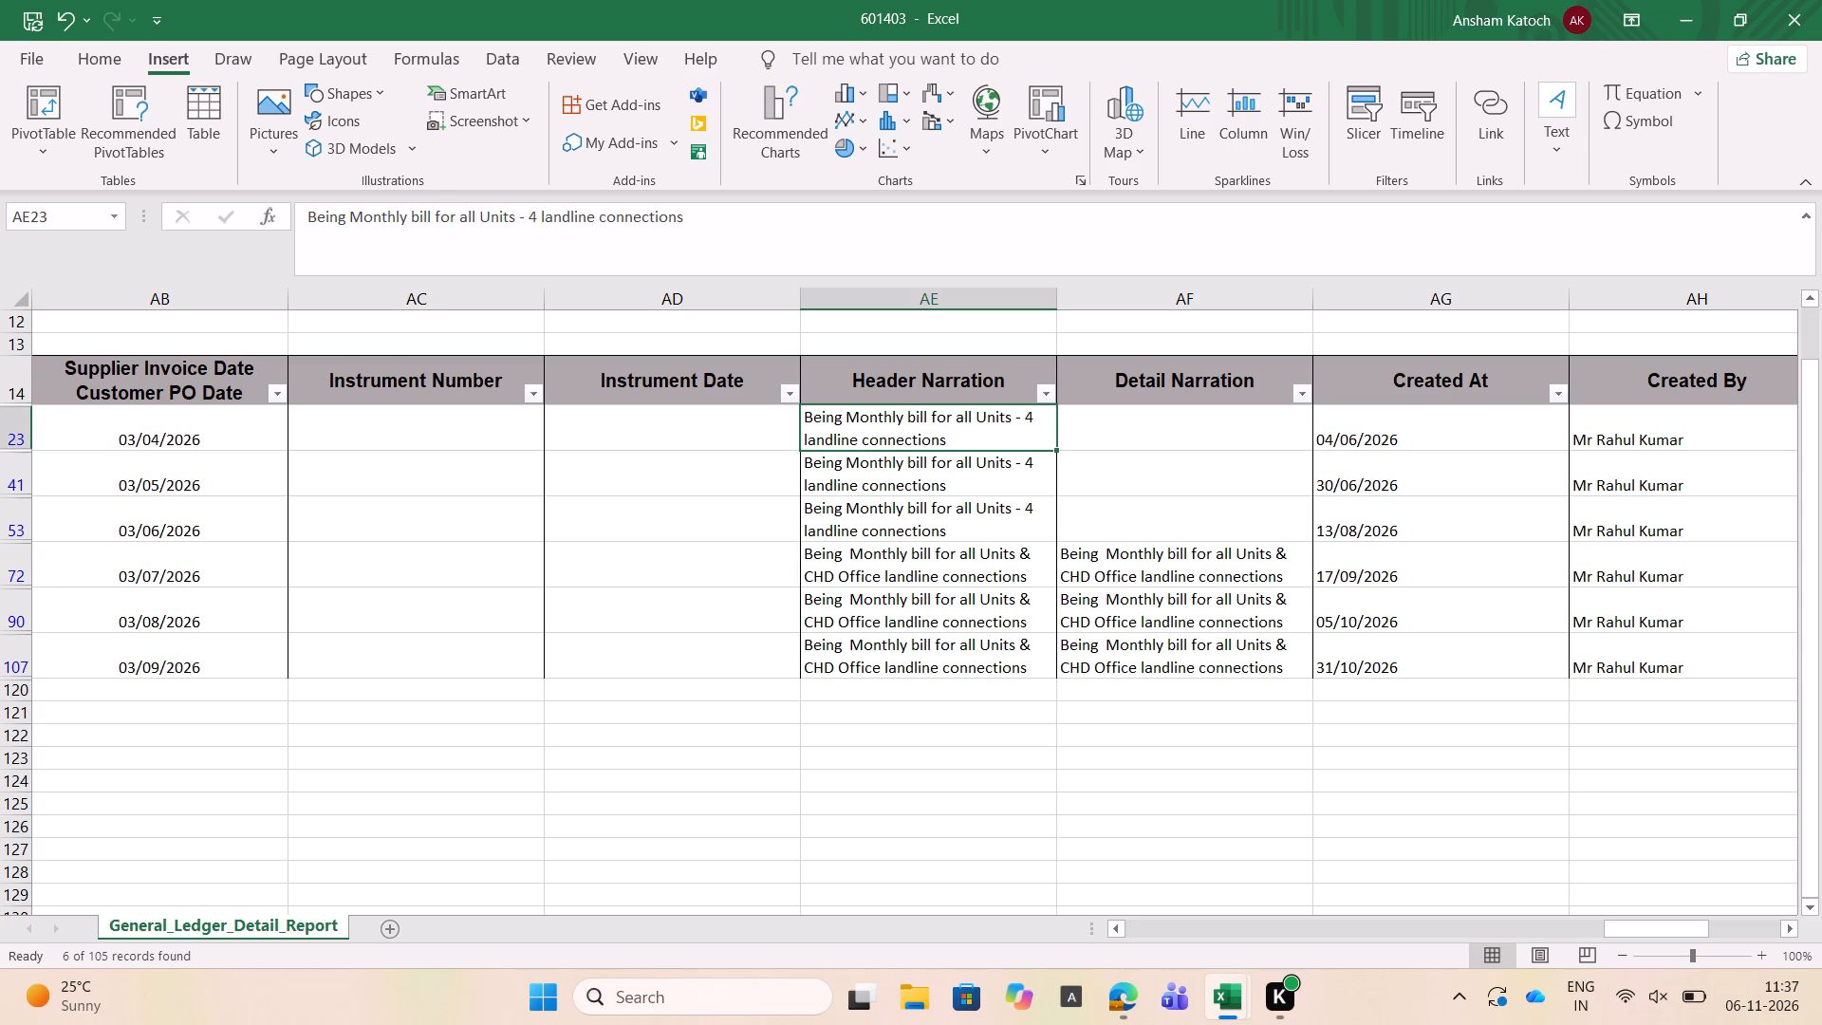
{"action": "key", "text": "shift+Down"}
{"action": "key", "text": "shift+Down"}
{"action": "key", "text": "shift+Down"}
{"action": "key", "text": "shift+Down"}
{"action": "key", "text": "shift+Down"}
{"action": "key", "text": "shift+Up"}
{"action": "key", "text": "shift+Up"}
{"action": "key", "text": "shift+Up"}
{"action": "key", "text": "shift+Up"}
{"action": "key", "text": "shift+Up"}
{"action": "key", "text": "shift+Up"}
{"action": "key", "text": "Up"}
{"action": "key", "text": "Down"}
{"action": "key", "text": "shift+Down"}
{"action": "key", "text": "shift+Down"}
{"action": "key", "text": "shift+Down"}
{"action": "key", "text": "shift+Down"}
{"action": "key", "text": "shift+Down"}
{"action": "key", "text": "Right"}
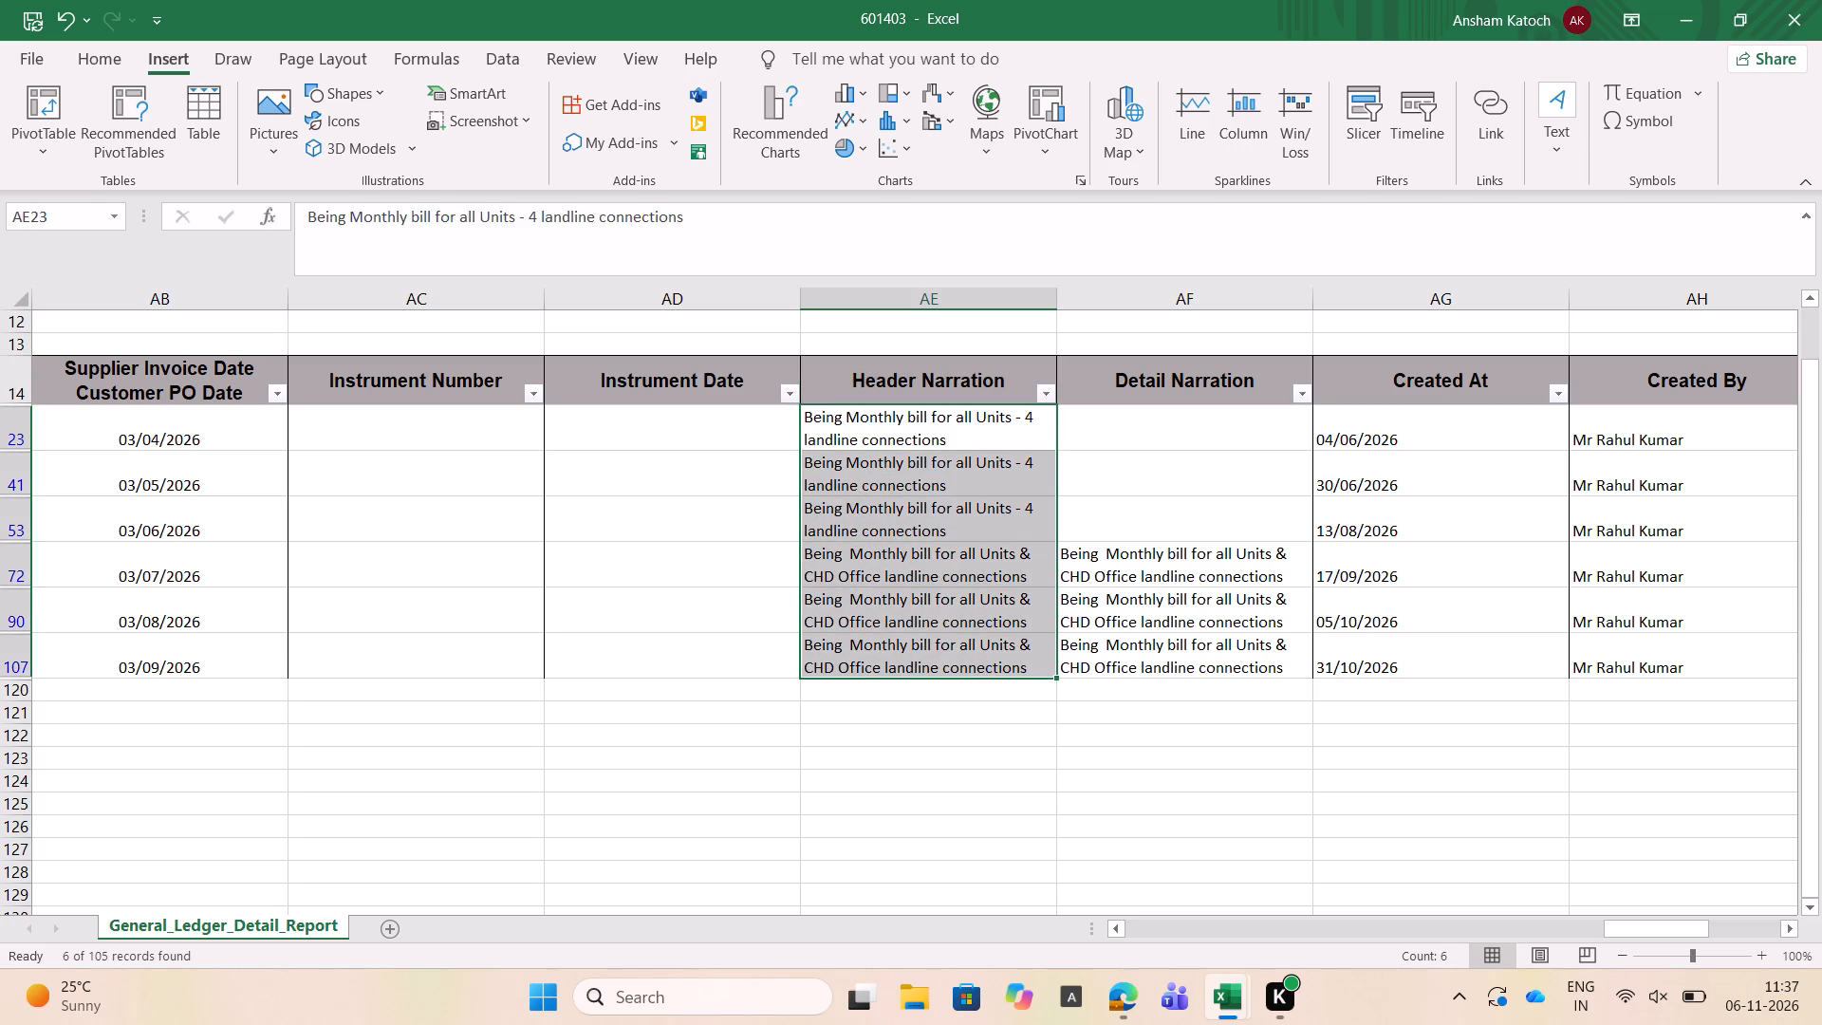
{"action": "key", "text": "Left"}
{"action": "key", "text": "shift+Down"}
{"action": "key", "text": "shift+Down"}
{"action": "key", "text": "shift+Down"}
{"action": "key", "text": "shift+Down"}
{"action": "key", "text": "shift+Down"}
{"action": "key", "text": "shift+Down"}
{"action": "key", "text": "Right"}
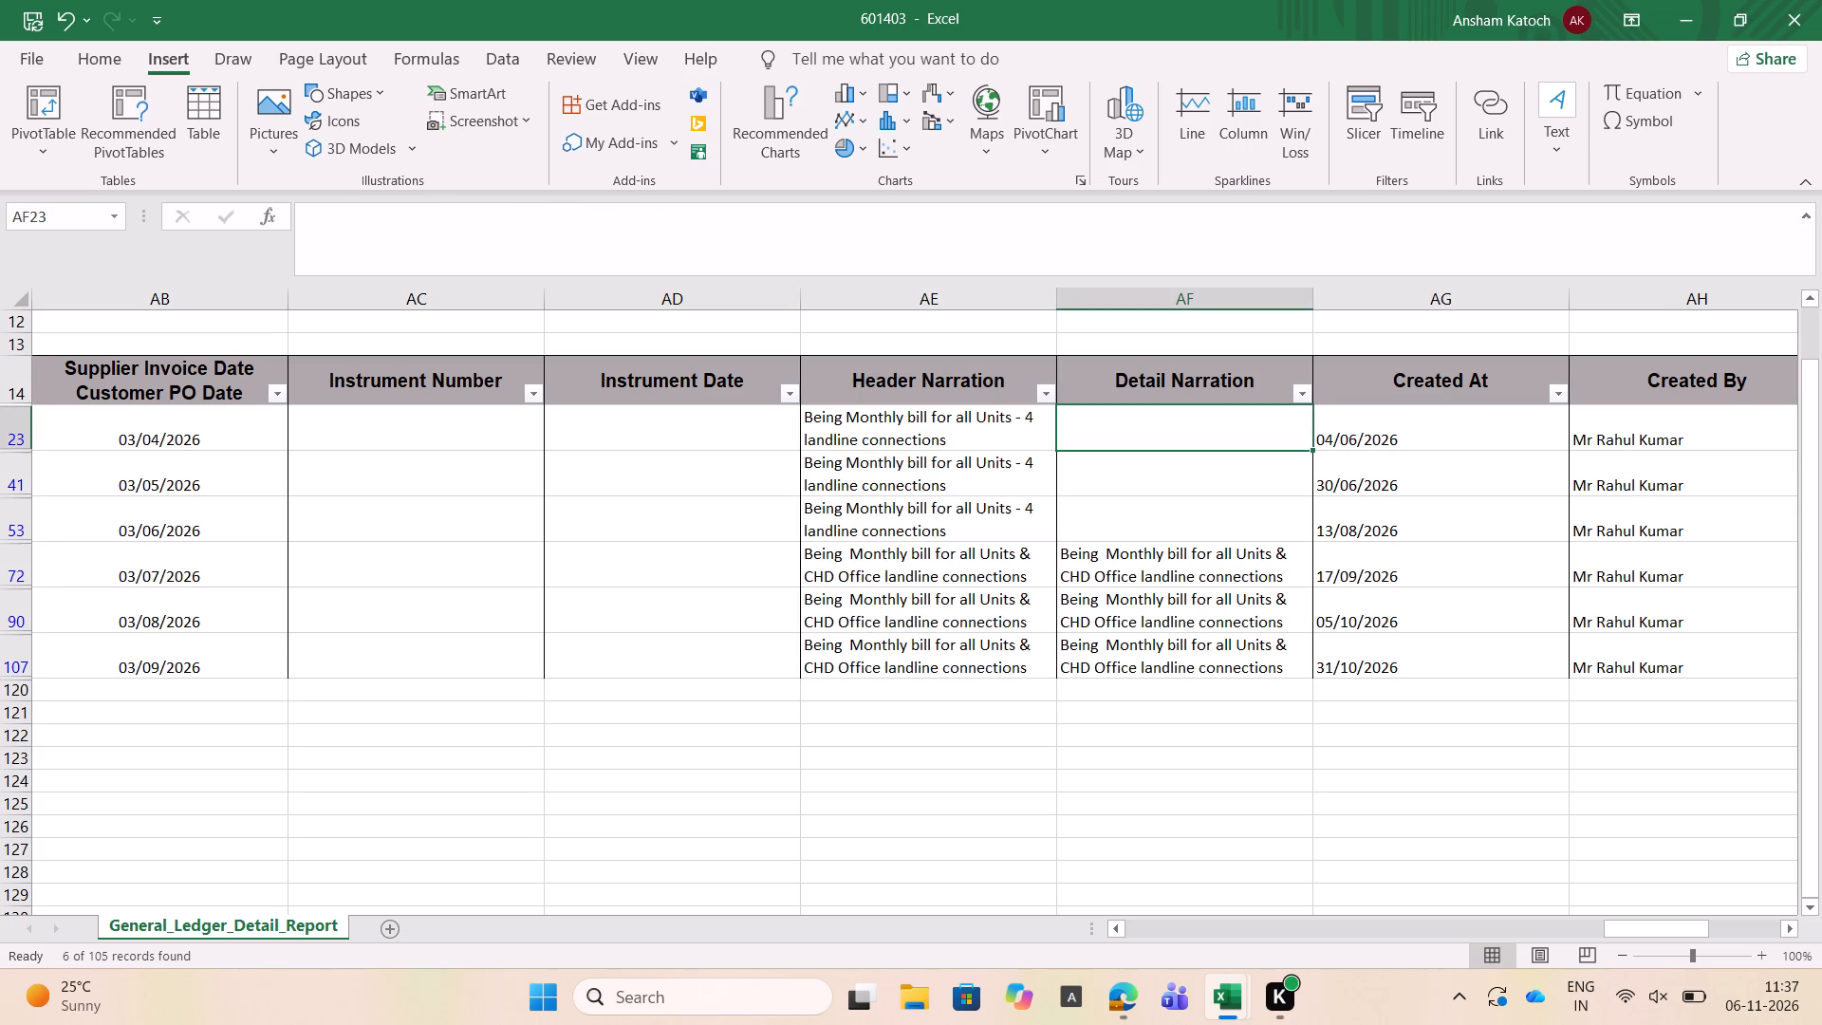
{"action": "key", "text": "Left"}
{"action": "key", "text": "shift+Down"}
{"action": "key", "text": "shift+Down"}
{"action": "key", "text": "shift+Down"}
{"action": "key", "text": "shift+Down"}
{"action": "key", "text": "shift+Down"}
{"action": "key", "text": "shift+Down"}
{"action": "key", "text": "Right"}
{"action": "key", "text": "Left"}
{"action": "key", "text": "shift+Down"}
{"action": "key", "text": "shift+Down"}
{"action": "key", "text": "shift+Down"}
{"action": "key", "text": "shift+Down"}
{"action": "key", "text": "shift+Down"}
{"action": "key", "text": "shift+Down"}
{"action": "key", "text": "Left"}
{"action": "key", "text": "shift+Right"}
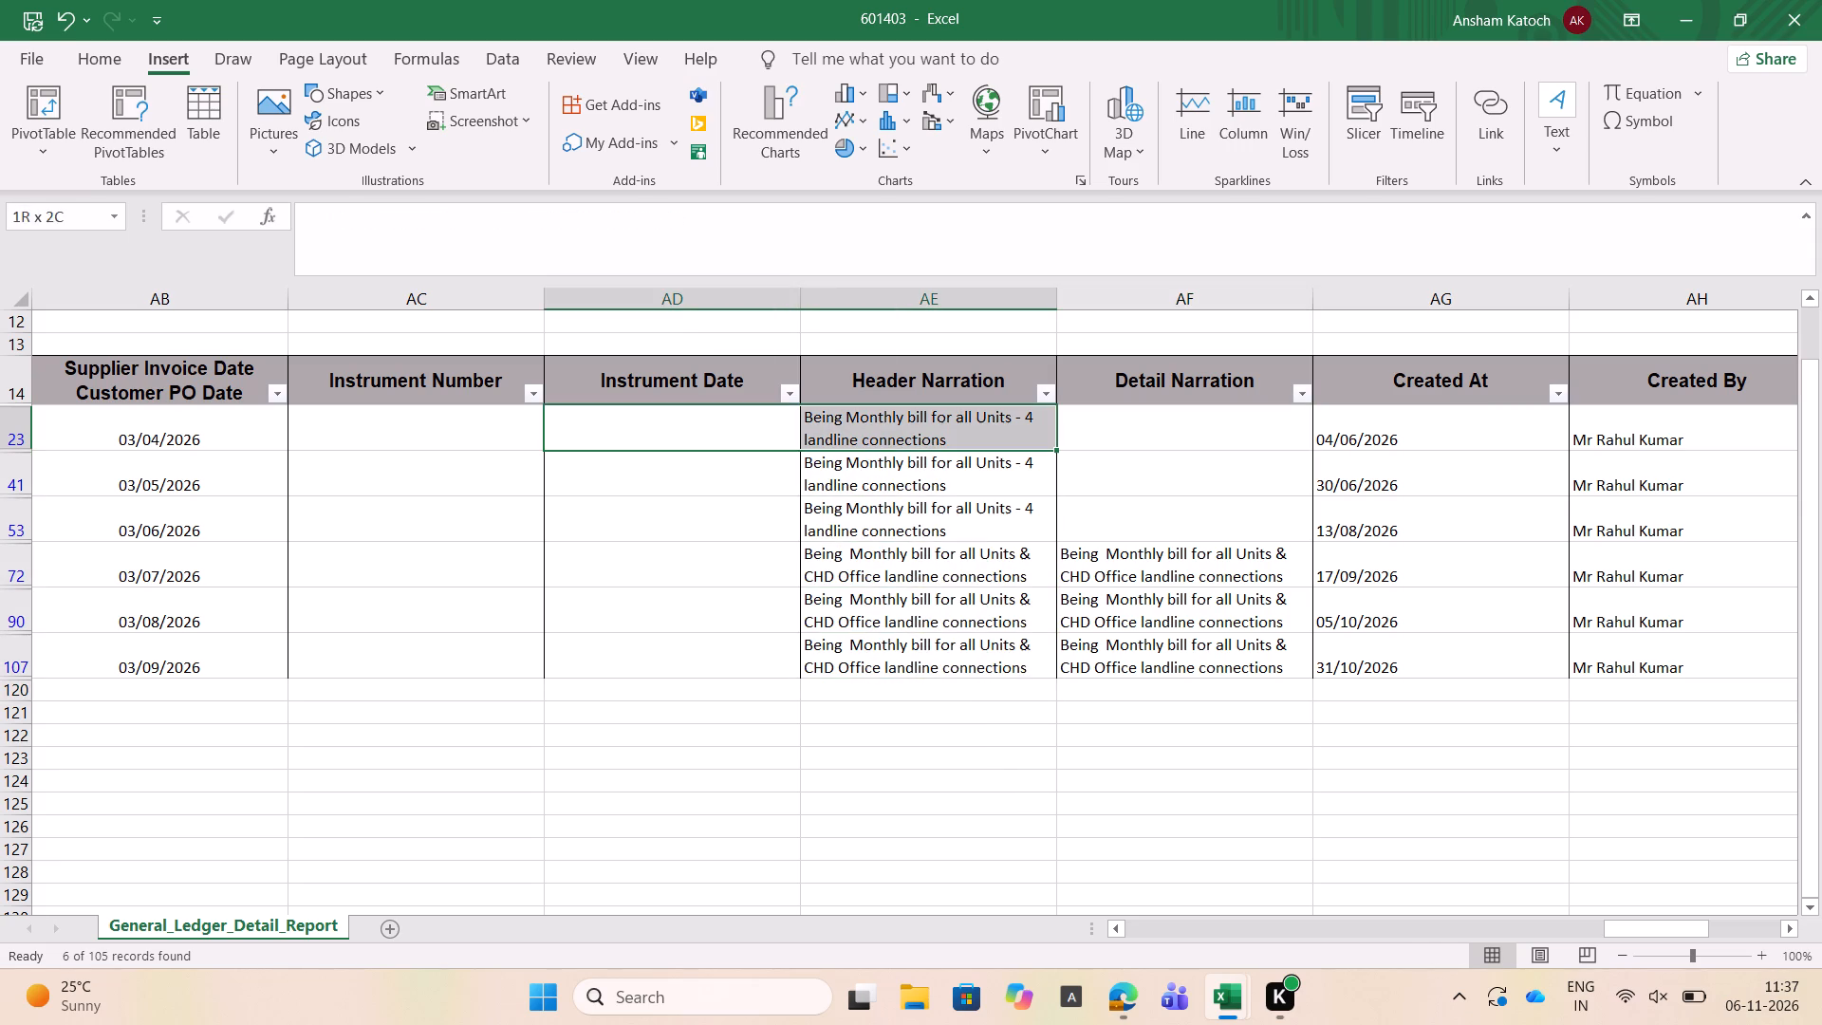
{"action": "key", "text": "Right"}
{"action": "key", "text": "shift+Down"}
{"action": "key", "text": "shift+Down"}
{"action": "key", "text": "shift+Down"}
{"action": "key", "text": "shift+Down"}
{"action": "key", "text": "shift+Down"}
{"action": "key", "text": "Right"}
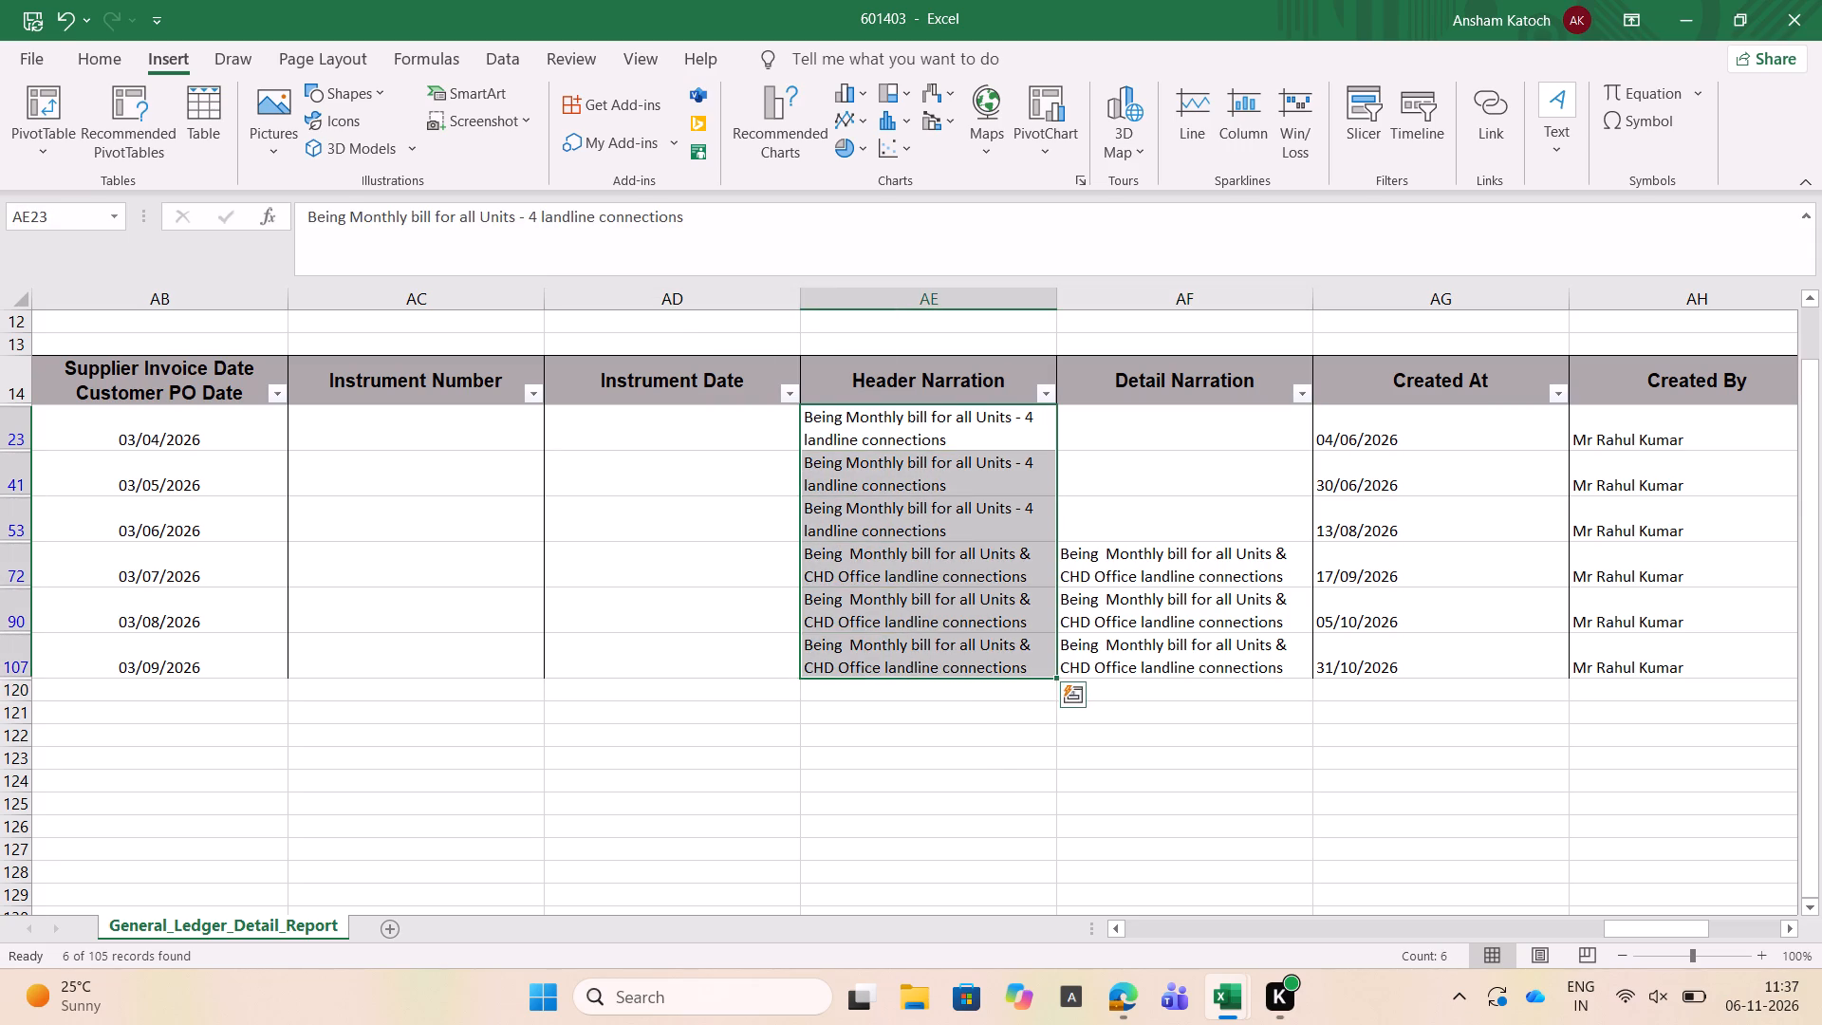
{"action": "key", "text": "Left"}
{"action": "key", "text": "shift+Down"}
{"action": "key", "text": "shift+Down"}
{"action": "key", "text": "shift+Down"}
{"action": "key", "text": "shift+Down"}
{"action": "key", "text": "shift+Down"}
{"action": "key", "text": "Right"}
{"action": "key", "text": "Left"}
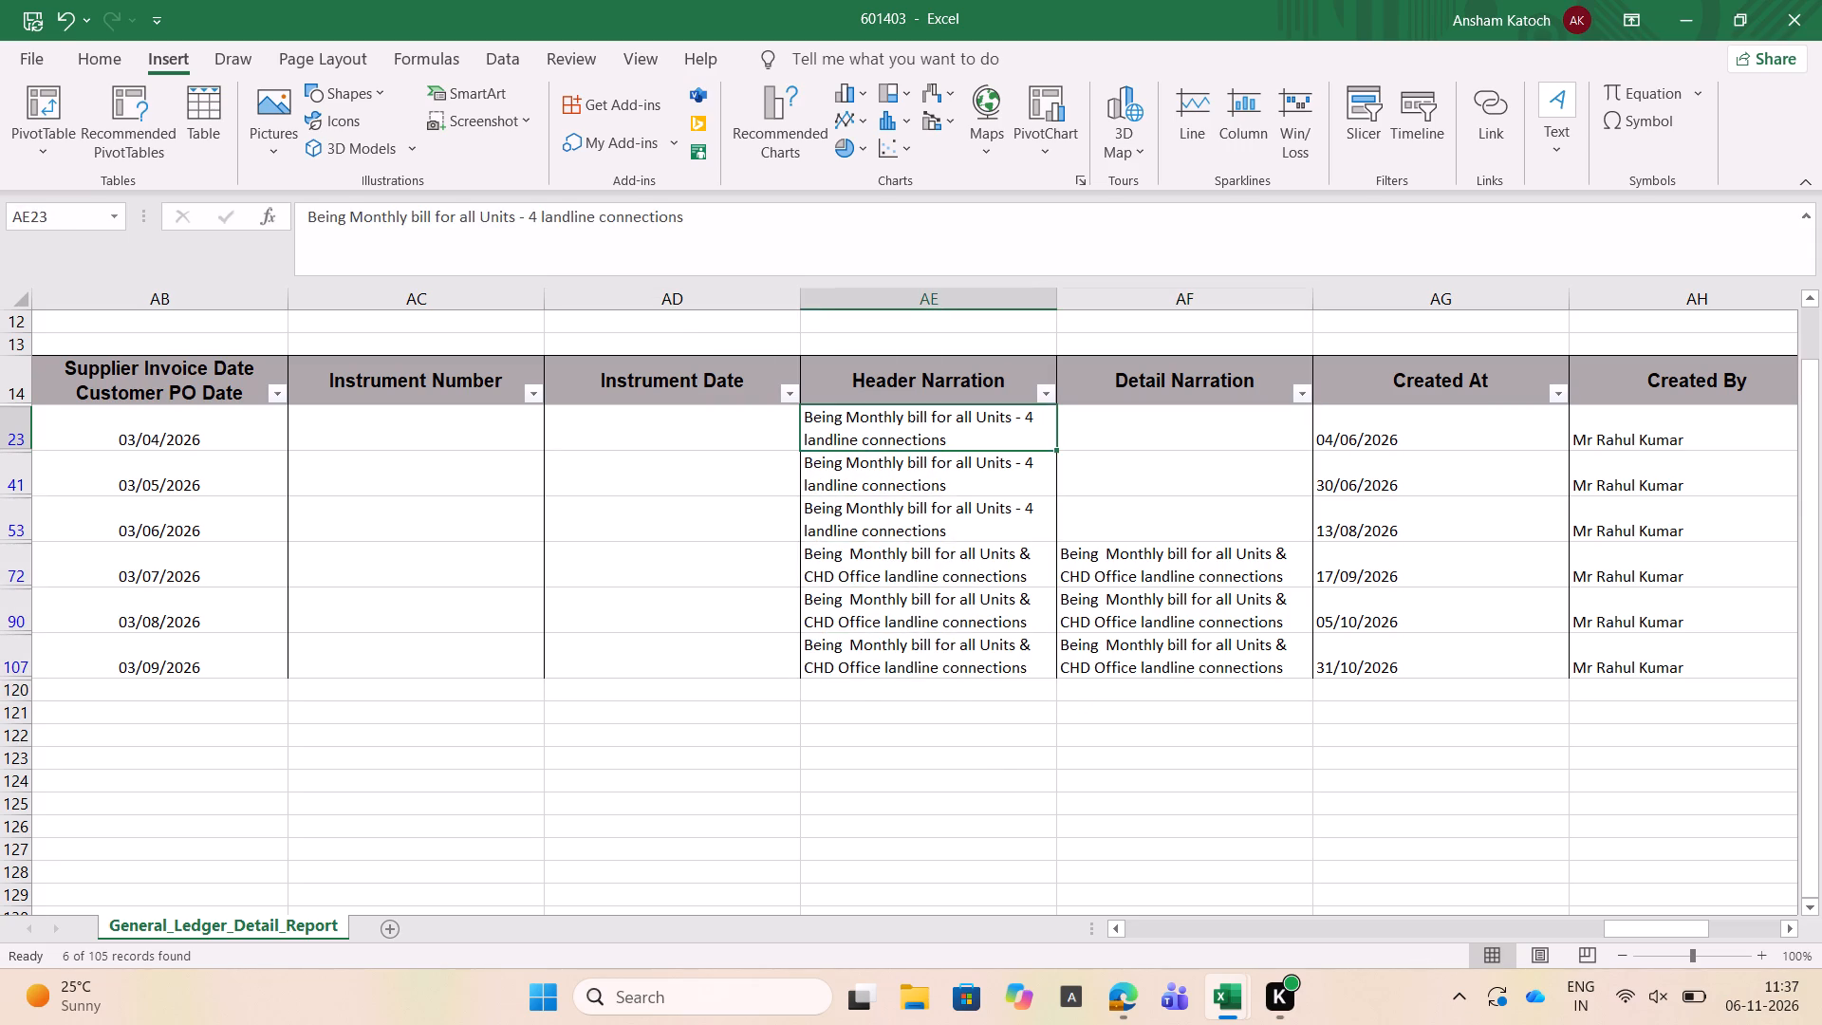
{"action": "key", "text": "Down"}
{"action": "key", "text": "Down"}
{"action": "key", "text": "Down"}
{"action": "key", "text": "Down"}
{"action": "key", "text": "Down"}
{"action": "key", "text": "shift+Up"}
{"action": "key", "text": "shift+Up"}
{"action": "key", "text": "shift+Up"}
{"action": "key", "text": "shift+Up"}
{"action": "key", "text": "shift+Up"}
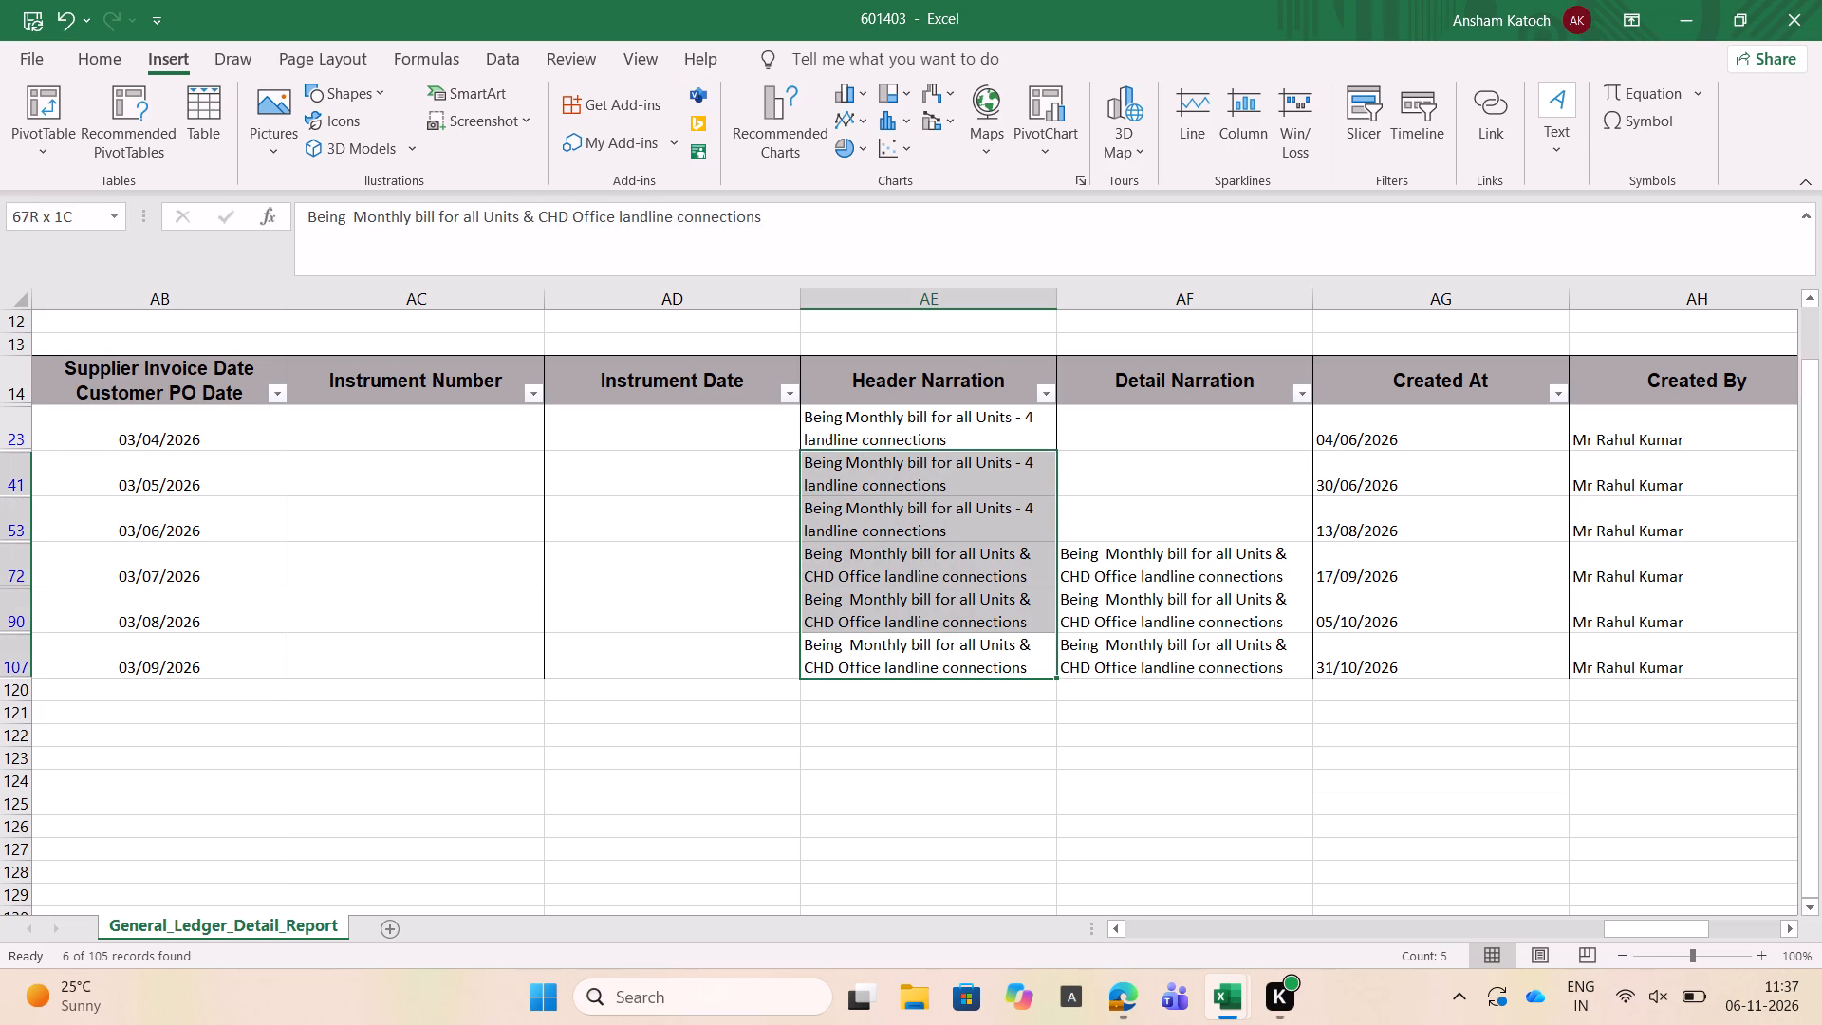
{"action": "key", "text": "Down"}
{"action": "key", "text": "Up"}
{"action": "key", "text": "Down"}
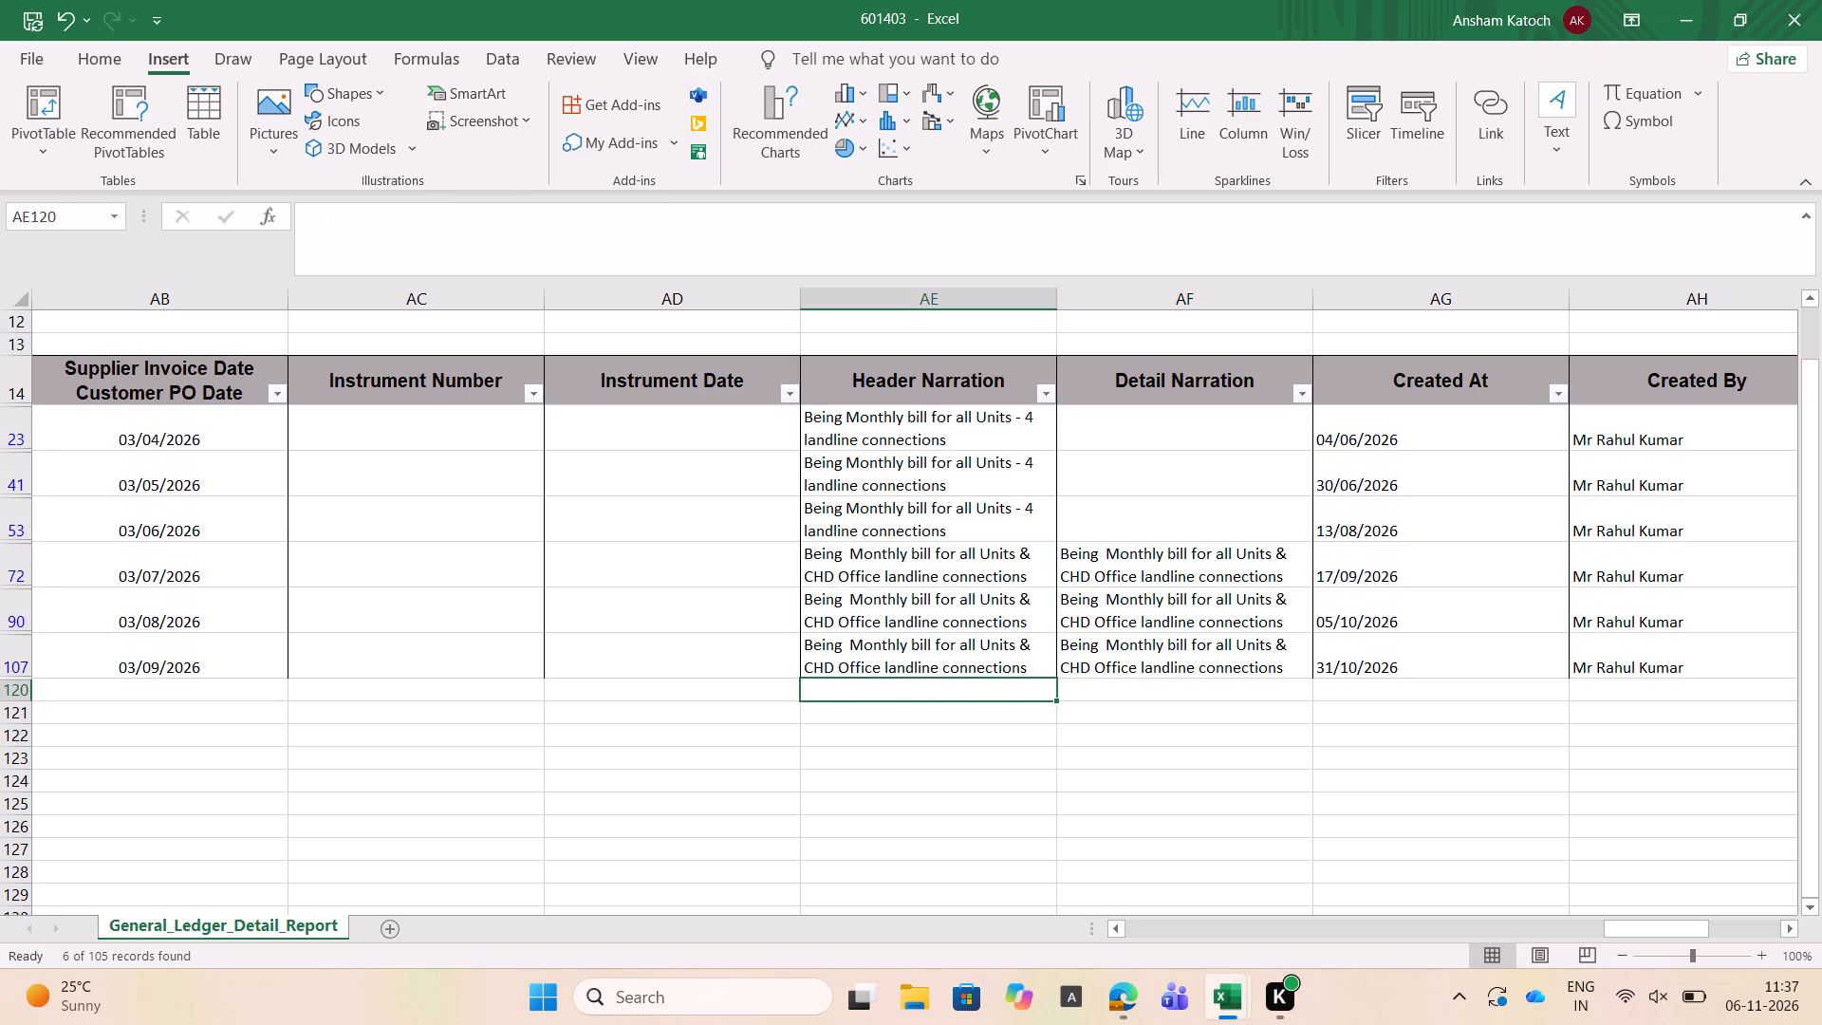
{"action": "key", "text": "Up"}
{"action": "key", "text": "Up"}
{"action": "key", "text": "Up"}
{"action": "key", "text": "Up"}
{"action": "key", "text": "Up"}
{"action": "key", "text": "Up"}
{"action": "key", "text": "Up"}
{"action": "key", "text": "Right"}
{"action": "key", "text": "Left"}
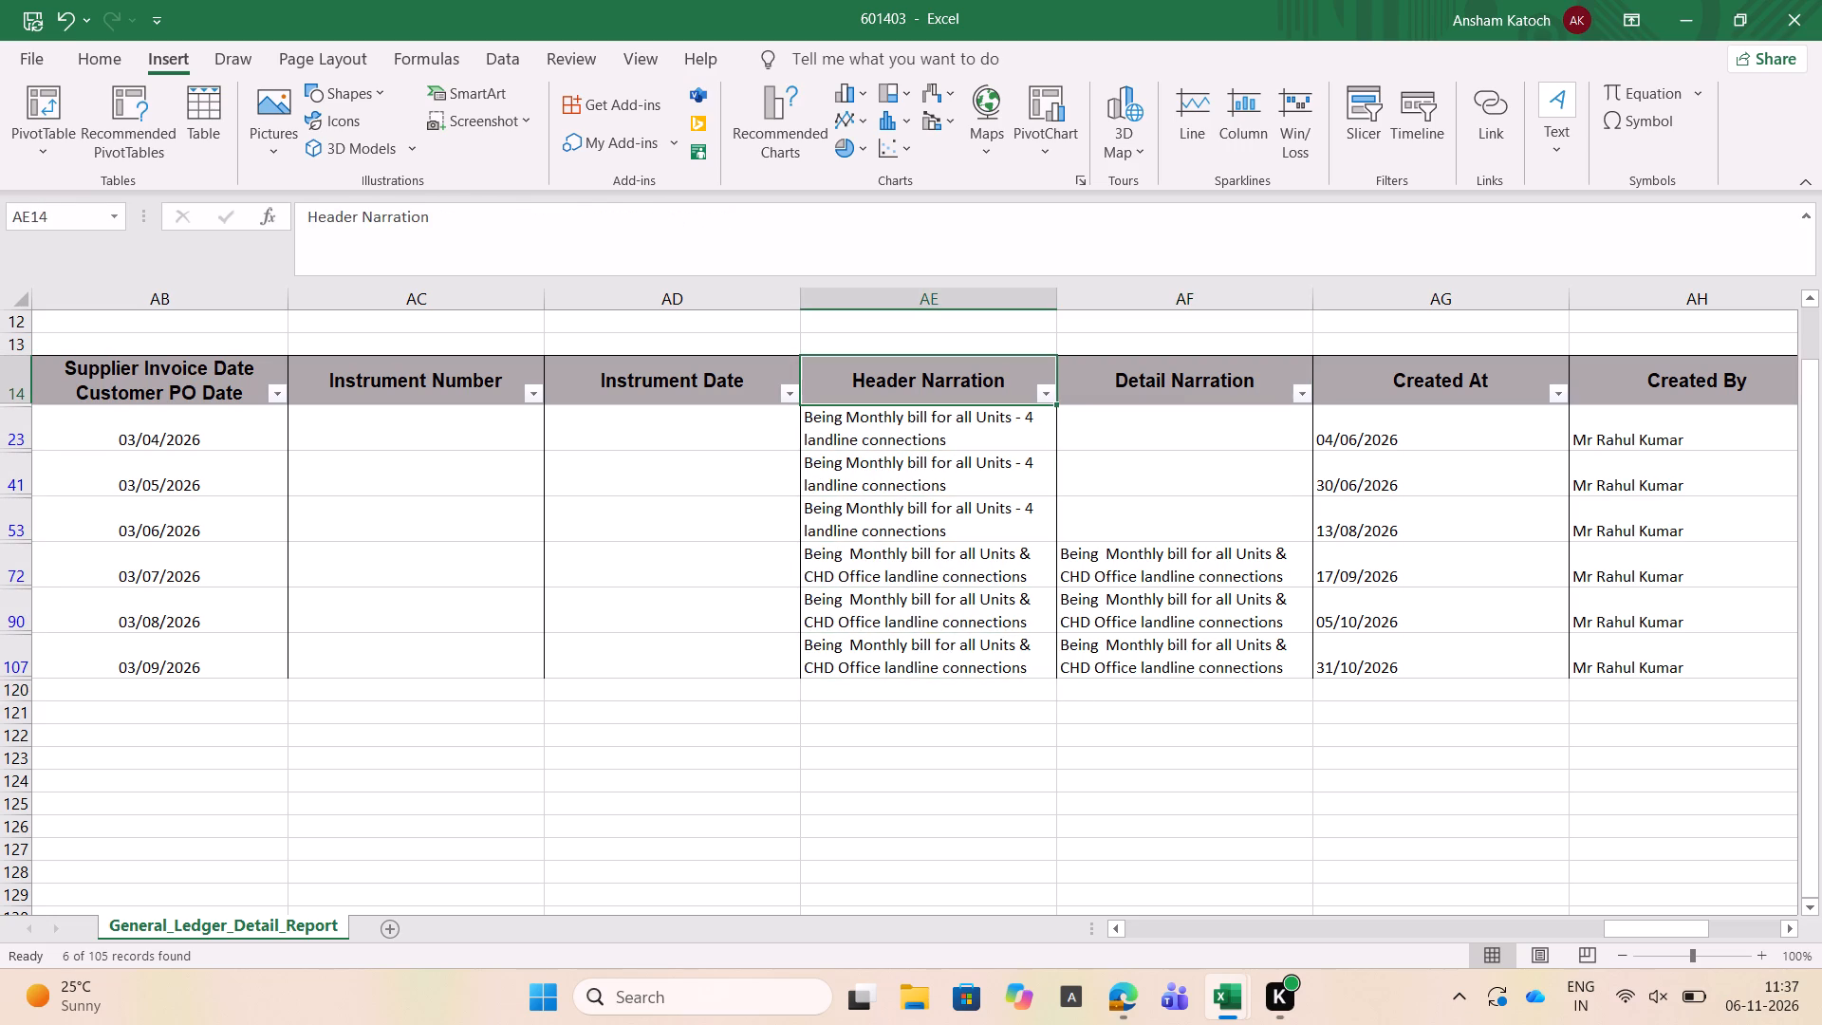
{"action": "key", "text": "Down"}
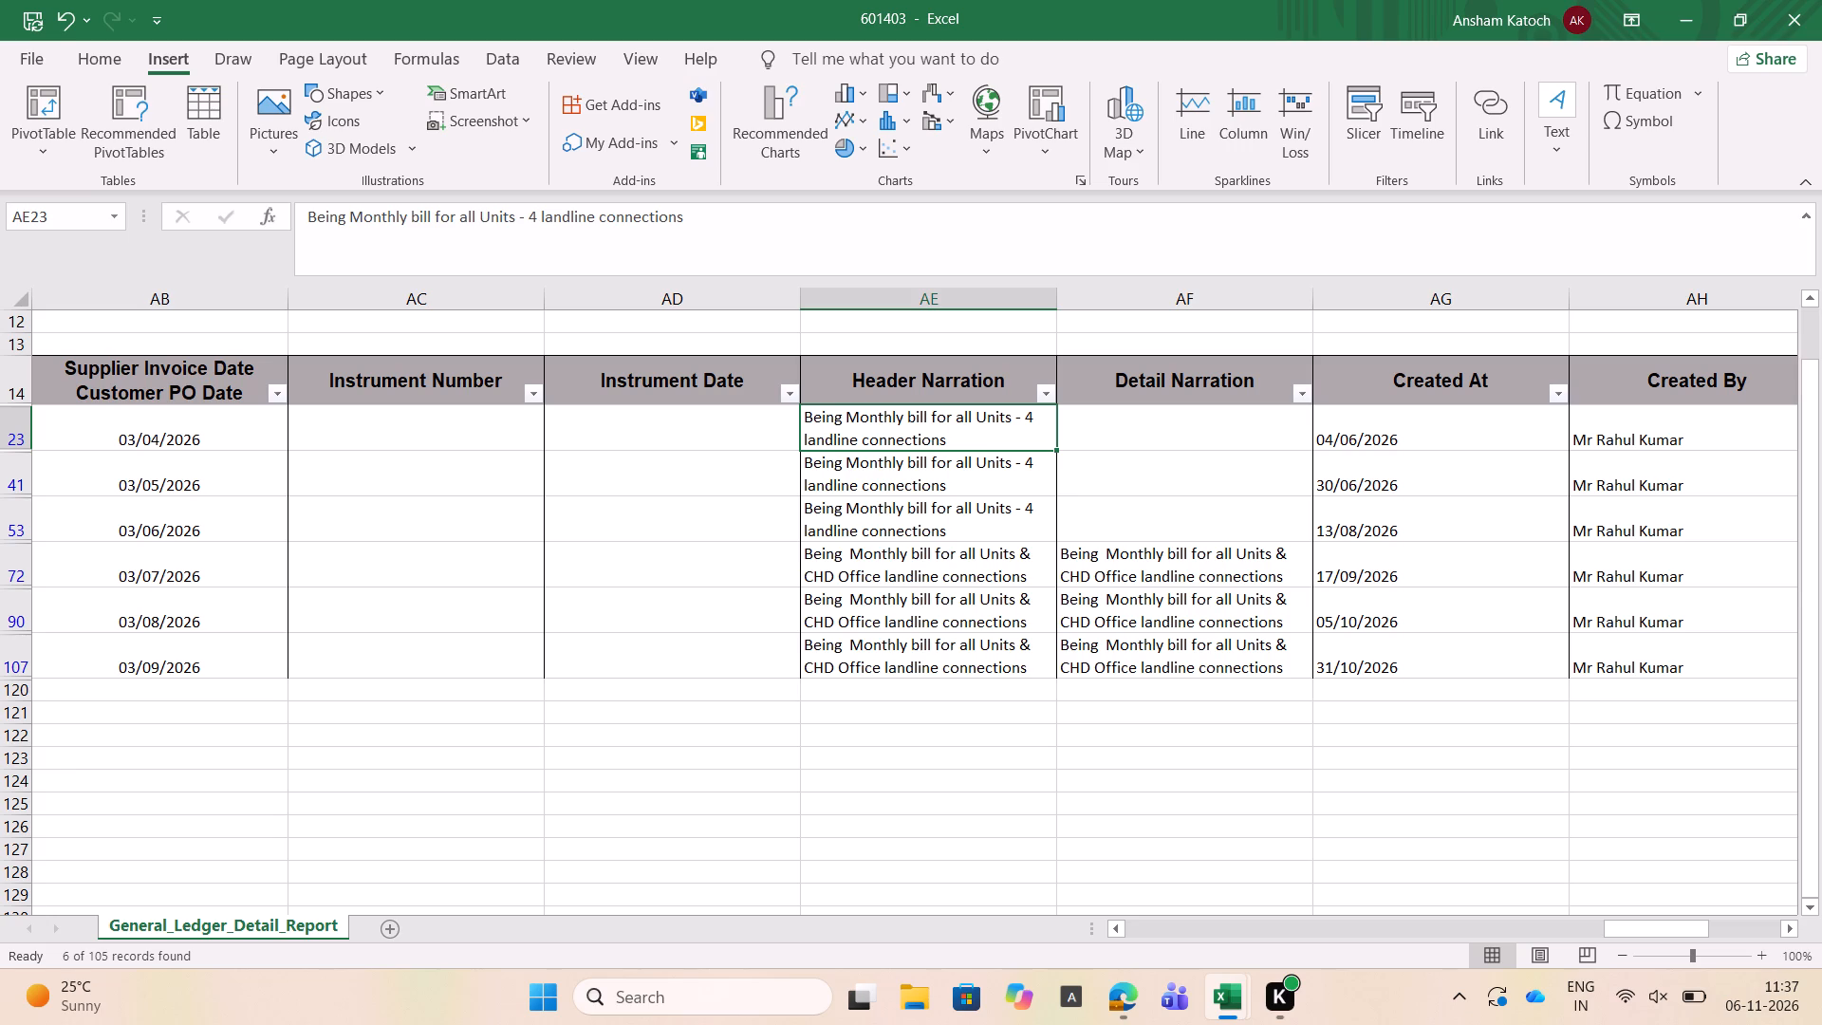
Recheck the header narrations of the filtered landline vouchers from row 23 through row 107 as one range.
{"action": "key", "text": "shift+Down"}
{"action": "key", "text": "shift+Down"}
{"action": "key", "text": "shift+Down"}
{"action": "key", "text": "shift+Down"}
{"action": "key", "text": "shift+Down"}
{"action": "key", "text": "Up"}
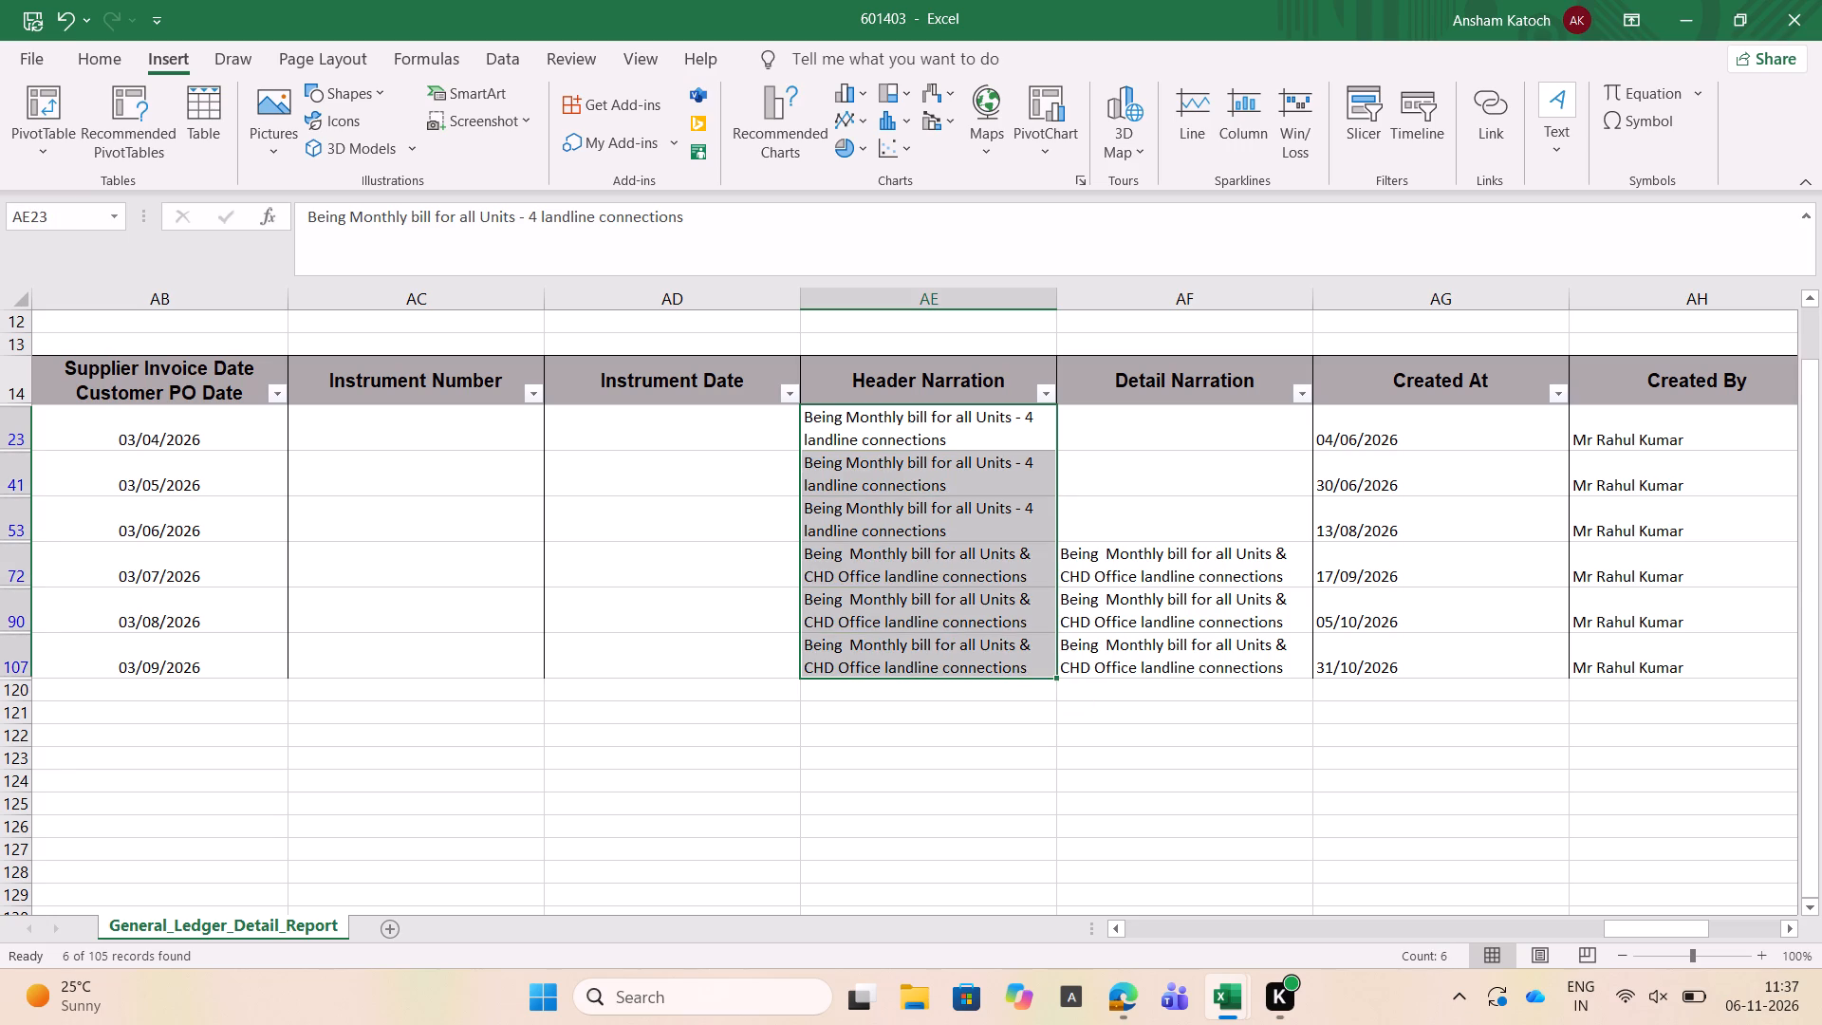
{"action": "key", "text": "Down"}
{"action": "key", "text": "Up"}
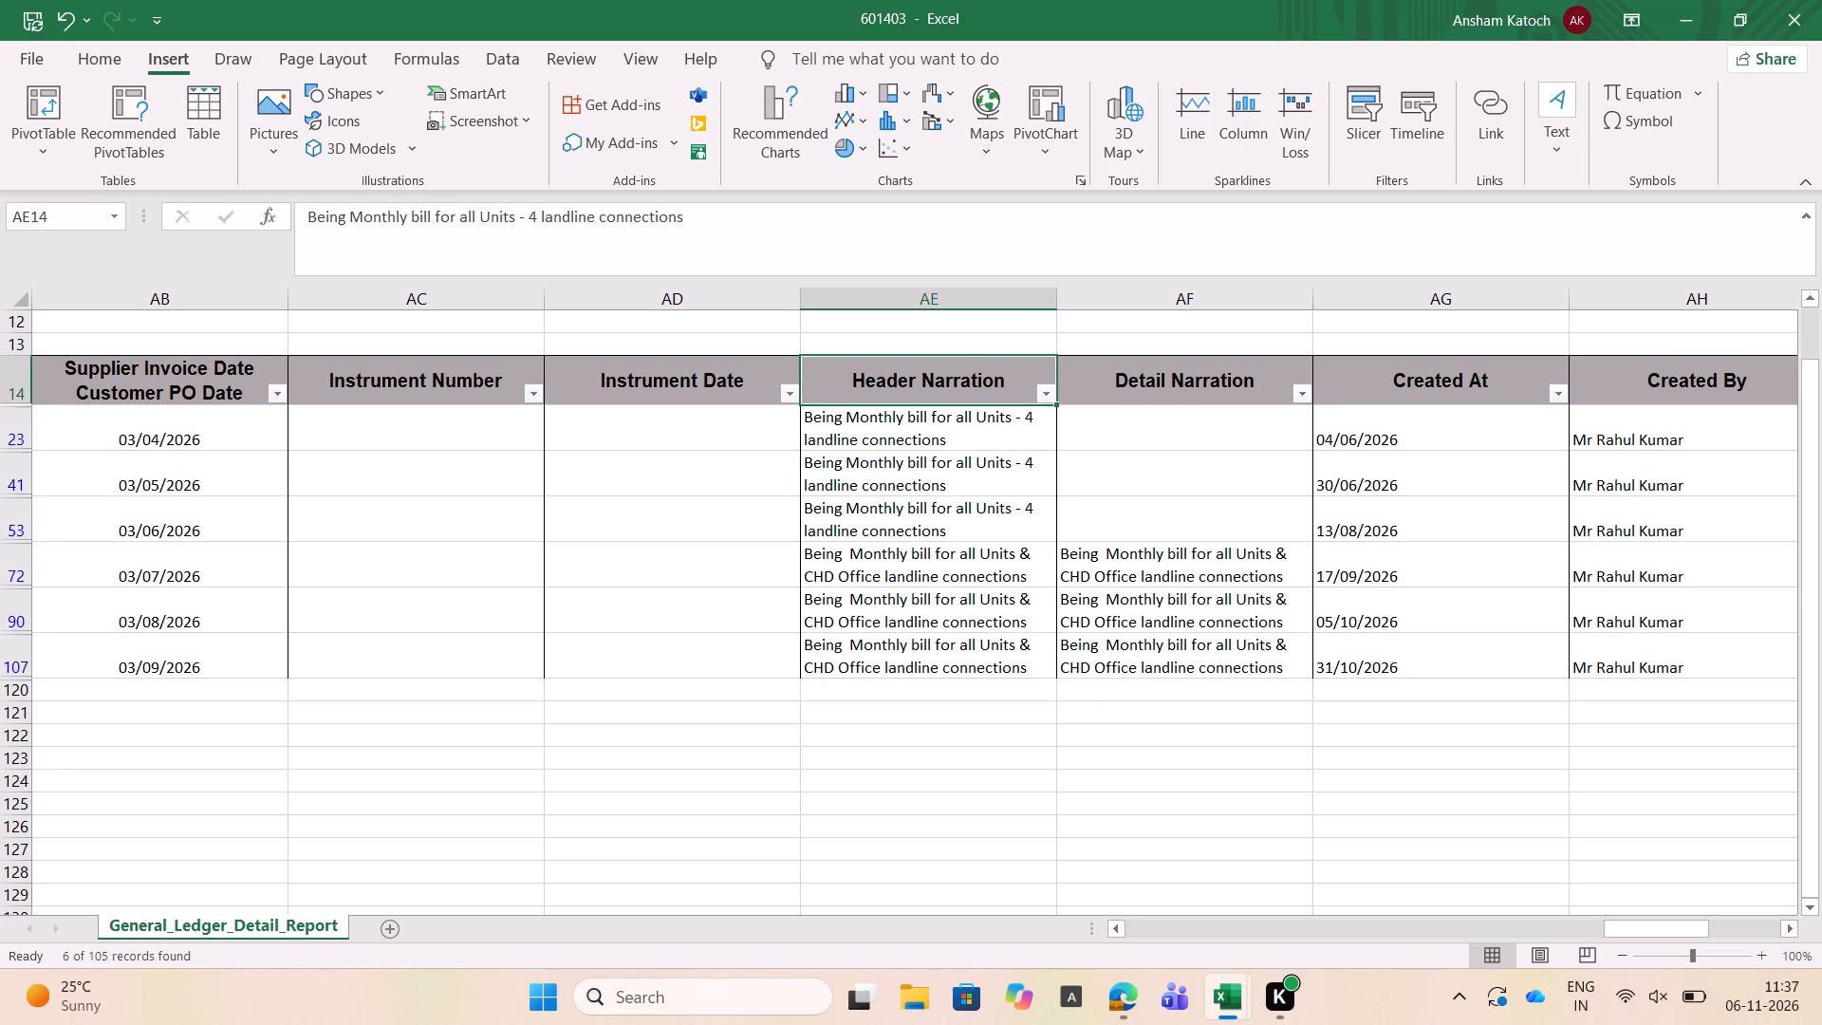
{"action": "key", "text": "Down"}
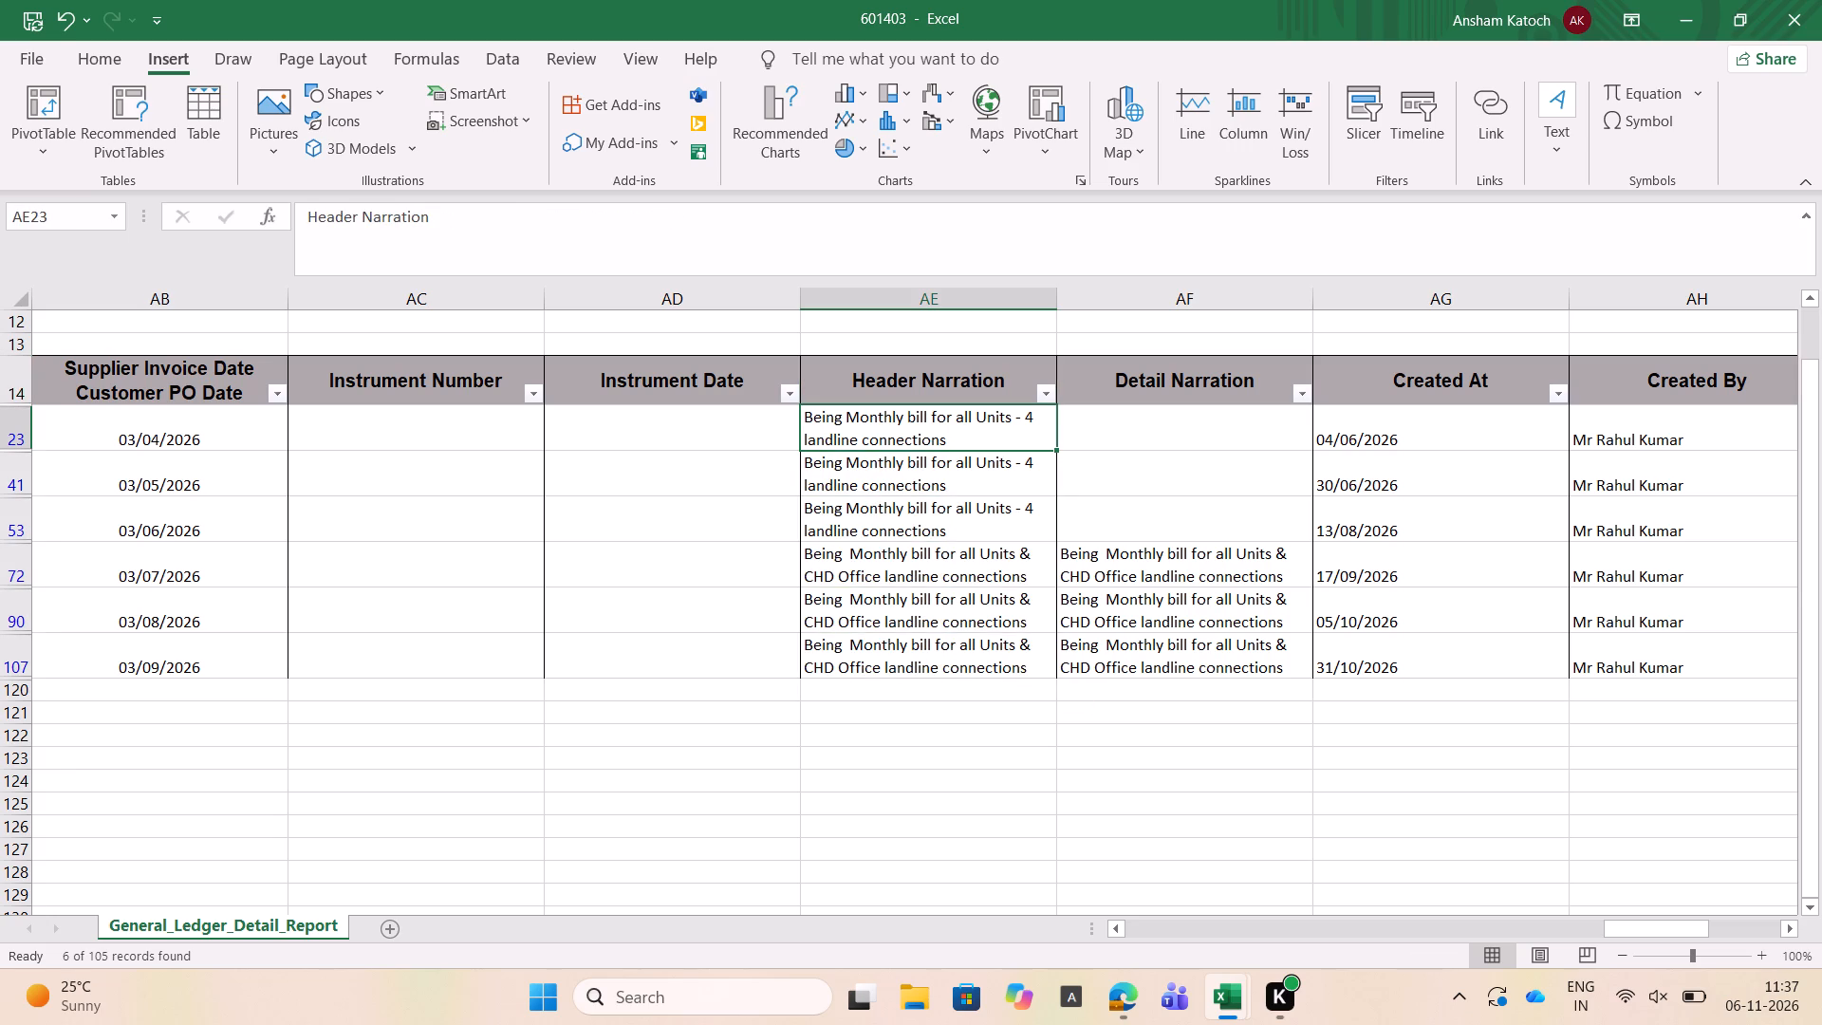
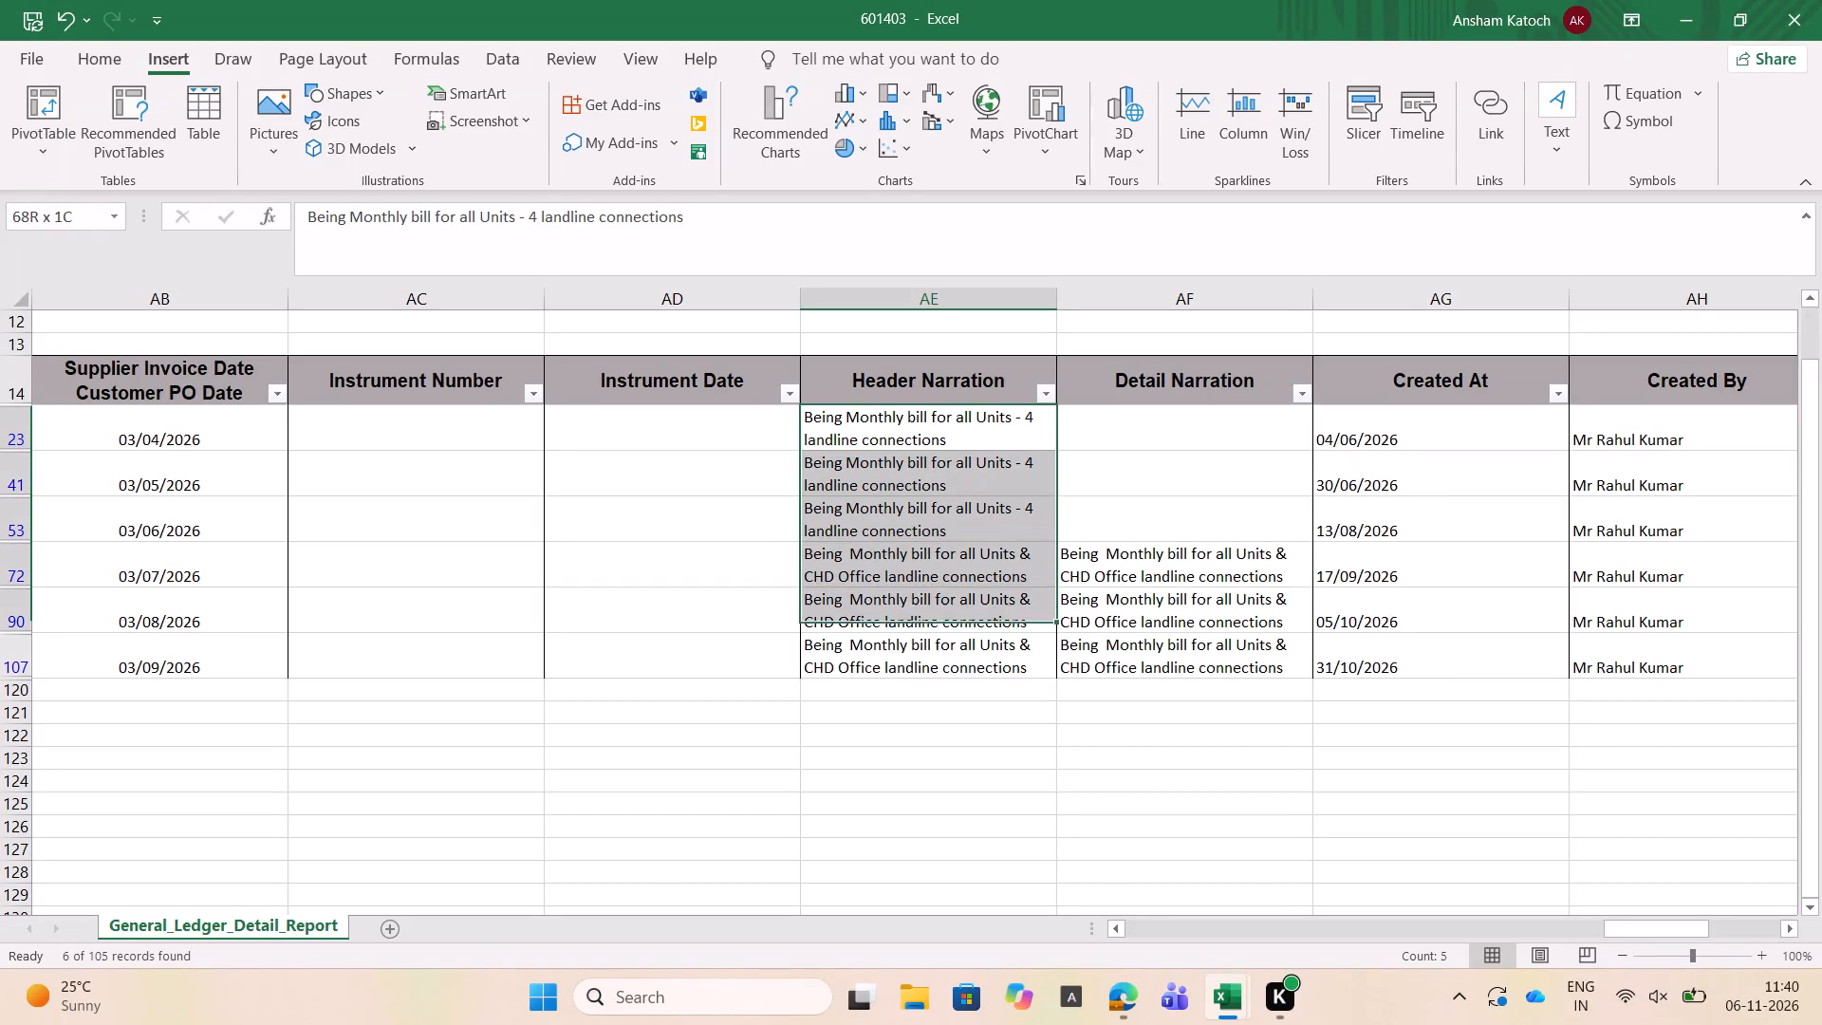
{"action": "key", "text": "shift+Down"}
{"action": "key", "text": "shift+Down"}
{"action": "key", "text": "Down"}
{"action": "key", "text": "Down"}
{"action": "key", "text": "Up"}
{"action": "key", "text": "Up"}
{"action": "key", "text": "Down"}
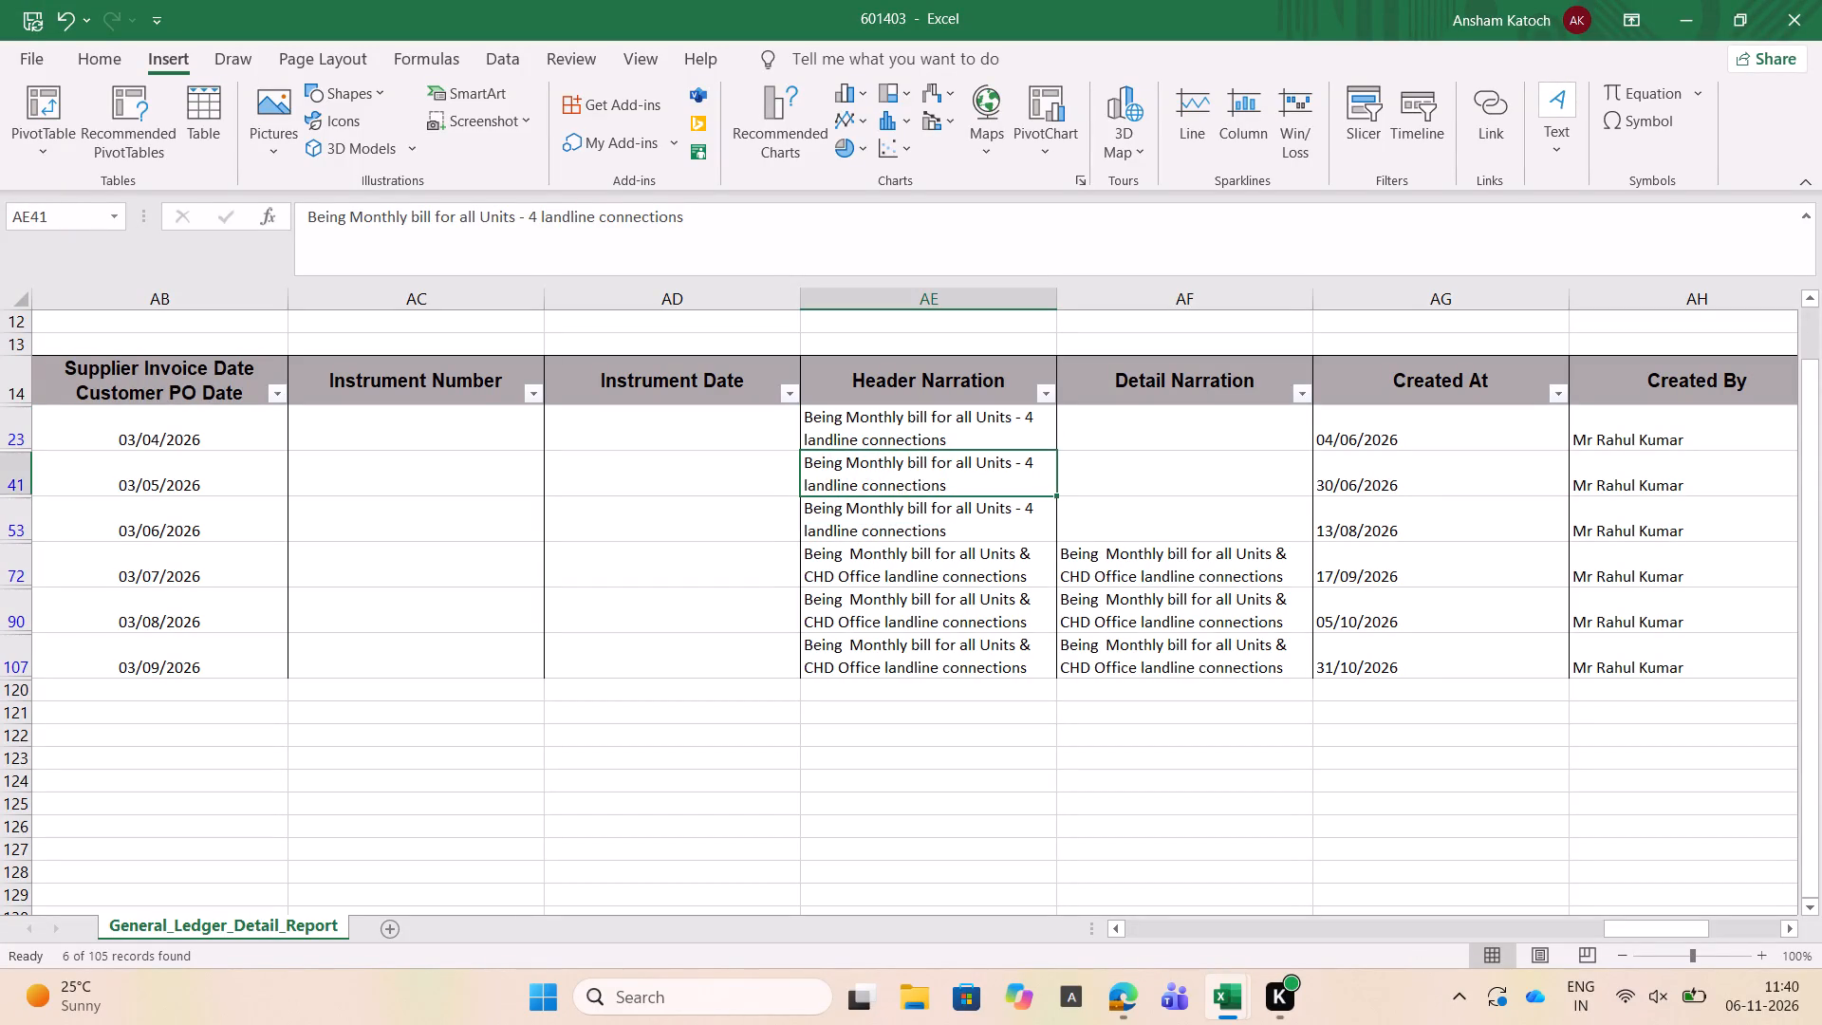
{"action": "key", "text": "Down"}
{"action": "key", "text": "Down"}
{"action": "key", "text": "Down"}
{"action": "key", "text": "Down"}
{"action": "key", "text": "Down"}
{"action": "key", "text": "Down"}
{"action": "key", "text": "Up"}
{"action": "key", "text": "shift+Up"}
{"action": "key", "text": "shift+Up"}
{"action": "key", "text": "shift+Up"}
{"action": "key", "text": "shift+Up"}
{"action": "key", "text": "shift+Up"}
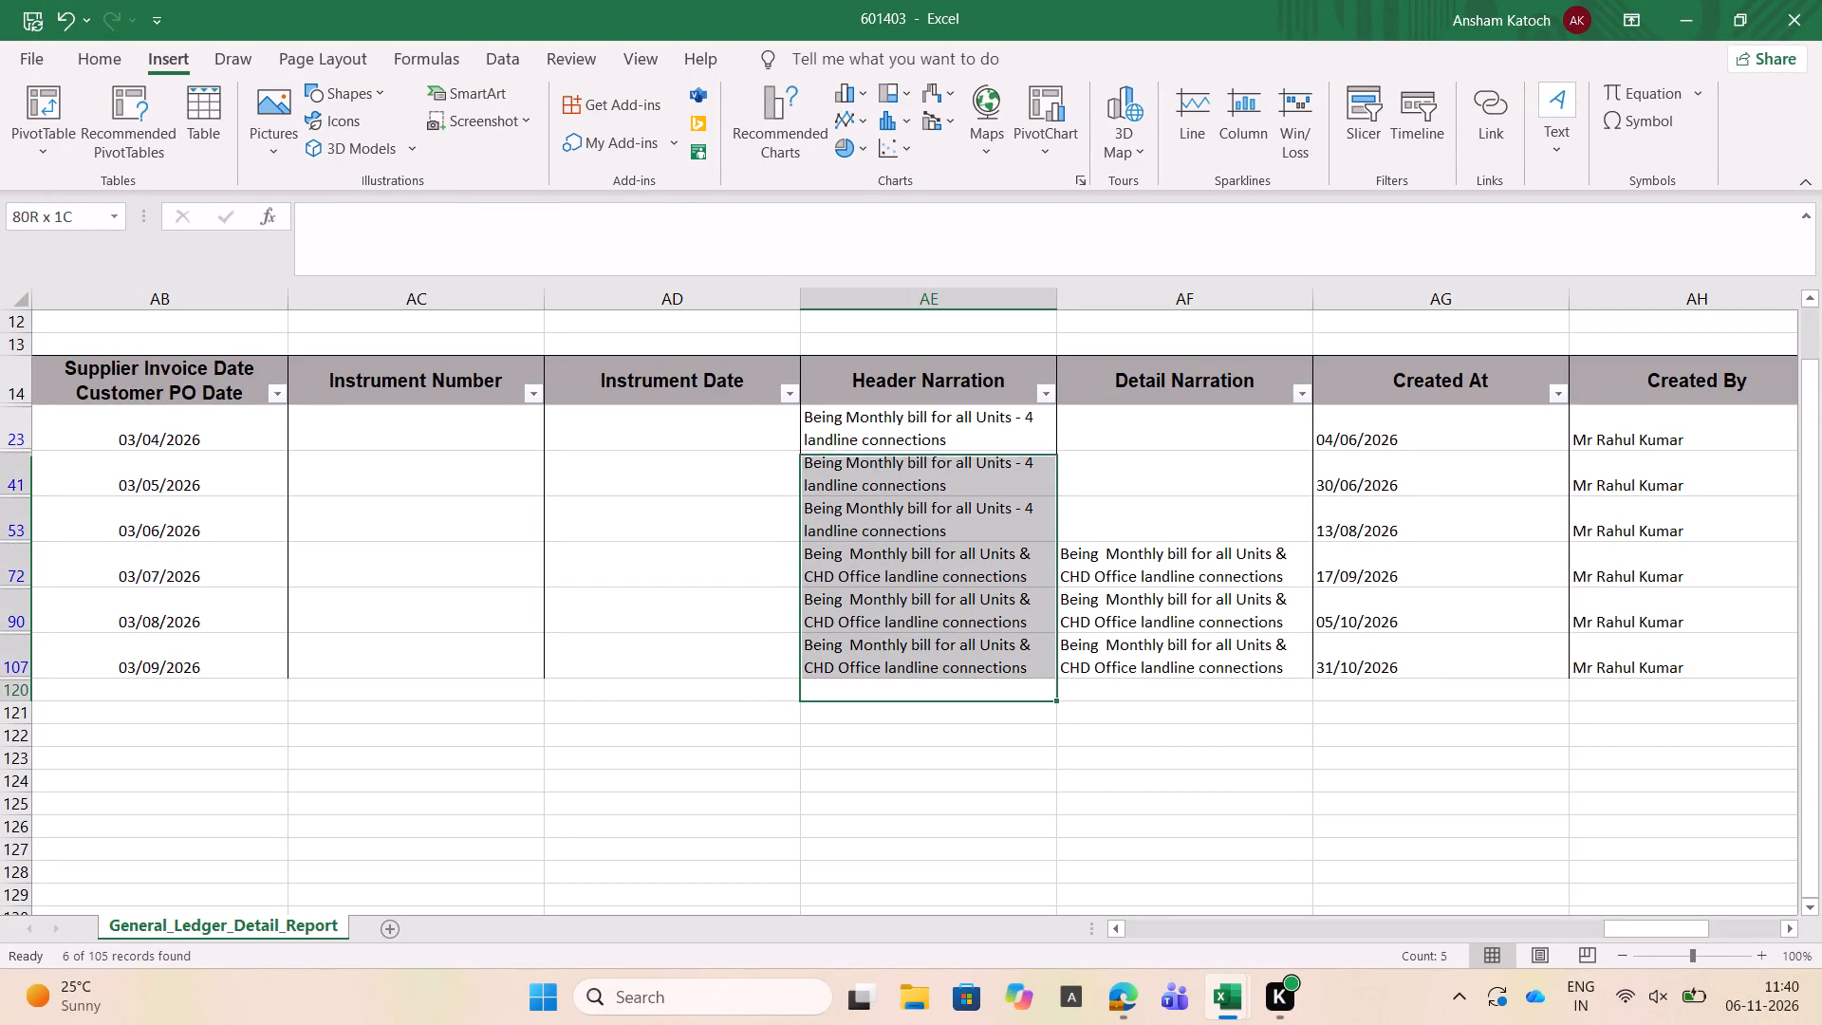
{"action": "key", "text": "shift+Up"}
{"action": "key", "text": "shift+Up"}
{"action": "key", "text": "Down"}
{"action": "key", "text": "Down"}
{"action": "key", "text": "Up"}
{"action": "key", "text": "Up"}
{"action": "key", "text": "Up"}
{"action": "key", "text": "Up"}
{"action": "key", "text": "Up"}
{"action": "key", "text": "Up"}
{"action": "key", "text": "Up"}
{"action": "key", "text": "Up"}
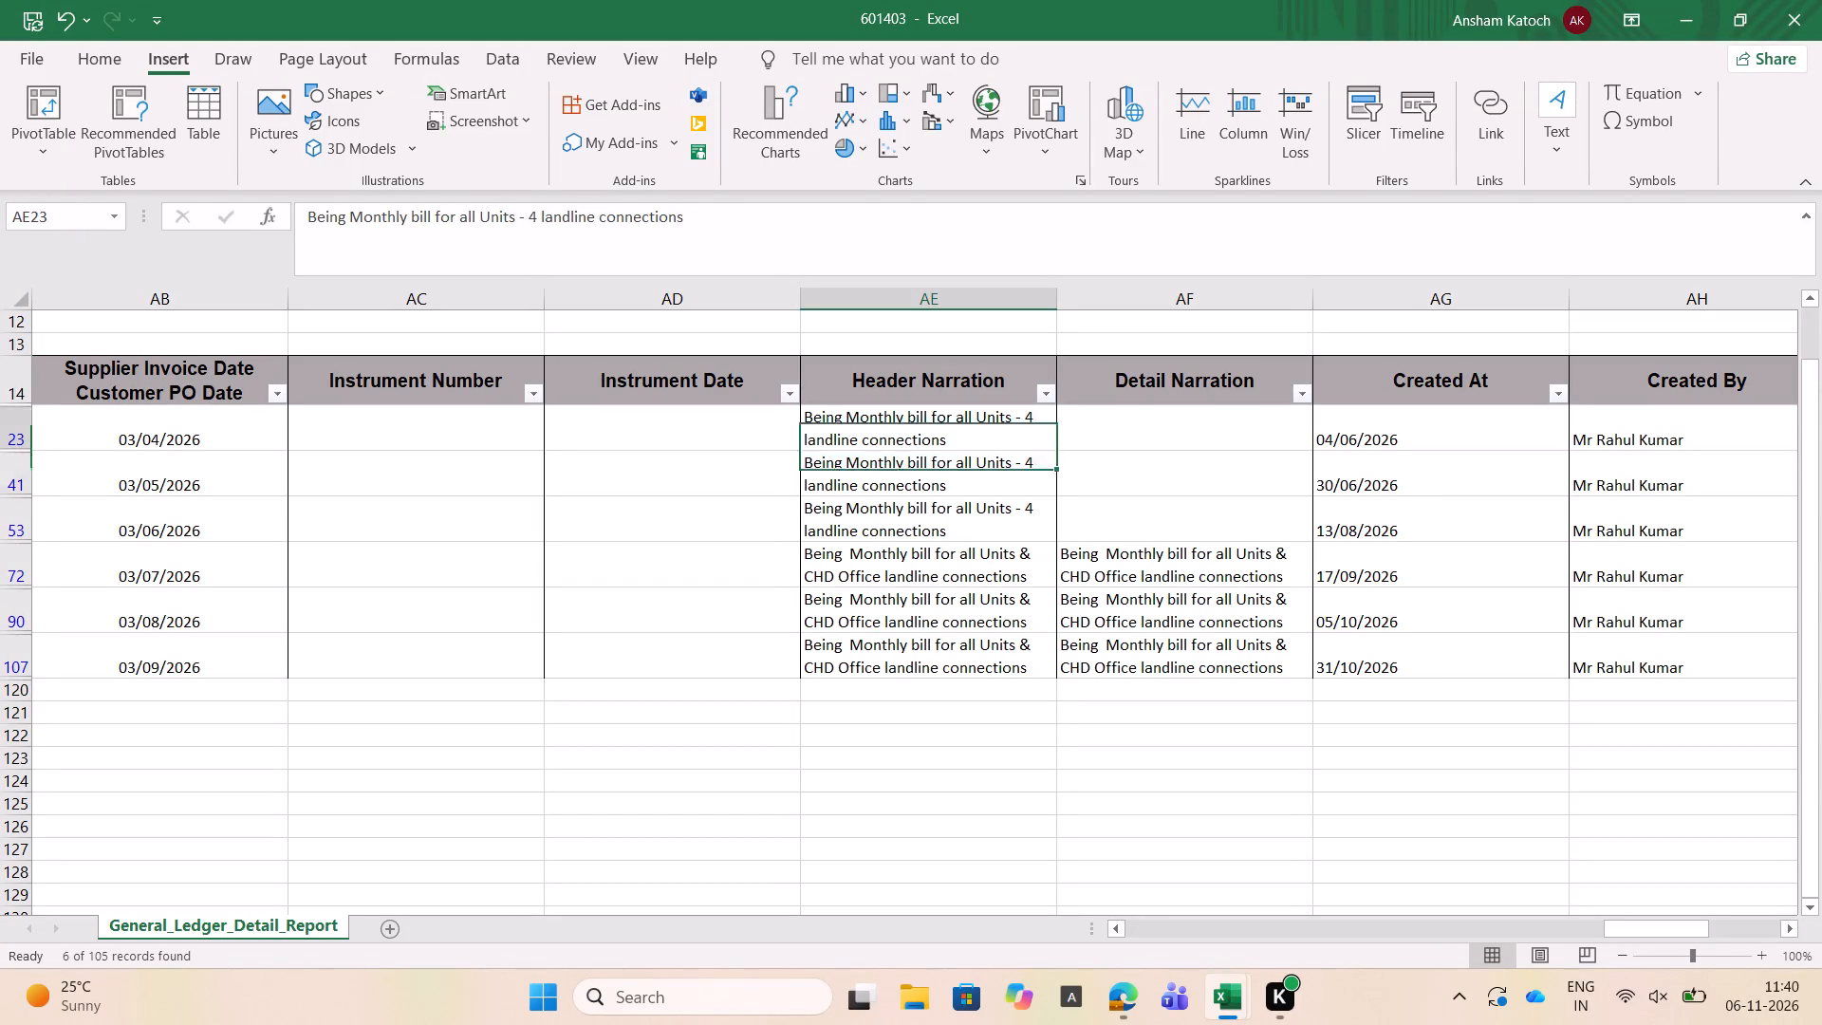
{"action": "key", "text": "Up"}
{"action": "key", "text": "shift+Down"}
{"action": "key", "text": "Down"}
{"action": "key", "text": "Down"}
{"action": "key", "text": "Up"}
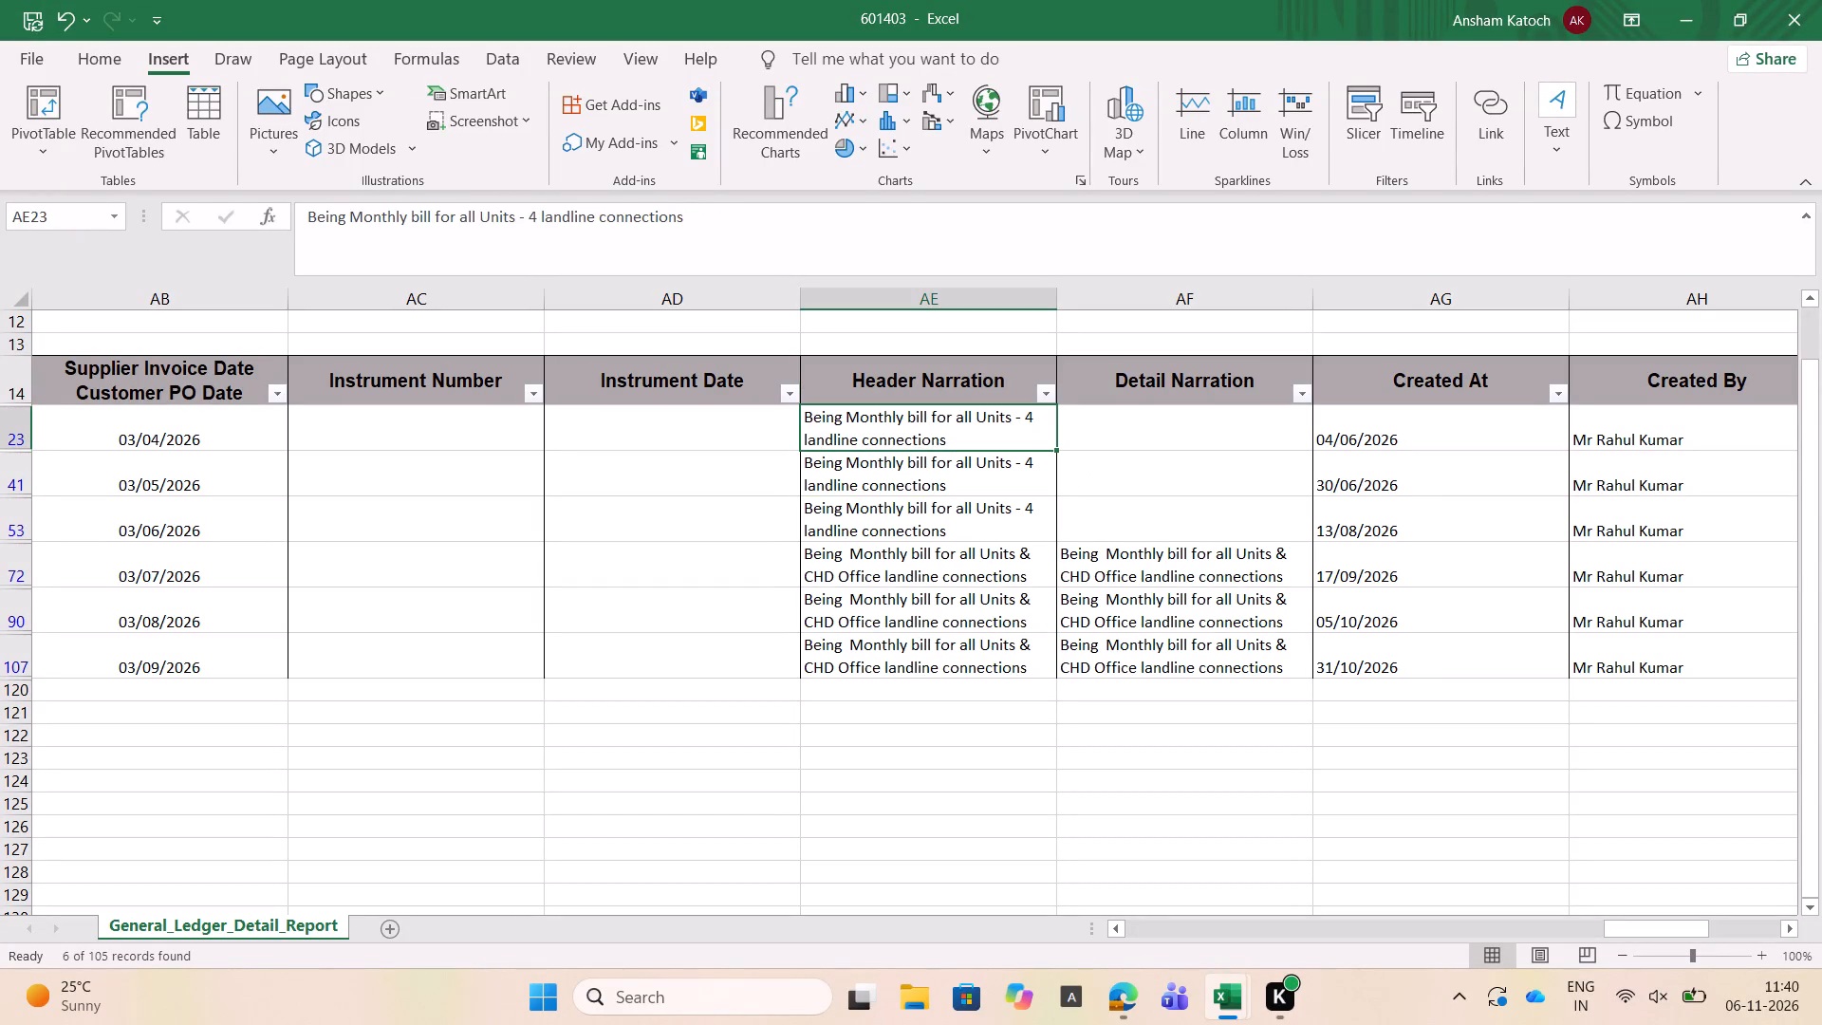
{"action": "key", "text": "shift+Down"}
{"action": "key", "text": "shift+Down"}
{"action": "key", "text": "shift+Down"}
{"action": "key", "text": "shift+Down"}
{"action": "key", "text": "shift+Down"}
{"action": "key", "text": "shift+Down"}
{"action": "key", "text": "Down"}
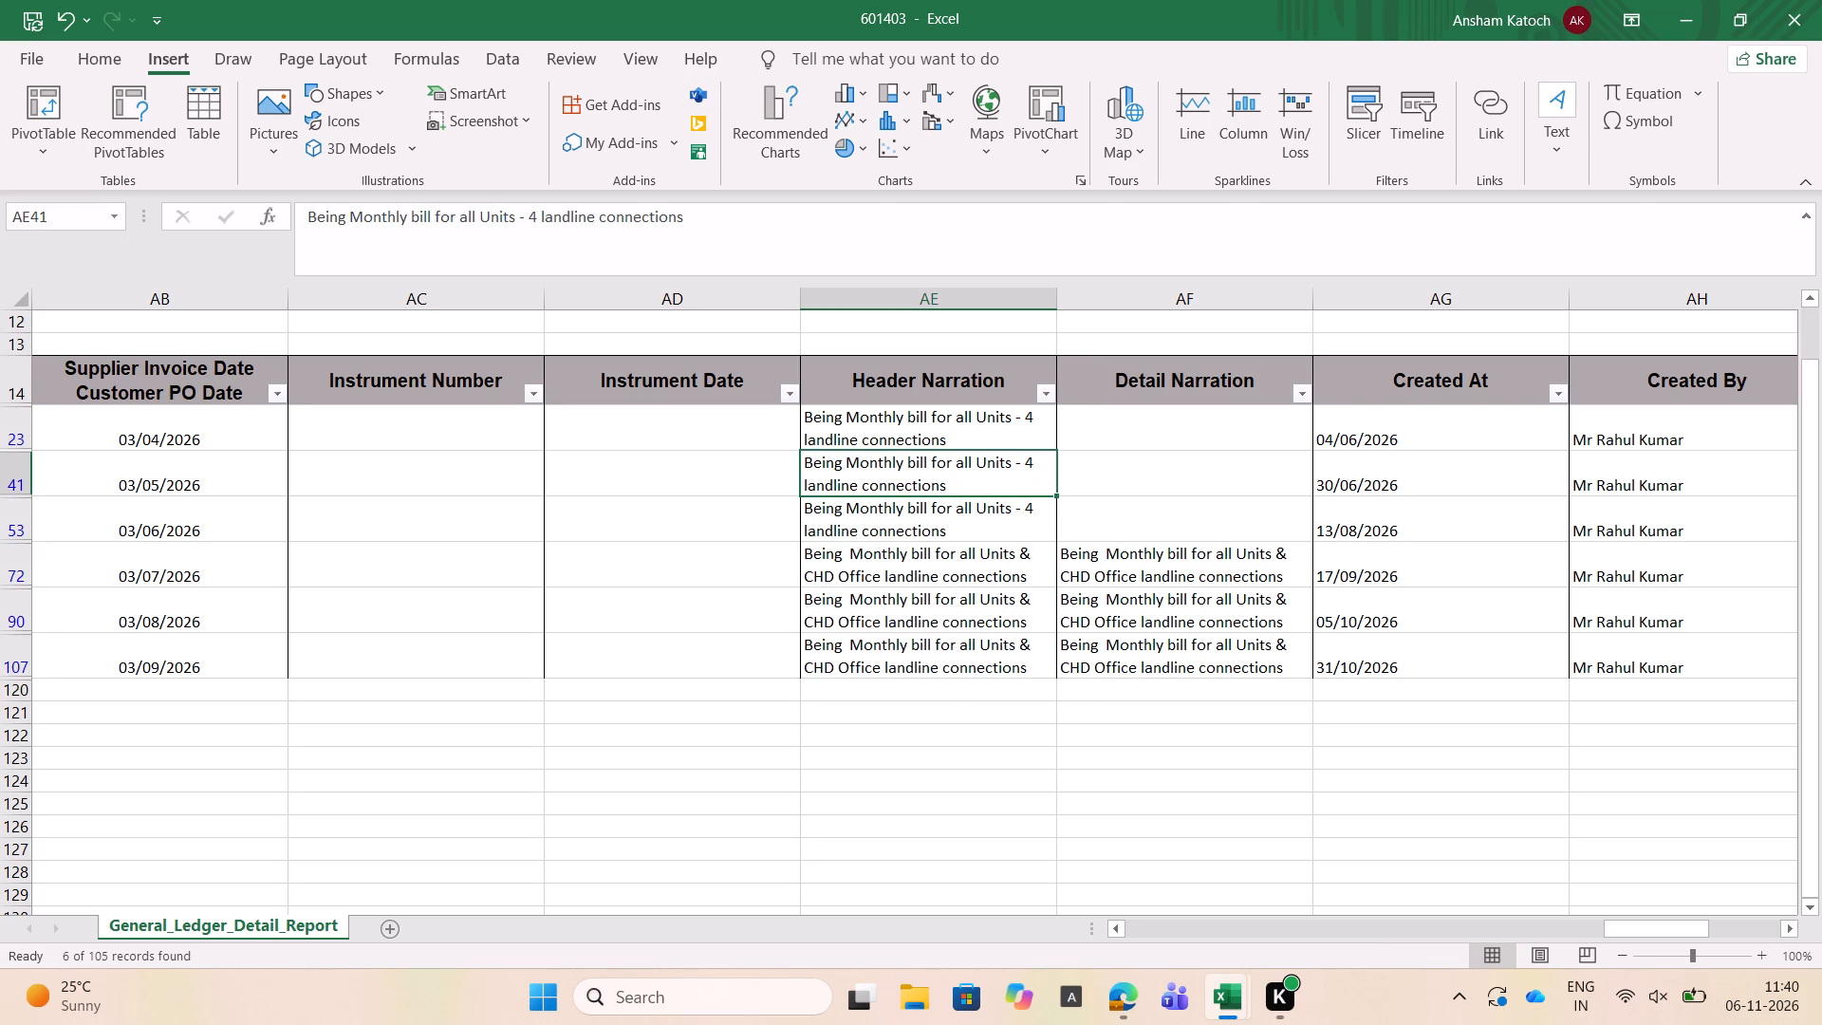
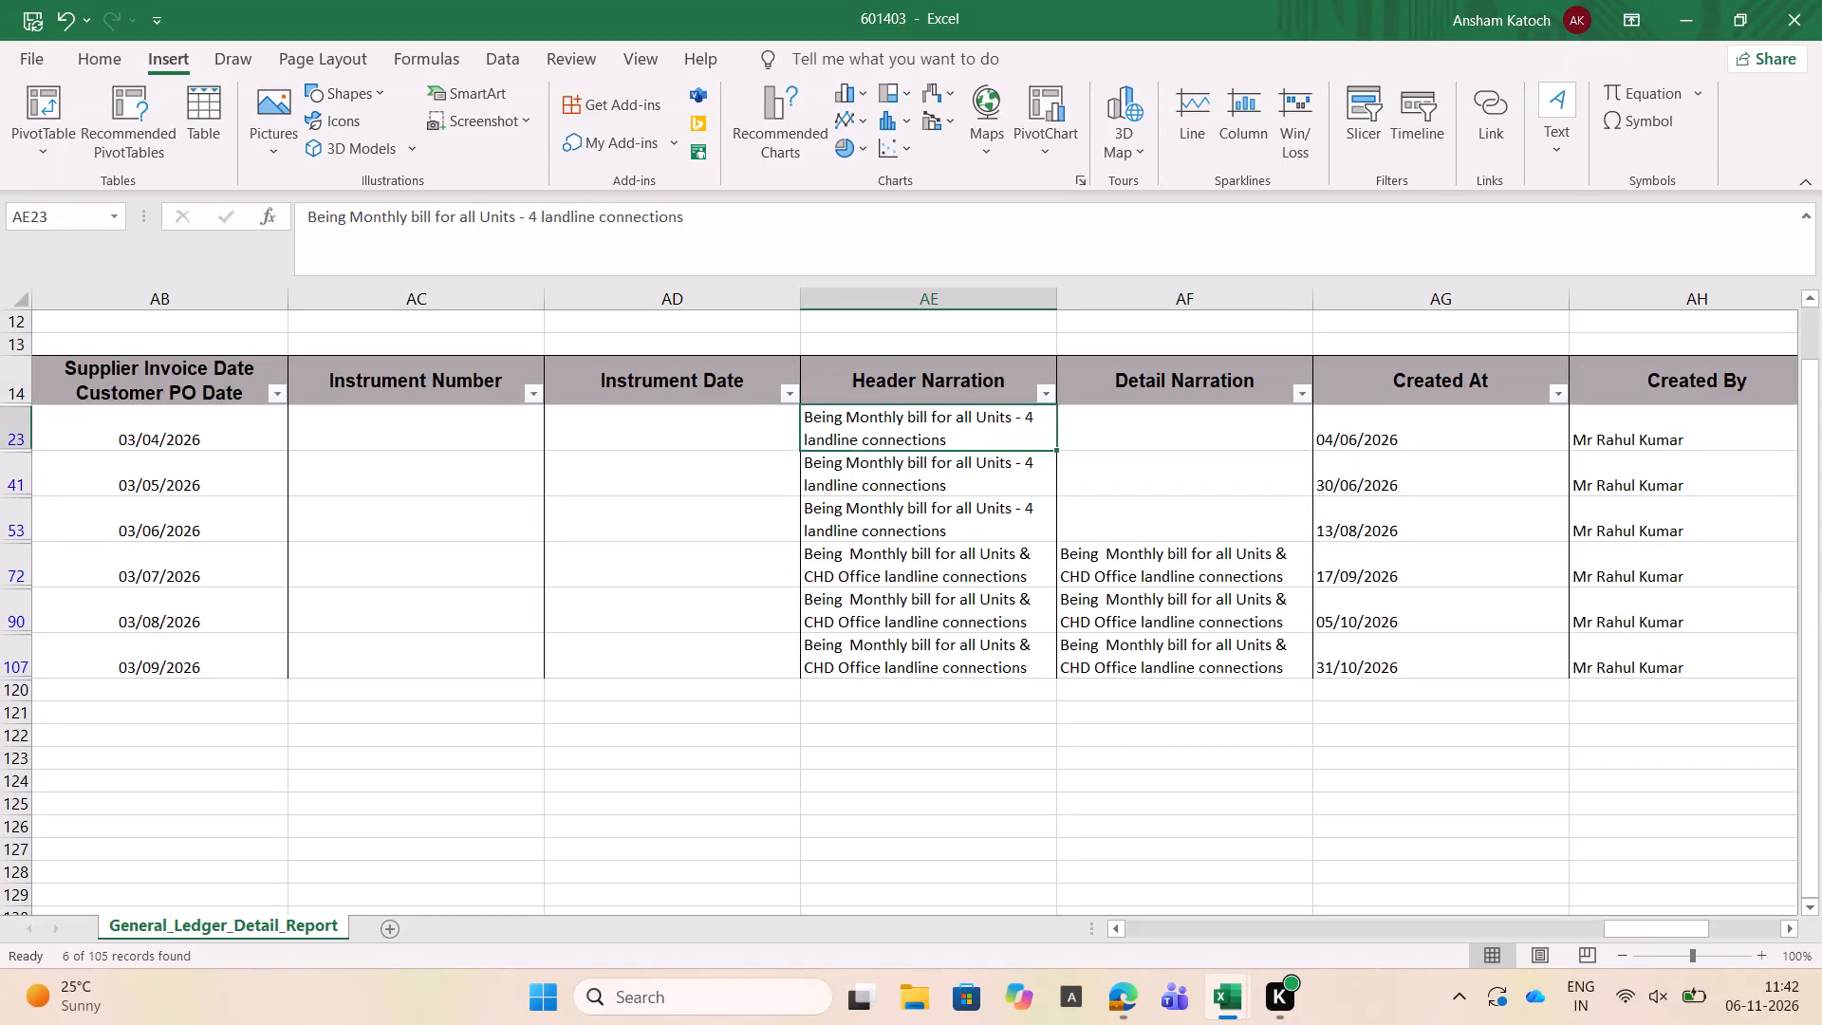
Compare the header narrations of the six filtered BSNL telephone expense vouchers, from the 03/04/2026 invoice through the 03/09/2026 invoice.
{"action": "key", "text": "Up"}
{"action": "key", "text": "shift+Down"}
{"action": "key", "text": "shift+Down"}
{"action": "key", "text": "shift+Down"}
{"action": "key", "text": "shift+Down"}
{"action": "key", "text": "shift+Down"}
{"action": "key", "text": "shift+Down"}
{"action": "key", "text": "Up"}
{"action": "key", "text": "Up"}
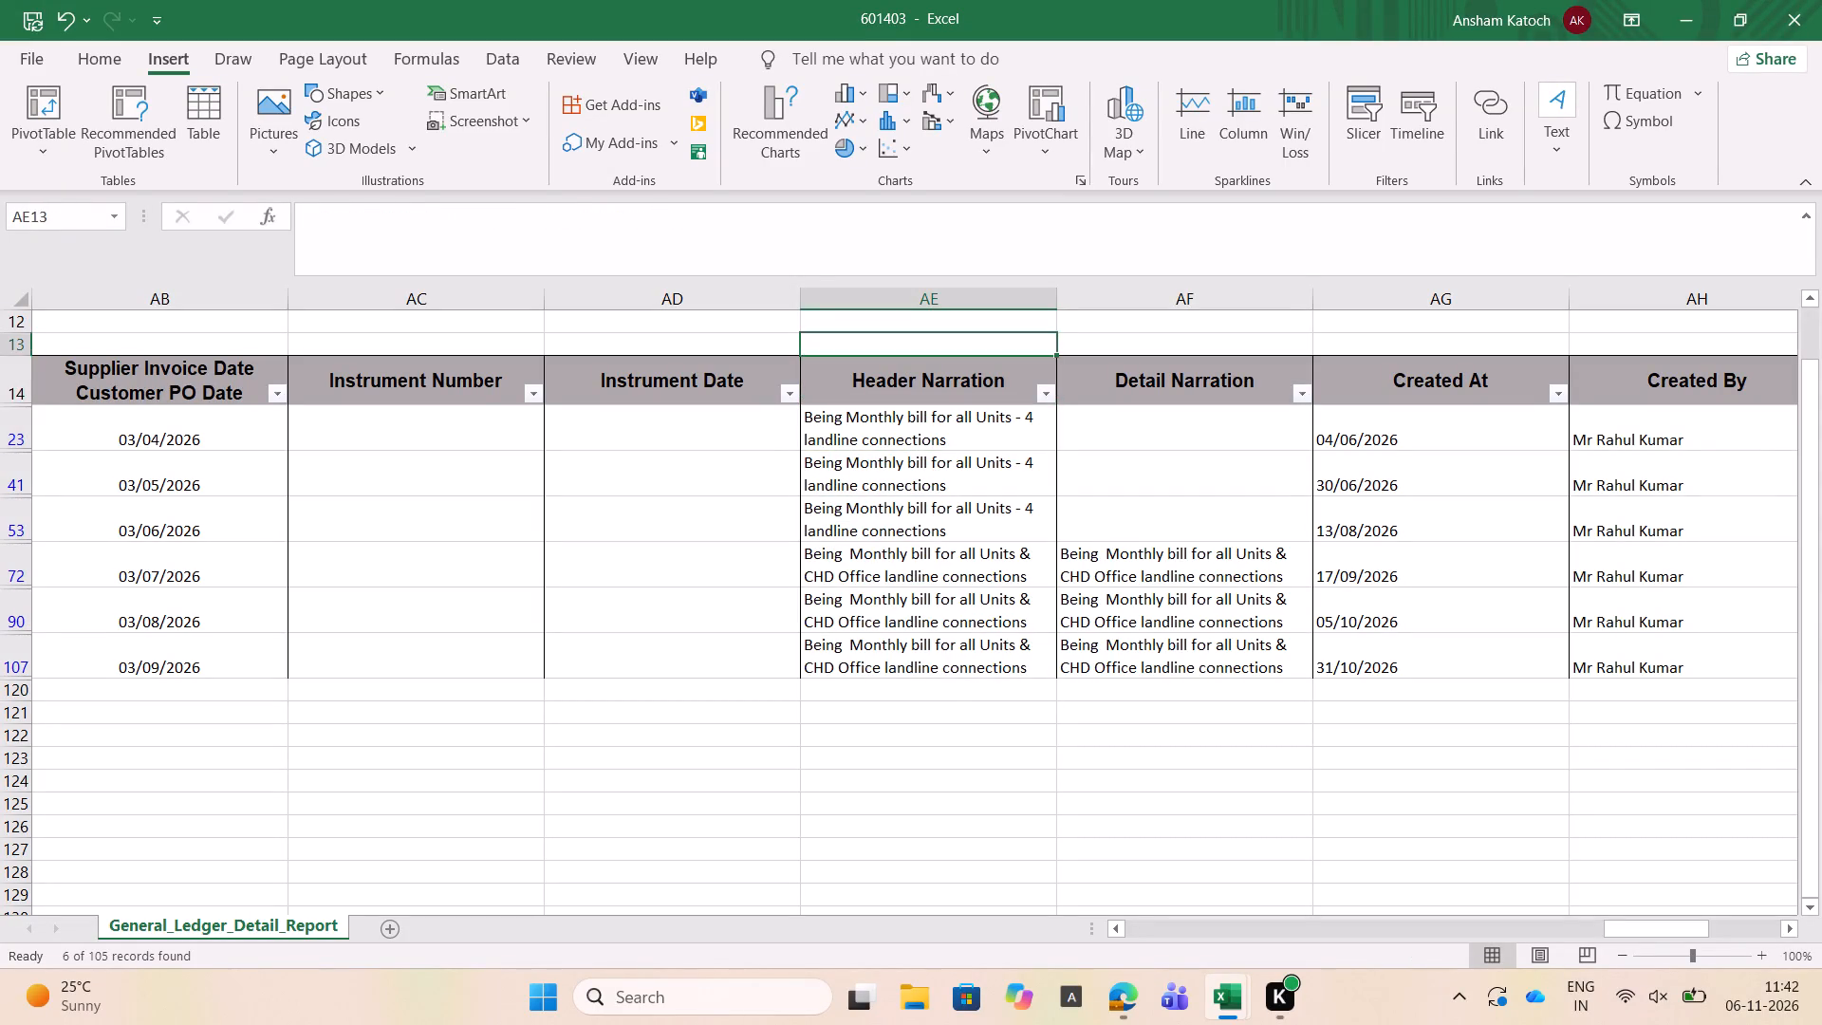
{"action": "key", "text": "Down"}
{"action": "key", "text": "Down"}
{"action": "key", "text": "Up"}
{"action": "key", "text": "Down"}
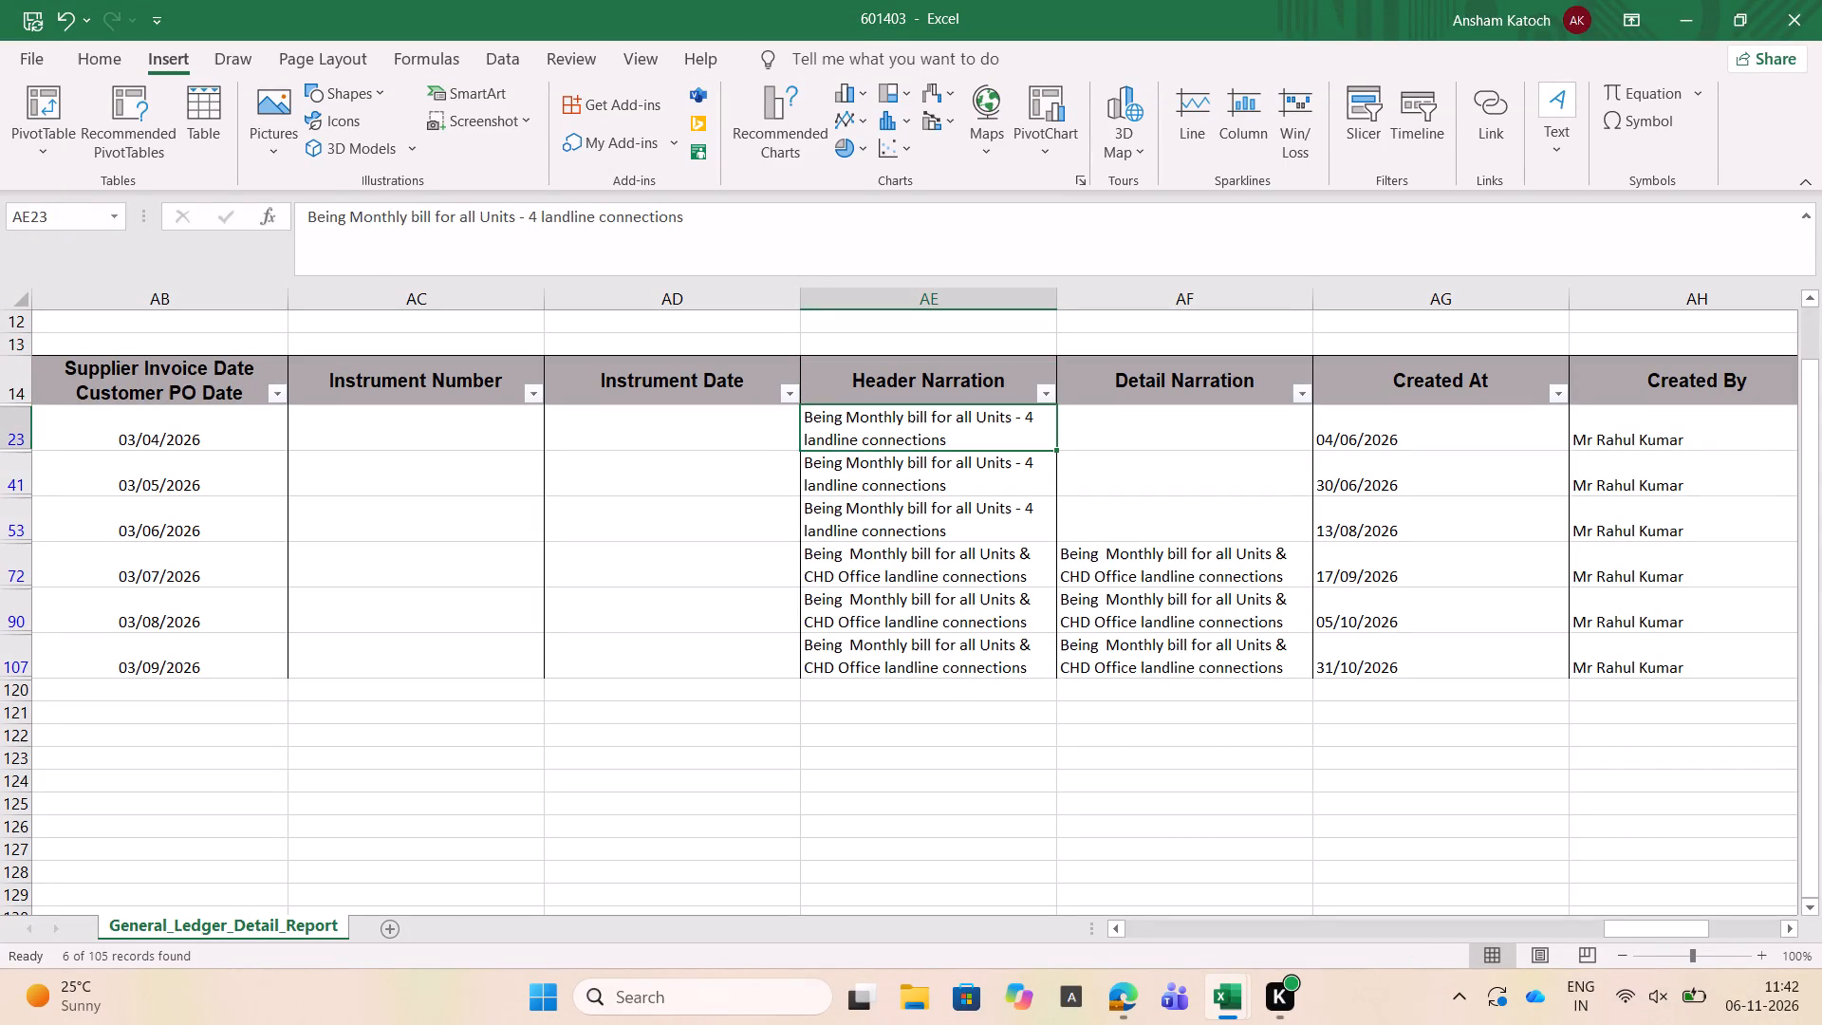
{"action": "key", "text": "shift+Down"}
{"action": "key", "text": "shift+Down"}
{"action": "key", "text": "shift+Down"}
{"action": "key", "text": "shift+Down"}
{"action": "key", "text": "shift+Down"}
{"action": "key", "text": "shift+Down"}
{"action": "key", "text": "shift+Up"}
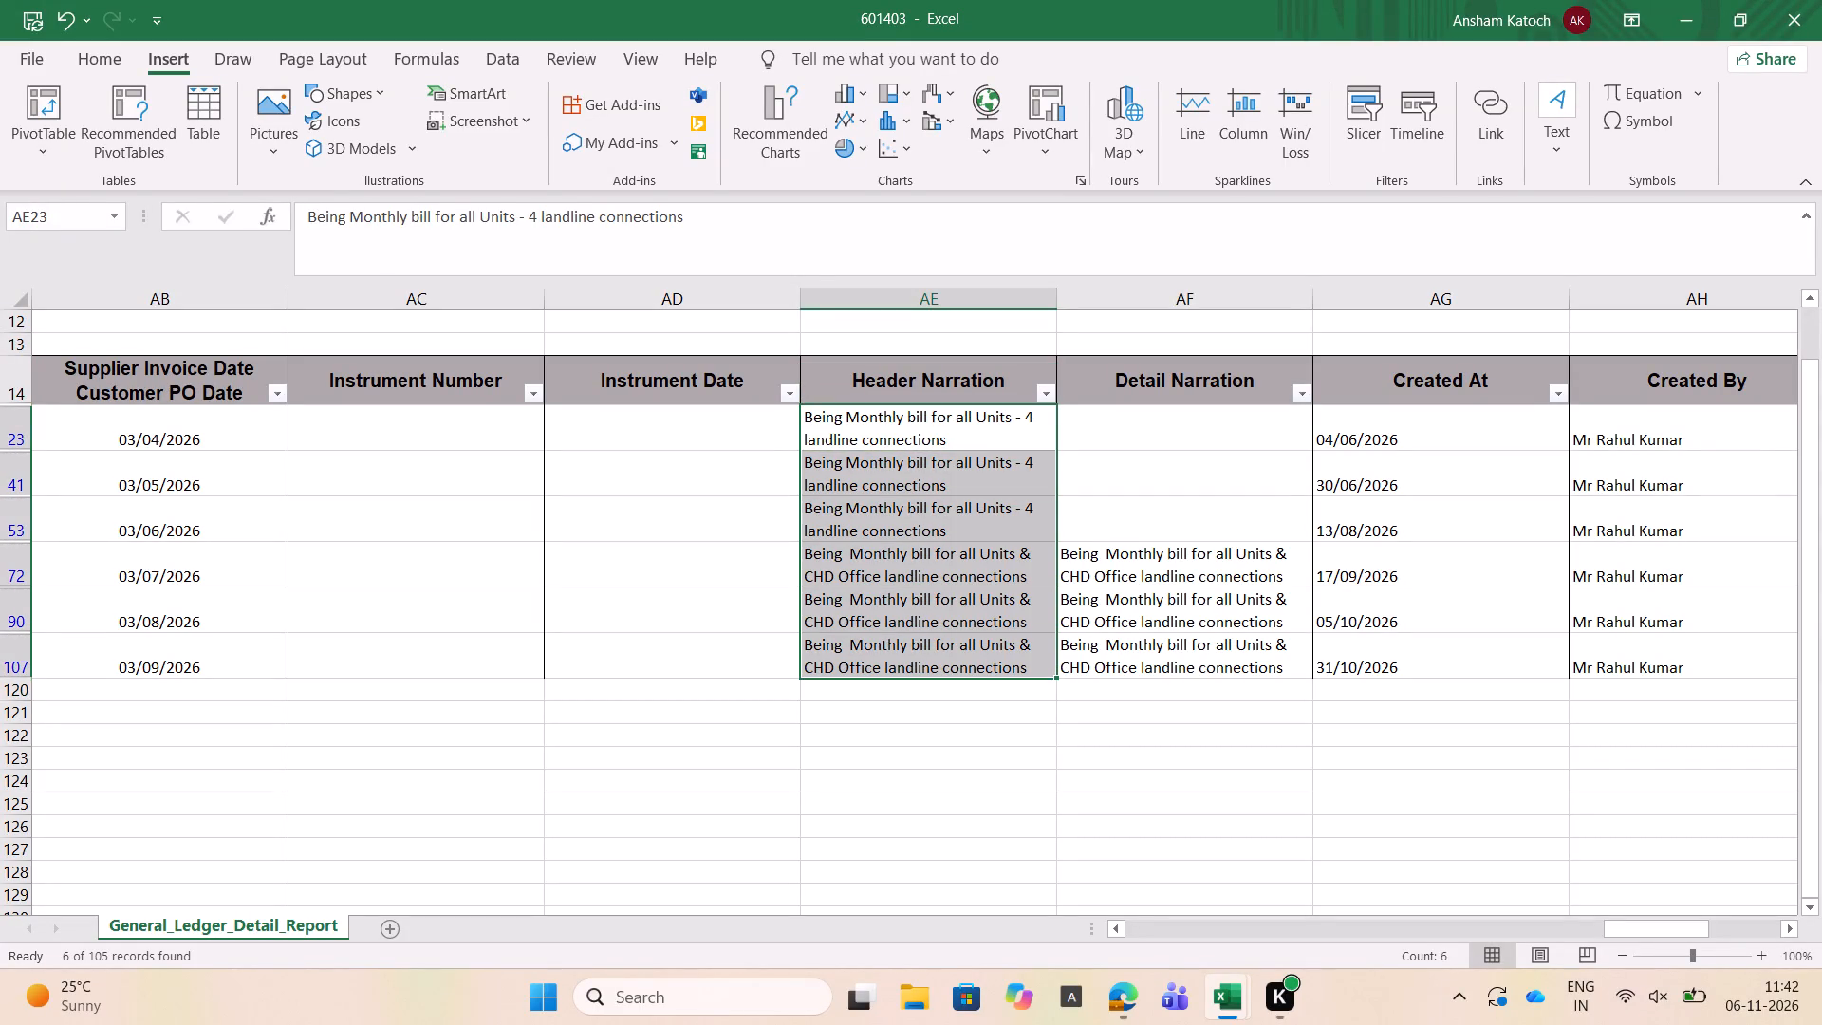
{"action": "key", "text": "Down"}
{"action": "key", "text": "Down"}
{"action": "key", "text": "Up"}
{"action": "key", "text": "Up"}
{"action": "key", "text": "Up"}
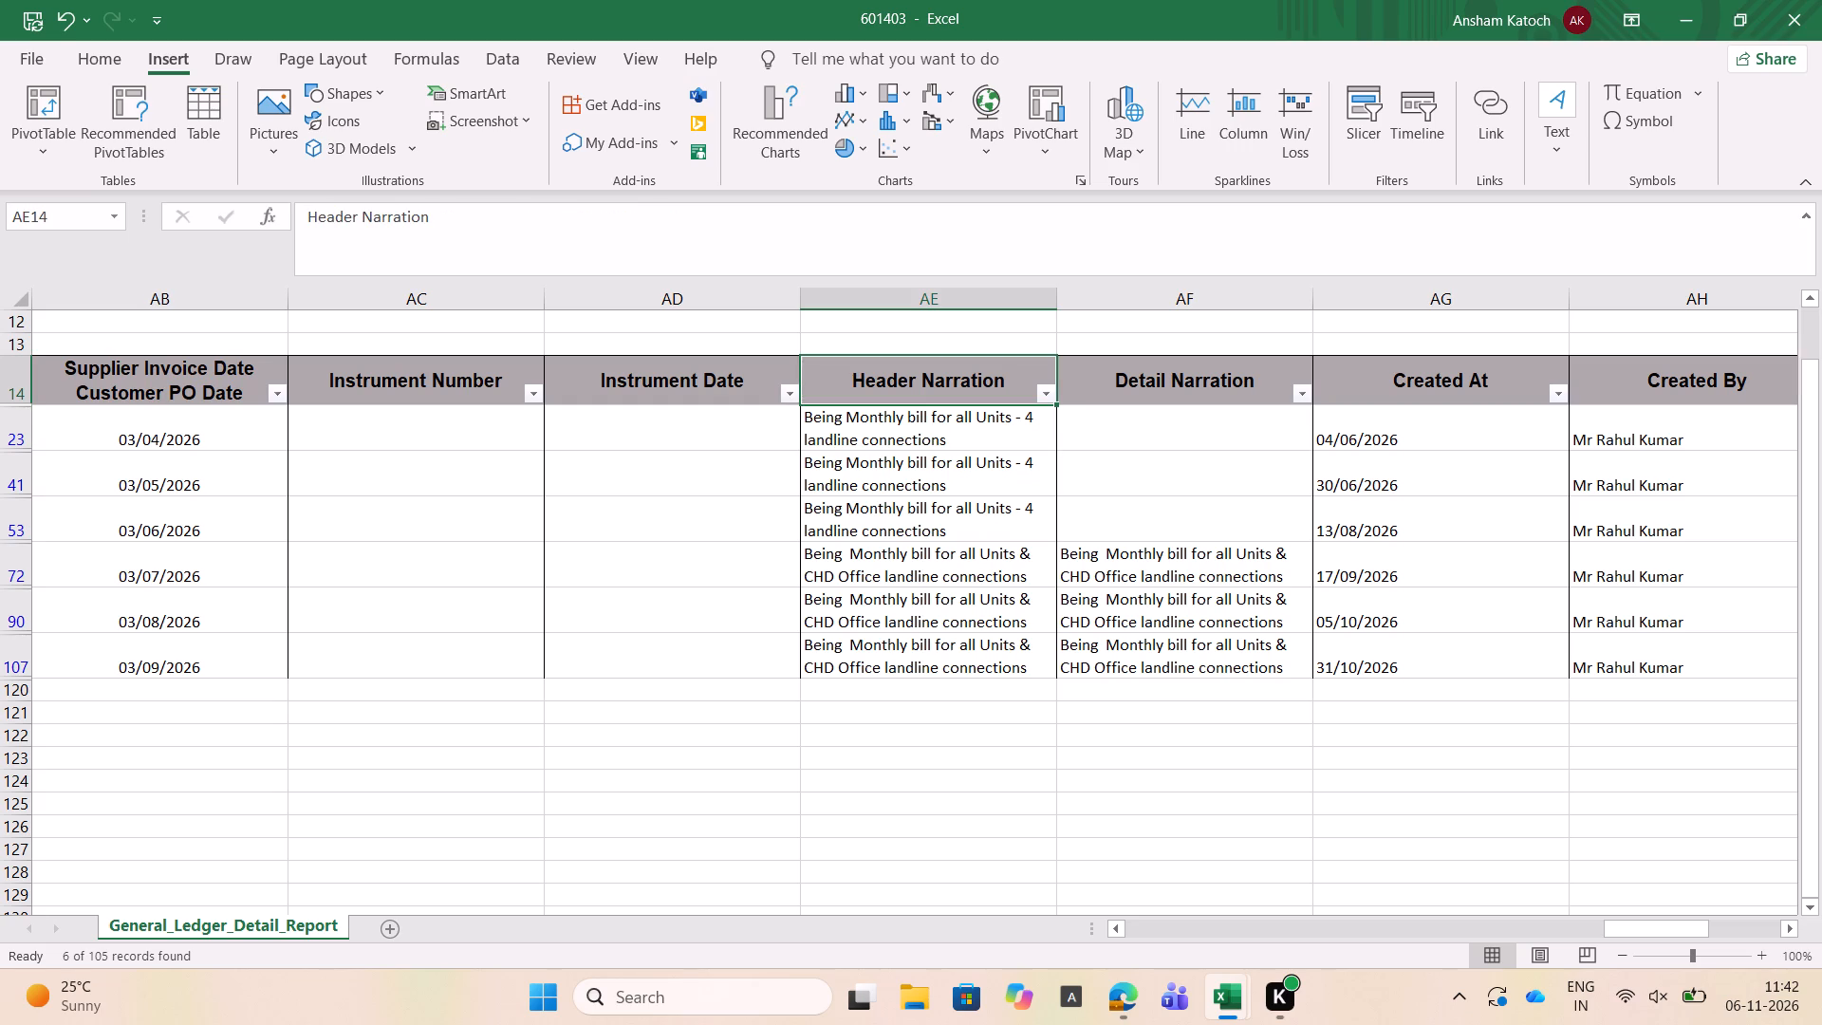
{"action": "key", "text": "Down"}
{"action": "key", "text": "Down"}
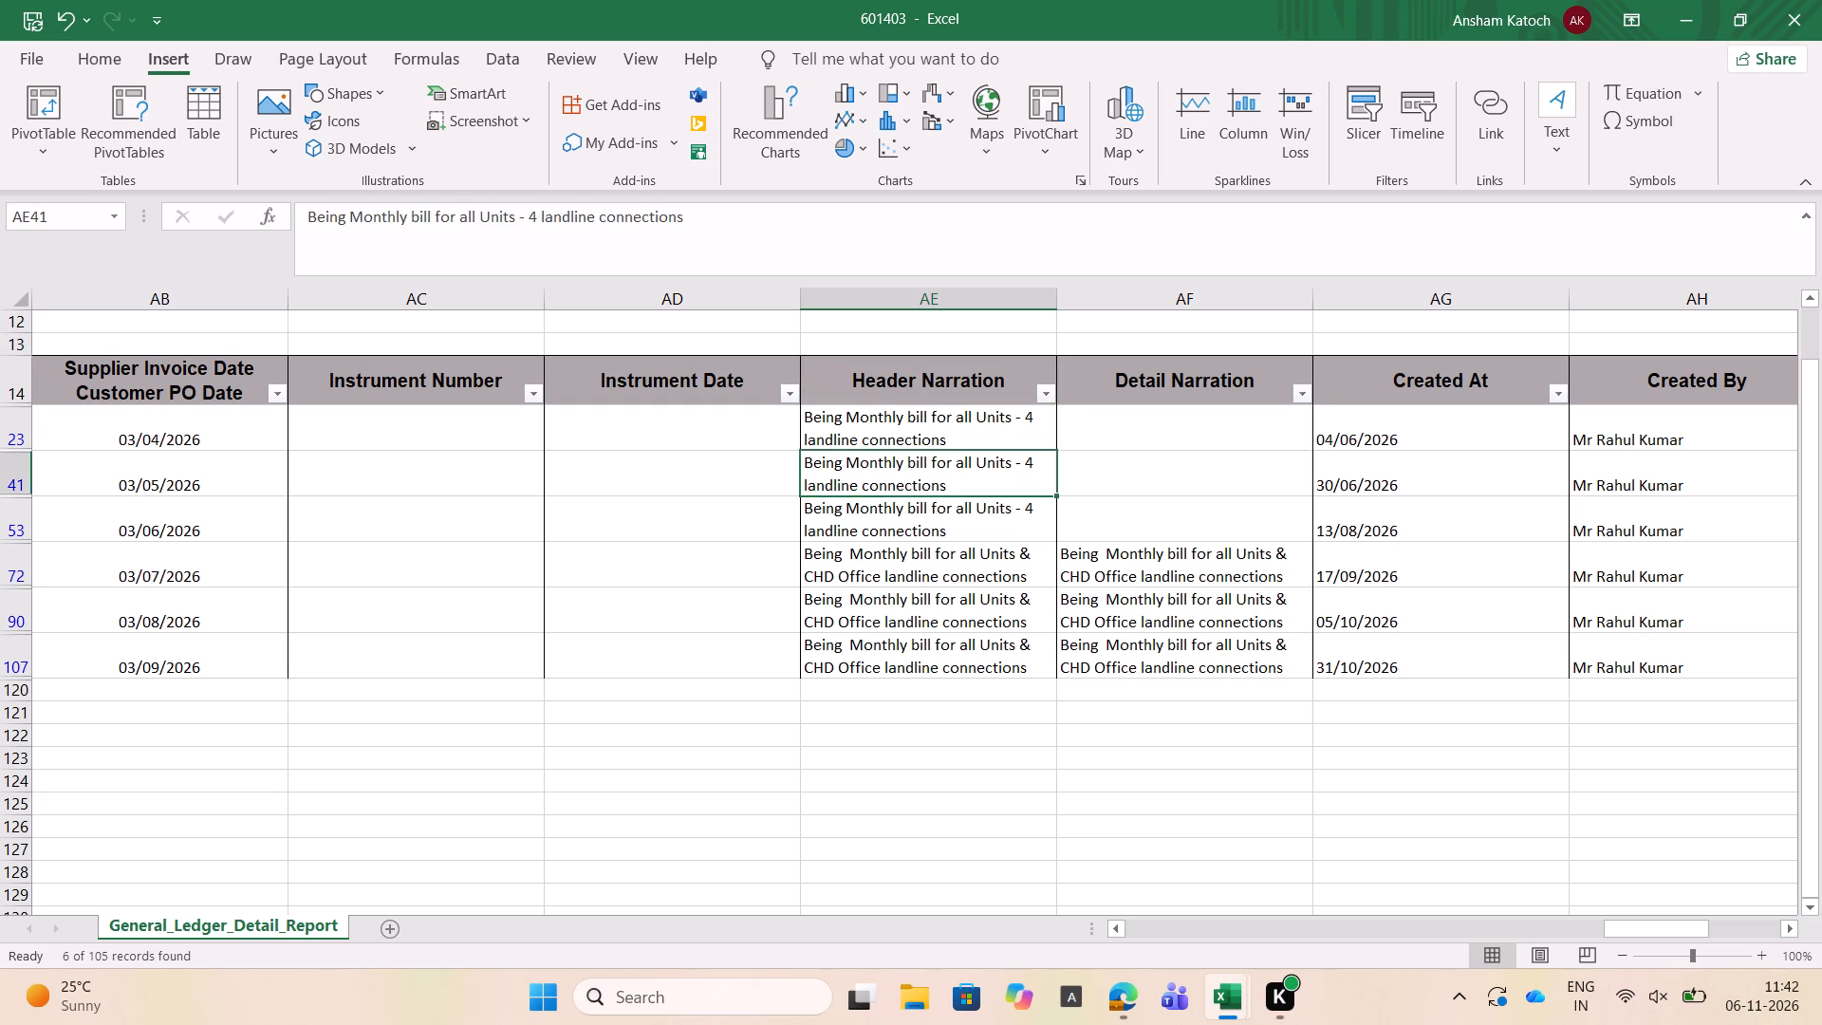
{"action": "key", "text": "Up"}
{"action": "key", "text": "Up"}
{"action": "key", "text": "shift+Down"}
{"action": "key", "text": "Right"}
{"action": "key", "text": "Left"}
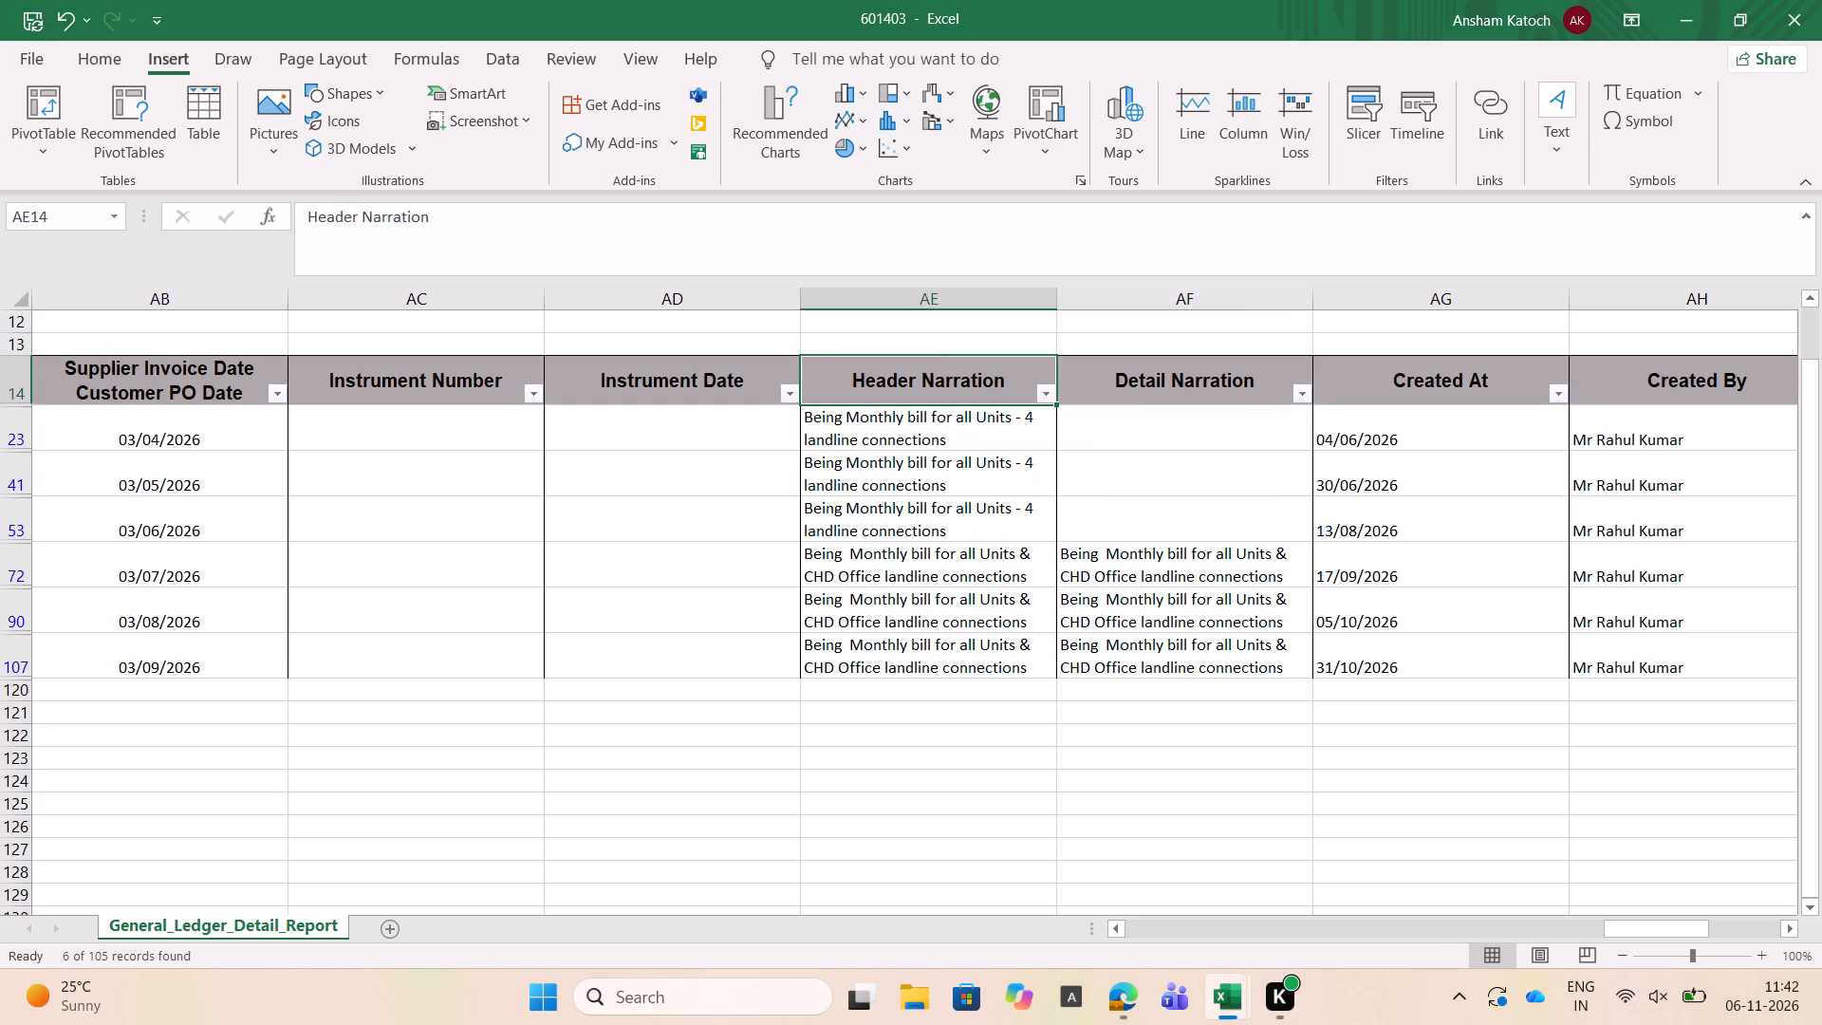
{"action": "key", "text": "Down"}
{"action": "key", "text": "Down"}
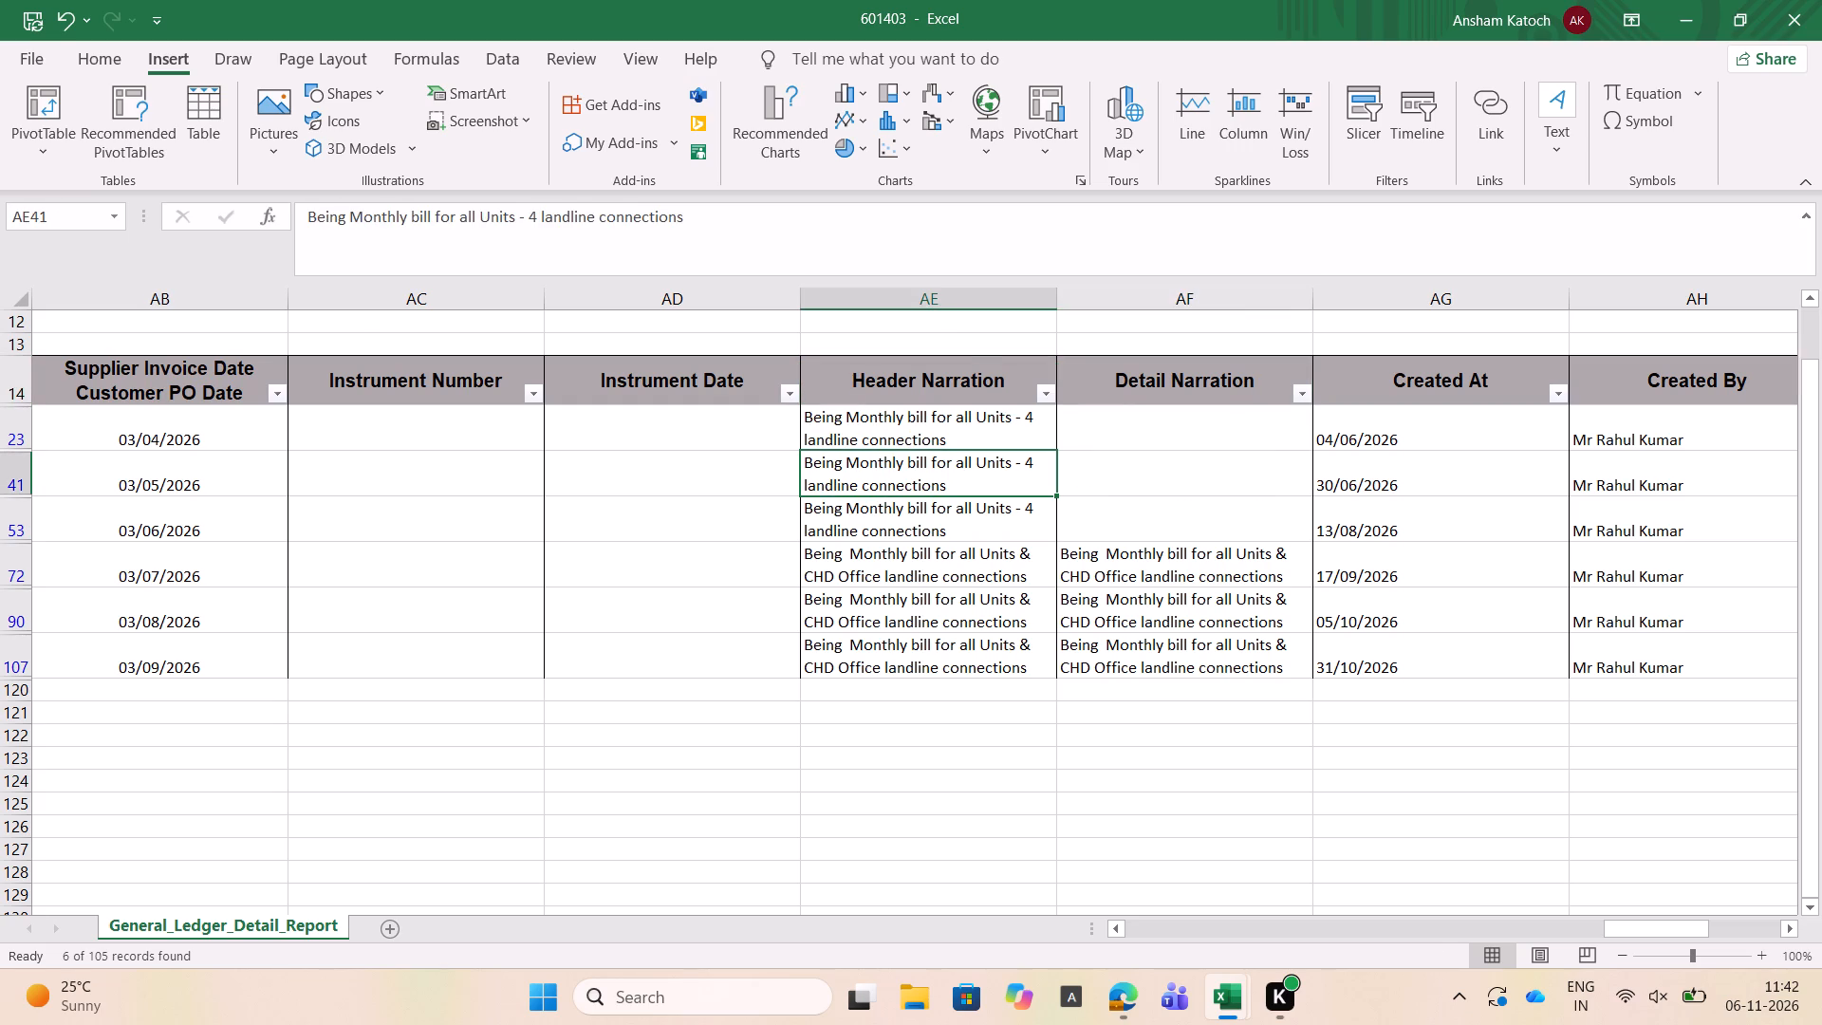
{"action": "key", "text": "Down"}
{"action": "key", "text": "Down"}
{"action": "key", "text": "Up"}
{"action": "key", "text": "Up"}
{"action": "key", "text": "Up"}
{"action": "key", "text": "Up"}
{"action": "key", "text": "Down"}
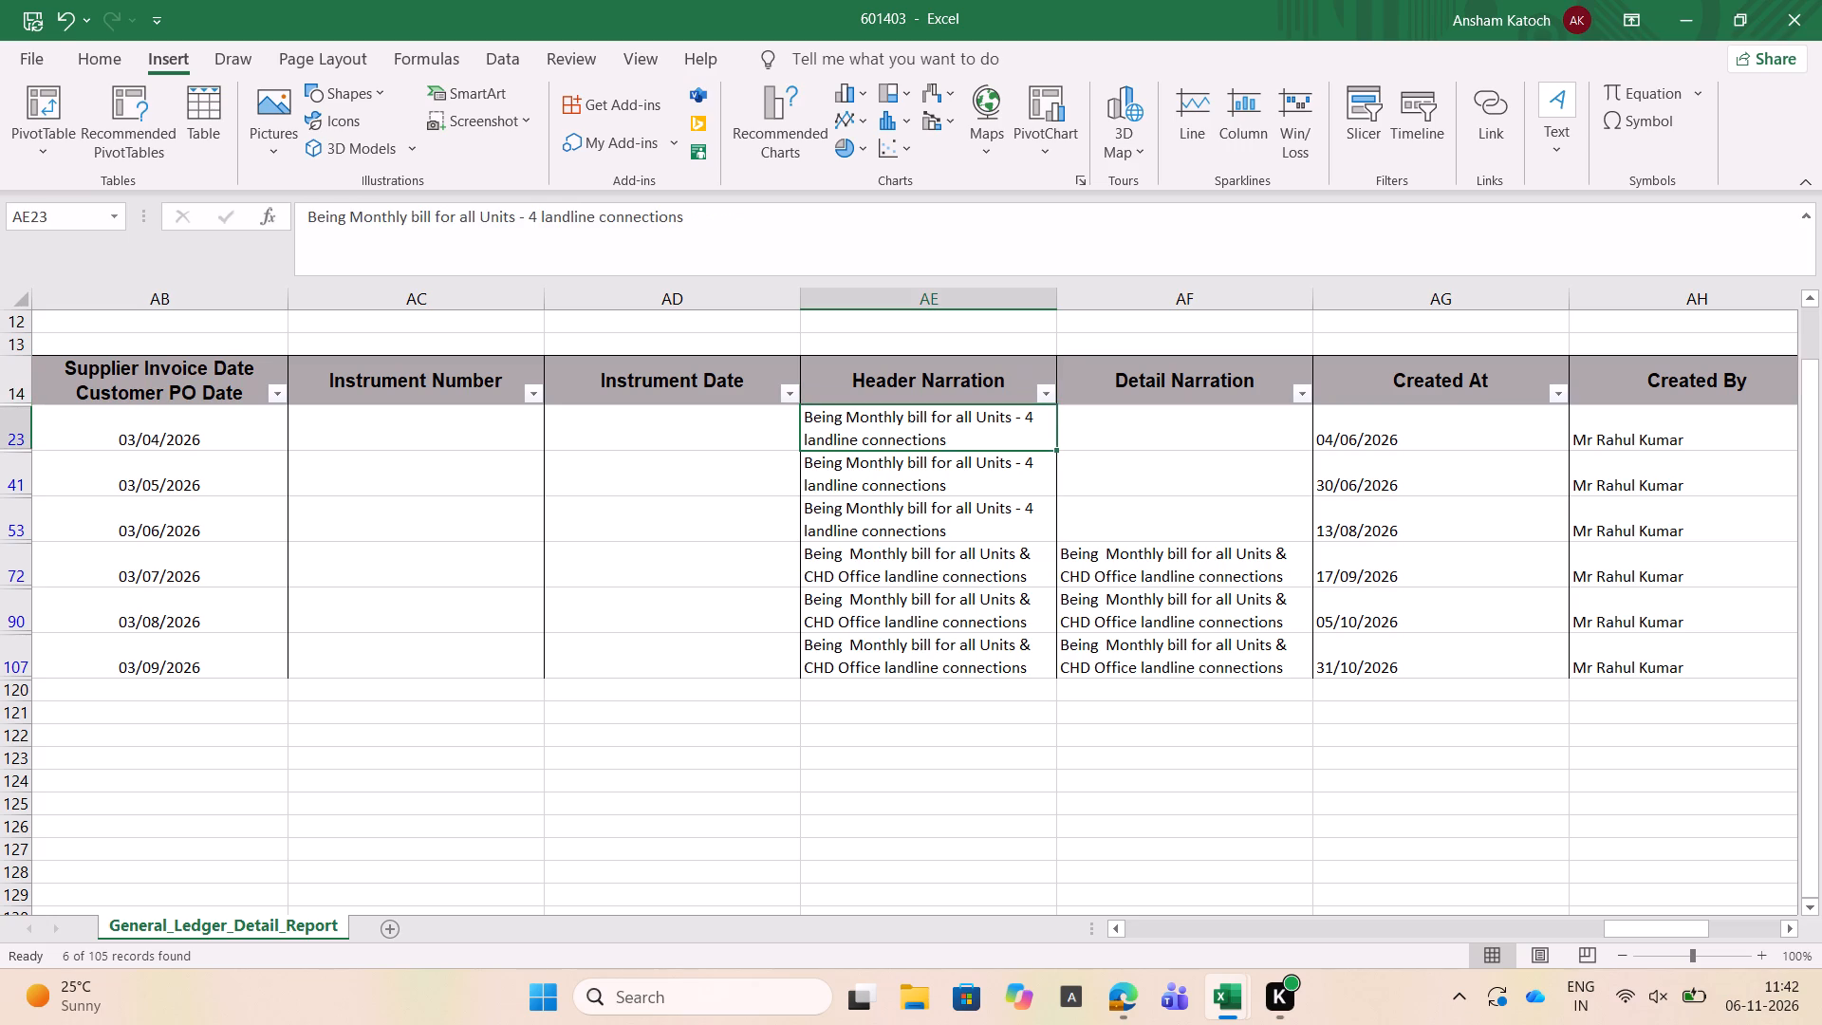
{"action": "key", "text": "shift+Down"}
{"action": "key", "text": "shift+Down"}
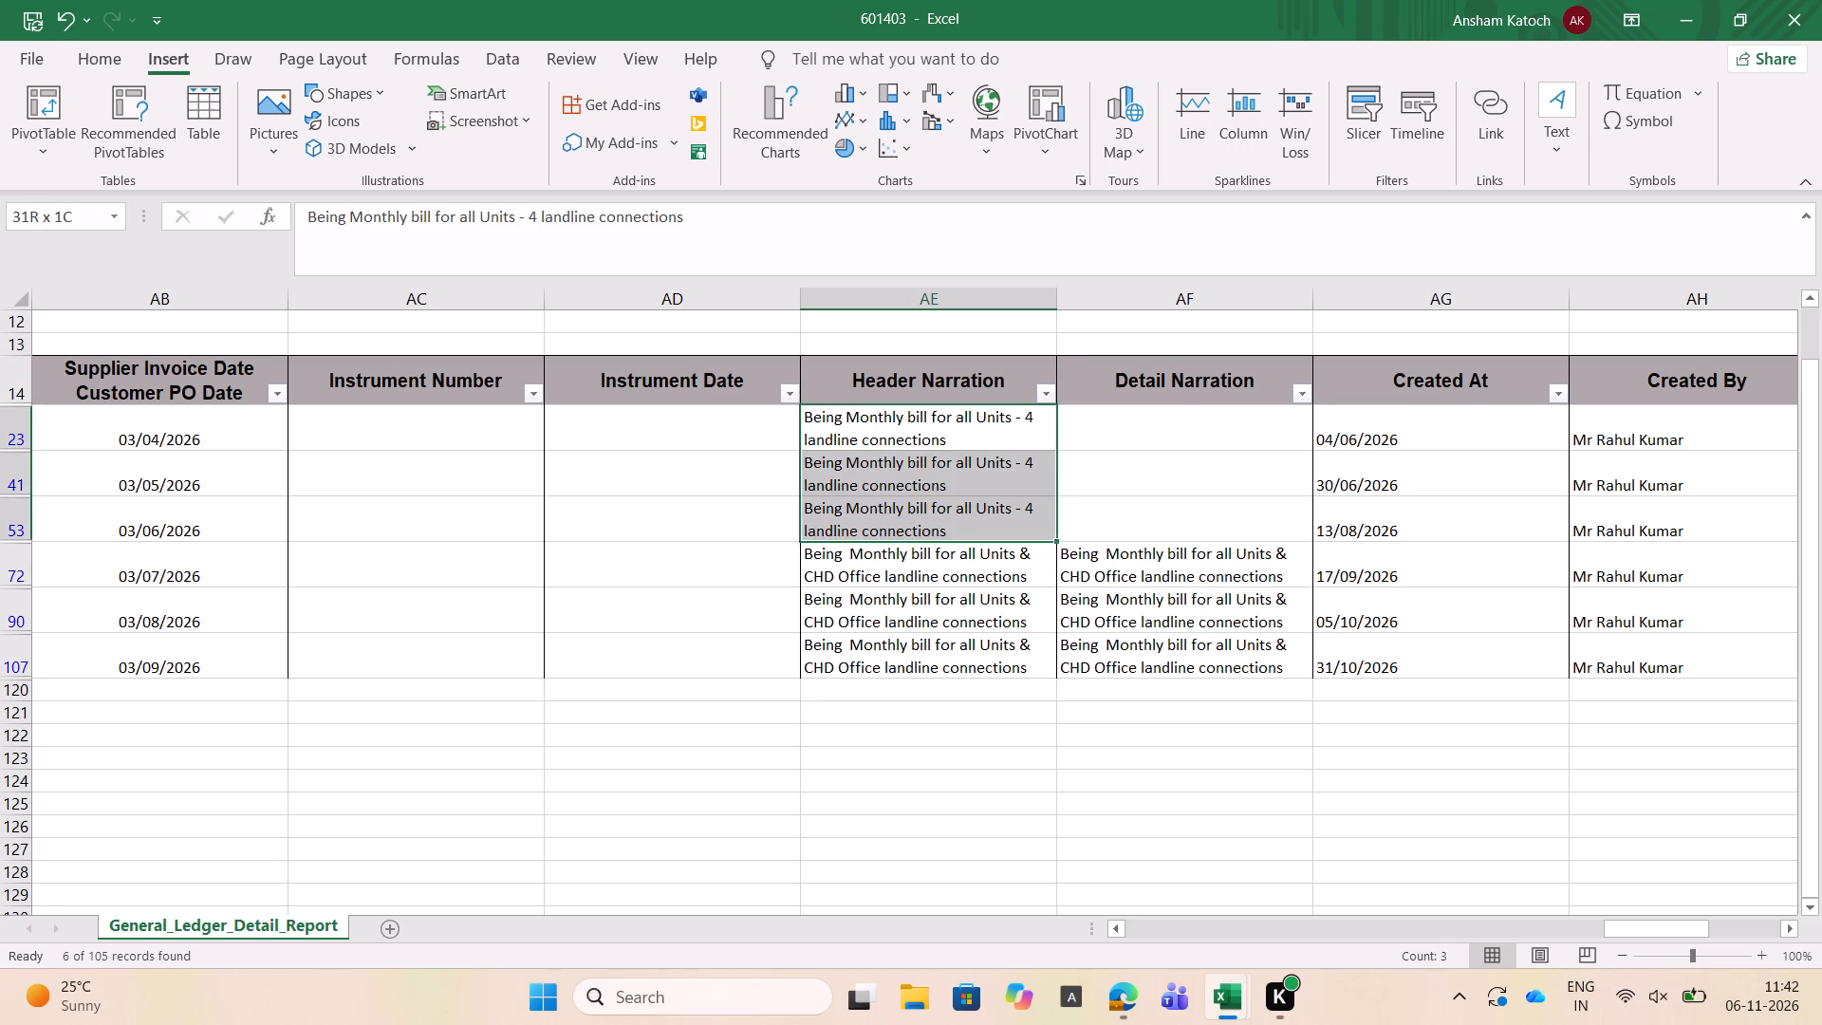
{"action": "key", "text": "shift+Down"}
{"action": "key", "text": "shift+Down"}
{"action": "key", "text": "shift+Down"}
{"action": "key", "text": "shift+Down"}
{"action": "key", "text": "shift+Down"}
{"action": "key", "text": "Up"}
{"action": "key", "text": "Down"}
{"action": "key", "text": "Down"}
{"action": "key", "text": "Down"}
{"action": "key", "text": "Down"}
{"action": "key", "text": "Down"}
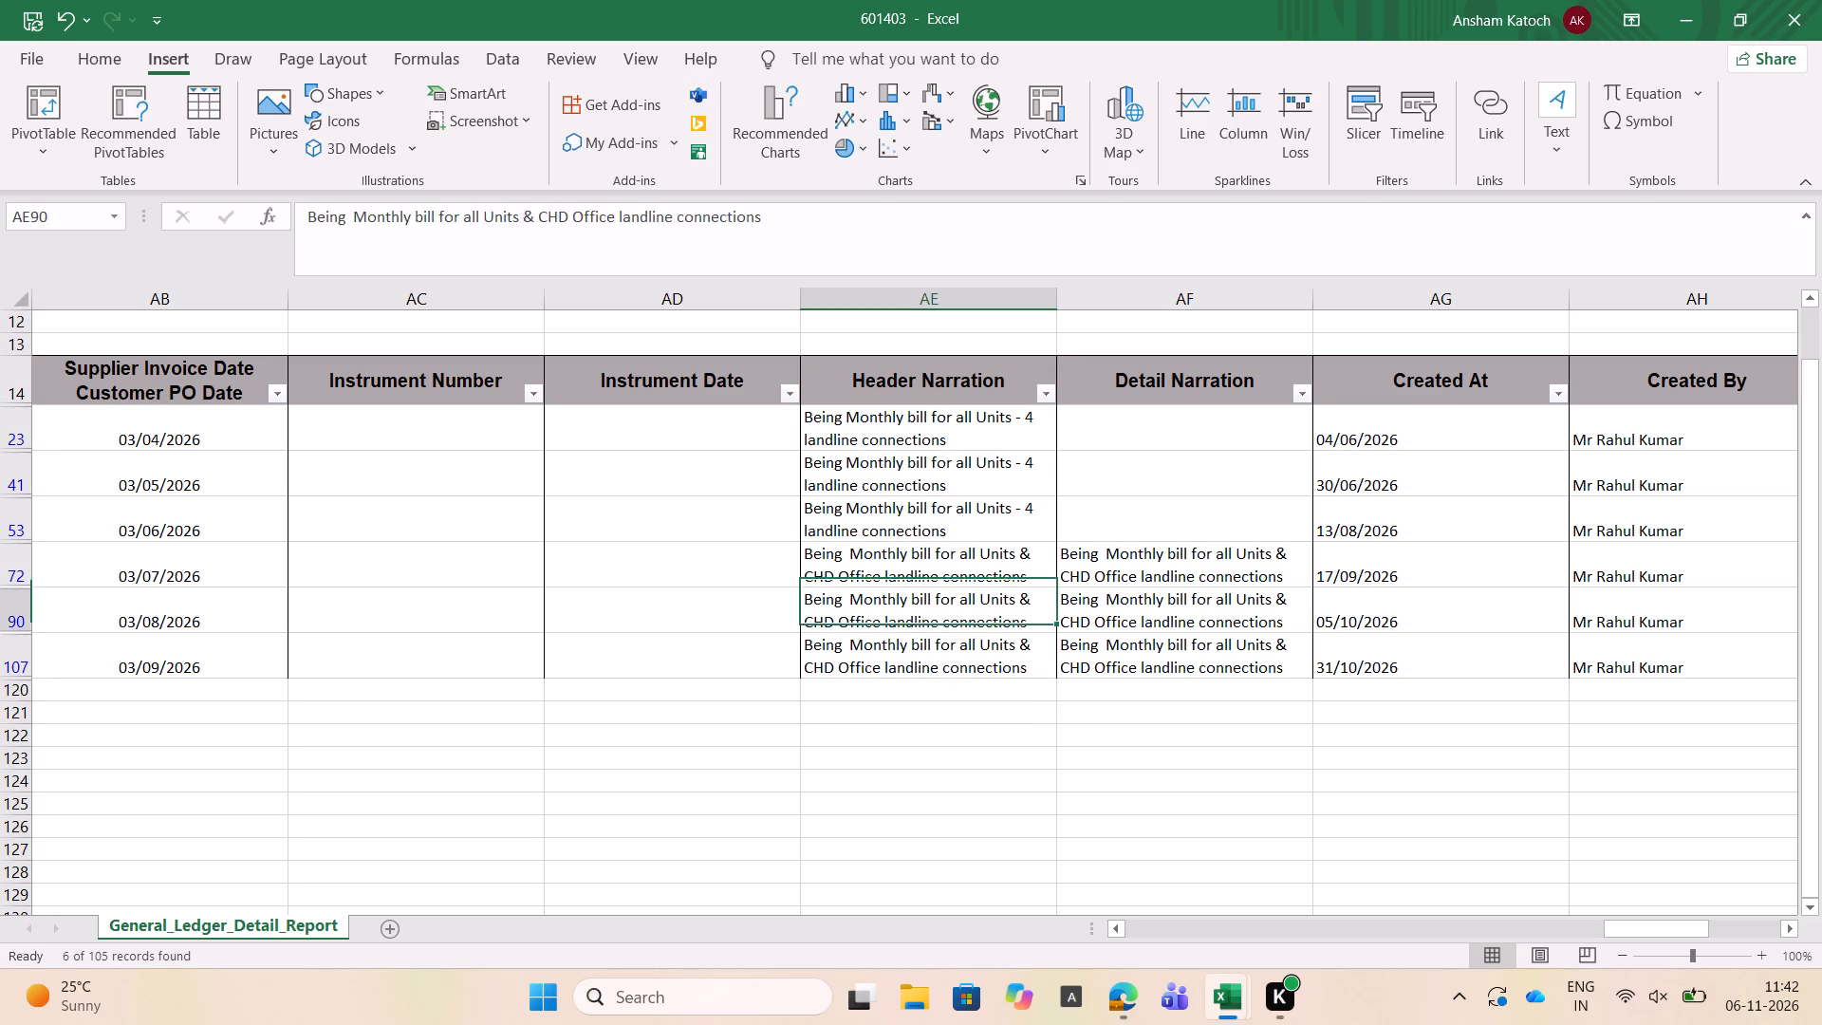
{"action": "key", "text": "Down"}
{"action": "key", "text": "Down"}
{"action": "key", "text": "Down"}
{"action": "key", "text": "Up"}
{"action": "key", "text": "shift+Up"}
{"action": "key", "text": "shift+Up"}
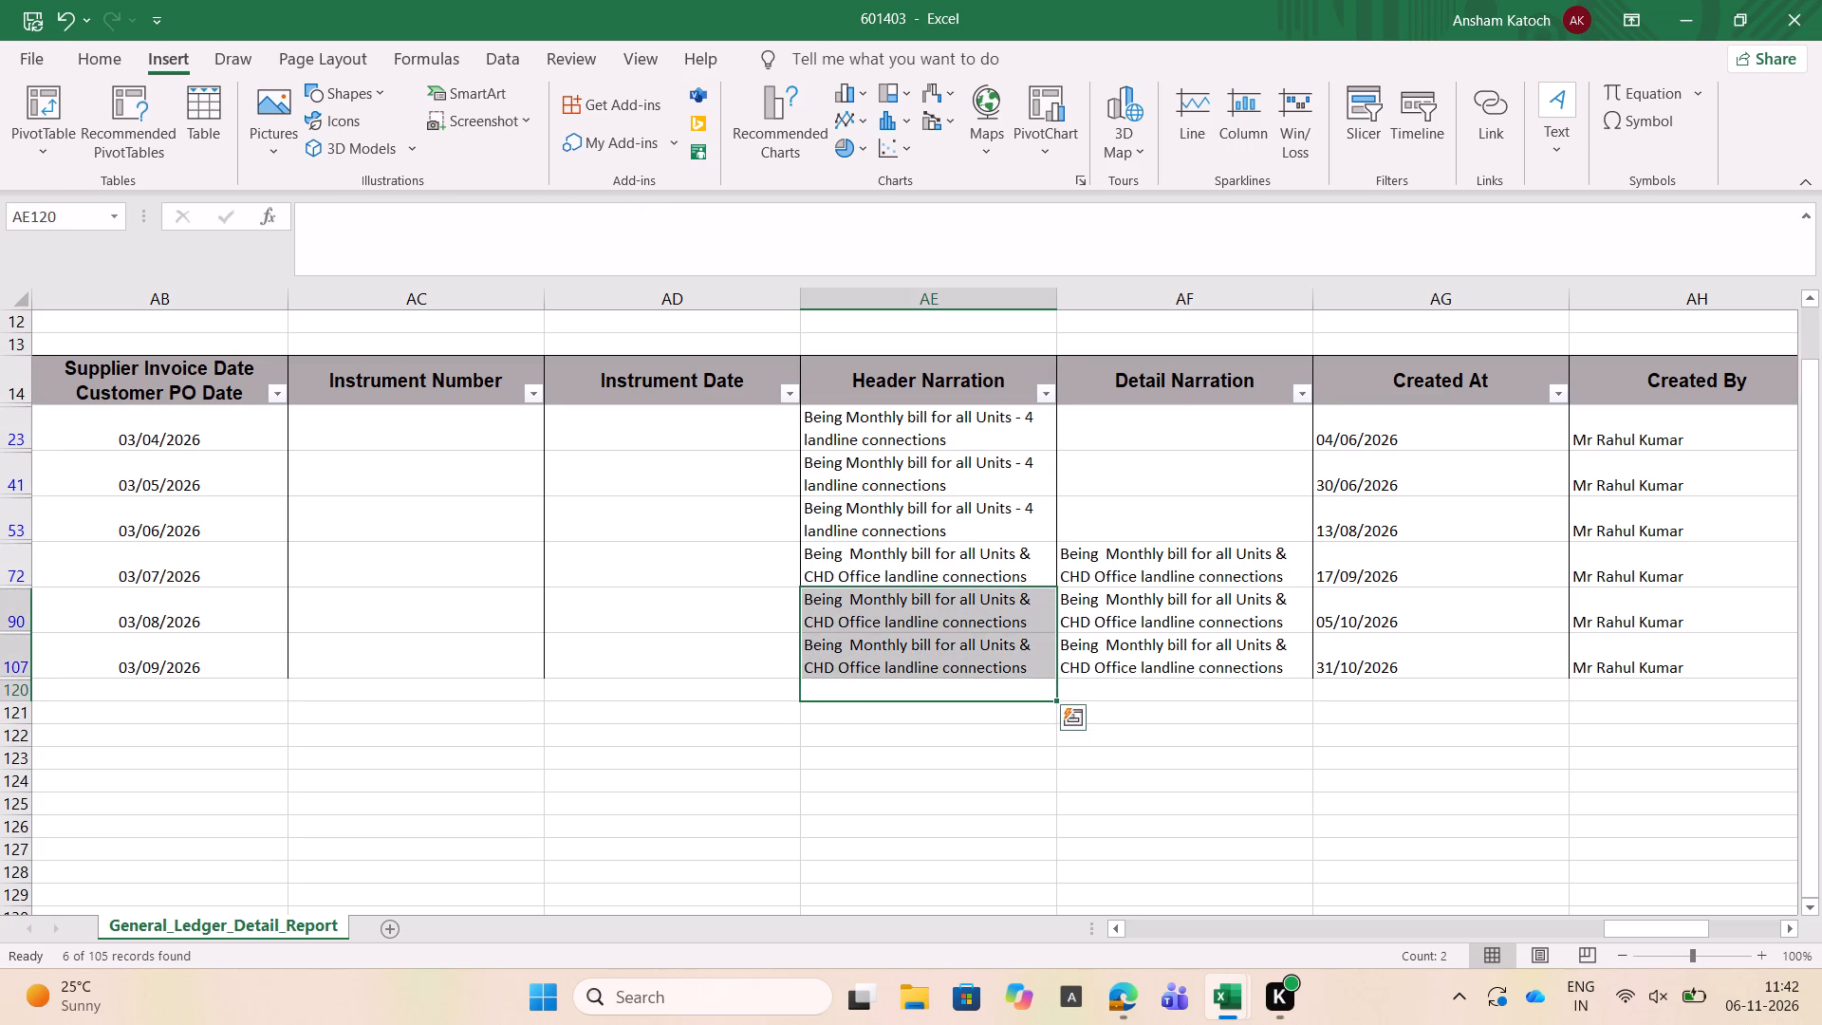
{"action": "key", "text": "Down"}
{"action": "key", "text": "Up"}
{"action": "key", "text": "Up"}
{"action": "key", "text": "Down"}
{"action": "key", "text": "shift+Up"}
{"action": "key", "text": "shift+Up"}
{"action": "key", "text": "shift+Up"}
{"action": "key", "text": "shift+Up"}
{"action": "key", "text": "shift+Up"}
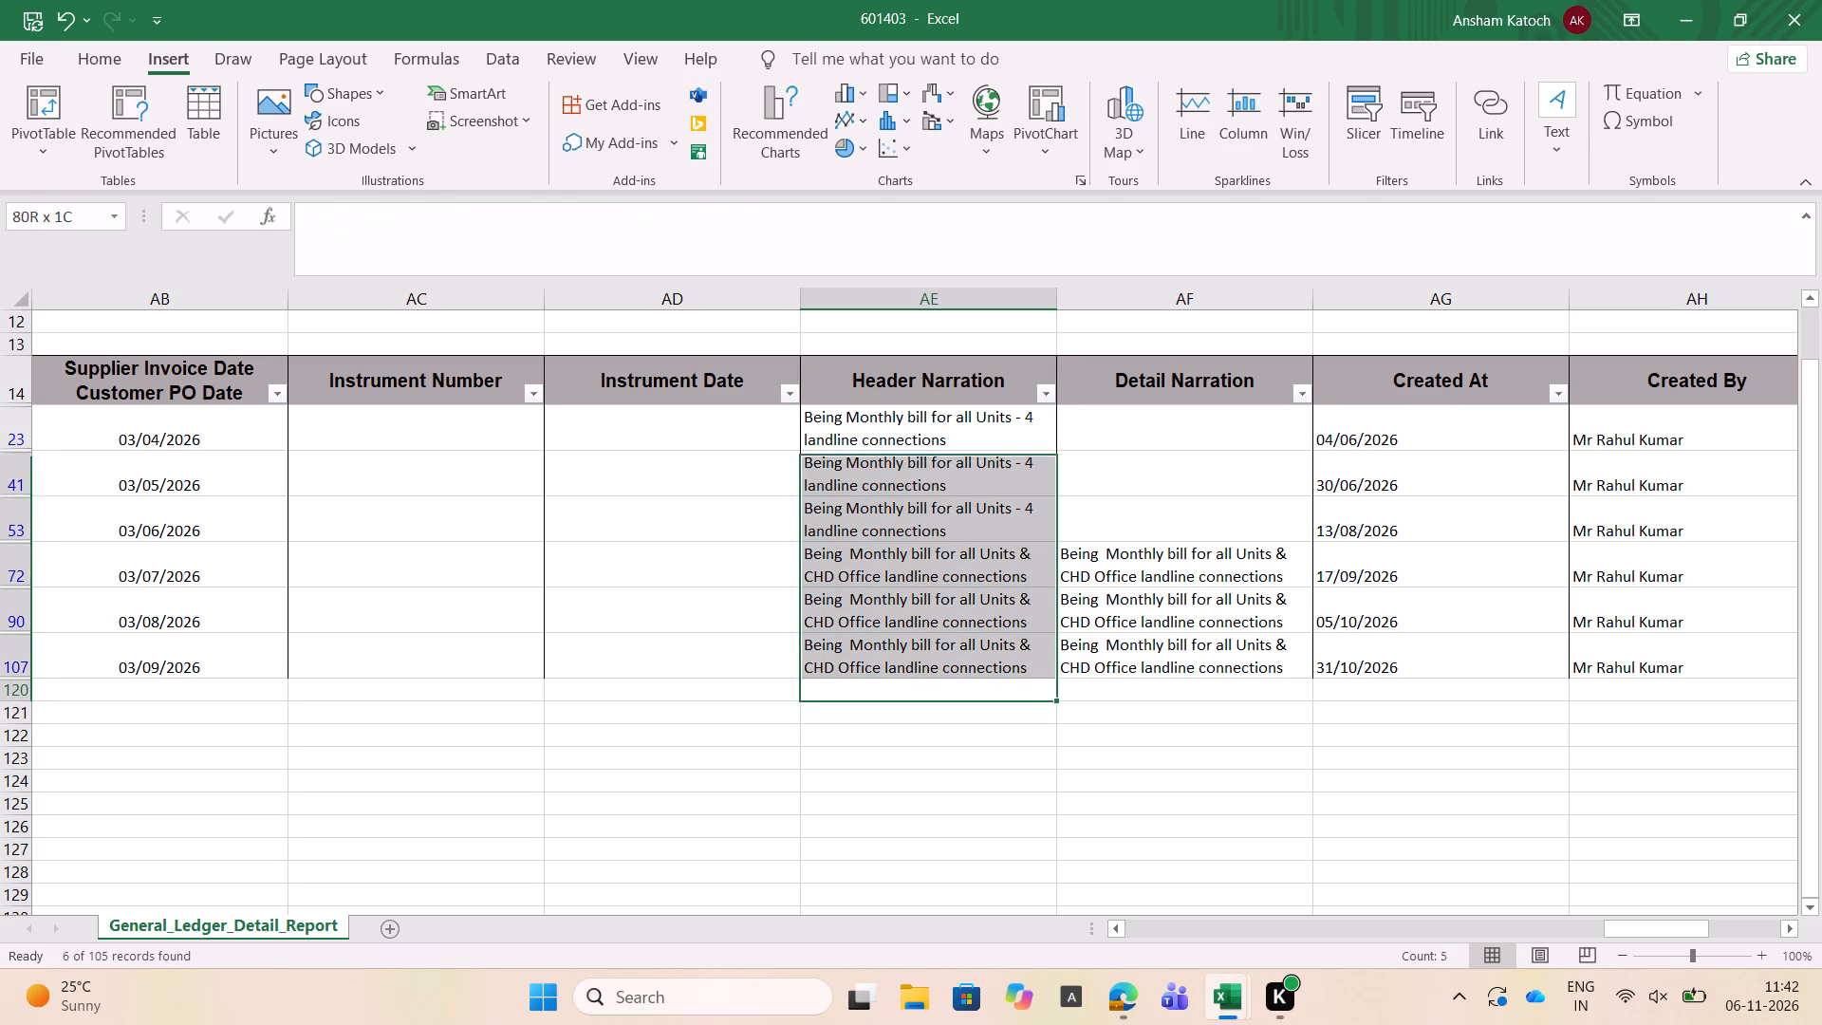
{"action": "key", "text": "shift+Up"}
{"action": "key", "text": "shift+Up"}
{"action": "key", "text": "shift+Down"}
{"action": "key", "text": "Up"}
{"action": "key", "text": "Down"}
{"action": "key", "text": "Up"}
{"action": "key", "text": "Up"}
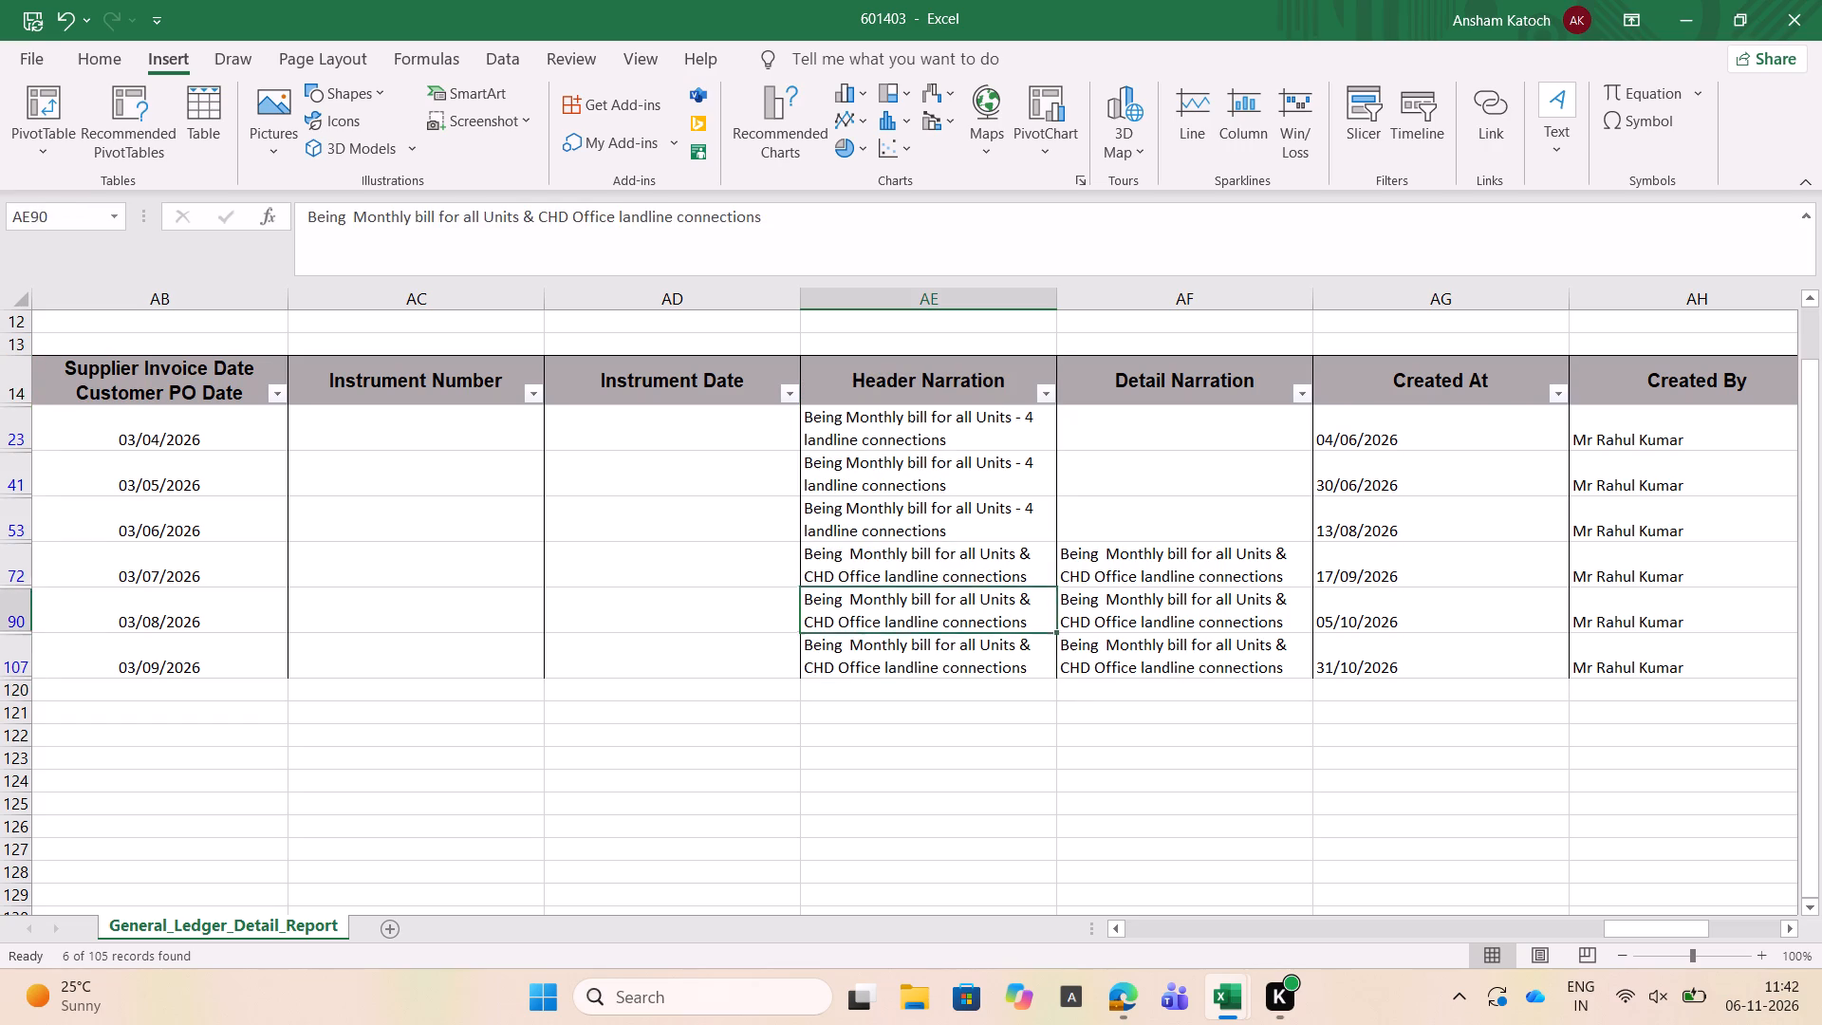
{"action": "key", "text": "Up"}
{"action": "key", "text": "Up"}
{"action": "key", "text": "Up"}
{"action": "key", "text": "Up"}
{"action": "key", "text": "Right"}
{"action": "key", "text": "Left"}
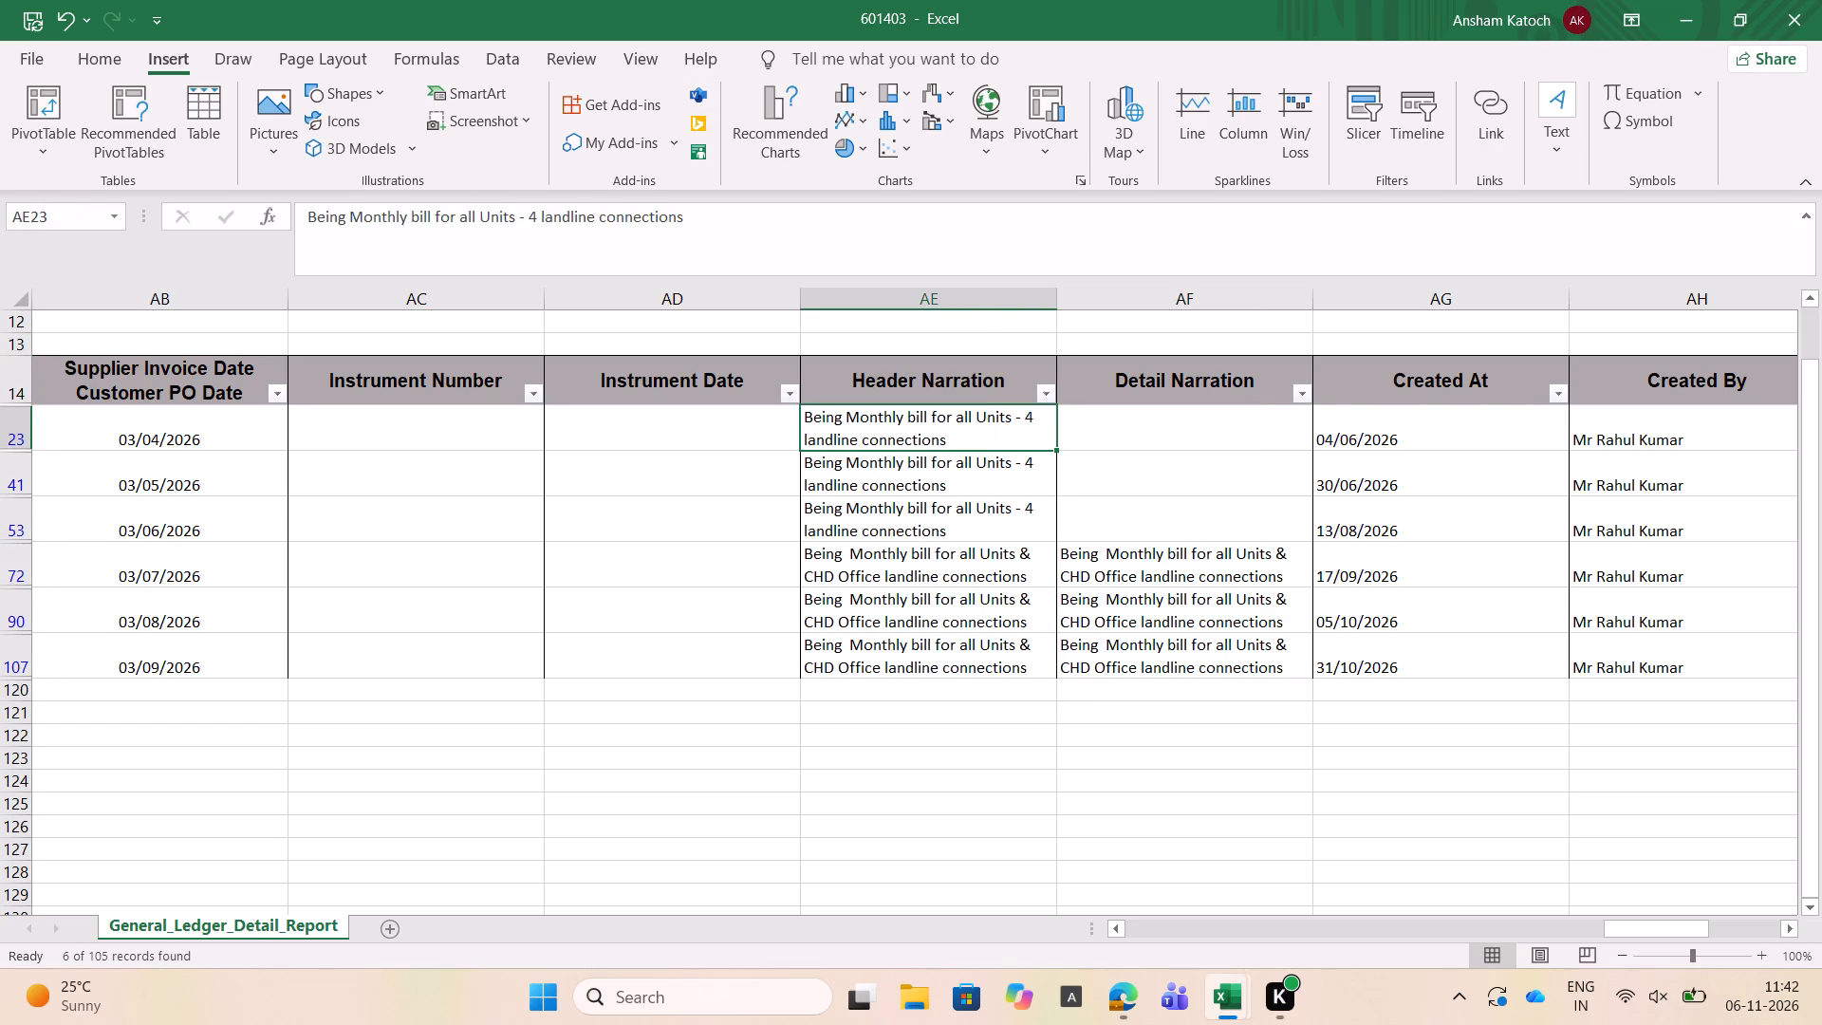
{"action": "key", "text": "Down"}
{"action": "key", "text": "Down"}
{"action": "key", "text": "Down"}
{"action": "key", "text": "Up"}
{"action": "key", "text": "Up"}
{"action": "key", "text": "Up"}
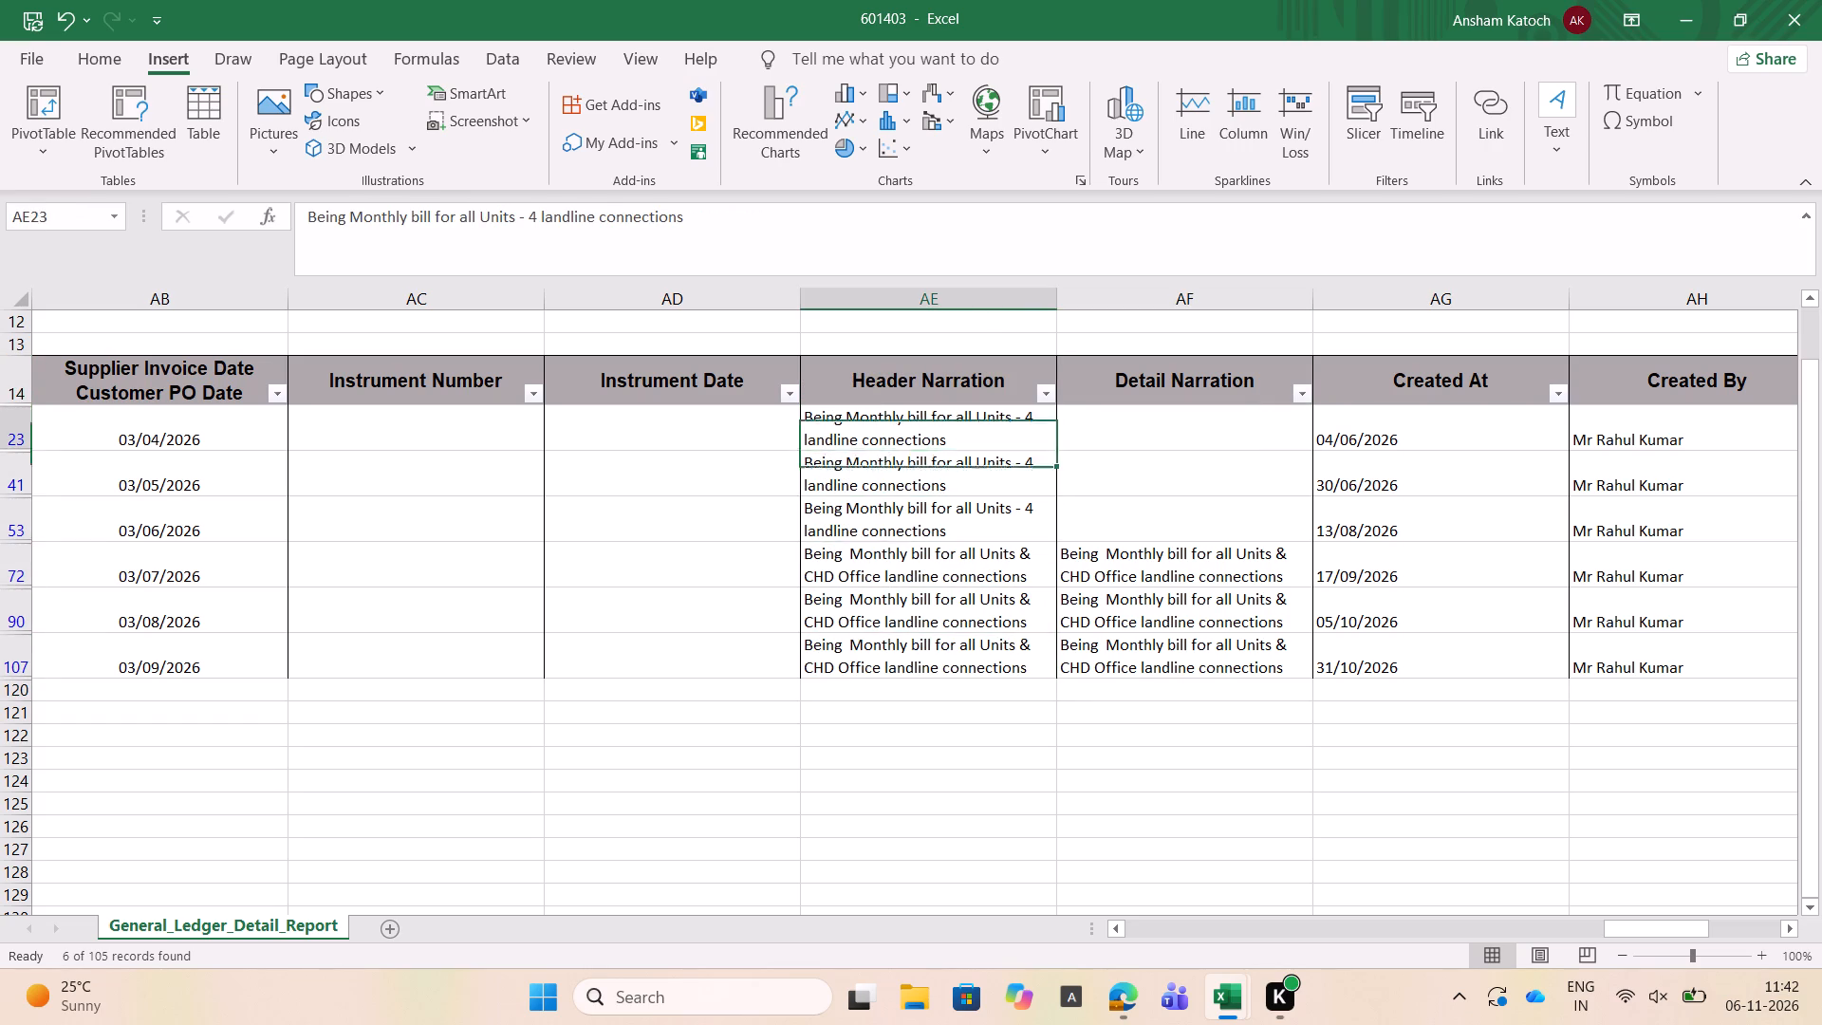
{"action": "key", "text": "Down"}
{"action": "key", "text": "Down"}
{"action": "key", "text": "Down"}
{"action": "key", "text": "Down"}
{"action": "key", "text": "Down"}
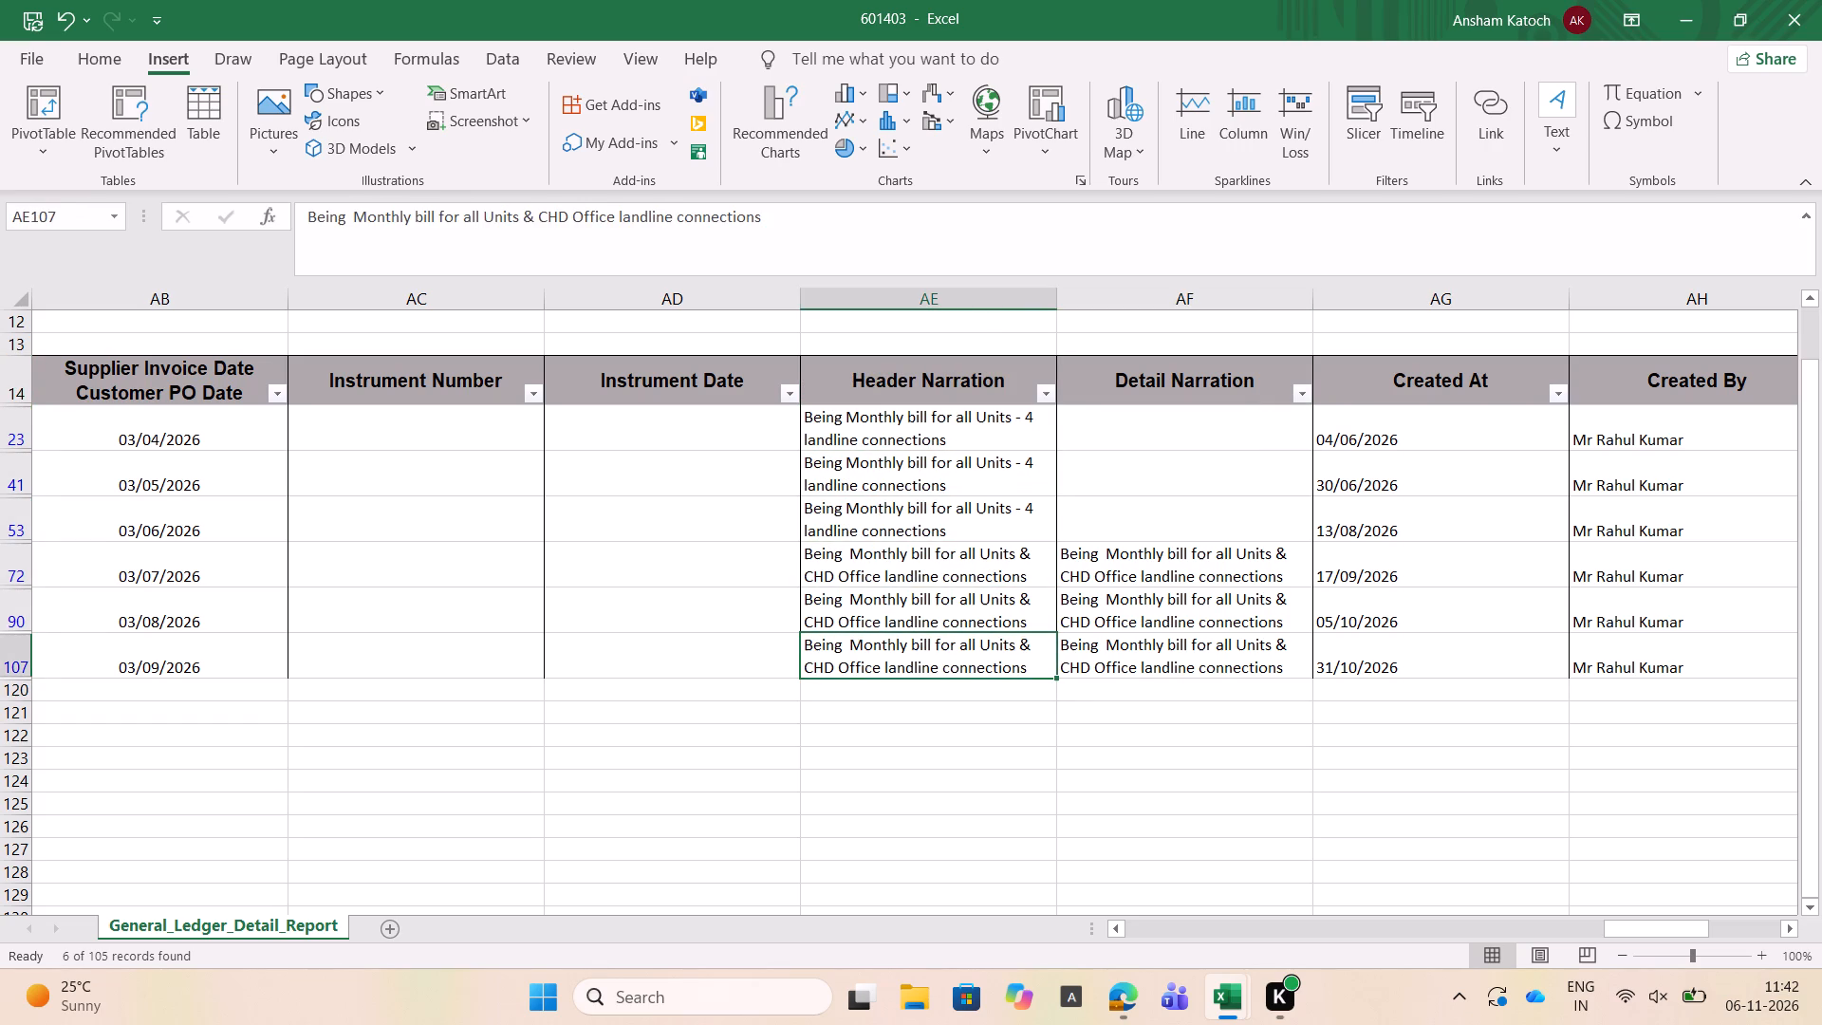
{"action": "key", "text": "Up"}
{"action": "key", "text": "Down"}
{"action": "key", "text": "Up"}
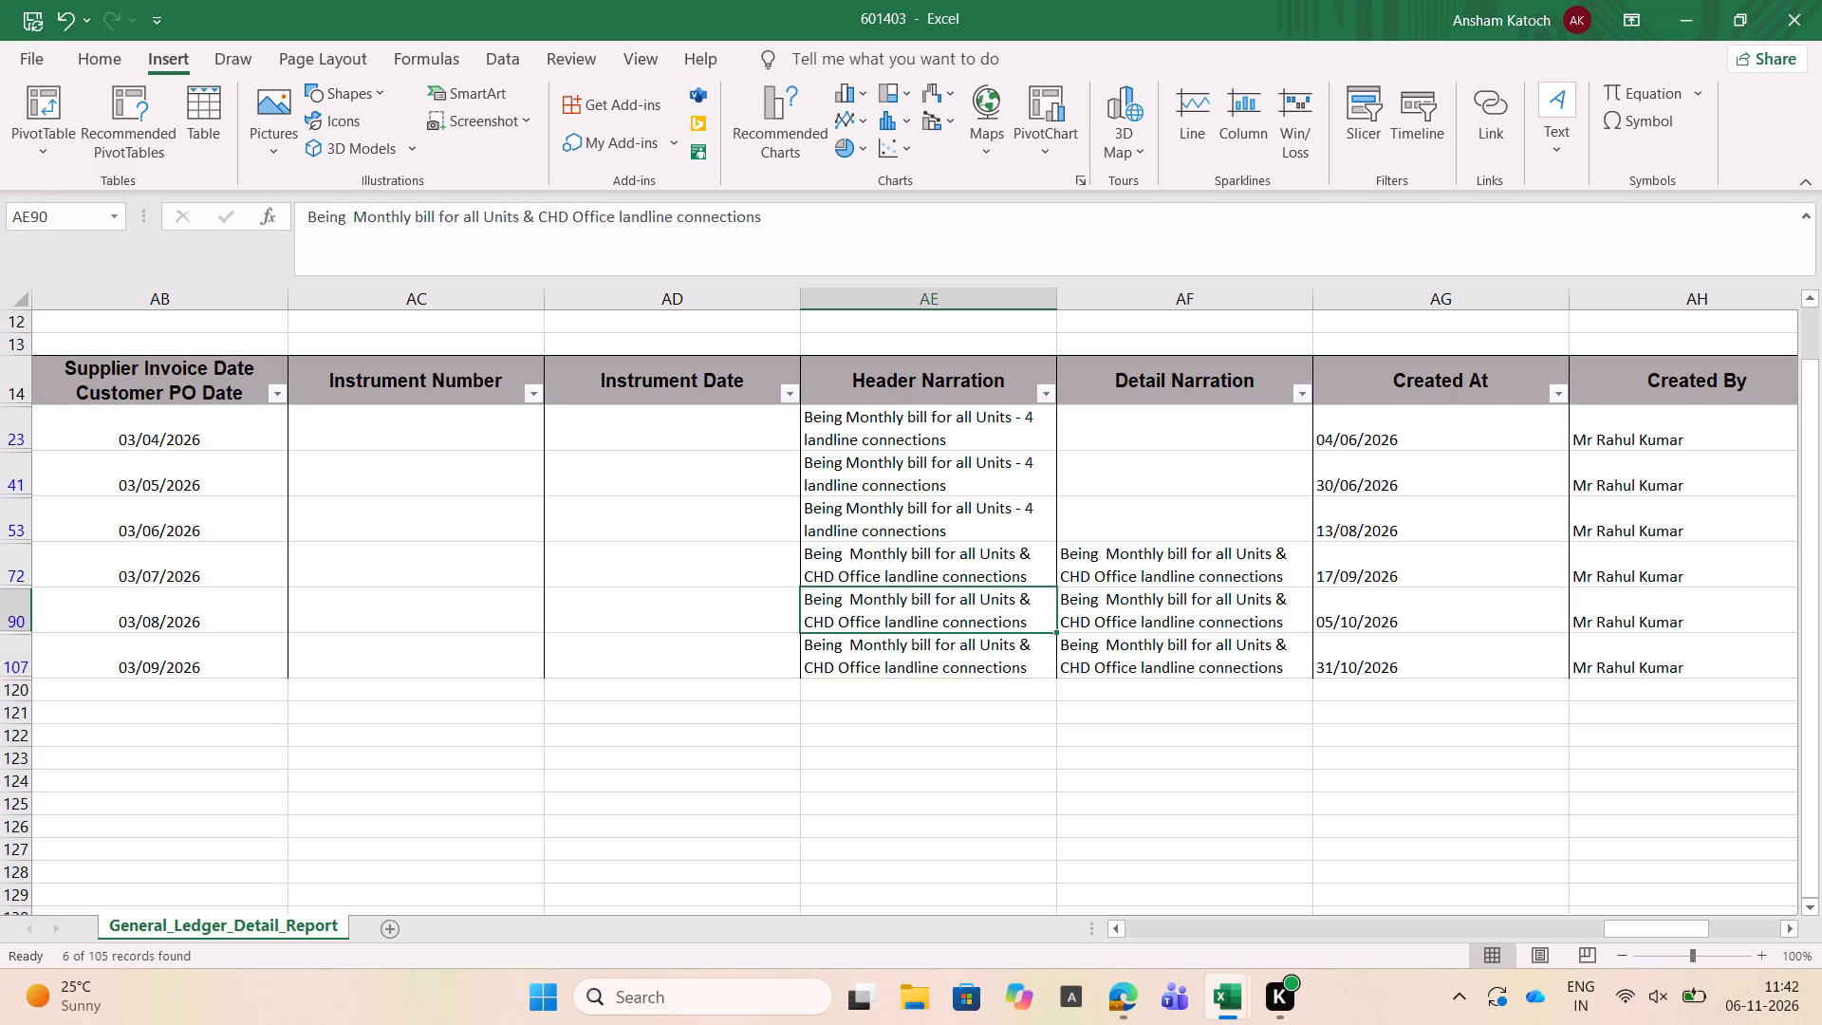
{"action": "key", "text": "Down"}
{"action": "key", "text": "Left"}
{"action": "key", "text": "Right"}
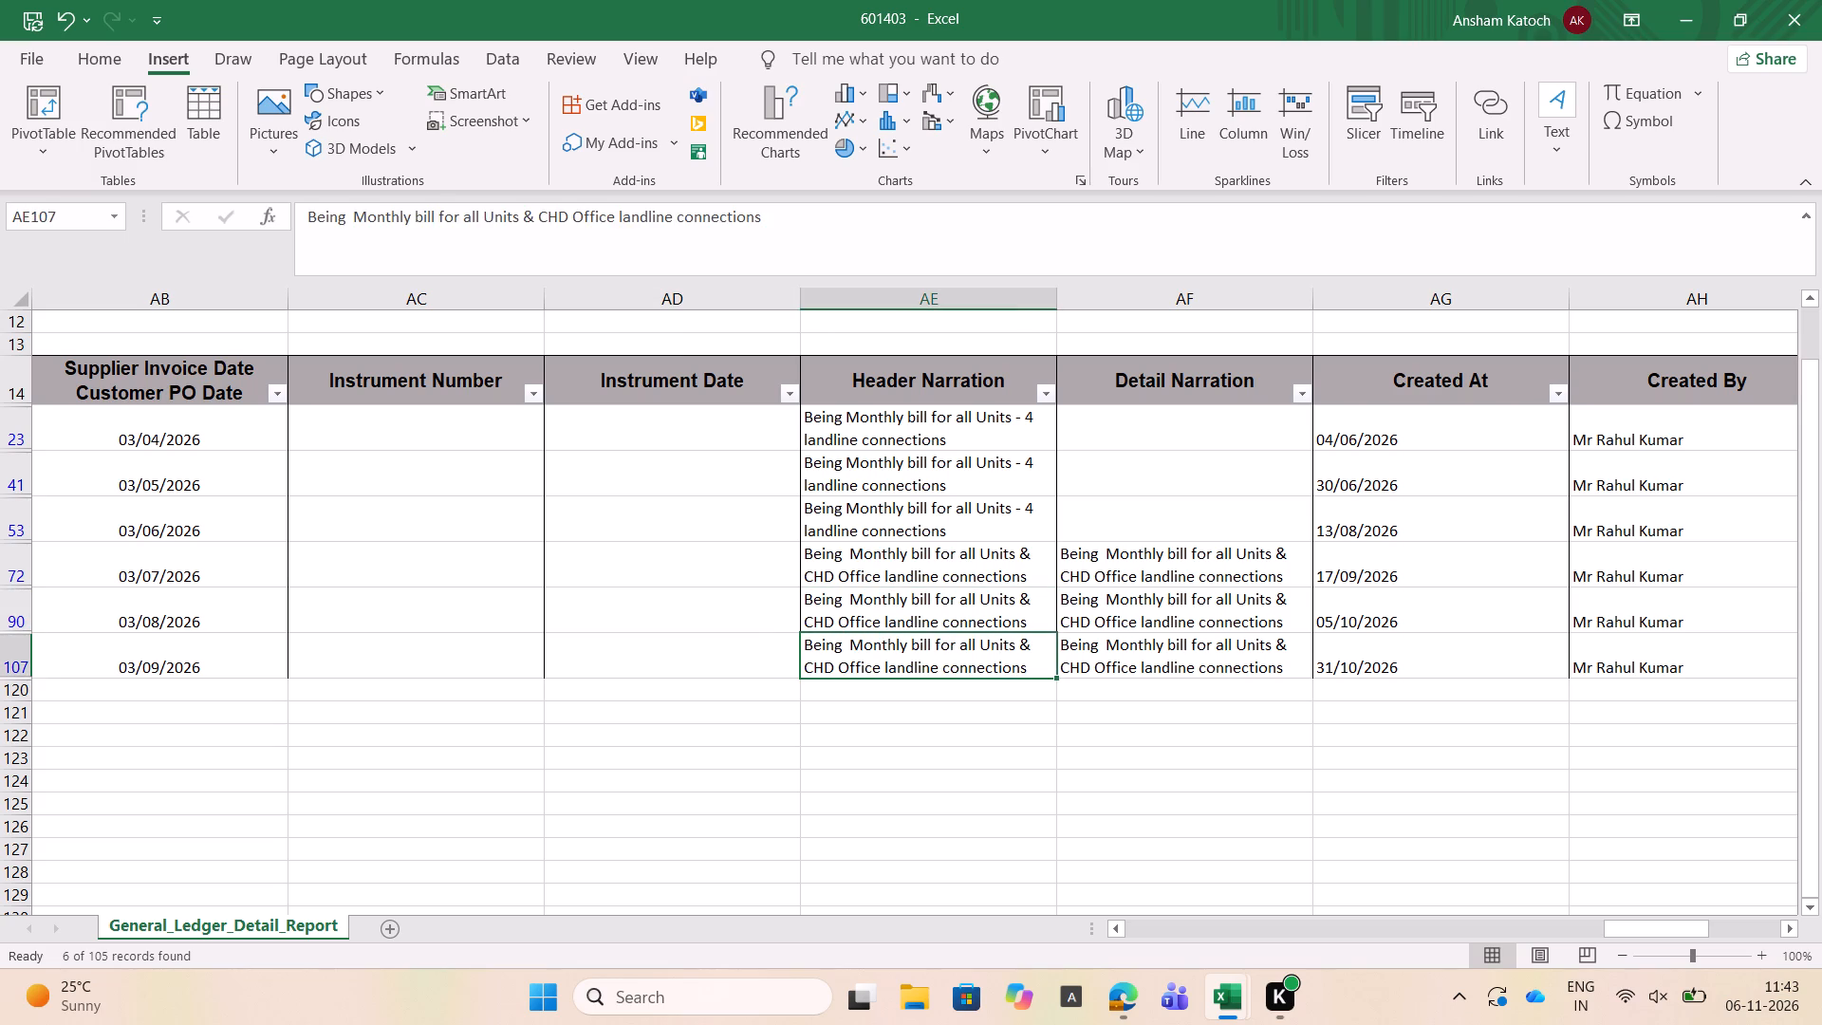
Check the domestic-currency debit and credit amounts of the filtered BSNL vouchers in the telephone expenses ledger.
{"action": "key", "text": "Left"}
{"action": "key", "text": "Left"}
{"action": "key", "text": "Right"}
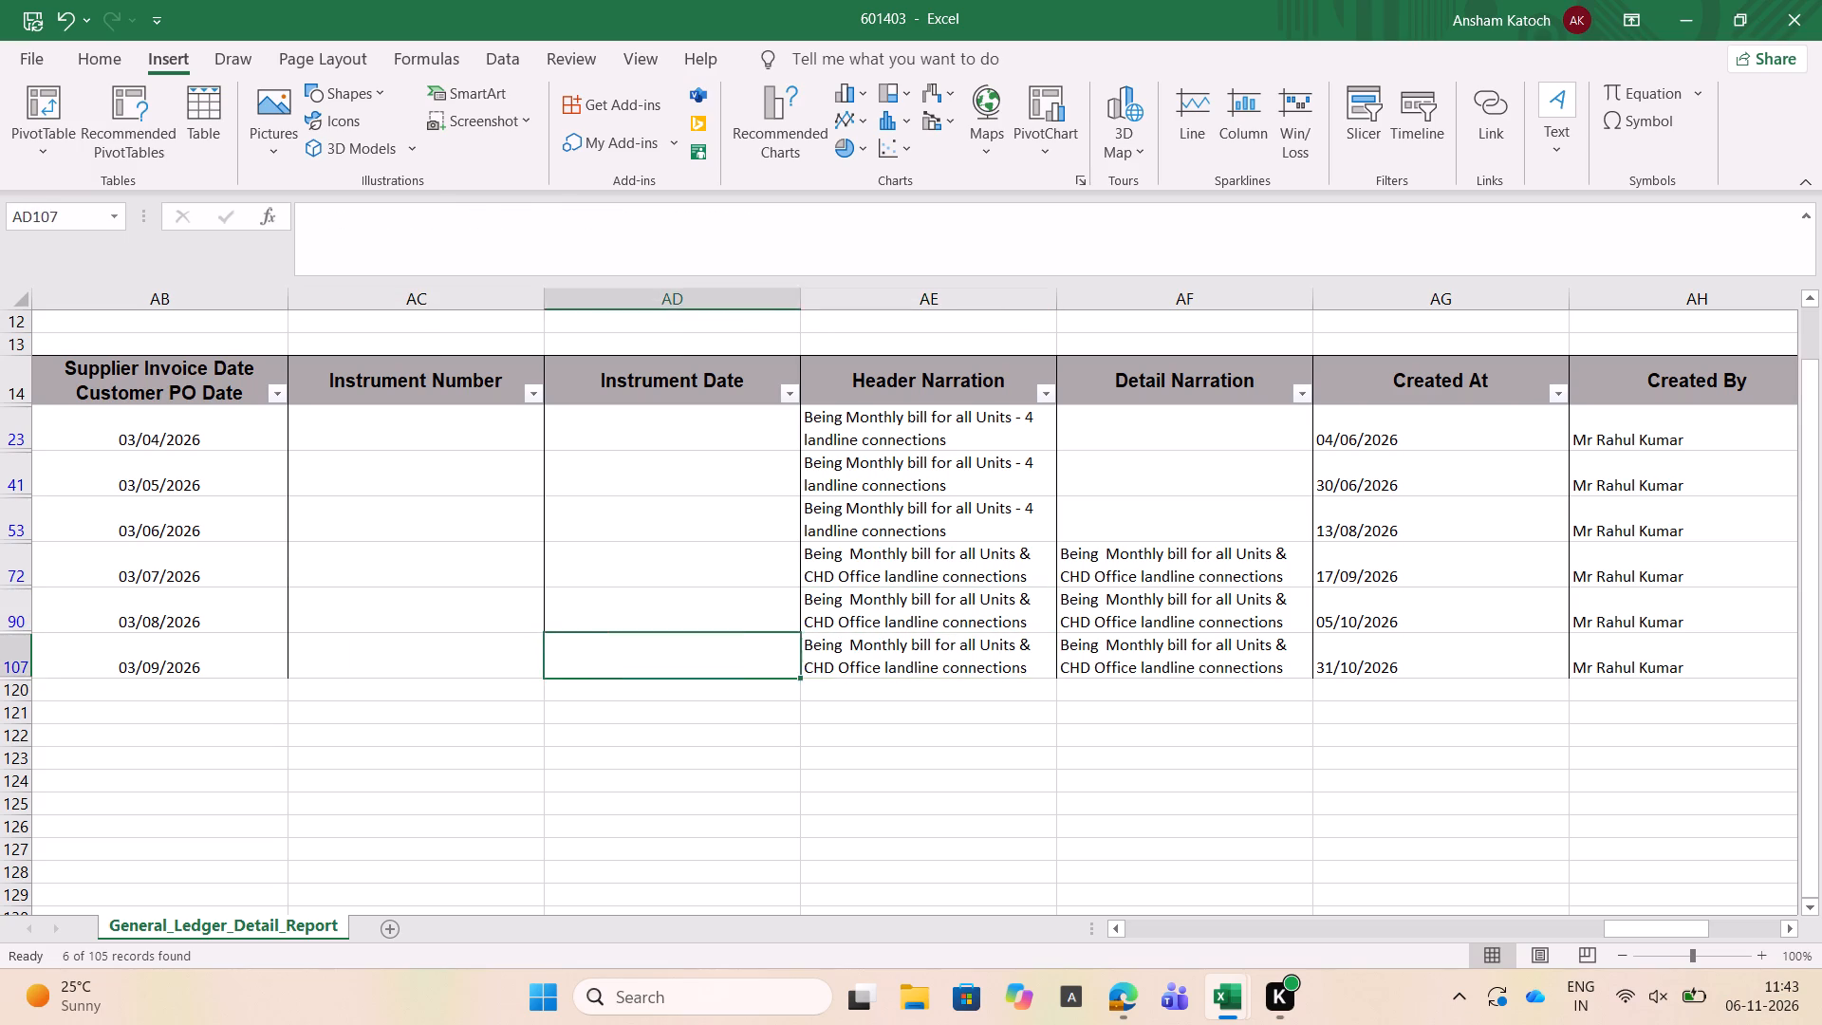
{"action": "key", "text": "Right"}
{"action": "key", "text": "Right"}
{"action": "key", "text": "Left"}
{"action": "key", "text": "Left"}
{"action": "key", "text": "Left"}
{"action": "key", "text": "Left"}
{"action": "key", "text": "Right"}
{"action": "key", "text": "Right"}
{"action": "key", "text": "Right"}
{"action": "key", "text": "Left"}
{"action": "key", "text": "Left"}
{"action": "key", "text": "Left"}
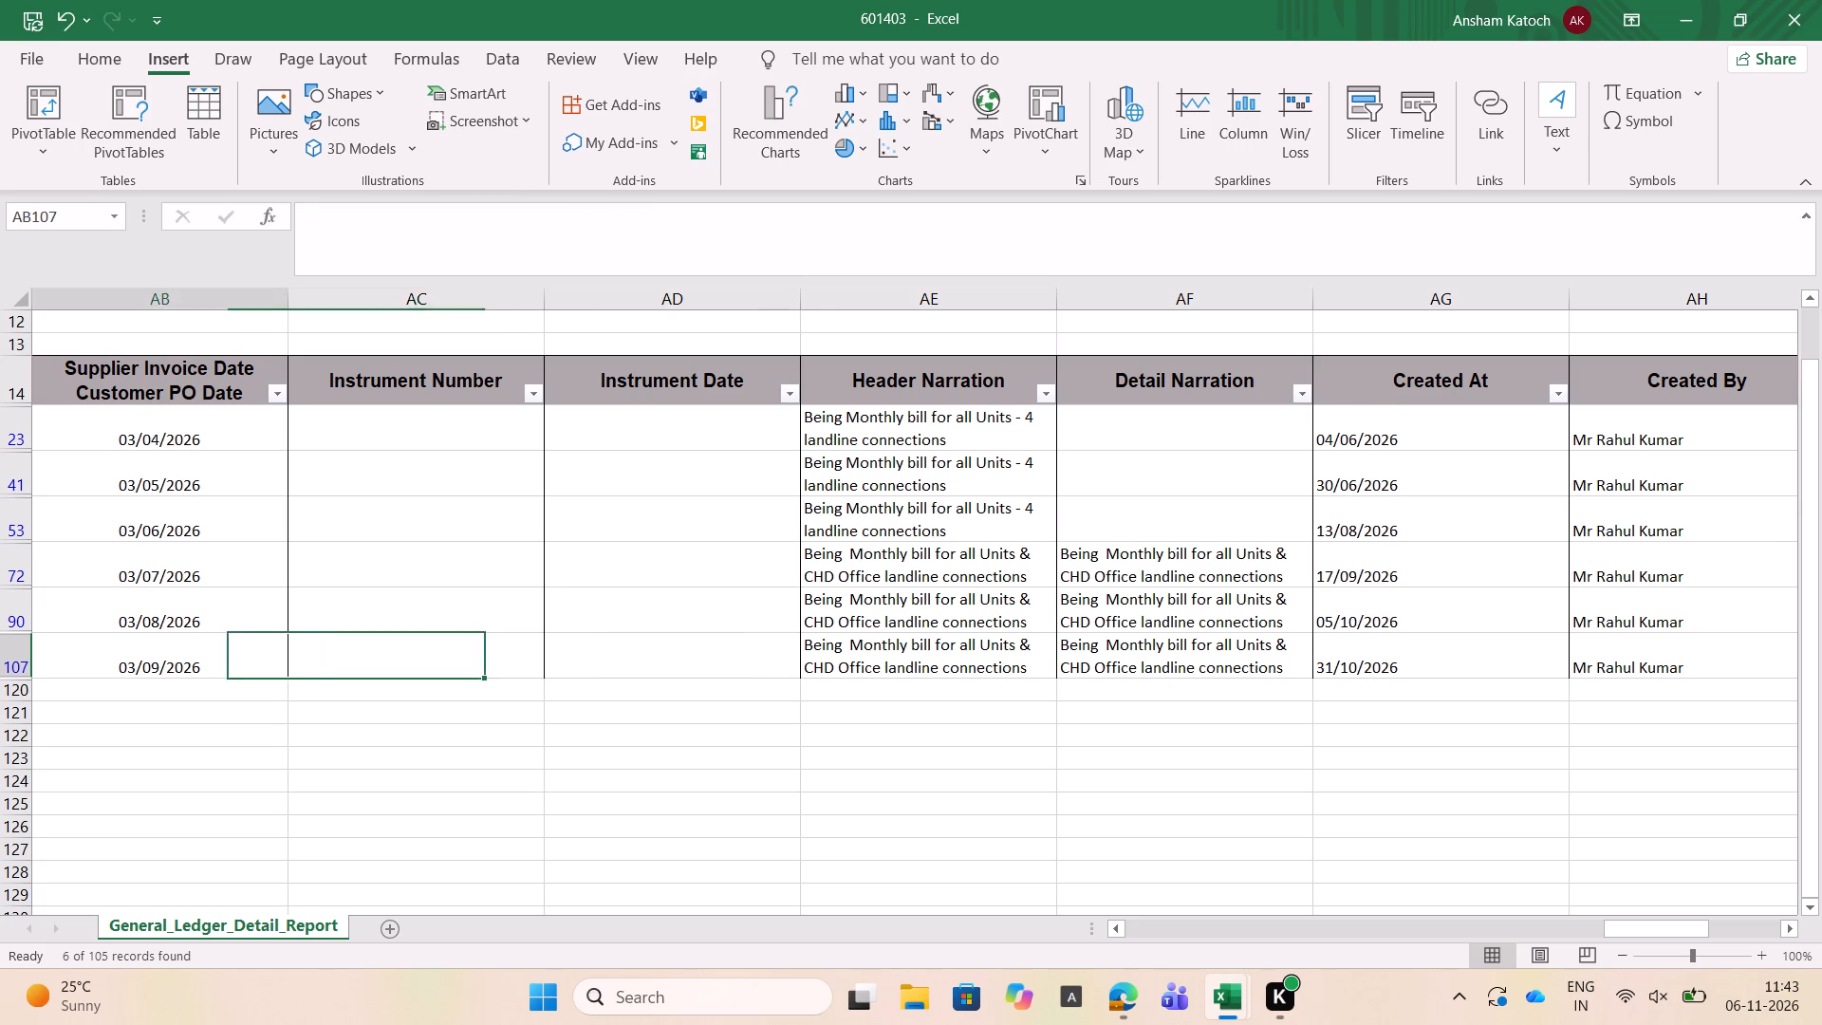
{"action": "key", "text": "Left"}
{"action": "key", "text": "Left"}
{"action": "key", "text": "Left"}
{"action": "key", "text": "Left"}
{"action": "key", "text": "Right"}
{"action": "key", "text": "Left"}
{"action": "key", "text": "Left"}
{"action": "key", "text": "Left"}
{"action": "key", "text": "Left"}
{"action": "key", "text": "Left"}
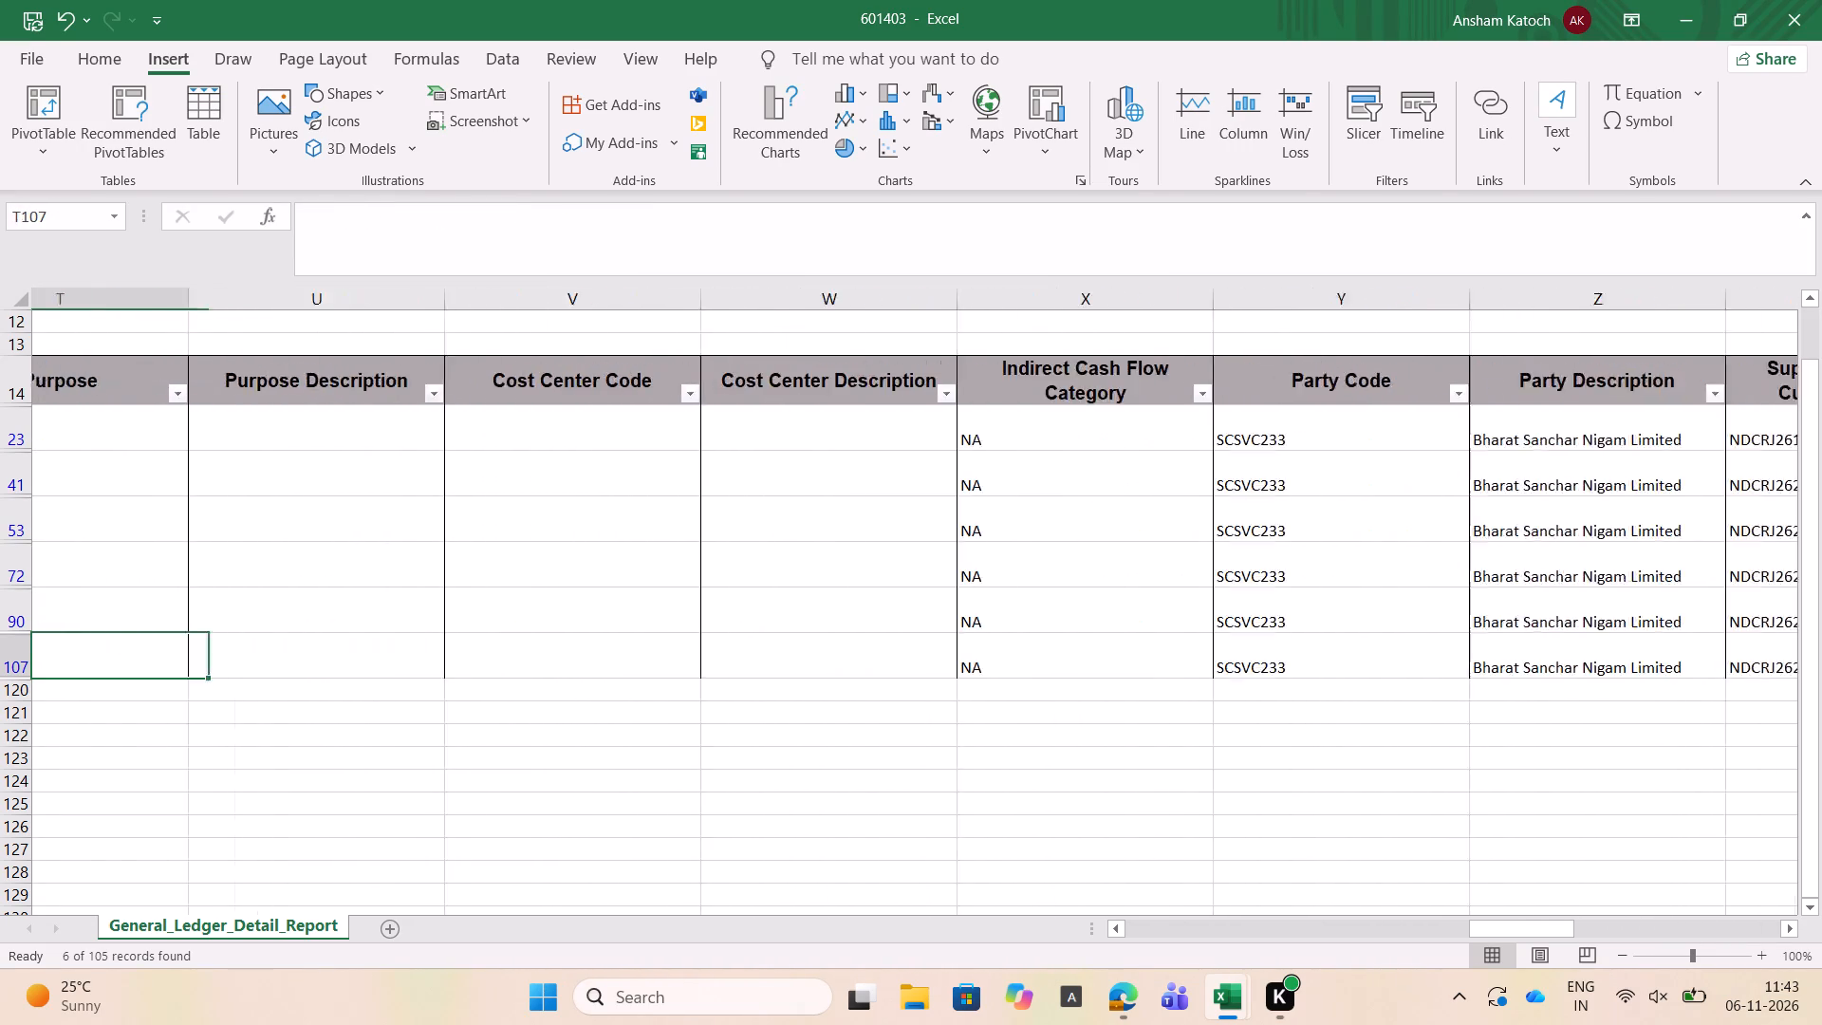
{"action": "key", "text": "Left"}
{"action": "key", "text": "Left"}
{"action": "key", "text": "Left"}
{"action": "key", "text": "Left"}
{"action": "key", "text": "Left"}
{"action": "key", "text": "Left"}
{"action": "key", "text": "Right"}
{"action": "key", "text": "Left"}
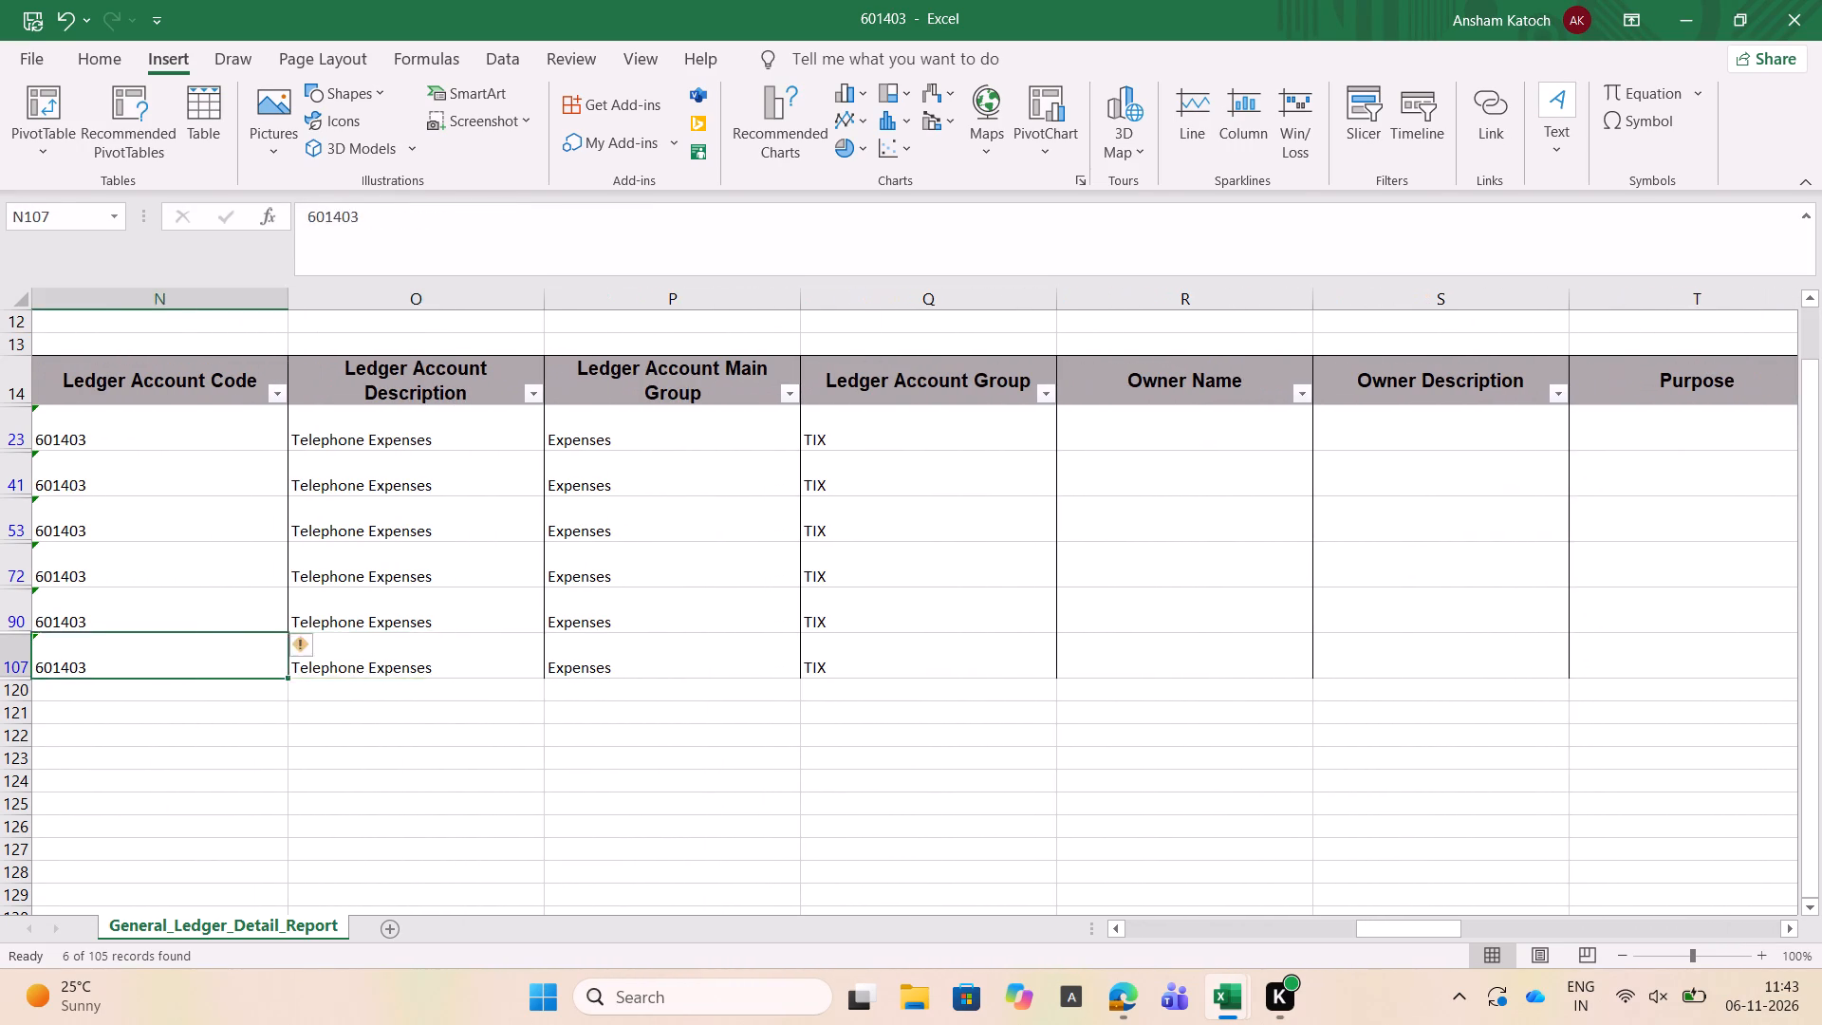
{"action": "key", "text": "Left"}
{"action": "key", "text": "Left"}
{"action": "key", "text": "Left"}
{"action": "key", "text": "Left"}
{"action": "key", "text": "Right"}
{"action": "key", "text": "Right"}
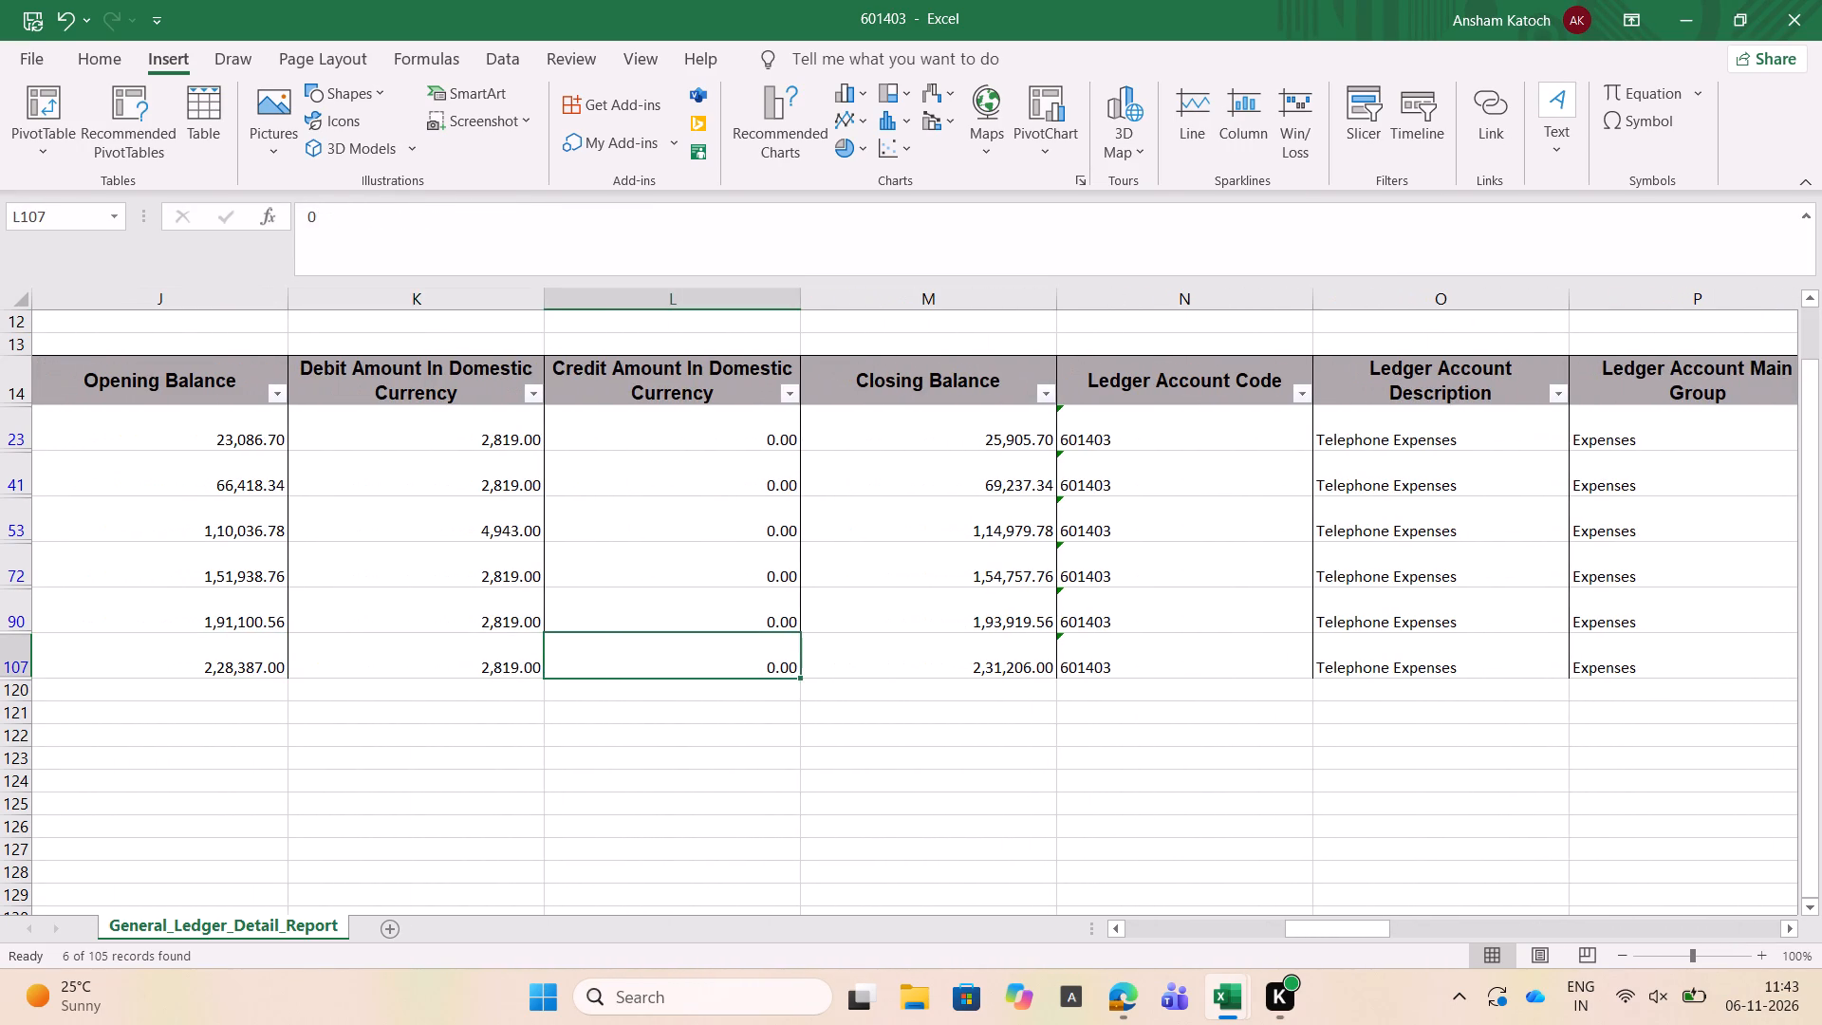
{"action": "key", "text": "Left"}
{"action": "key", "text": "Right"}
{"action": "key", "text": "Left"}
{"action": "key", "text": "Up"}
{"action": "key", "text": "Up"}
{"action": "key", "text": "Right"}
{"action": "key", "text": "Left"}
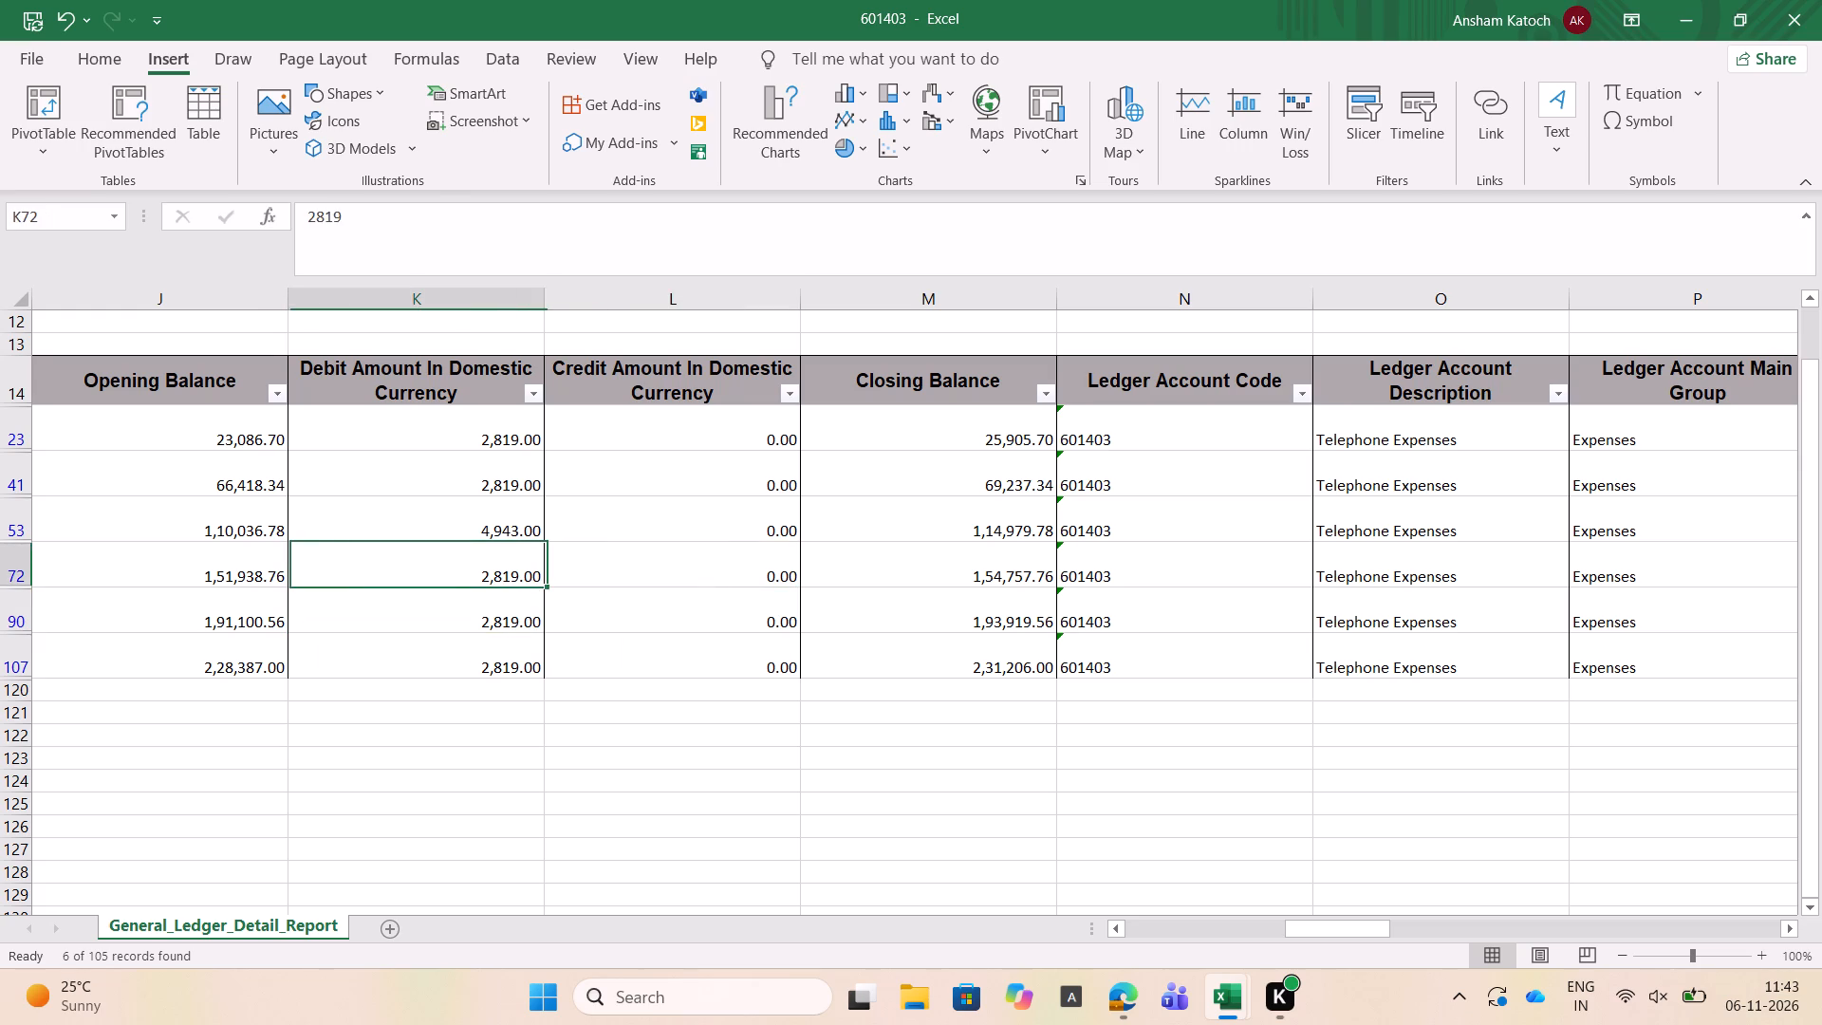
Review the supplier invoice numbers and invoice dates of the six filtered Bharat Sanchar Nigam Limited vouchers in the telephone expenses ledger.
{"action": "key", "text": "Right"}
{"action": "key", "text": "Right"}
{"action": "key", "text": "Right"}
{"action": "key", "text": "Right"}
{"action": "key", "text": "Right"}
{"action": "key", "text": "Right"}
{"action": "key", "text": "Right"}
{"action": "key", "text": "Right"}
{"action": "key", "text": "Right"}
{"action": "key", "text": "Right"}
{"action": "key", "text": "Right"}
{"action": "key", "text": "Right"}
{"action": "key", "text": "Right"}
{"action": "key", "text": "Right"}
{"action": "key", "text": "Right"}
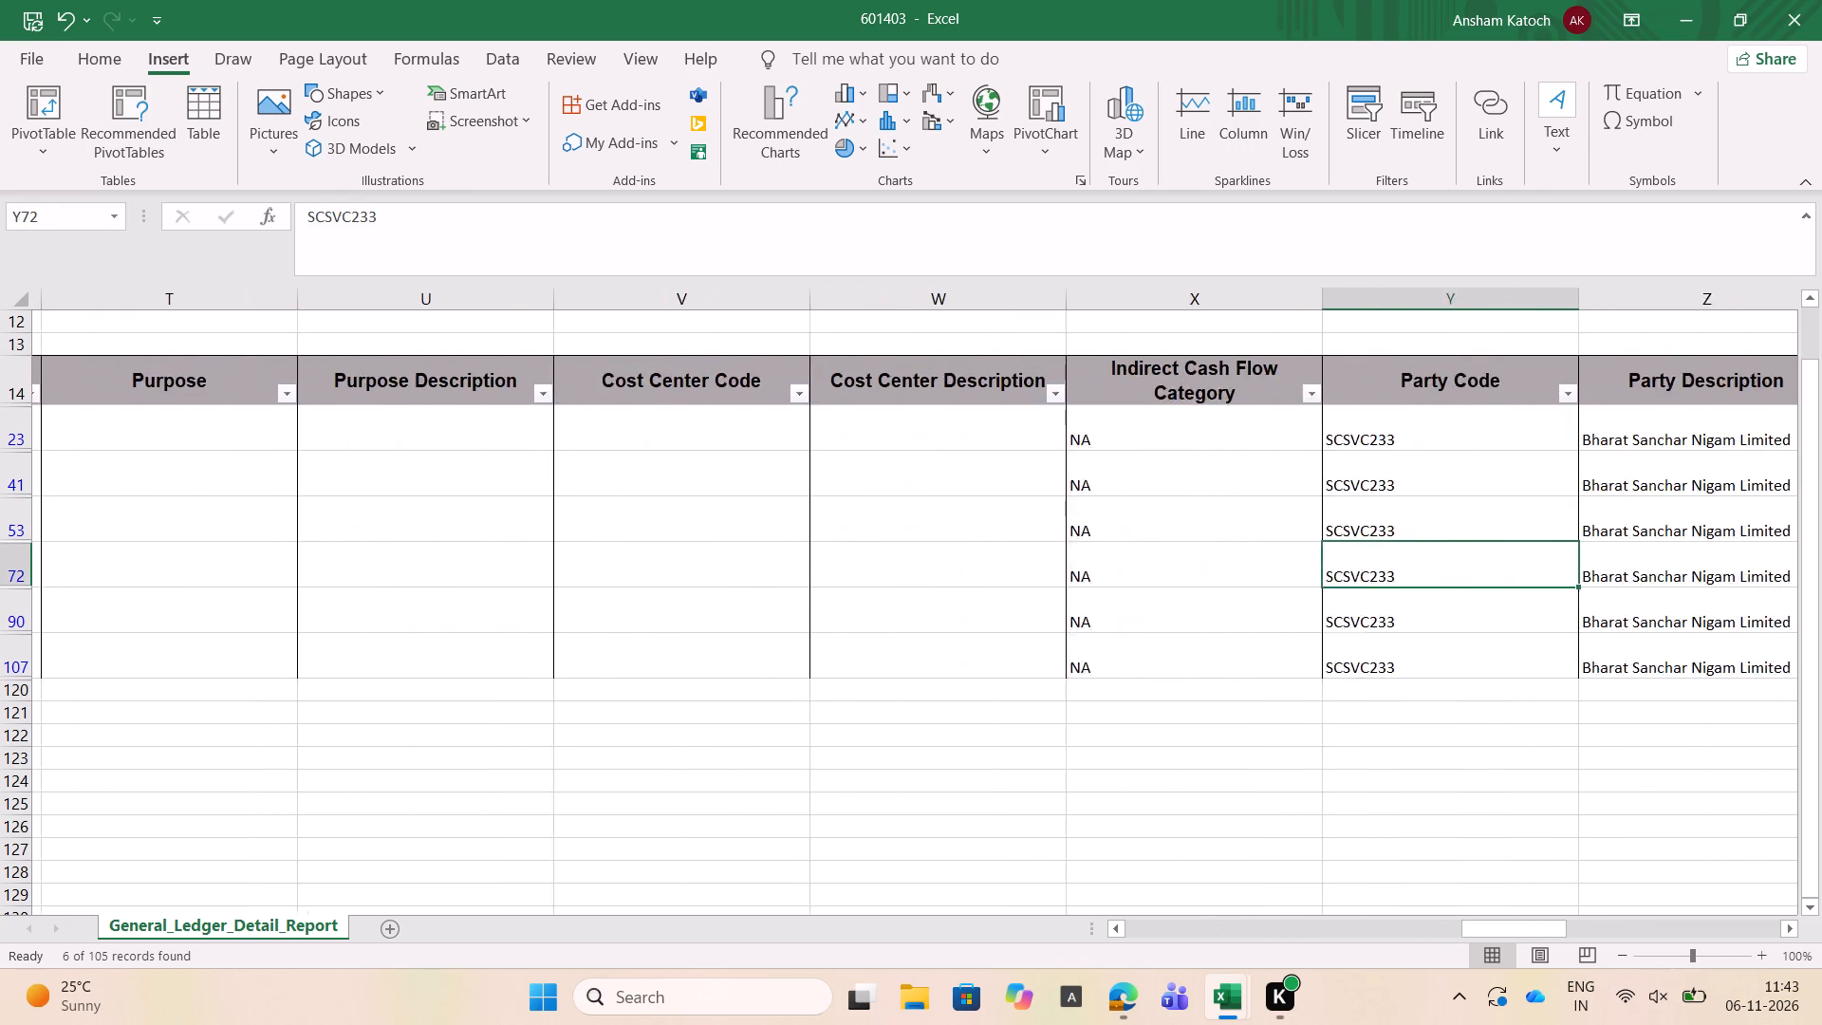
{"action": "key", "text": "Right"}
{"action": "key", "text": "Right"}
{"action": "key", "text": "Right"}
{"action": "key", "text": "Right"}
{"action": "key", "text": "Left"}
{"action": "key", "text": "Left"}
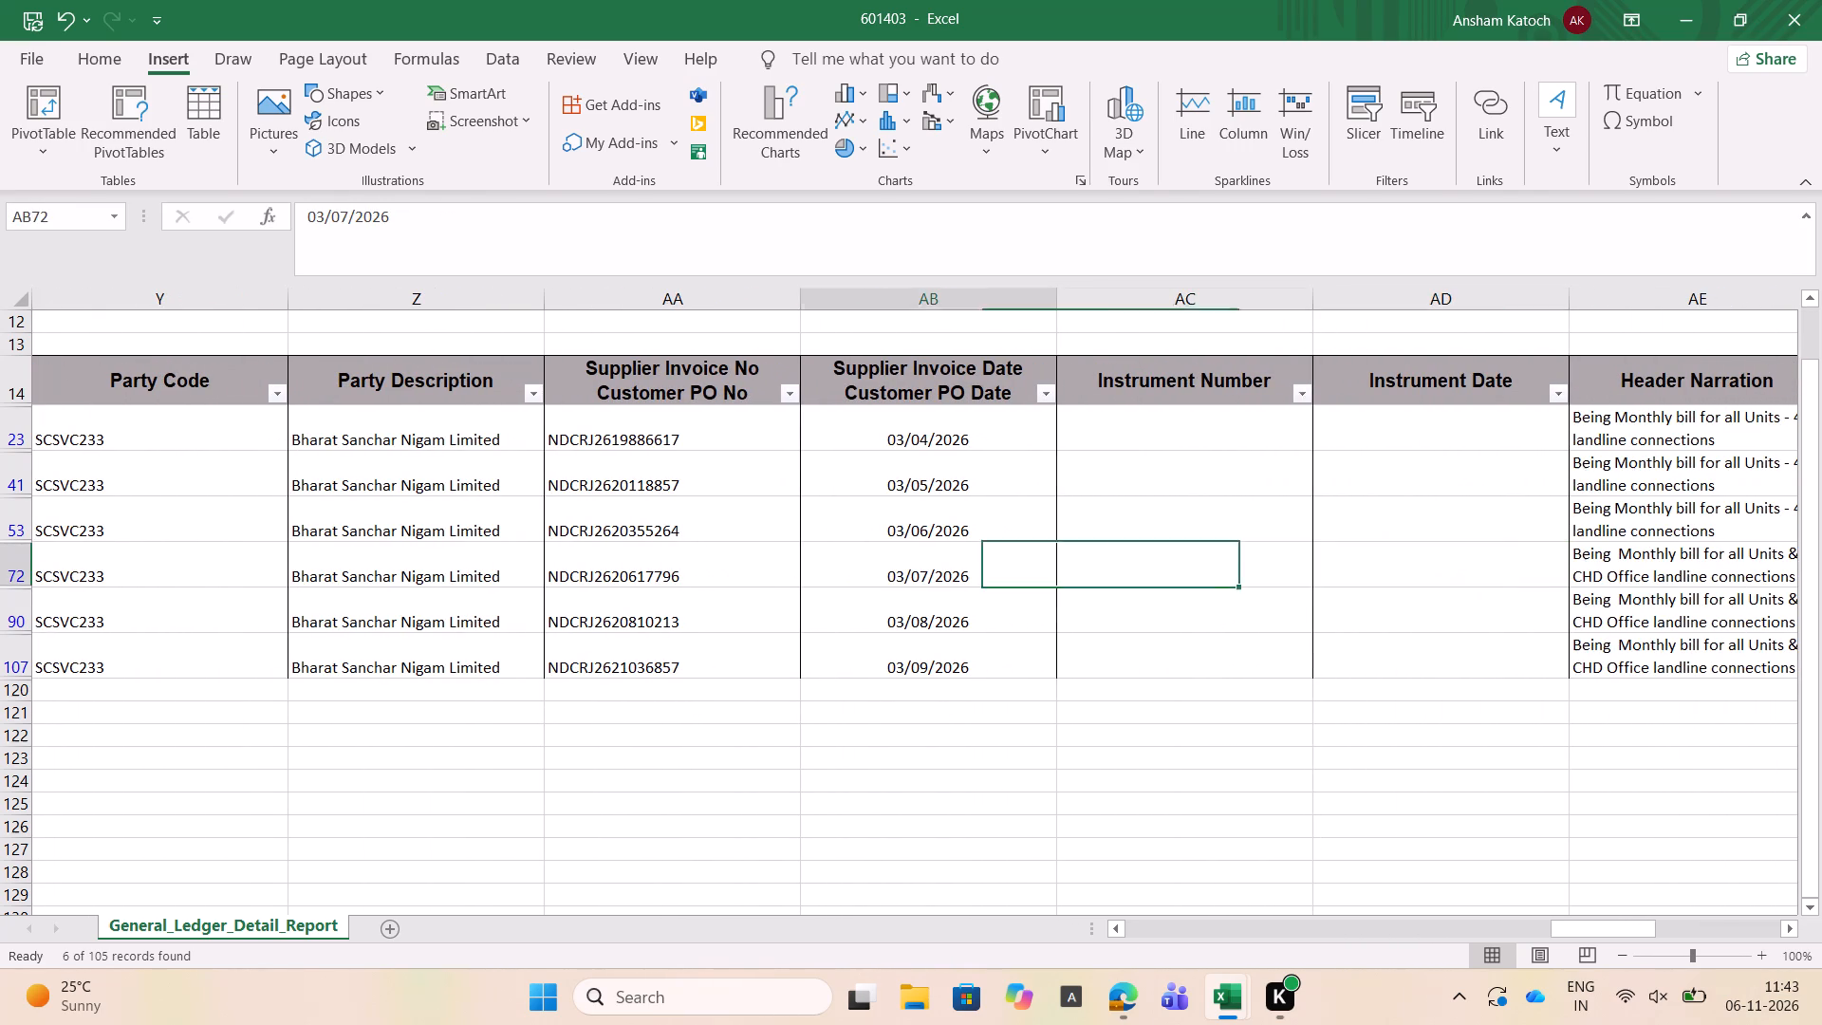
{"action": "key", "text": "Down"}
{"action": "key", "text": "Down"}
{"action": "key", "text": "Up"}
{"action": "key", "text": "Up"}
{"action": "key", "text": "Up"}
{"action": "key", "text": "Up"}
{"action": "key", "text": "Up"}
{"action": "key", "text": "Down"}
{"action": "key", "text": "Down"}
{"action": "key", "text": "Down"}
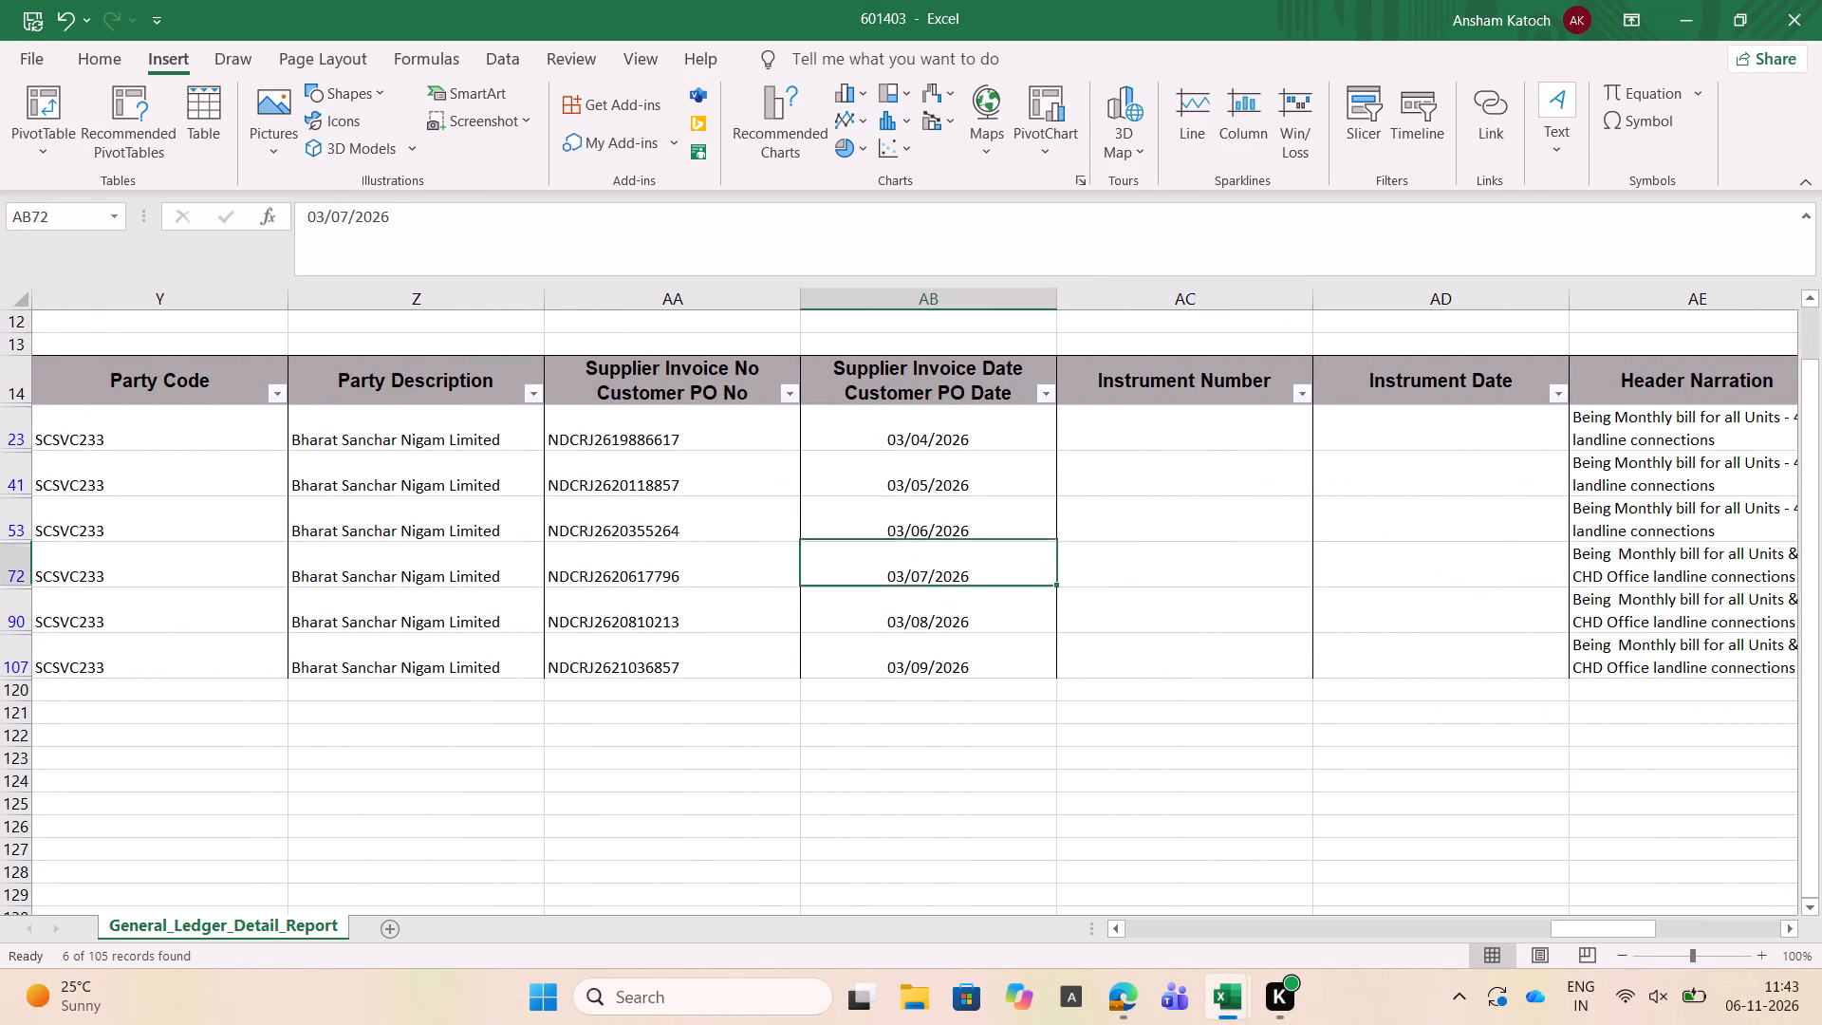
{"action": "key", "text": "Down"}
{"action": "key", "text": "Down"}
{"action": "key", "text": "Down"}
{"action": "key", "text": "Right"}
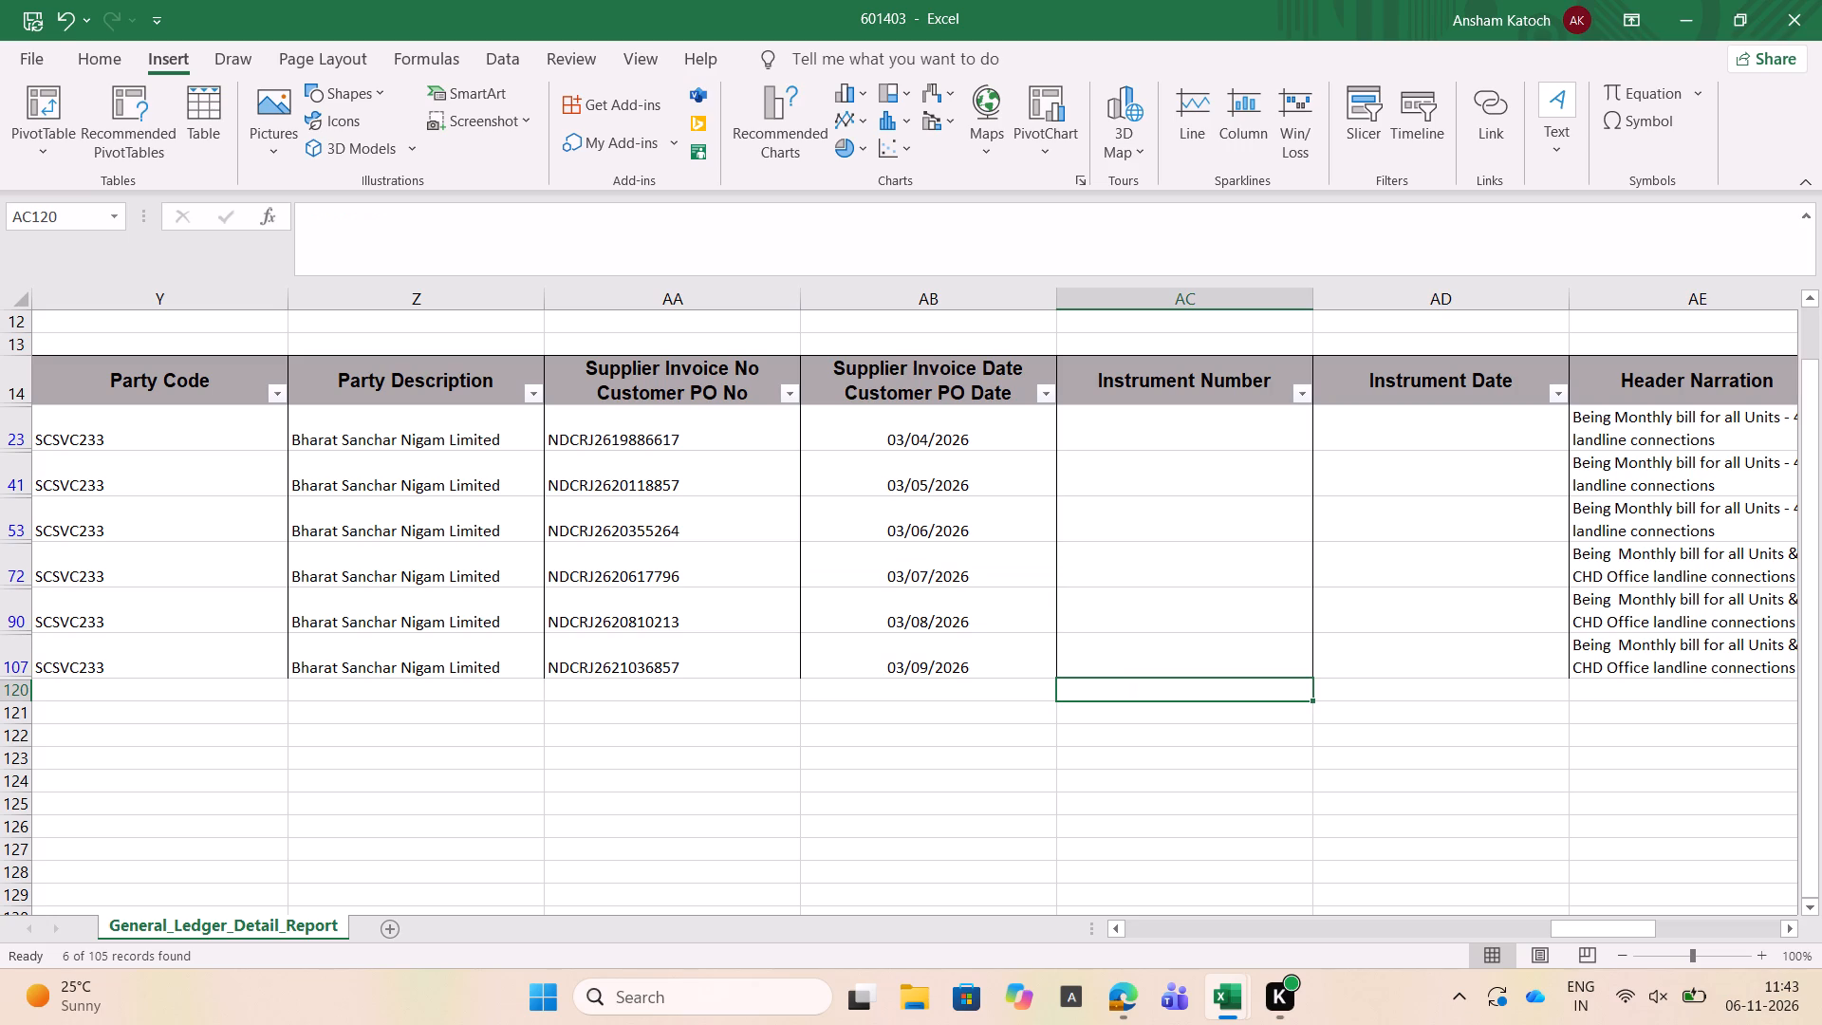
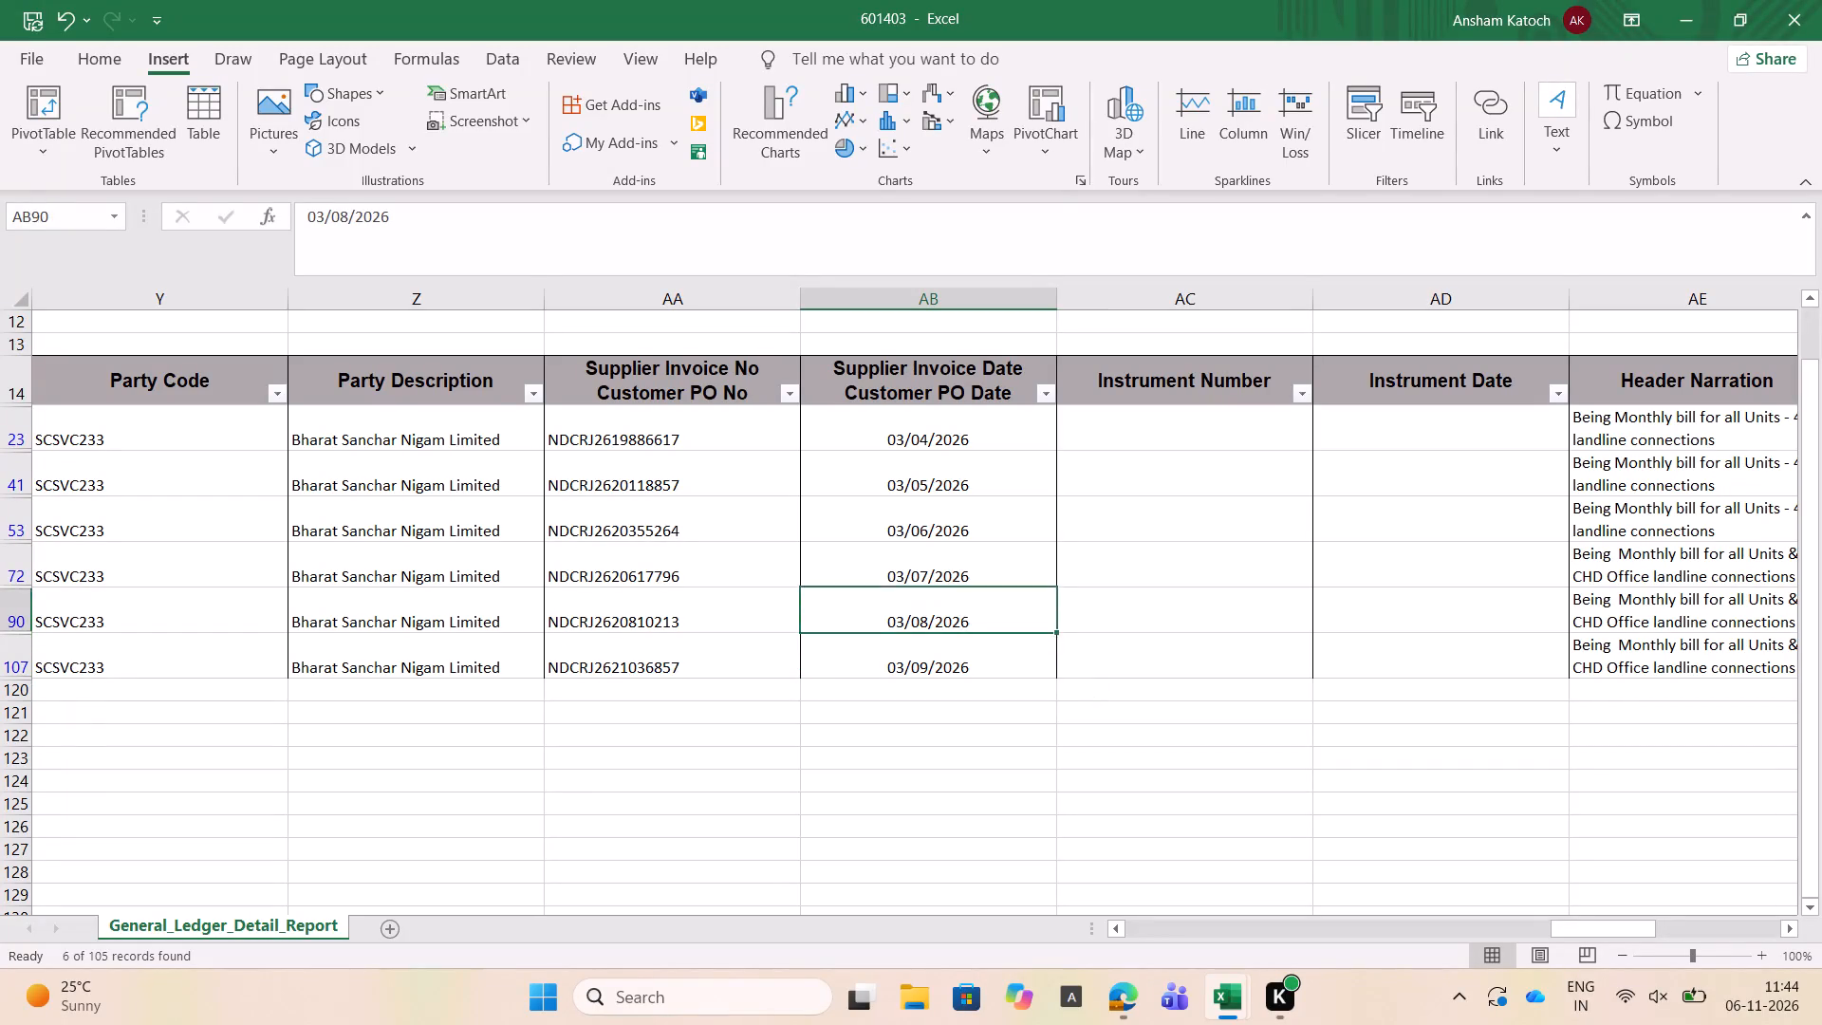
Recheck the supplier invoice dates of the six filtered Bharat Sanchar Nigam Limited vouchers, from 03/09/2026 back to 03/04/2026.
{"action": "key", "text": "Up"}
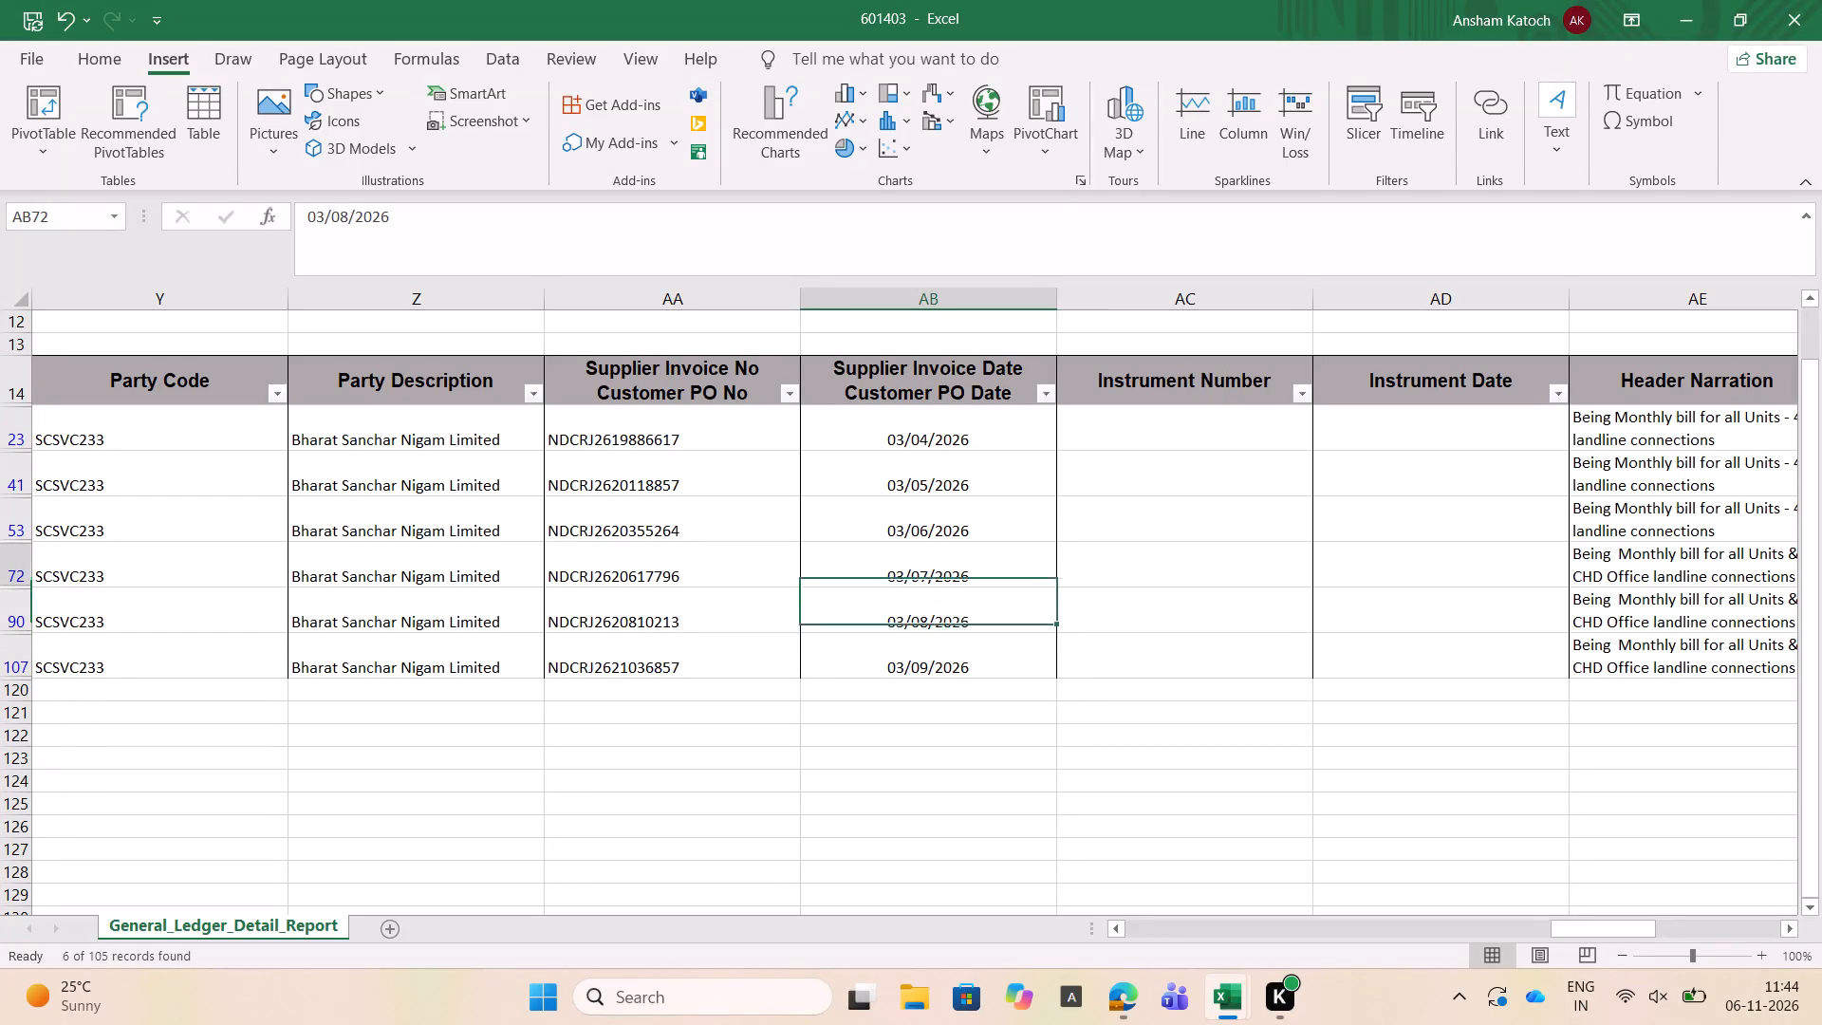
{"action": "key", "text": "Down"}
{"action": "key", "text": "Down"}
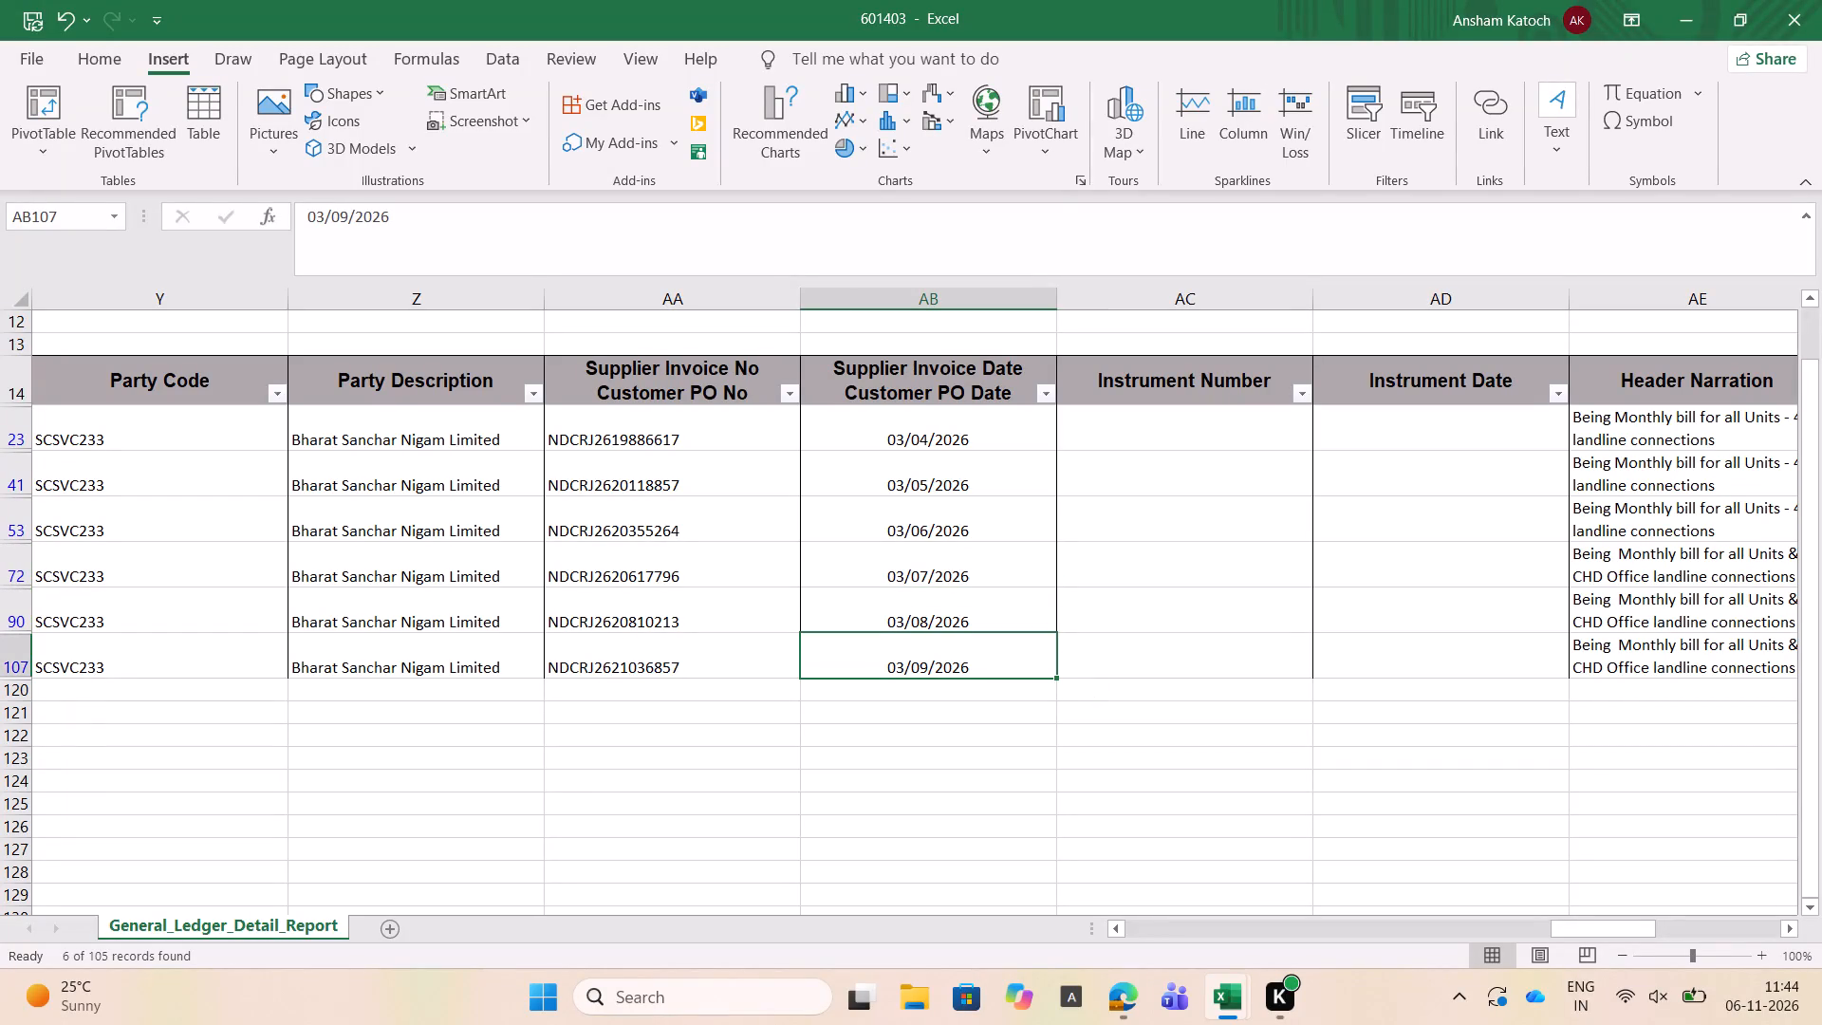
{"action": "key", "text": "Down"}
{"action": "key", "text": "Up"}
{"action": "key", "text": "shift+Up"}
{"action": "key", "text": "shift+Up"}
{"action": "key", "text": "shift+Up"}
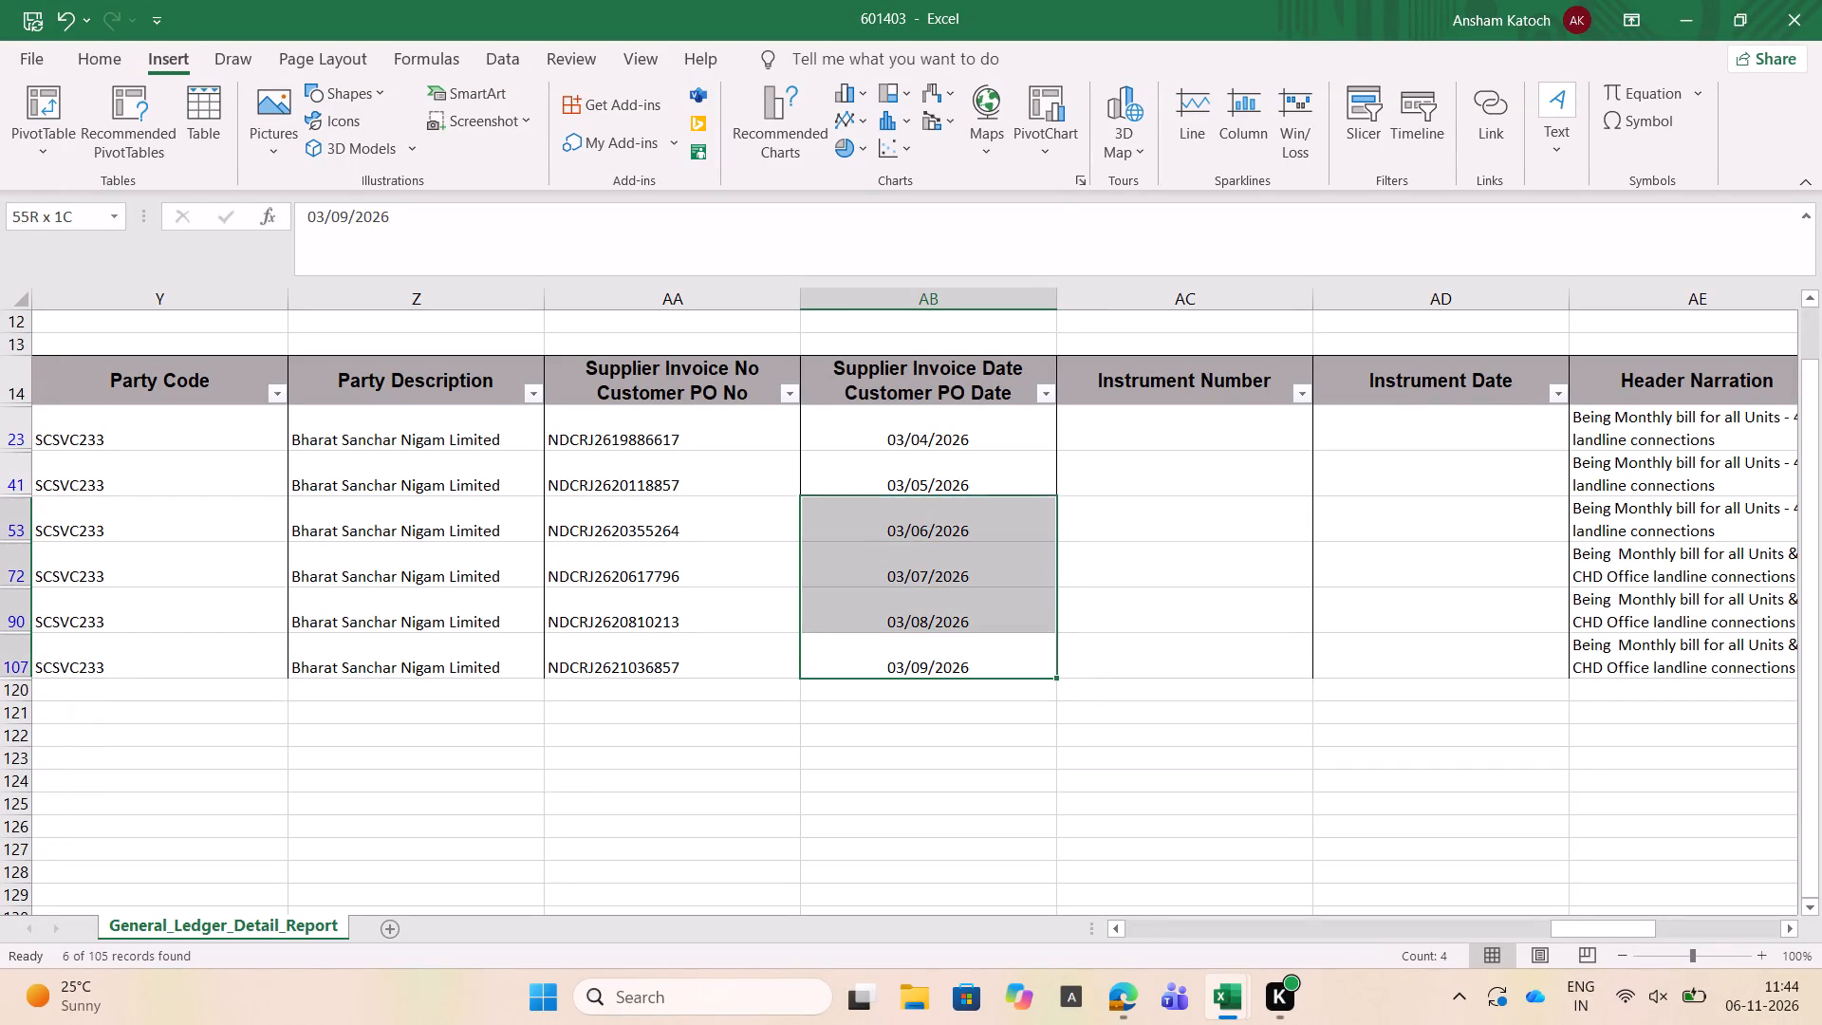
{"action": "key", "text": "shift+Up"}
{"action": "key", "text": "shift+Up"}
{"action": "key", "text": "shift+Up"}
{"action": "key", "text": "shift+Down"}
{"action": "key", "text": "Down"}
{"action": "key", "text": "Down"}
{"action": "key", "text": "Up"}
{"action": "key", "text": "Up"}
{"action": "key", "text": "Up"}
{"action": "key", "text": "Up"}
{"action": "key", "text": "Up"}
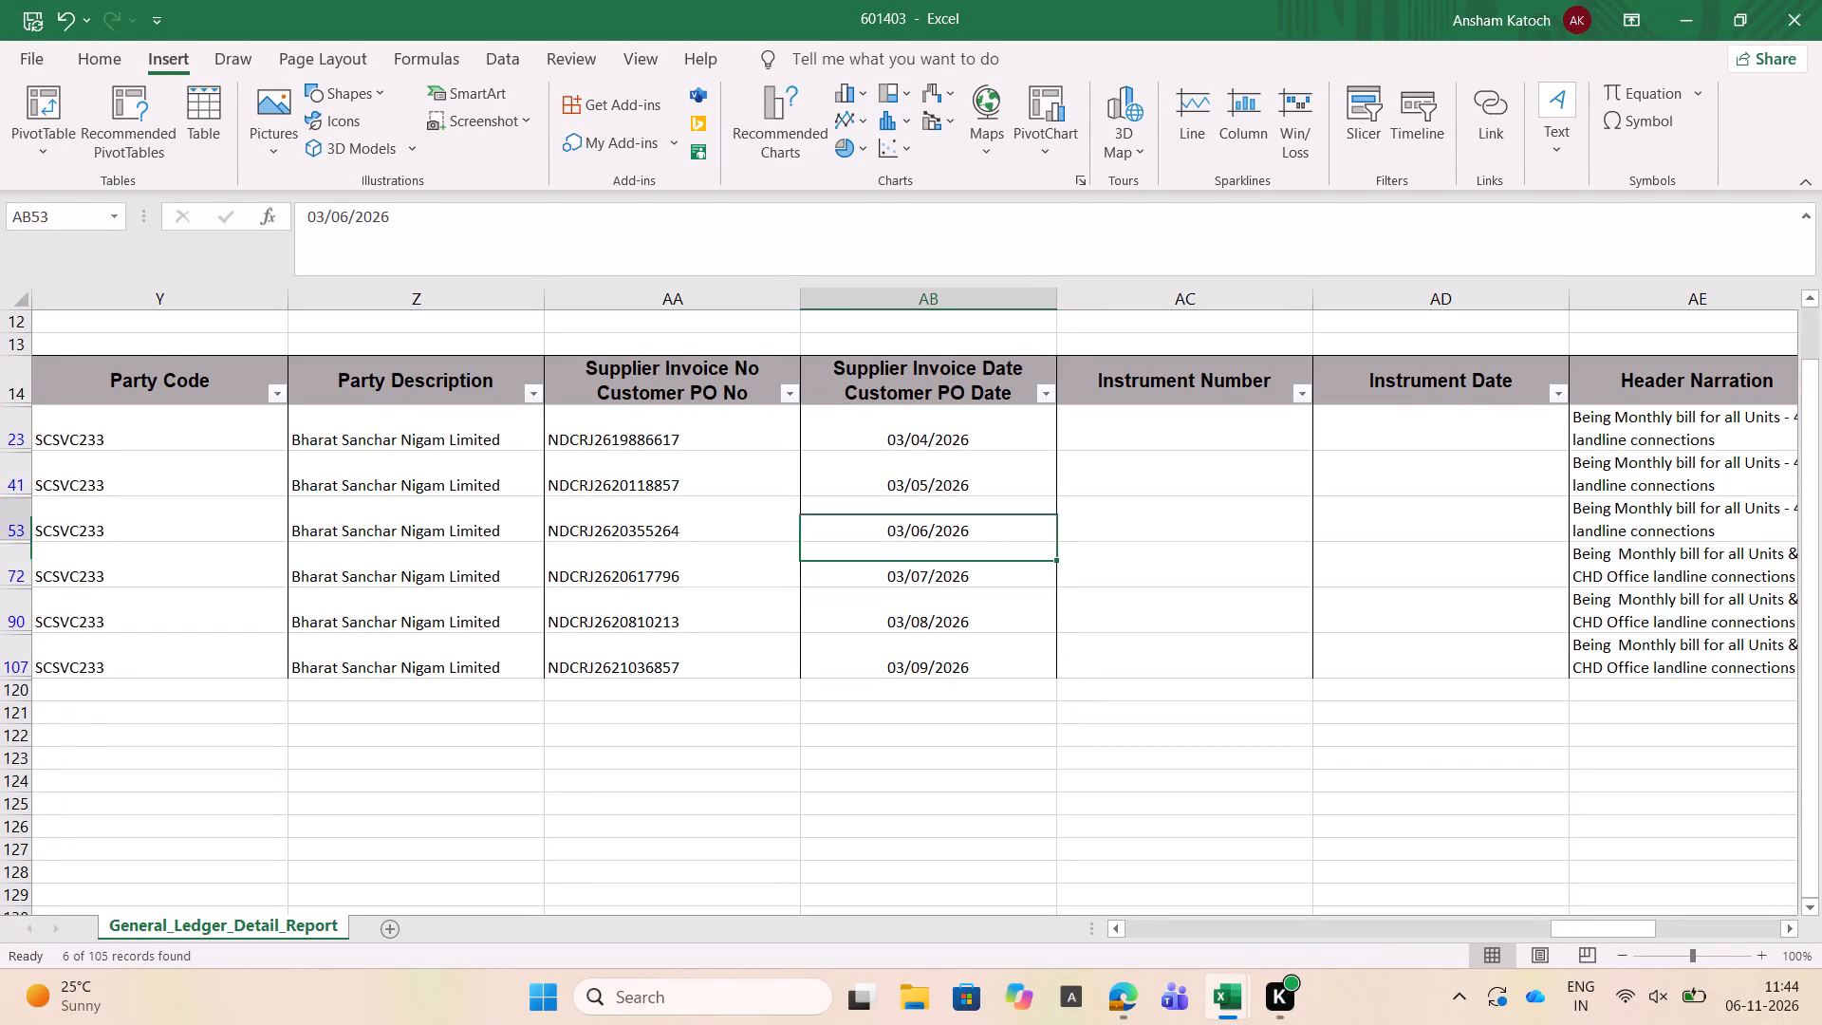
{"action": "key", "text": "Up"}
{"action": "key", "text": "Up"}
{"action": "key", "text": "Up"}
{"action": "key", "text": "Down"}
Review the supplier invoice dates from row 23 through row 107 as one range, alongside the adjoining invoice numbers.
{"action": "key", "text": "shift+Right"}
{"action": "key", "text": "shift+Left"}
{"action": "key", "text": "shift+Down"}
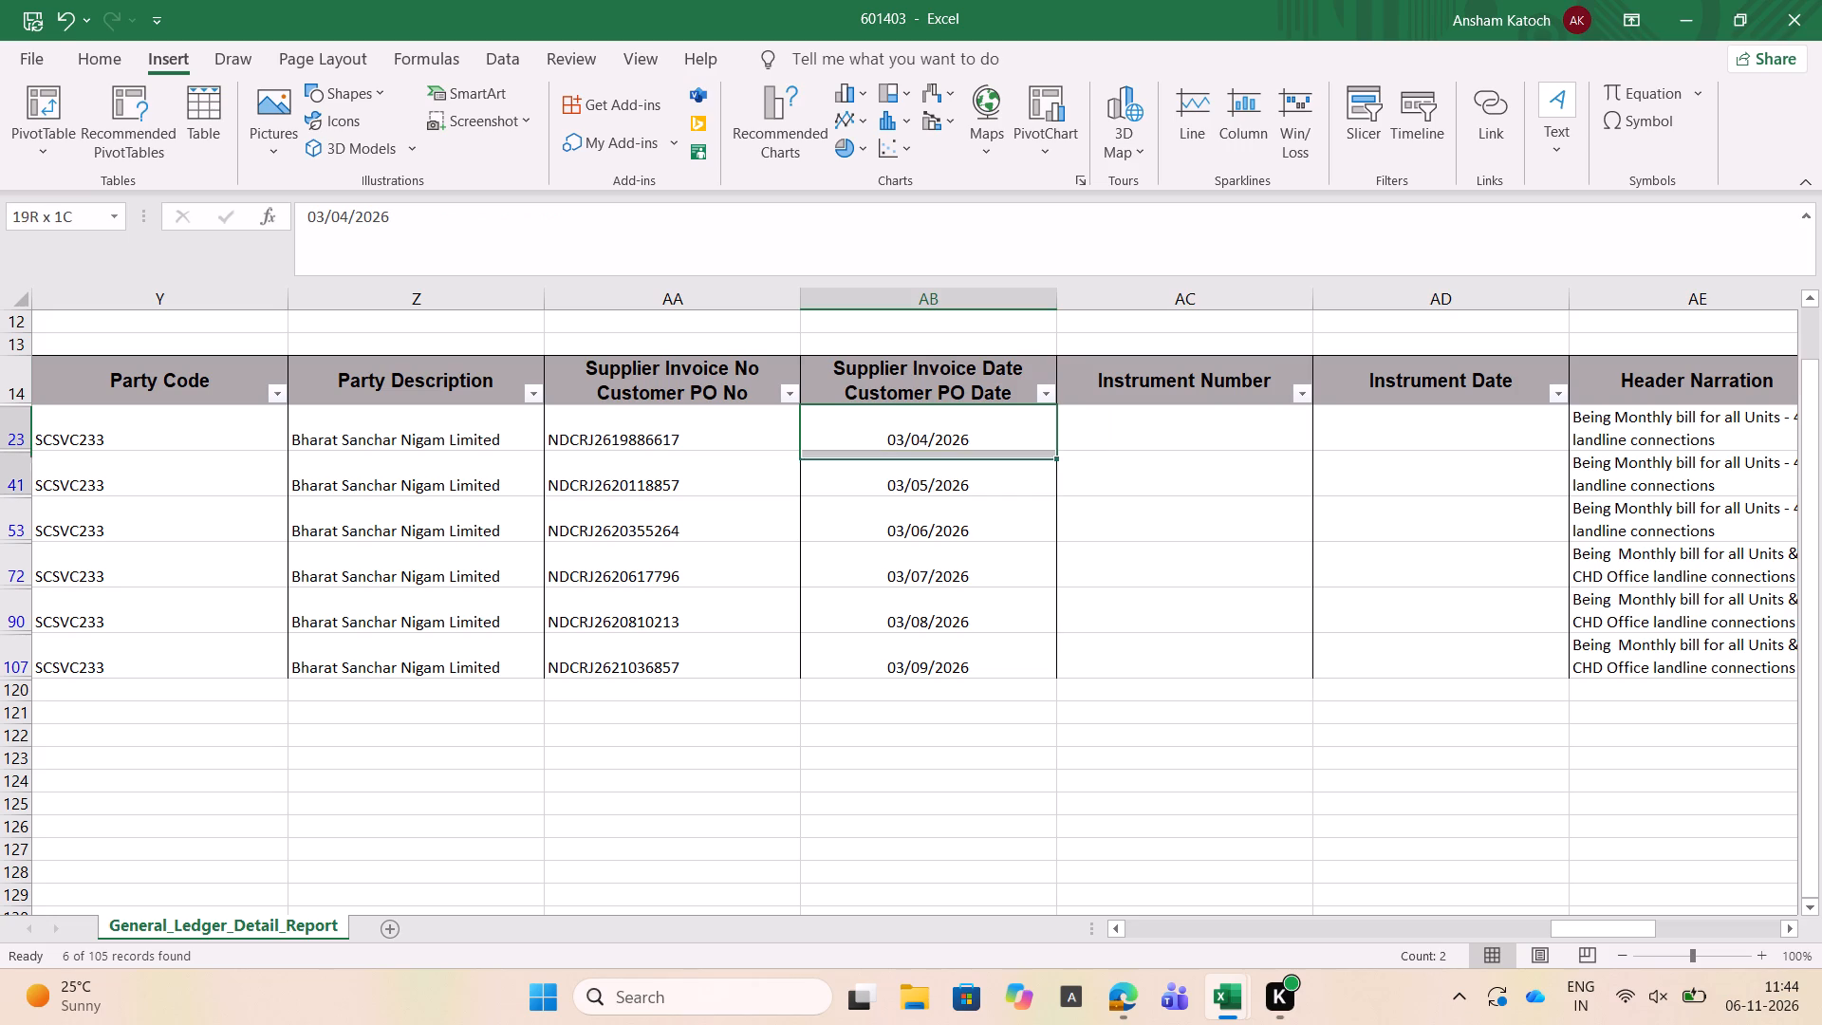
{"action": "key", "text": "shift+Down"}
{"action": "key", "text": "shift+Down"}
{"action": "key", "text": "shift+Down"}
{"action": "key", "text": "shift+Down"}
{"action": "key", "text": "shift+Right"}
{"action": "key", "text": "shift+Up"}
{"action": "key", "text": "shift+Left"}
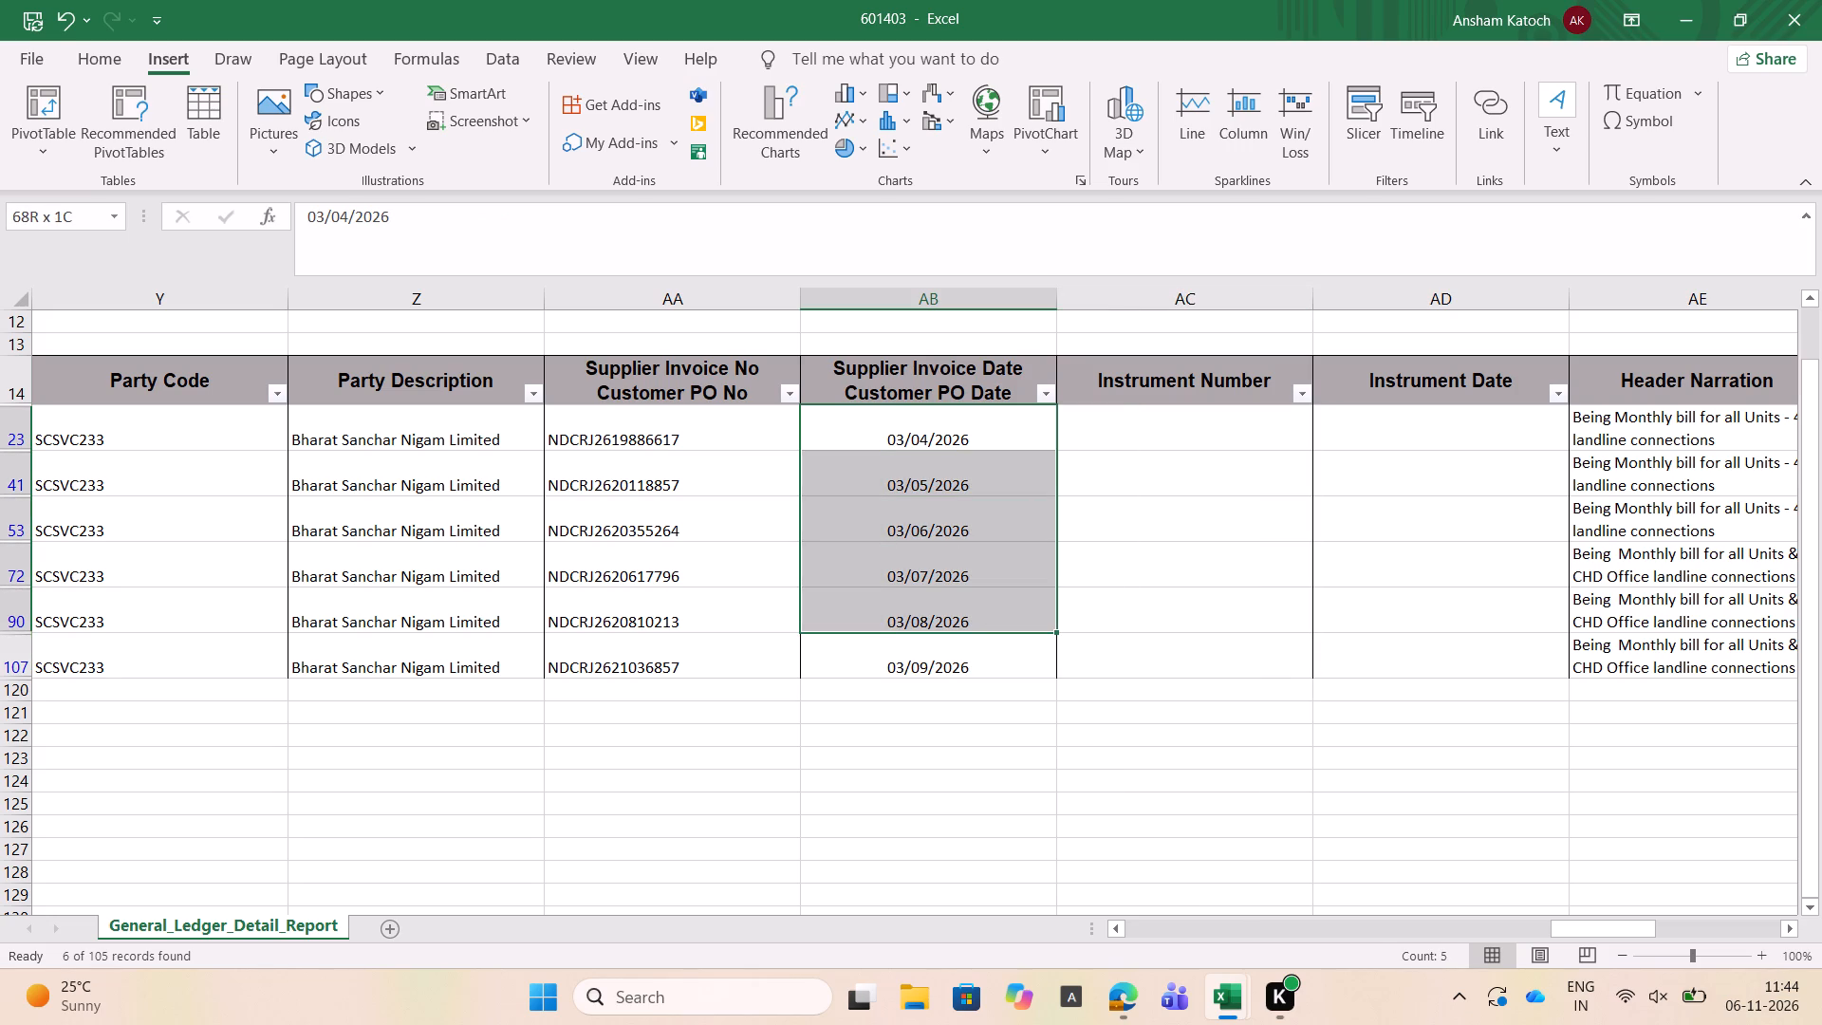
{"action": "key", "text": "shift+Left"}
{"action": "key", "text": "shift+Left"}
{"action": "key", "text": "shift+Right"}
{"action": "key", "text": "shift+Right"}
{"action": "key", "text": "shift+Right"}
{"action": "key", "text": "shift+Up"}
{"action": "key", "text": "shift+Left"}
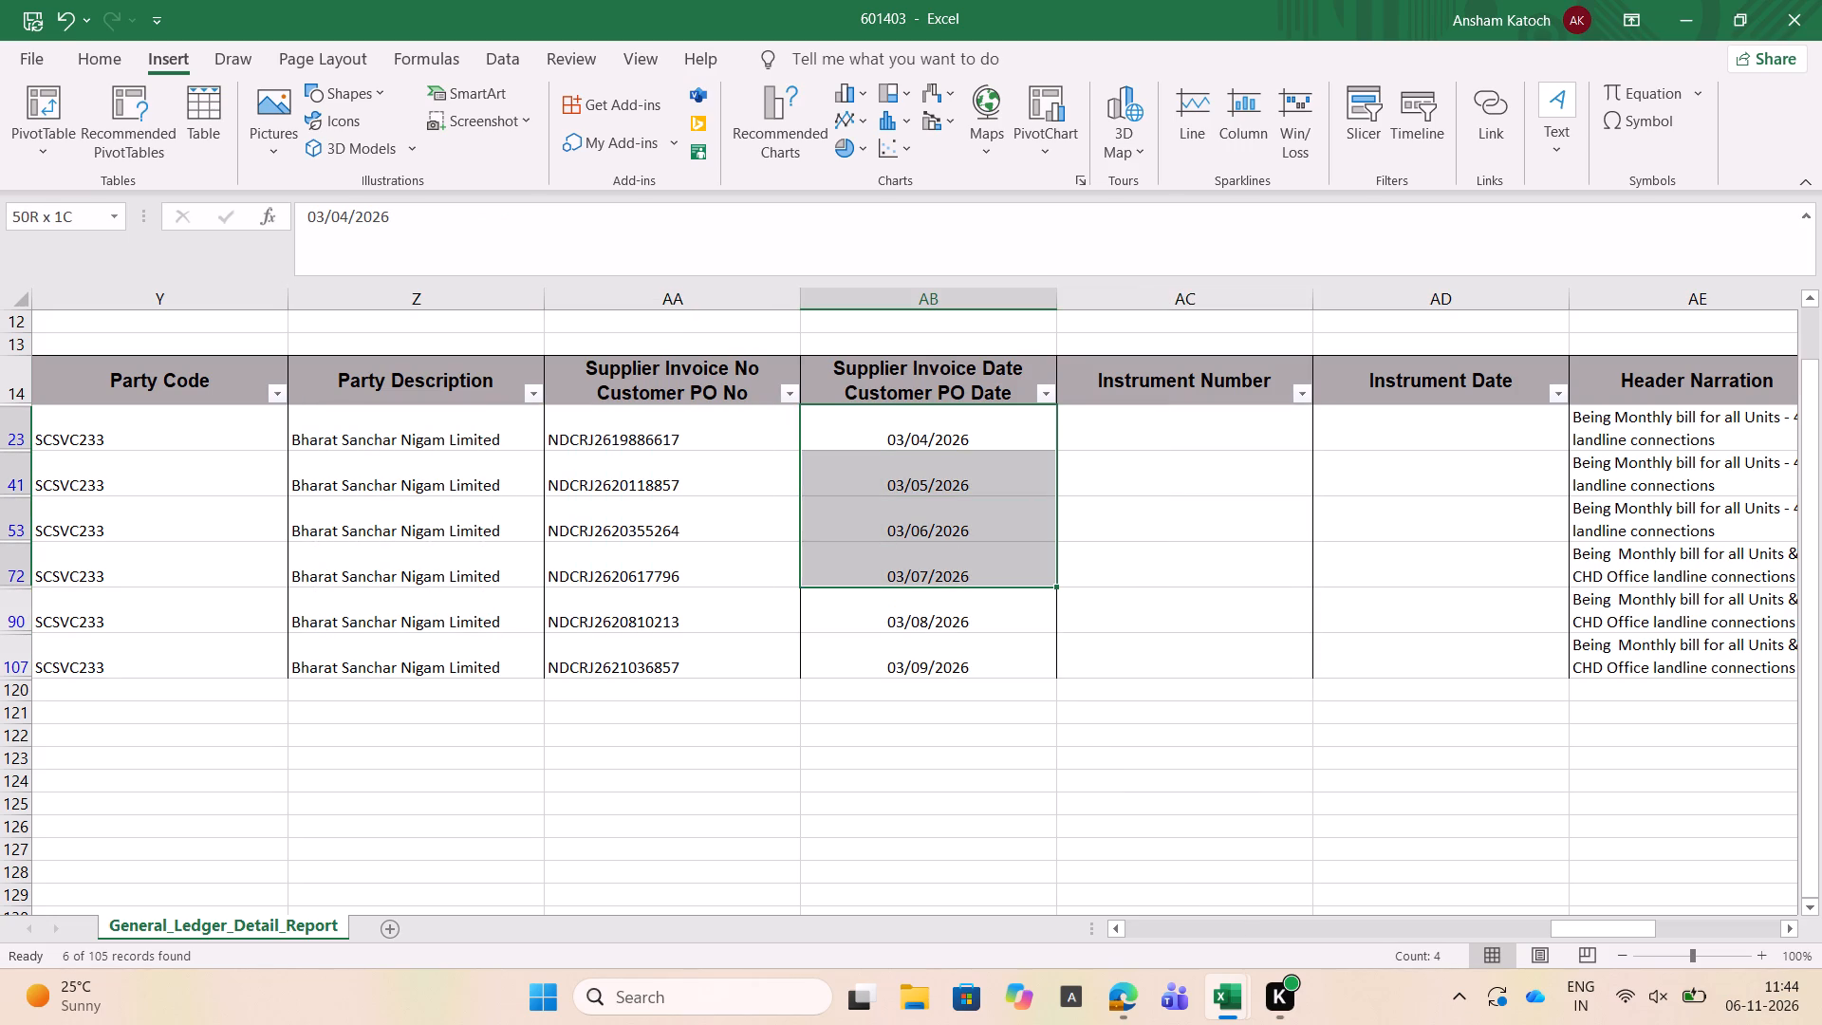
{"action": "key", "text": "shift+Left"}
{"action": "key", "text": "shift+Right"}
{"action": "key", "text": "shift+Left"}
{"action": "key", "text": "shift+Up"}
{"action": "key", "text": "shift+Right"}
{"action": "key", "text": "shift+Left"}
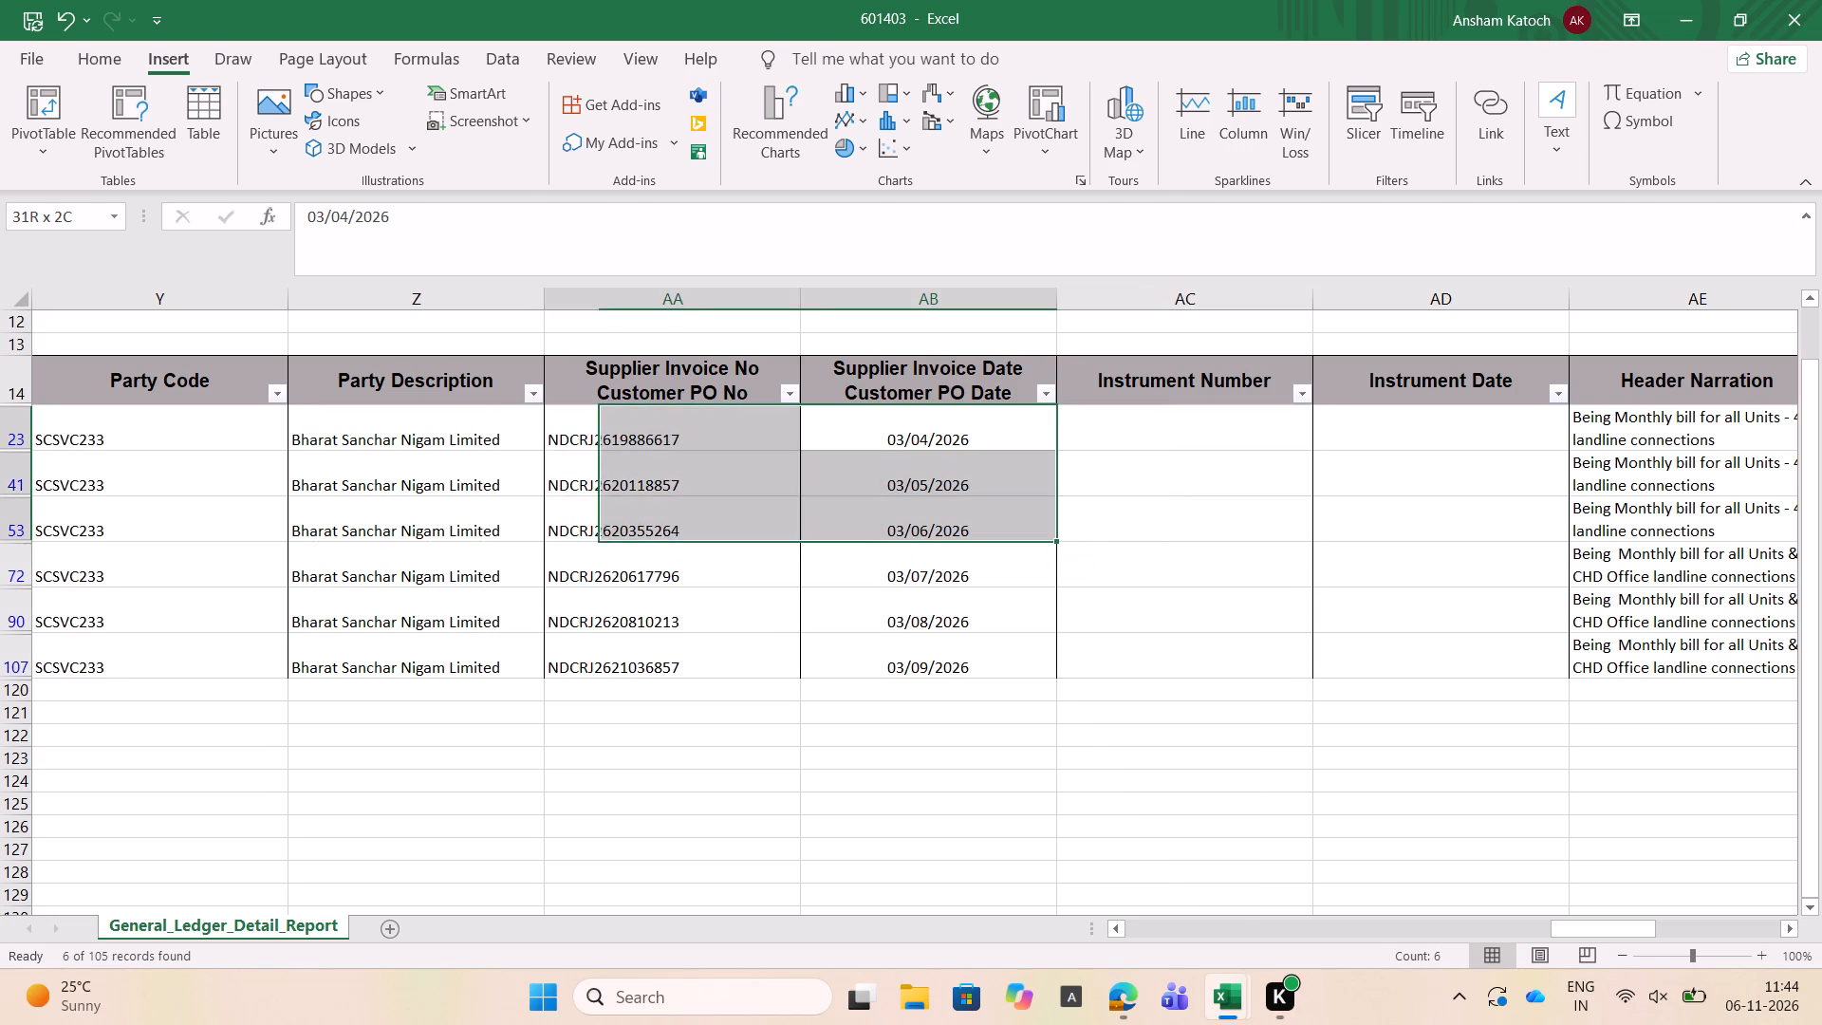
{"action": "key", "text": "shift+Up"}
{"action": "key", "text": "shift+Right"}
{"action": "key", "text": "shift+Down"}
{"action": "key", "text": "shift+Down"}
{"action": "key", "text": "shift+Down"}
{"action": "key", "text": "shift+Down"}
{"action": "key", "text": "shift+Down"}
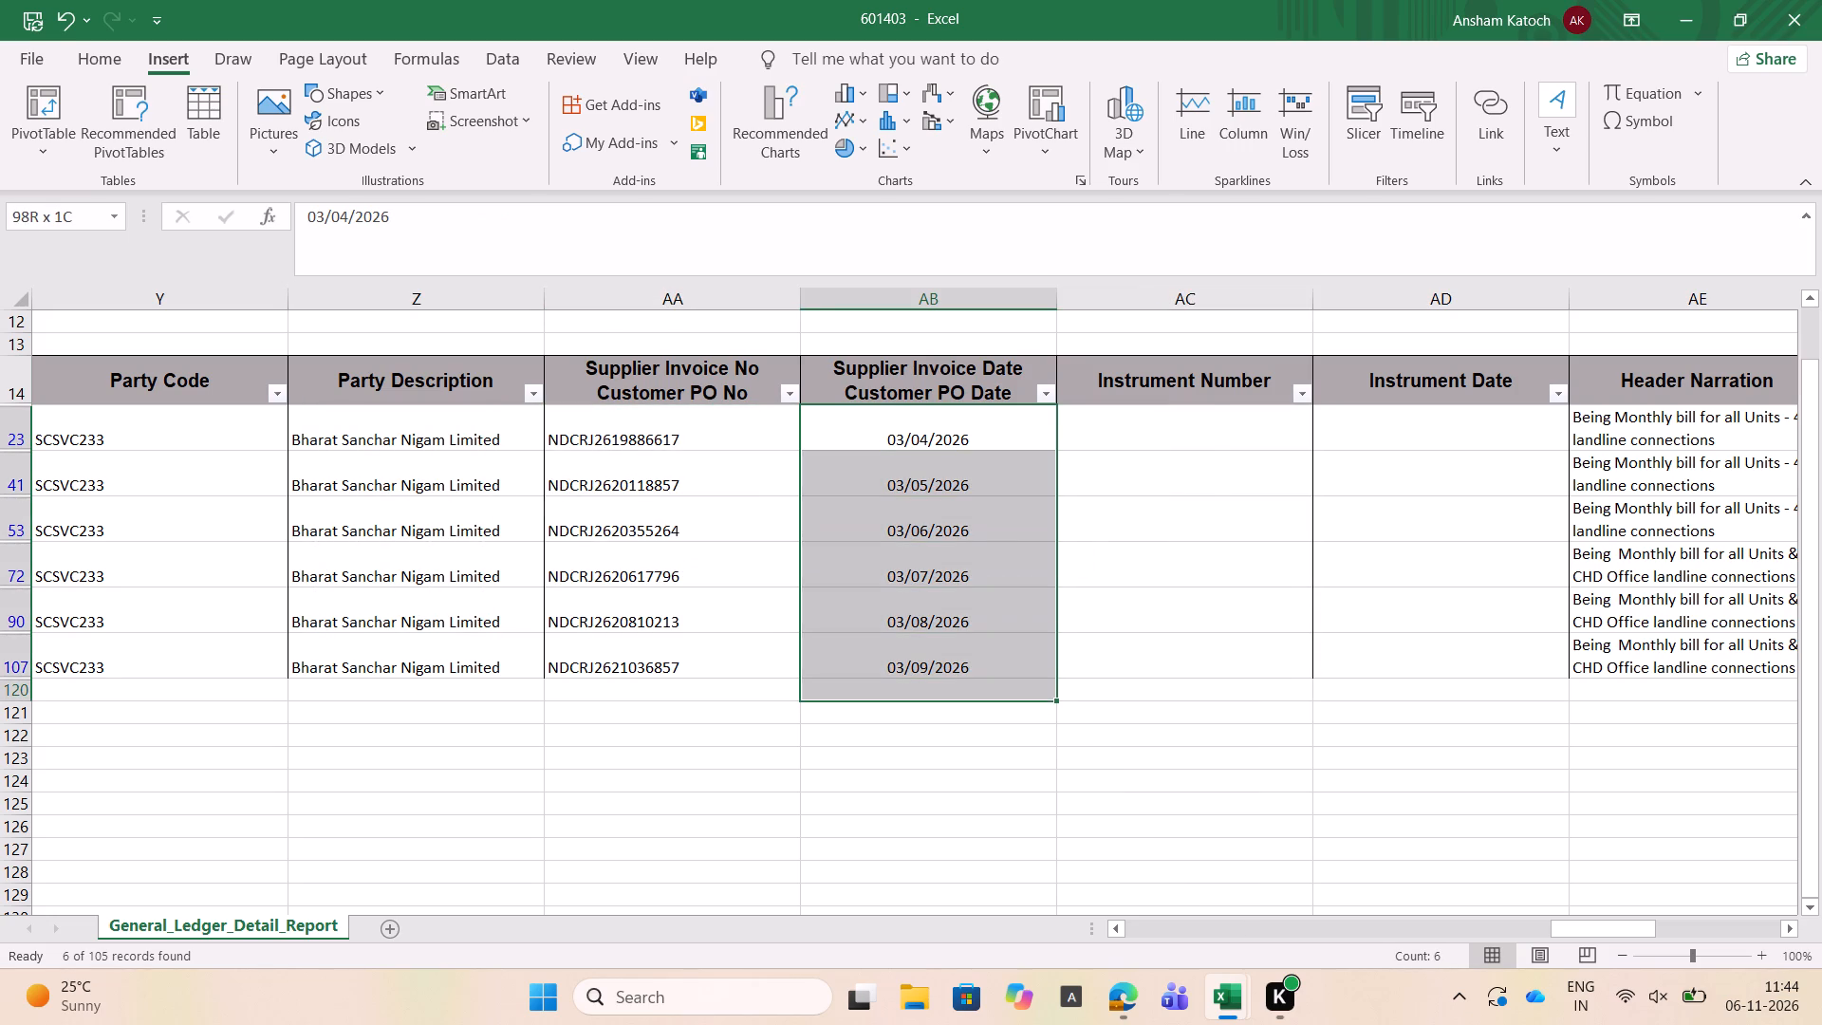
{"action": "key", "text": "shift+Right"}
Examine the creation and approval details of the six filtered landline vouchers.
{"action": "key", "text": "Left"}
{"action": "key", "text": "Right"}
{"action": "key", "text": "Right"}
{"action": "key", "text": "Right"}
{"action": "key", "text": "Right"}
{"action": "key", "text": "Right"}
{"action": "key", "text": "Right"}
{"action": "key", "text": "Right"}
{"action": "key", "text": "Right"}
{"action": "key", "text": "Right"}
{"action": "key", "text": "Right"}
{"action": "key", "text": "Right"}
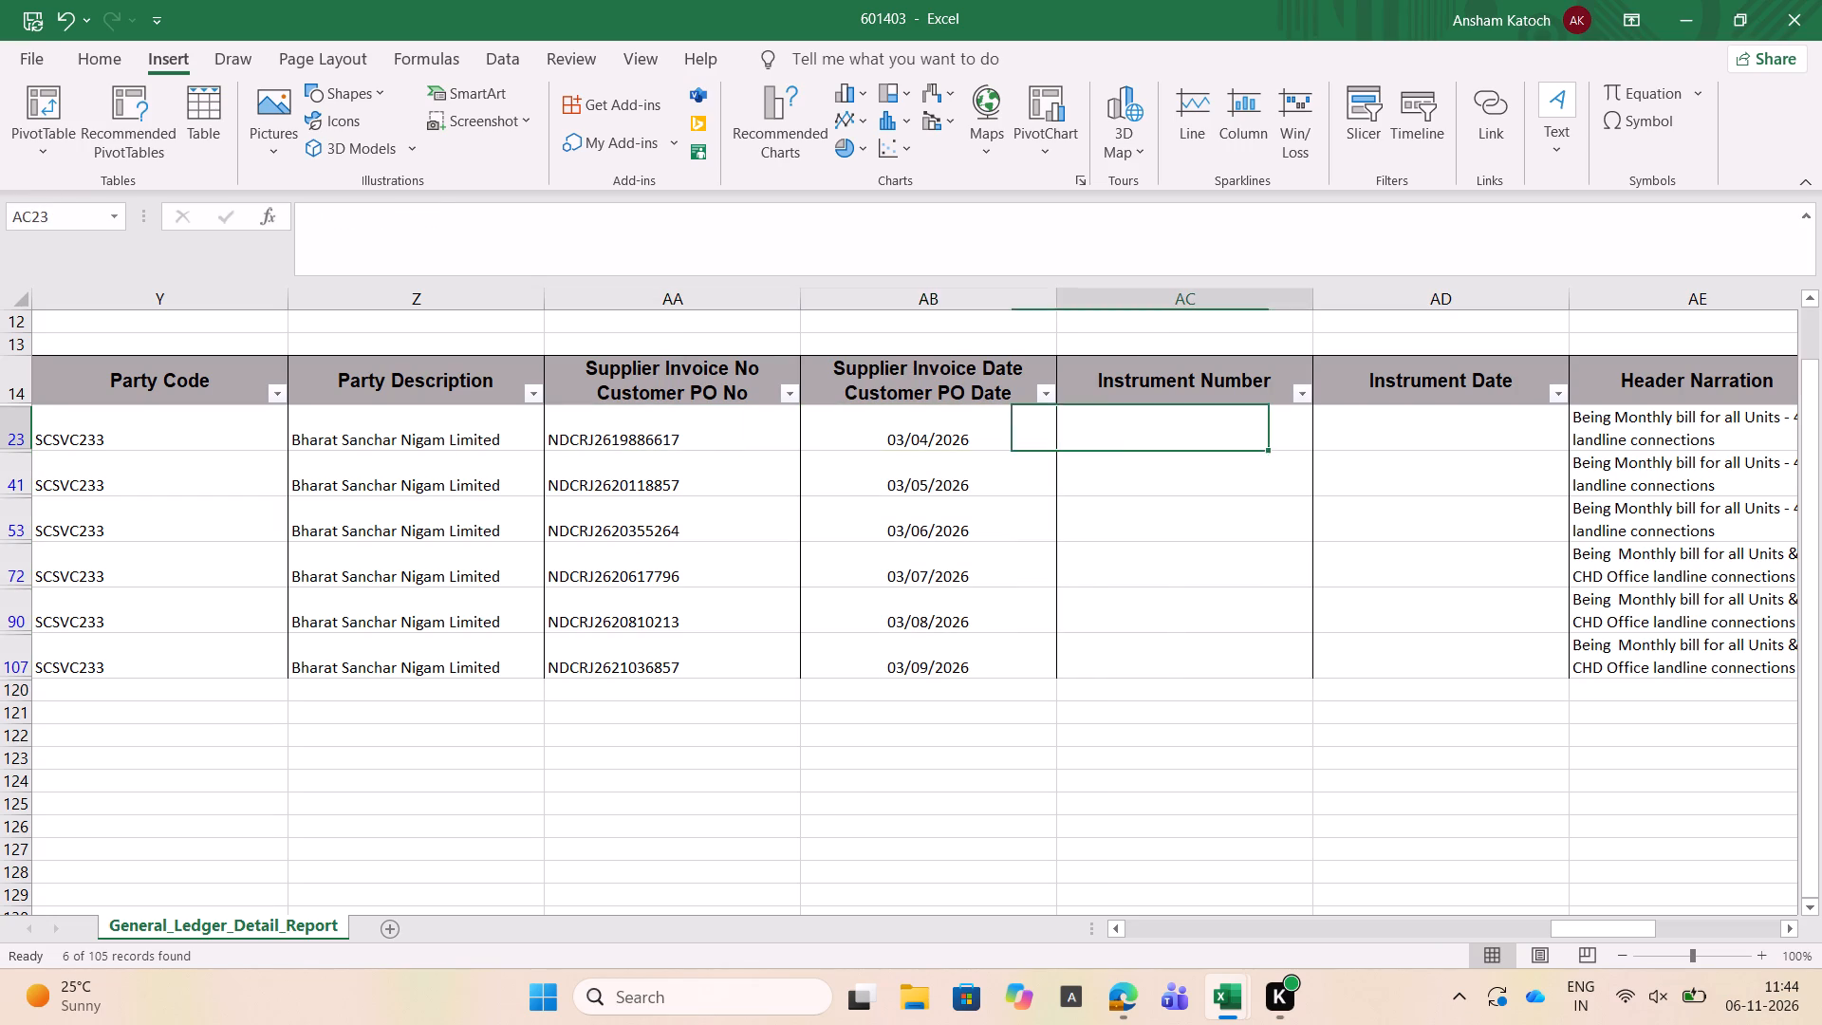
{"action": "key", "text": "Left"}
{"action": "key", "text": "Left"}
{"action": "key", "text": "Left"}
{"action": "key", "text": "Left"}
{"action": "key", "text": "Left"}
{"action": "key", "text": "Left"}
{"action": "key", "text": "Right"}
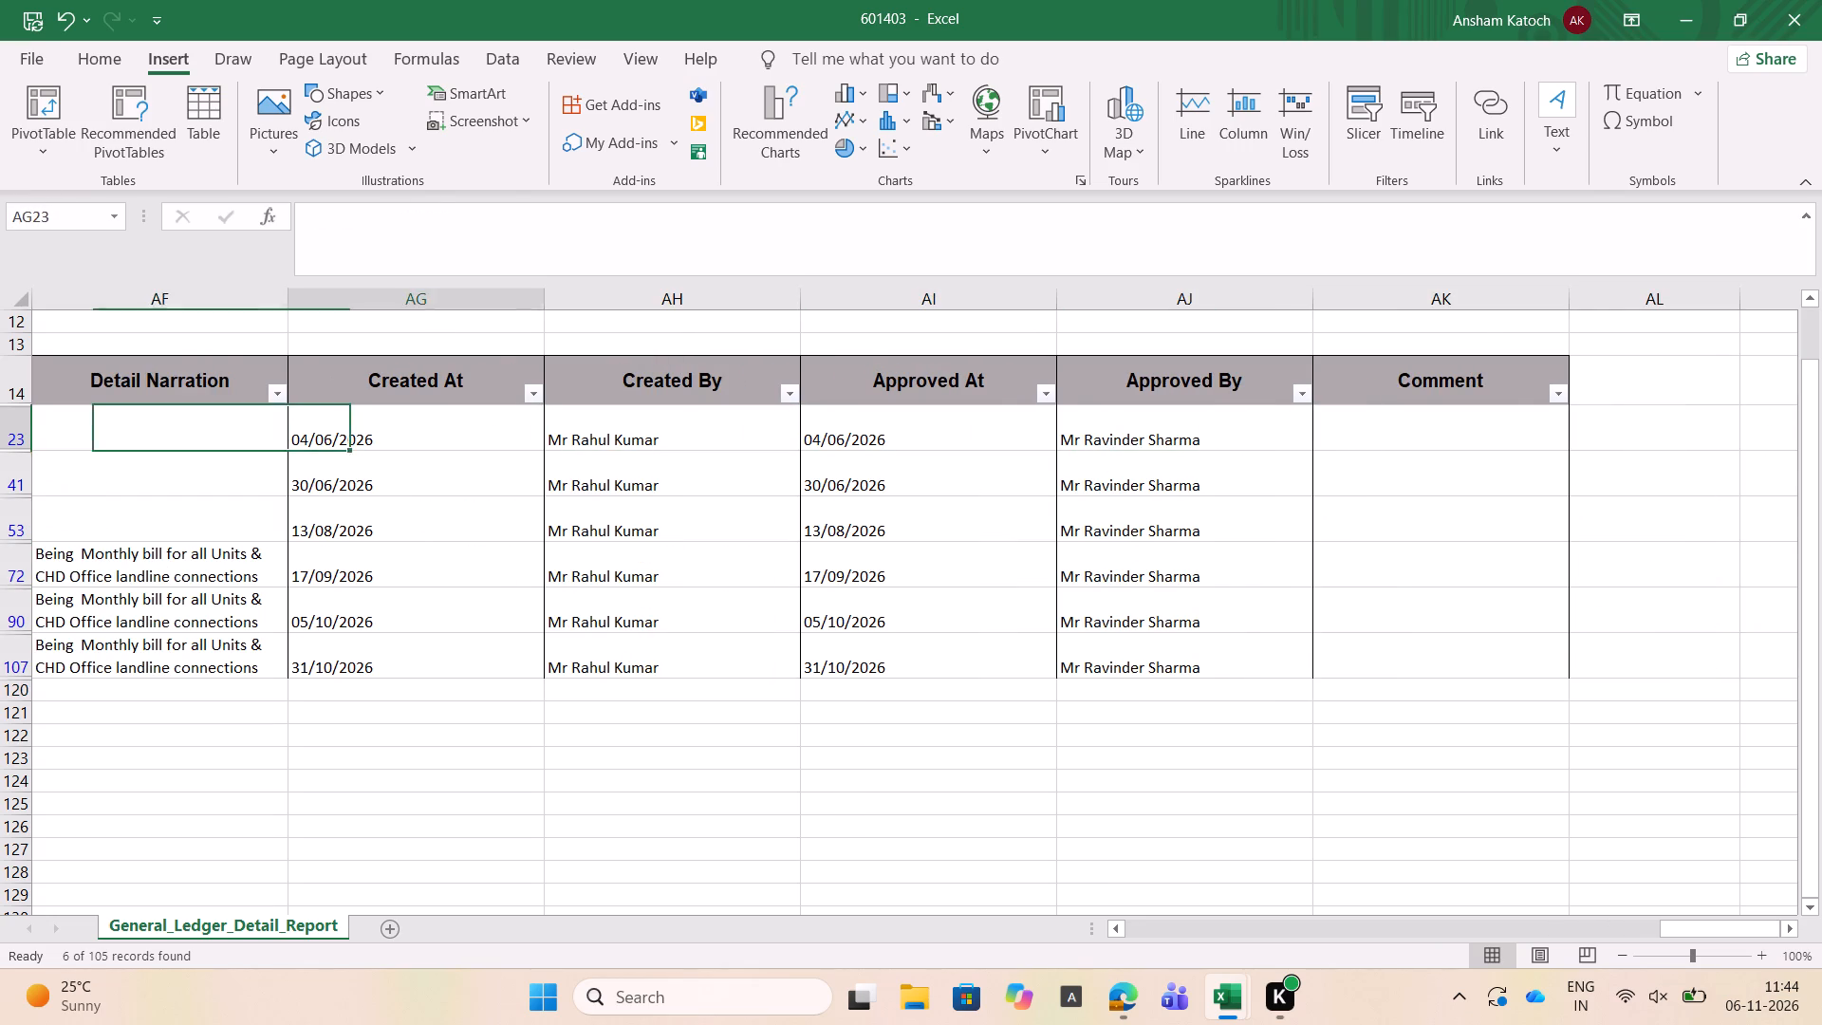
Examine the ledger account groups, reference documents and voucher dates of the filtered landline vouchers.
{"action": "key", "text": "Left"}
{"action": "key", "text": "Left"}
{"action": "key", "text": "Right"}
{"action": "key", "text": "Left"}
{"action": "key", "text": "Left"}
{"action": "key", "text": "Left"}
{"action": "key", "text": "Left"}
{"action": "key", "text": "Left"}
{"action": "key", "text": "Left"}
{"action": "key", "text": "Left"}
{"action": "key", "text": "Left"}
{"action": "key", "text": "Left"}
{"action": "key", "text": "Left"}
{"action": "key", "text": "Left"}
{"action": "key", "text": "Left"}
{"action": "key", "text": "Left"}
{"action": "key", "text": "Left"}
{"action": "key", "text": "Left"}
{"action": "key", "text": "Left"}
{"action": "key", "text": "Left"}
{"action": "key", "text": "Left"}
{"action": "key", "text": "Left"}
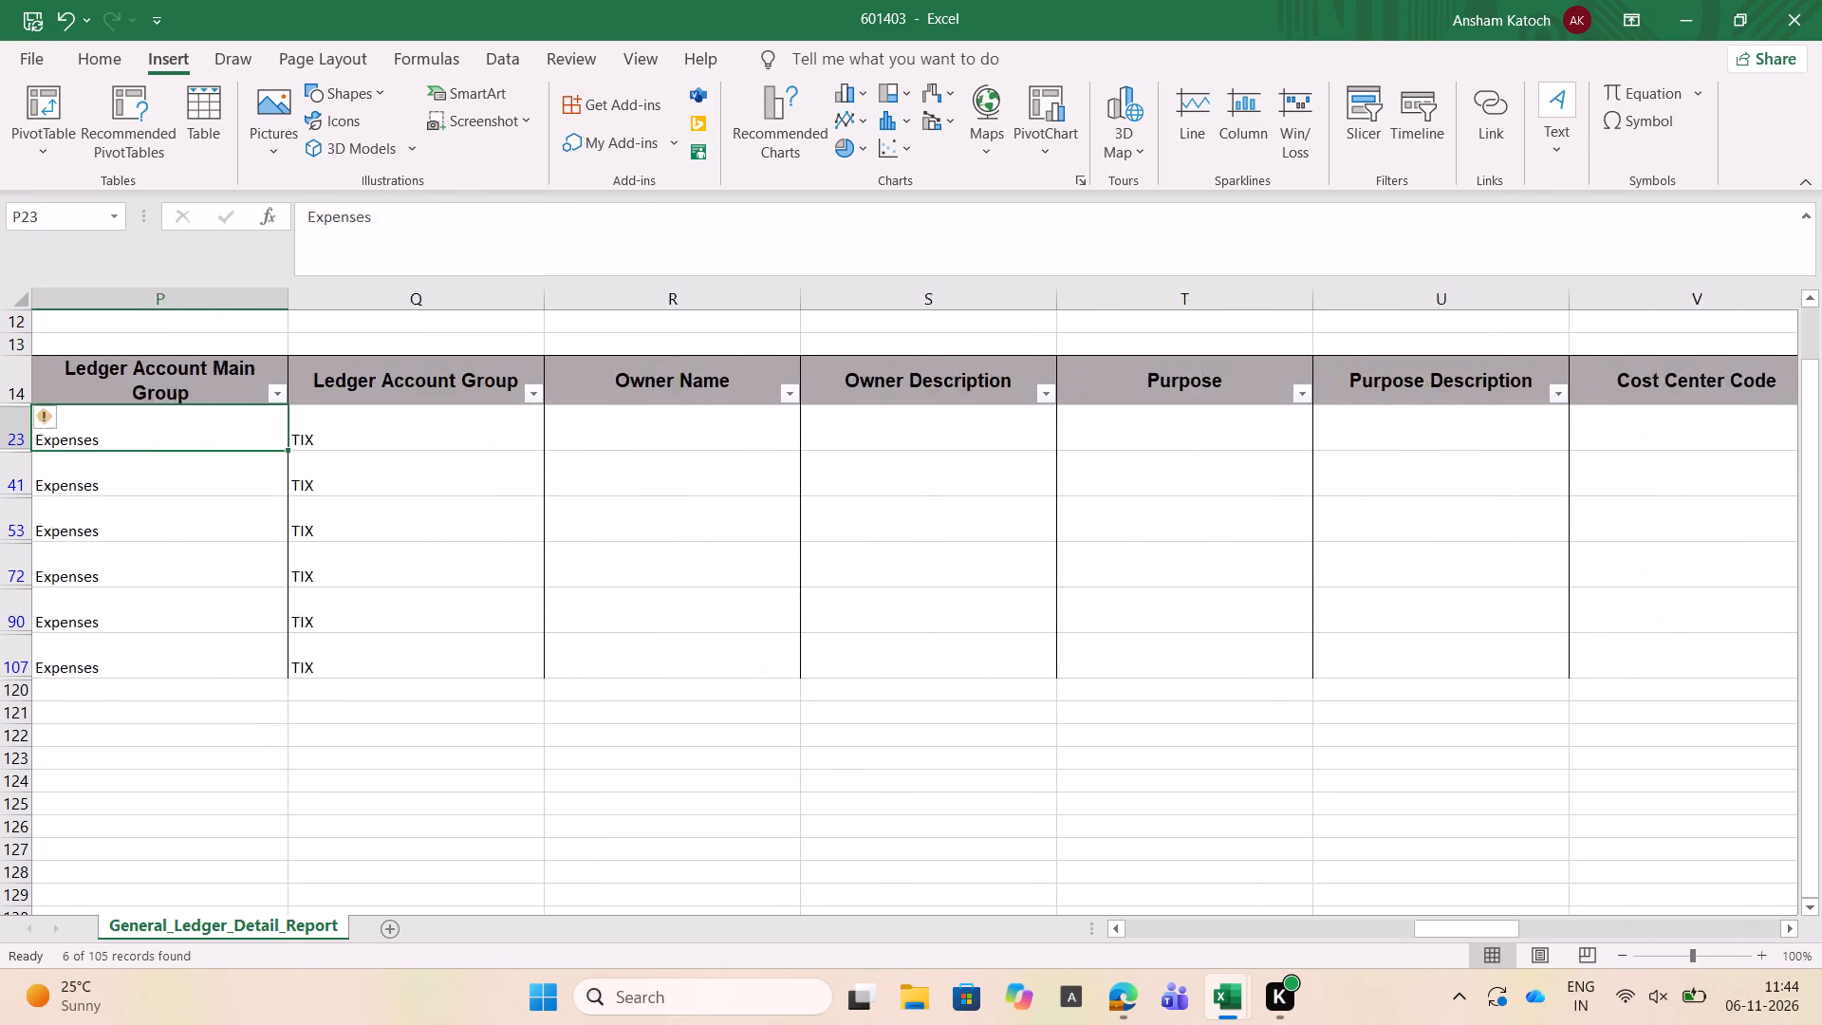
{"action": "key", "text": "Left"}
{"action": "key", "text": "Left"}
{"action": "key", "text": "Left"}
{"action": "key", "text": "Left"}
{"action": "key", "text": "Left"}
{"action": "key", "text": "Left"}
{"action": "key", "text": "Left"}
{"action": "key", "text": "Left"}
{"action": "key", "text": "Left"}
Compare the header and detail narrations of the filtered landline vouchers, from row 23 down to row 72.
{"action": "key", "text": "Right"}
{"action": "key", "text": "Right"}
{"action": "key", "text": "Right"}
{"action": "key", "text": "Right"}
{"action": "key", "text": "Right"}
{"action": "key", "text": "Right"}
{"action": "key", "text": "Right"}
{"action": "key", "text": "Right"}
{"action": "key", "text": "Right"}
{"action": "key", "text": "Right"}
{"action": "key", "text": "Right"}
{"action": "key", "text": "Right"}
{"action": "key", "text": "Right"}
{"action": "key", "text": "Right"}
{"action": "key", "text": "Right"}
{"action": "key", "text": "Right"}
{"action": "key", "text": "Right"}
{"action": "key", "text": "Right"}
{"action": "key", "text": "Right"}
{"action": "key", "text": "Right"}
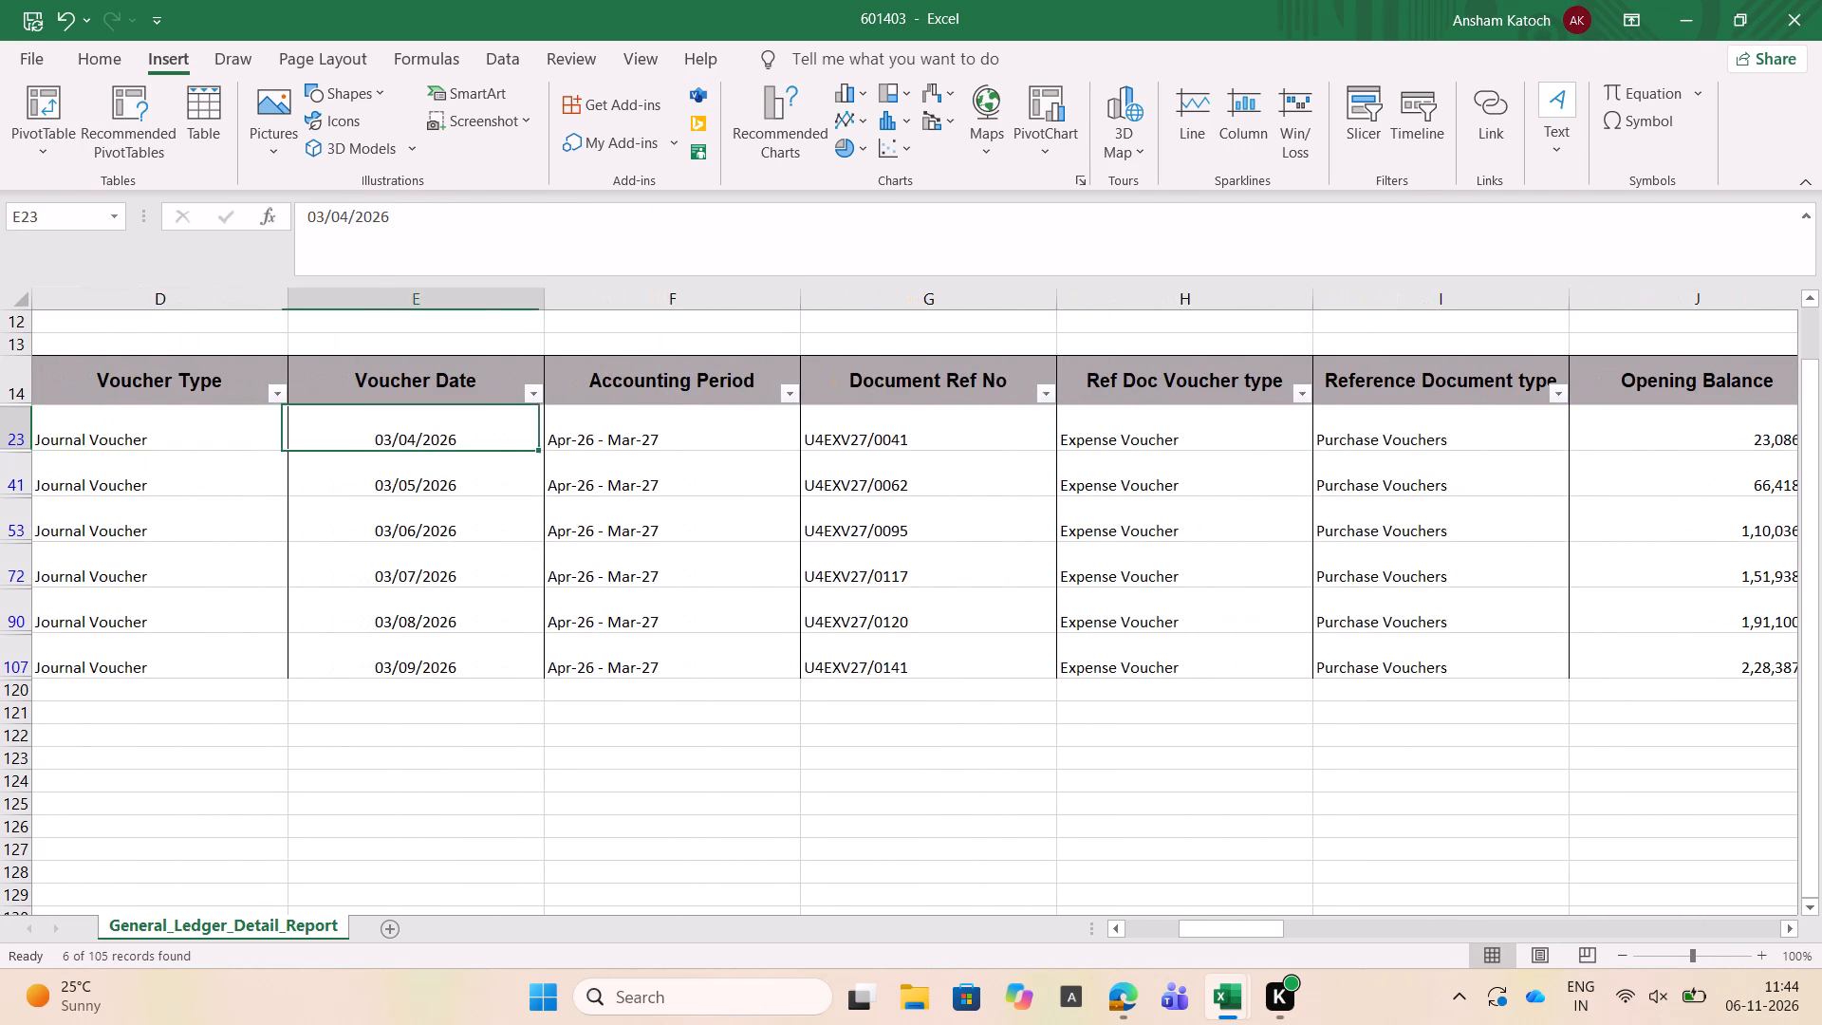
{"action": "key", "text": "Left"}
{"action": "key", "text": "Left"}
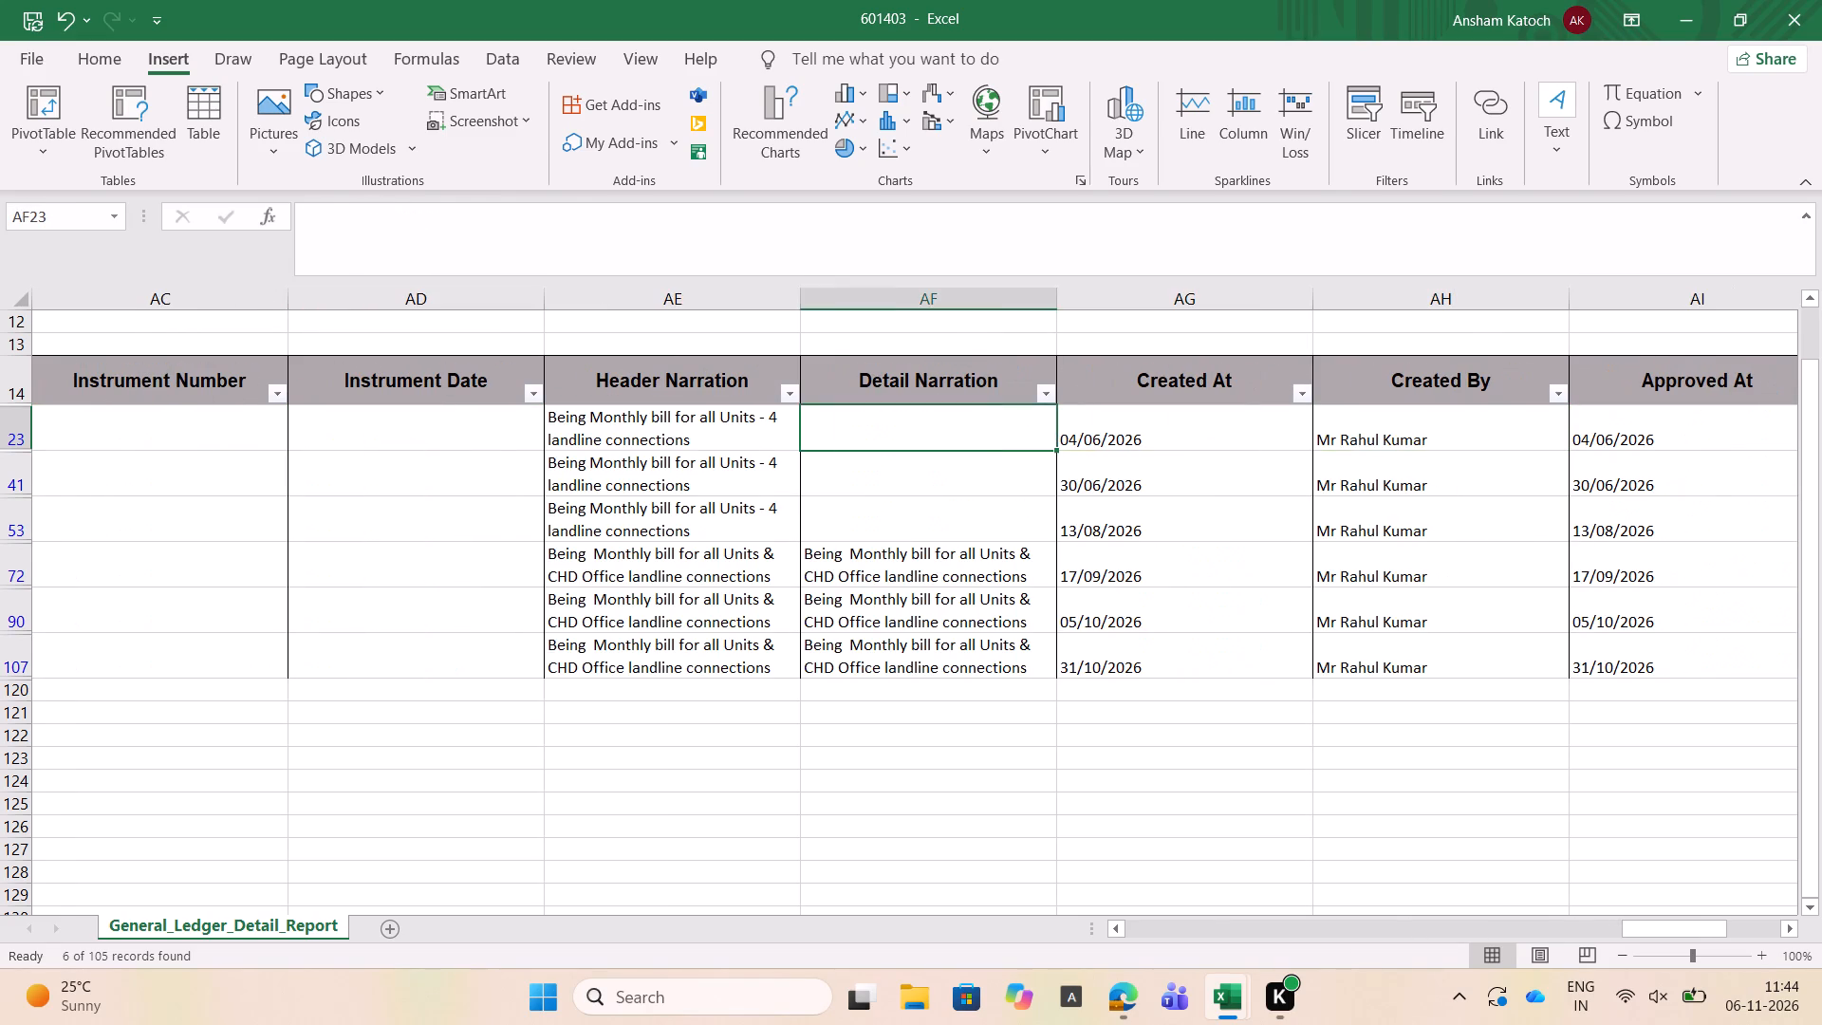
{"action": "key", "text": "Left"}
{"action": "key", "text": "Down"}
{"action": "key", "text": "Down"}
{"action": "key", "text": "Down"}
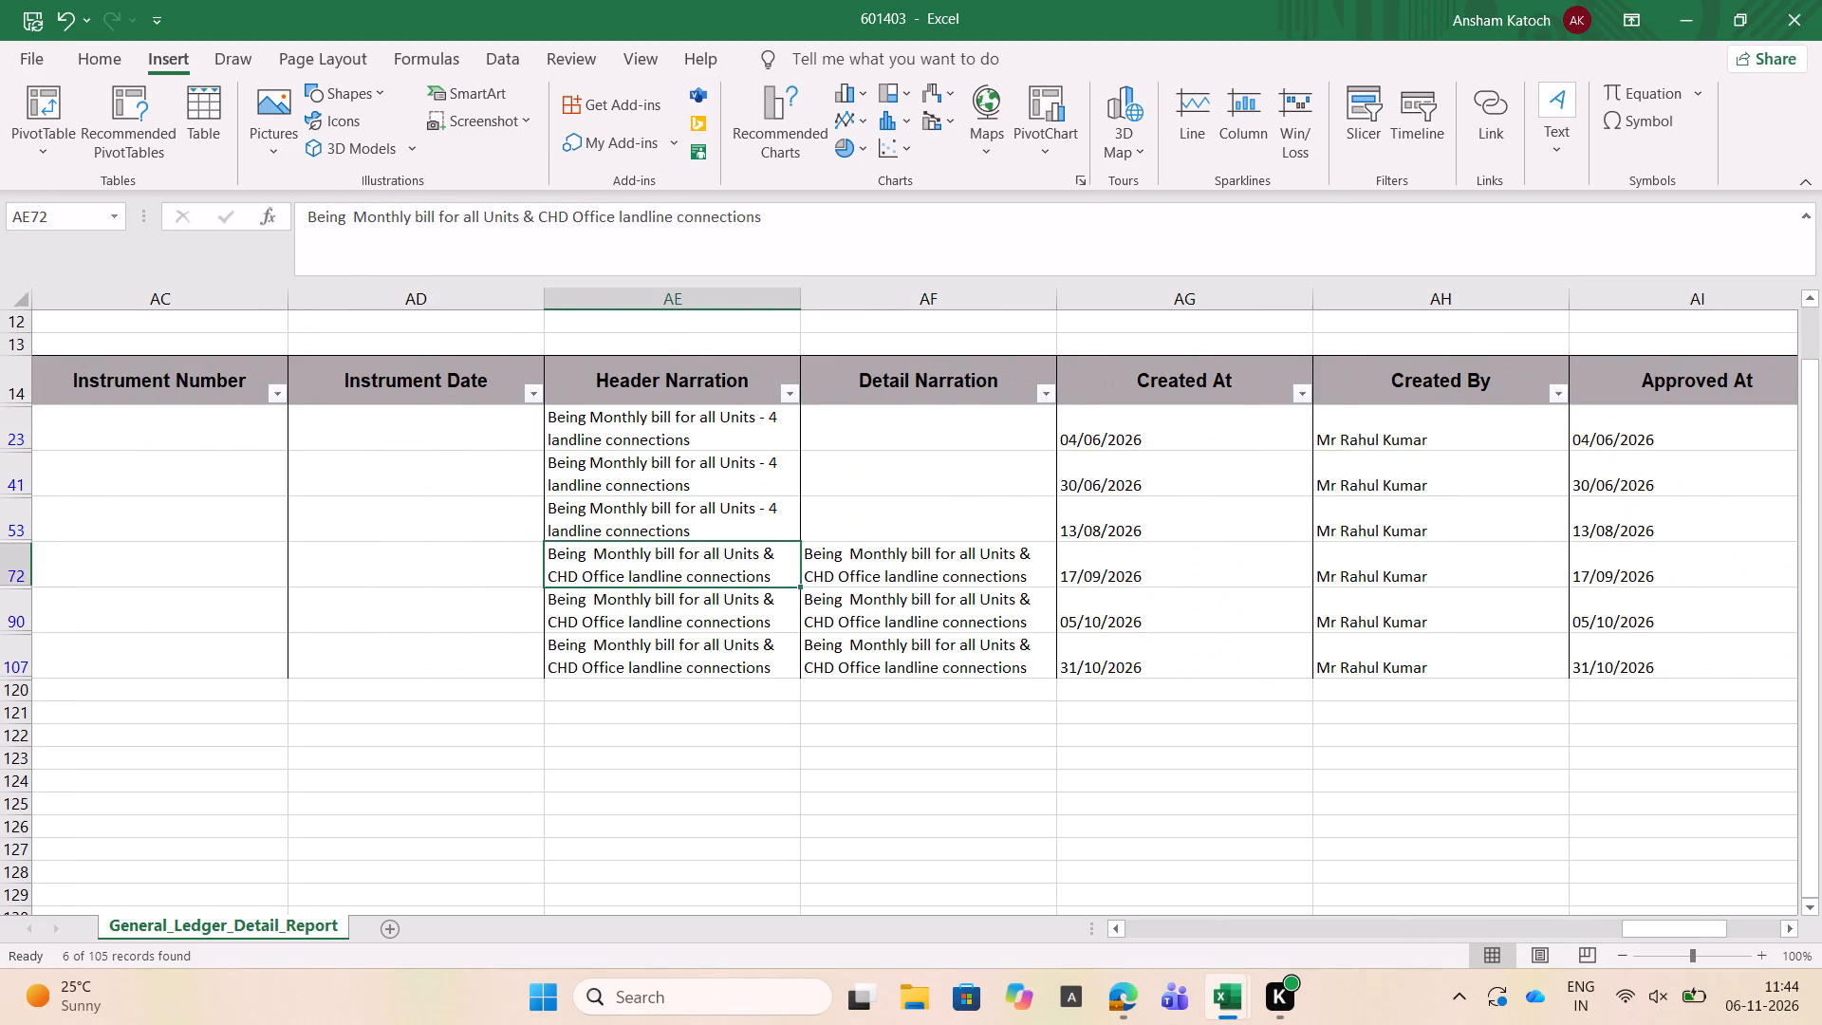
{"action": "key", "text": "Left"}
{"action": "key", "text": "Right"}
Check the domestic-currency debit and credit amounts of the filtered KOGMU4 BSNL vouchers, starting from the 03/07/2026 voucher.
{"action": "key", "text": "Left"}
{"action": "key", "text": "Left"}
{"action": "key", "text": "Left"}
{"action": "key", "text": "Left"}
{"action": "key", "text": "Left"}
{"action": "key", "text": "Left"}
{"action": "key", "text": "Left"}
{"action": "key", "text": "Left"}
{"action": "key", "text": "Left"}
{"action": "key", "text": "Left"}
{"action": "key", "text": "Left"}
{"action": "key", "text": "Left"}
{"action": "key", "text": "Left"}
{"action": "key", "text": "Left"}
{"action": "key", "text": "Left"}
{"action": "key", "text": "Left"}
{"action": "key", "text": "Left"}
{"action": "key", "text": "Left"}
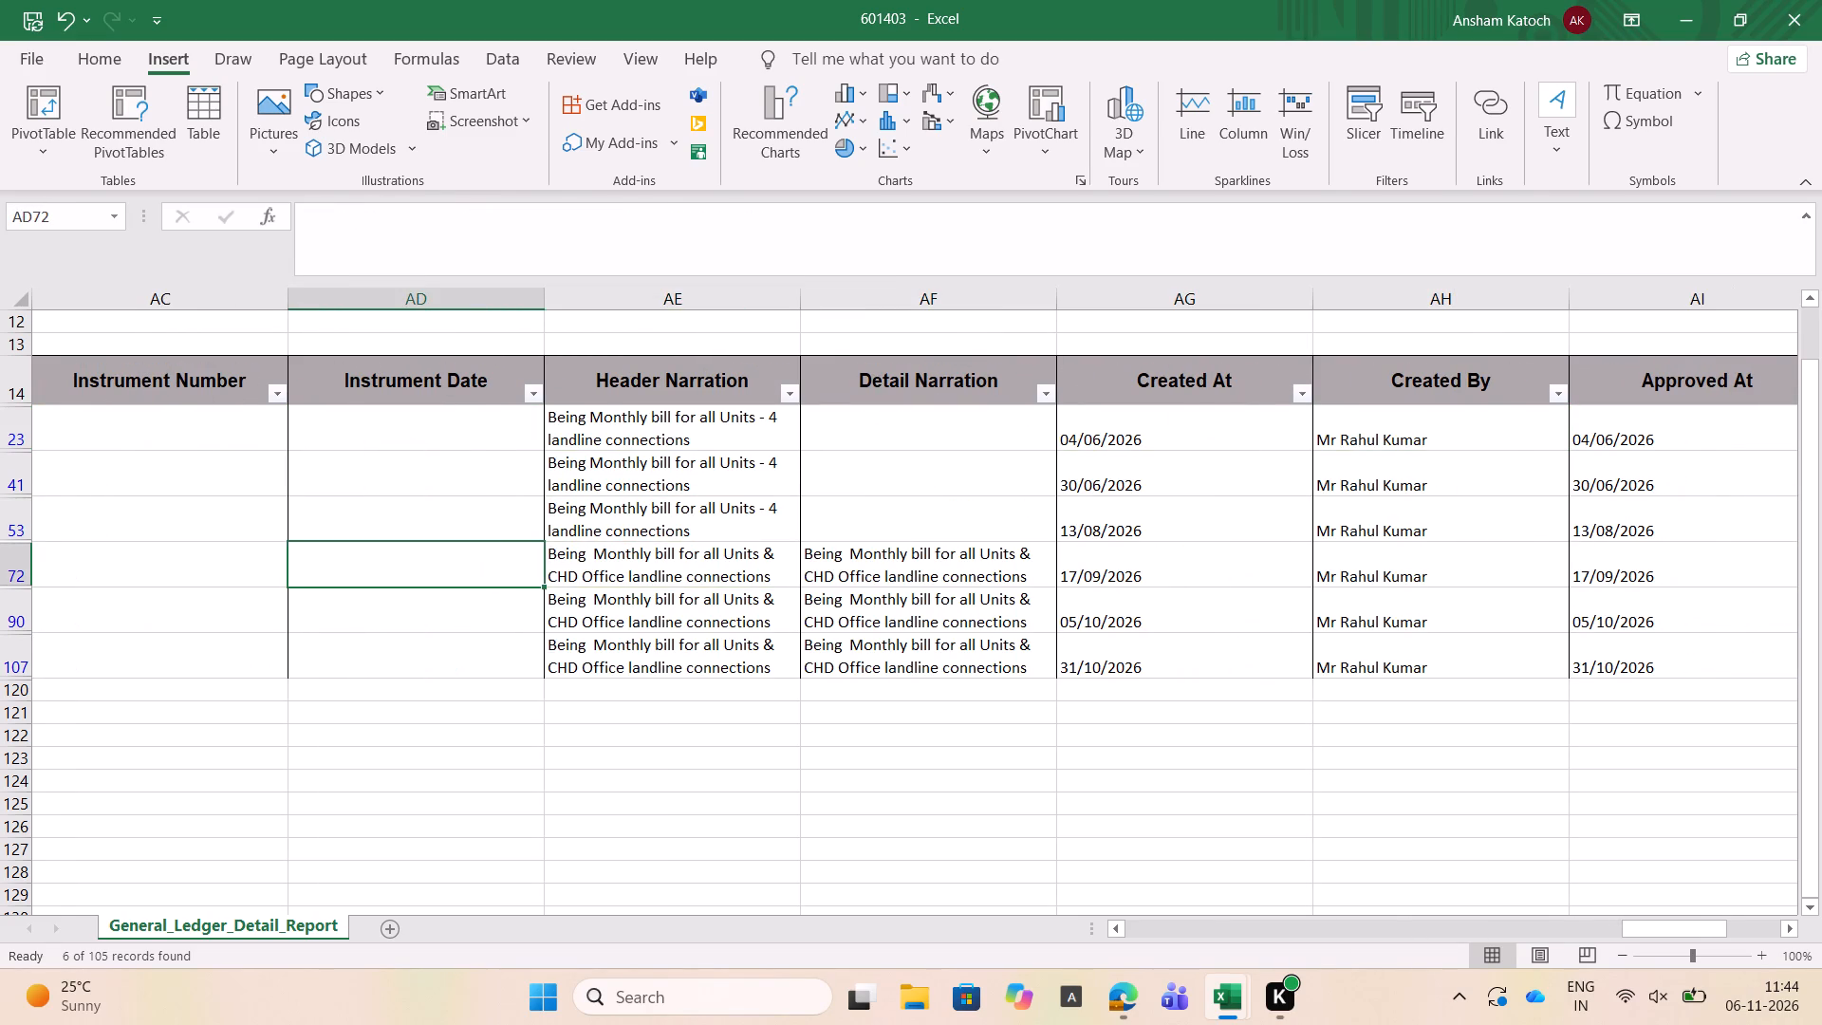
{"action": "key", "text": "Left"}
{"action": "key", "text": "Left"}
{"action": "key", "text": "Right"}
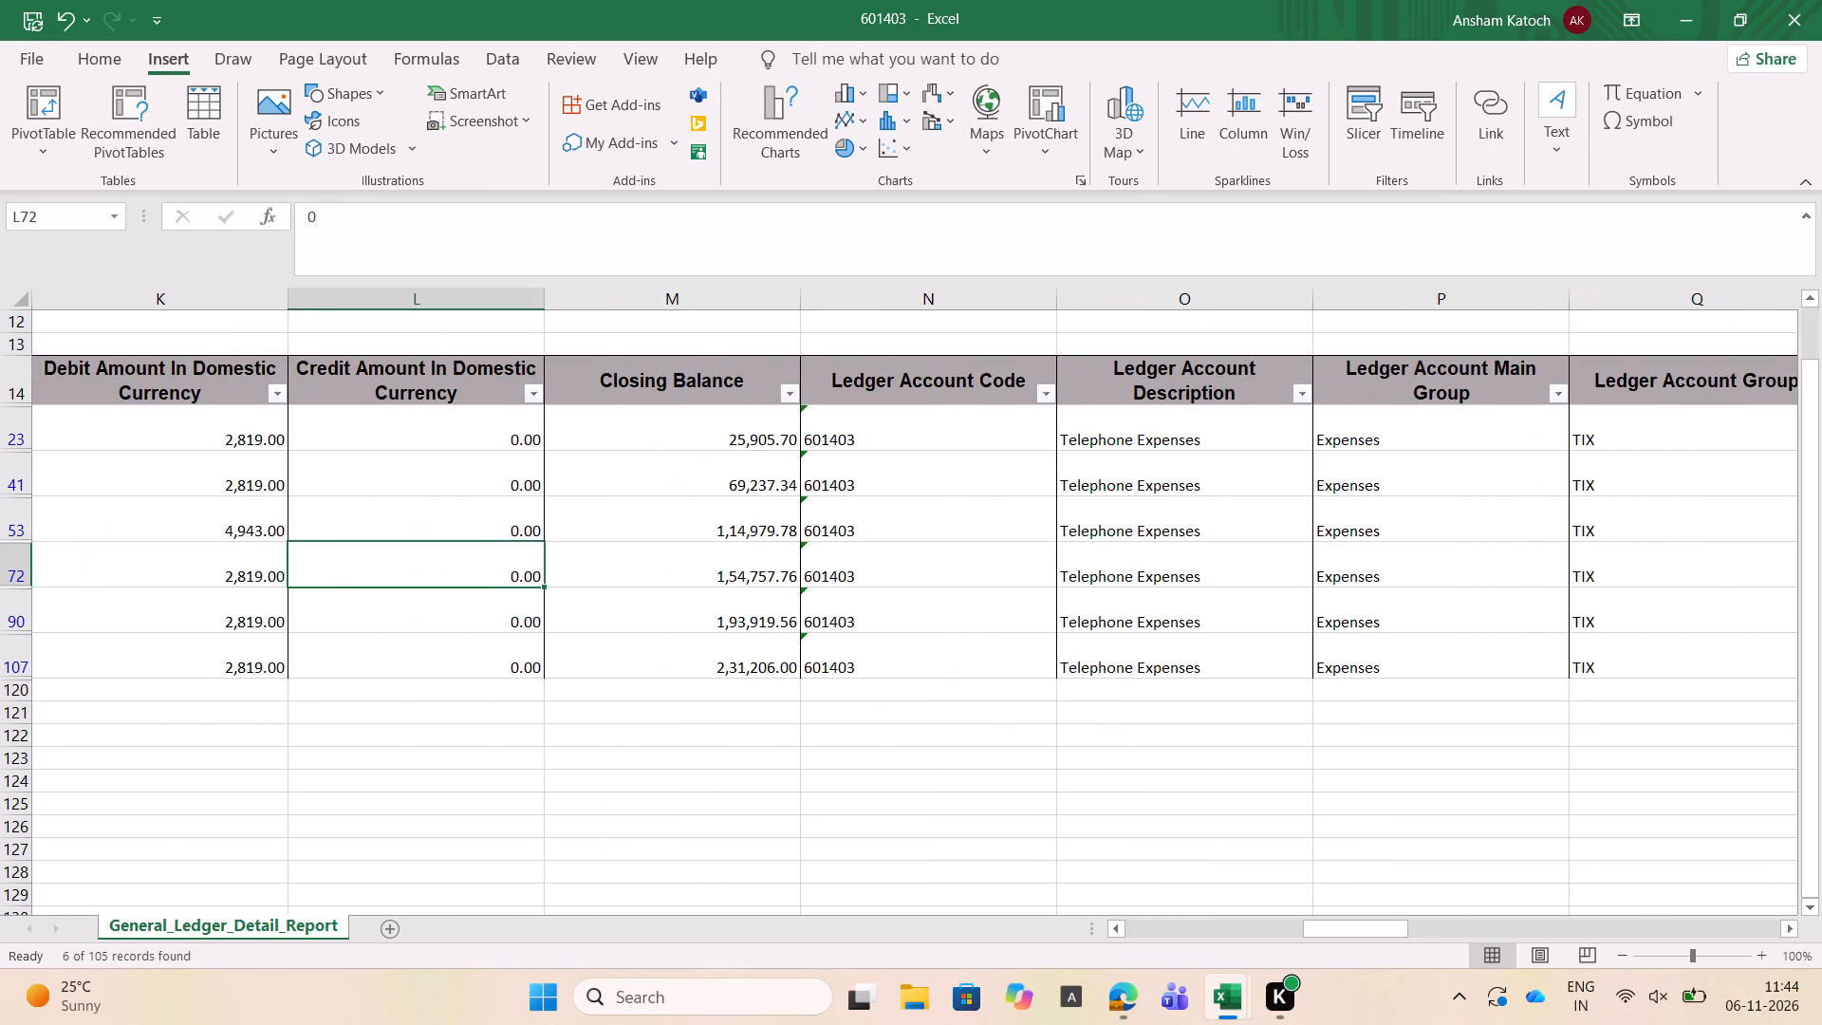
{"action": "key", "text": "Left"}
{"action": "key", "text": "Left"}
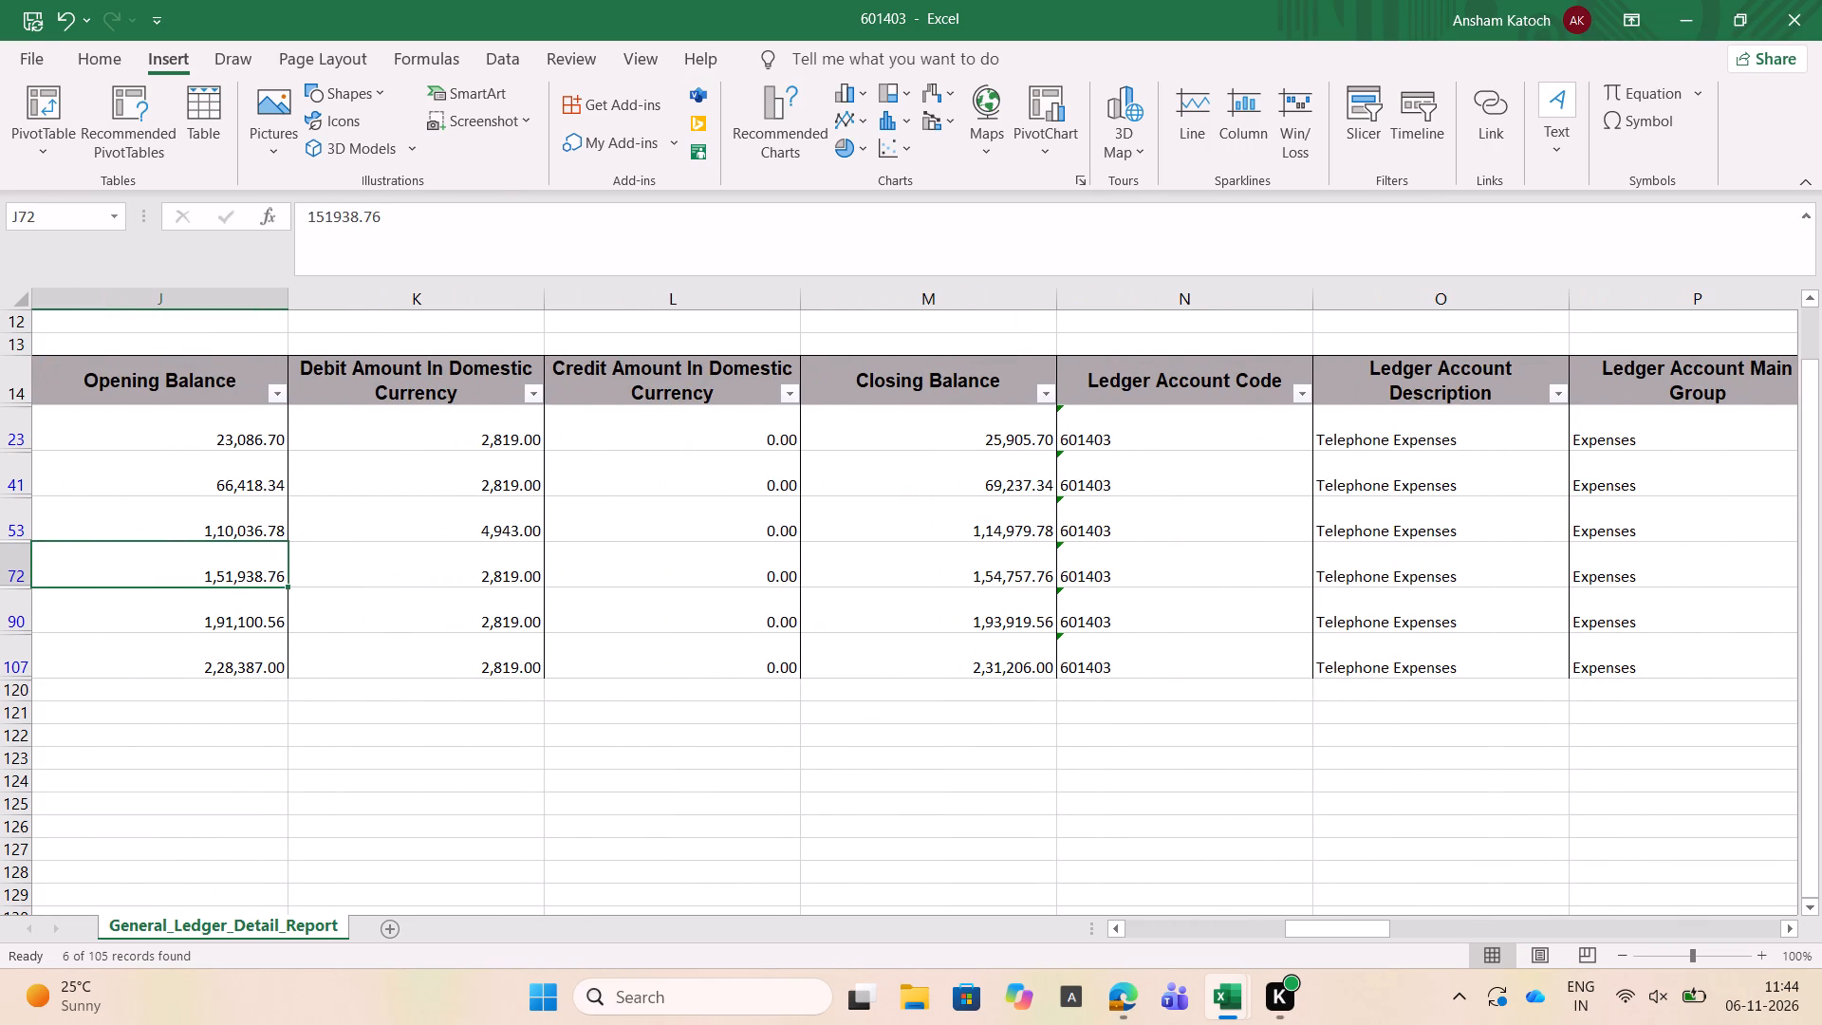
Review the supplier invoice number, invoice date and header narration of the 03/06/2026 BSNL voucher.
{"action": "key", "text": "Up"}
{"action": "key", "text": "Right"}
{"action": "key", "text": "Right"}
{"action": "key", "text": "Right"}
{"action": "key", "text": "Right"}
{"action": "key", "text": "Right"}
{"action": "key", "text": "Right"}
{"action": "key", "text": "Right"}
{"action": "key", "text": "Right"}
{"action": "key", "text": "Right"}
{"action": "key", "text": "Right"}
{"action": "key", "text": "Right"}
{"action": "key", "text": "Right"}
{"action": "key", "text": "Right"}
{"action": "key", "text": "Right"}
{"action": "key", "text": "Right"}
{"action": "key", "text": "Right"}
{"action": "key", "text": "Right"}
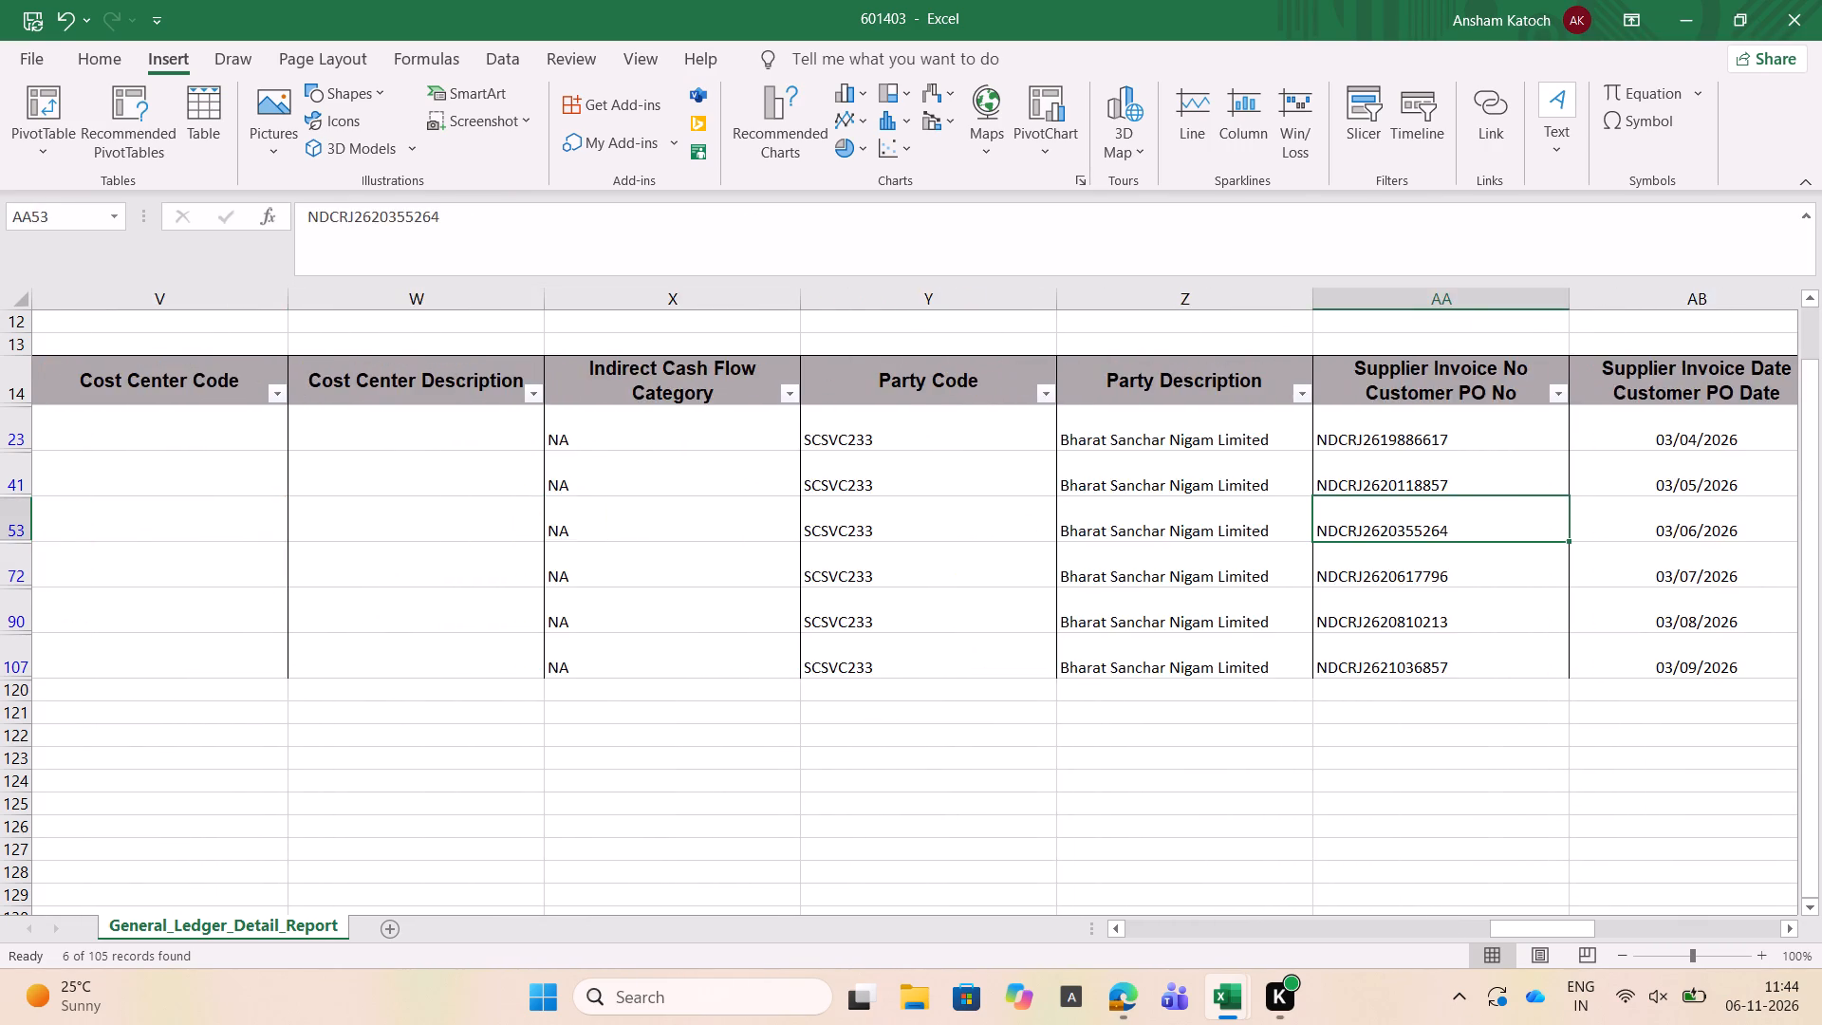
{"action": "key", "text": "Right"}
{"action": "key", "text": "Right"}
{"action": "key", "text": "Right"}
{"action": "key", "text": "Right"}
{"action": "key", "text": "Right"}
{"action": "key", "text": "Left"}
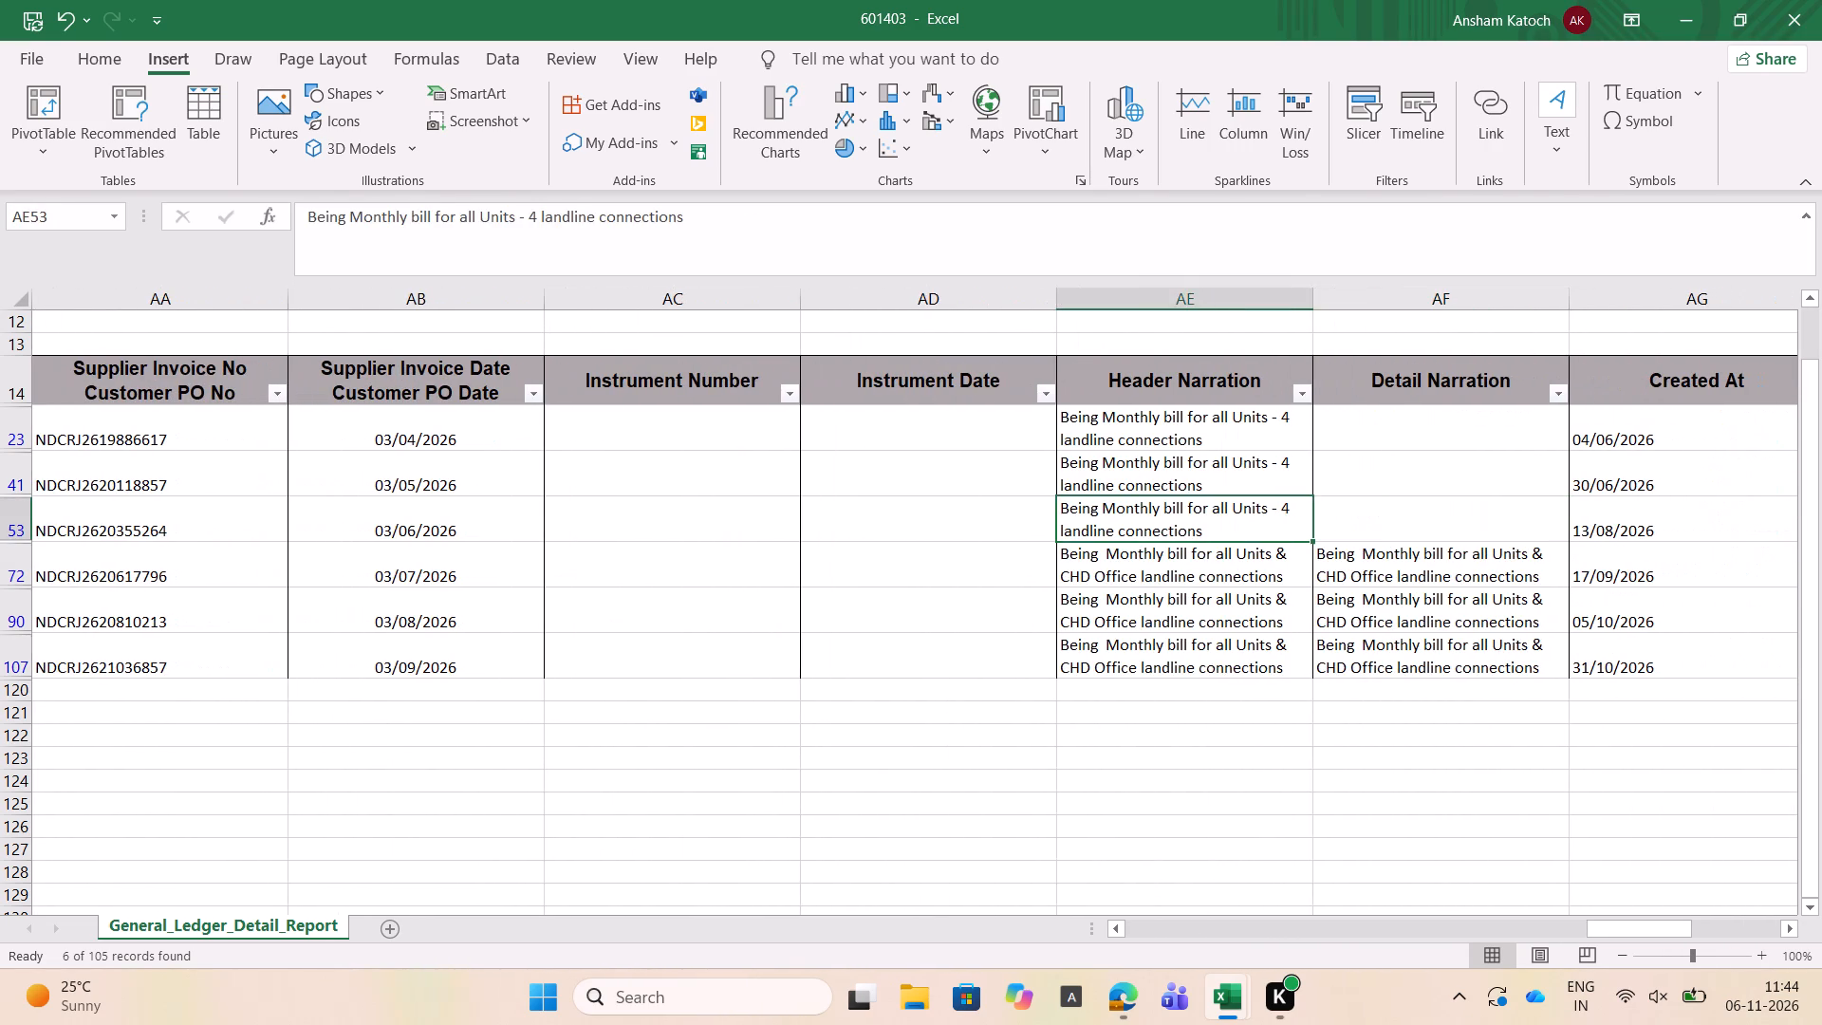
Copy the document reference number U4EXV27/0095 of the 03/06/2026 KOGMU4 BSNL voucher from the ledger.
{"action": "key", "text": "Left"}
{"action": "key", "text": "Left"}
{"action": "key", "text": "Left"}
{"action": "key", "text": "Left"}
{"action": "key", "text": "Left"}
{"action": "key", "text": "Left"}
{"action": "key", "text": "Left"}
{"action": "key", "text": "Left"}
{"action": "key", "text": "Left"}
{"action": "key", "text": "Left"}
{"action": "key", "text": "Left"}
{"action": "key", "text": "Left"}
{"action": "key", "text": "Left"}
{"action": "key", "text": "Left"}
{"action": "key", "text": "Left"}
{"action": "key", "text": "Left"}
{"action": "key", "text": "Left"}
{"action": "key", "text": "Left"}
{"action": "key", "text": "Left"}
{"action": "key", "text": "Left"}
{"action": "key", "text": "Left"}
{"action": "key", "text": "Left"}
{"action": "key", "text": "Left"}
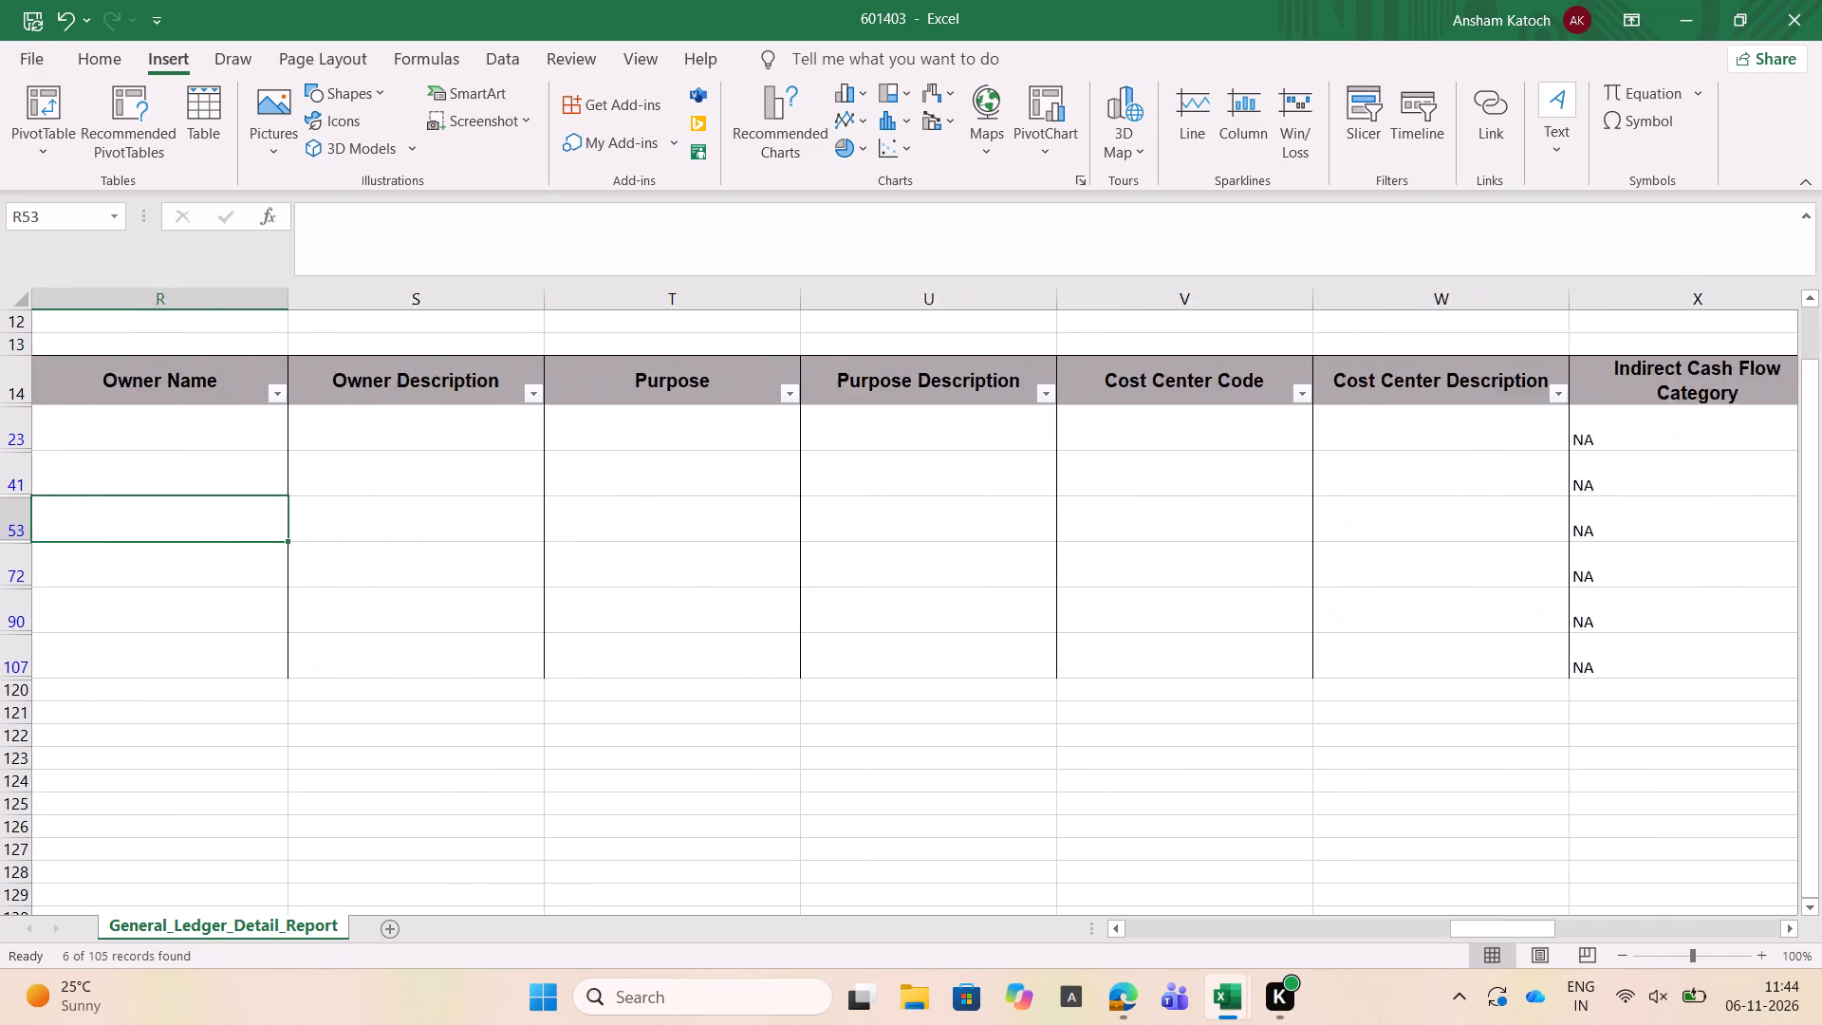
{"action": "key", "text": "Right"}
{"action": "key", "text": "Left"}
{"action": "key", "text": "Left"}
{"action": "key", "text": "Left"}
{"action": "key", "text": "Left"}
{"action": "key", "text": "Left"}
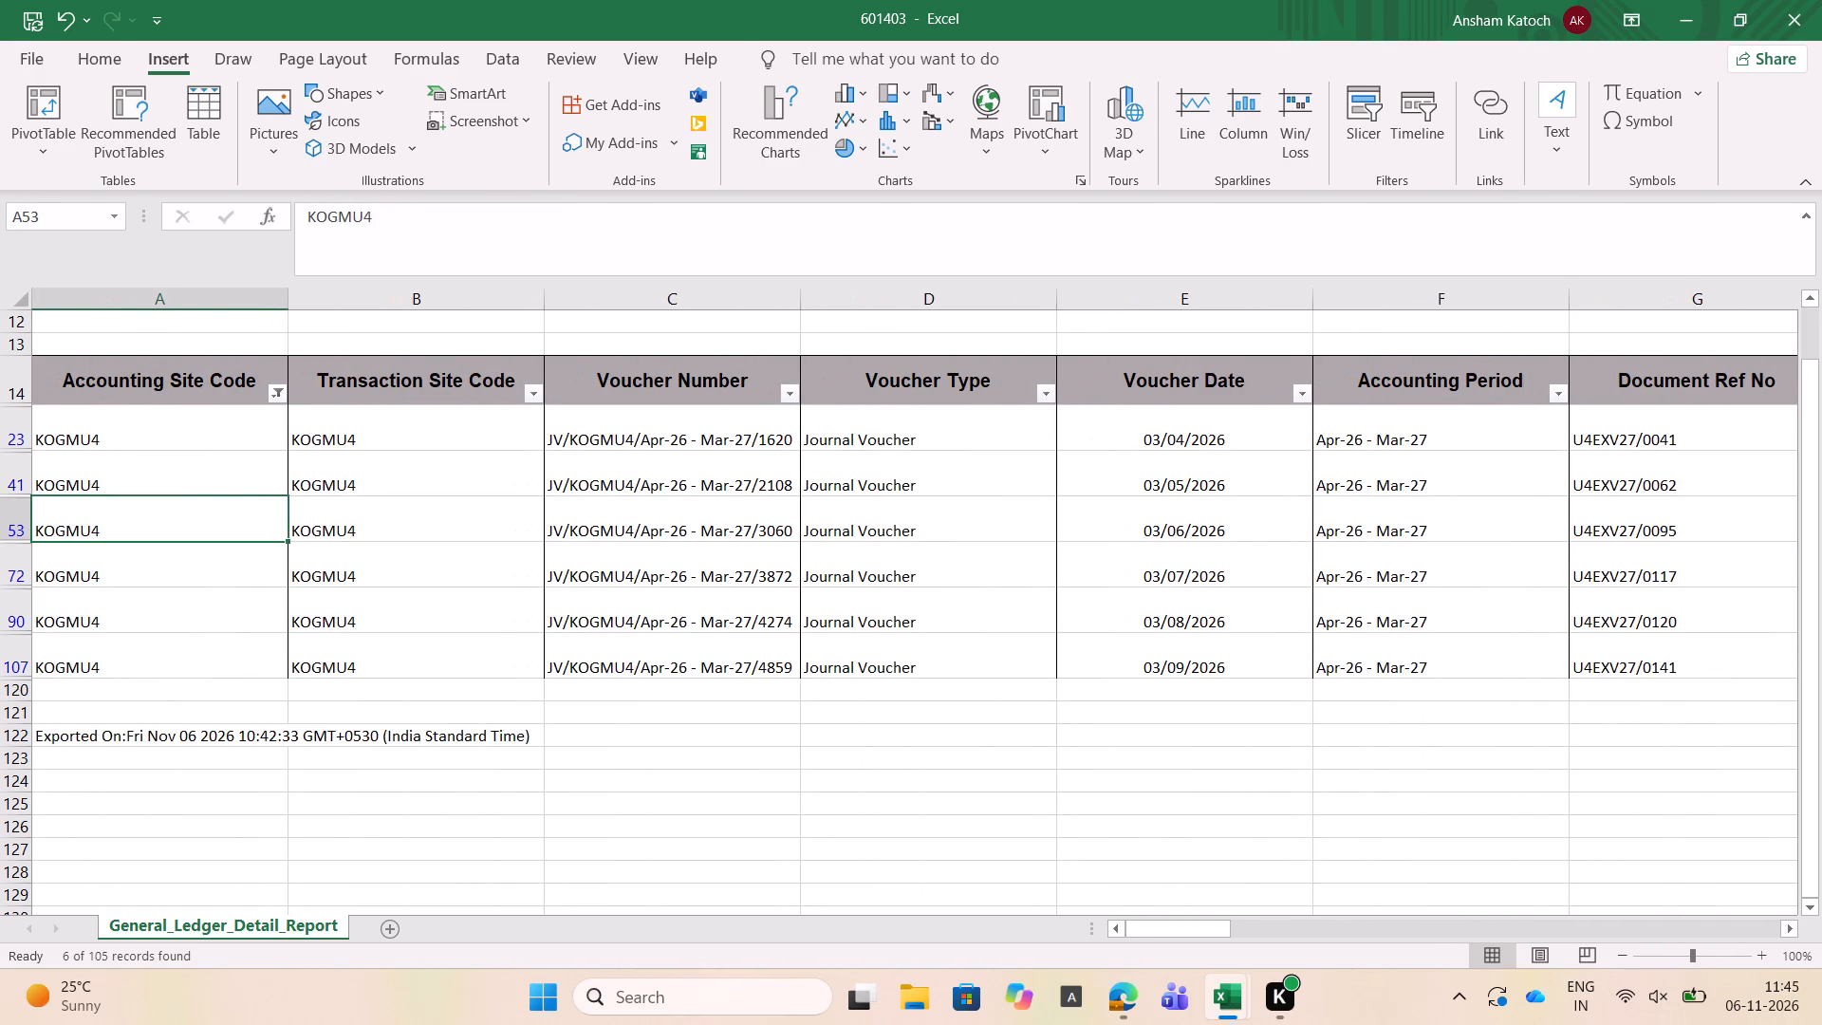
{"action": "key", "text": "Right"}
{"action": "key", "text": "Right"}
{"action": "key", "text": "Right"}
{"action": "key", "text": "Right"}
{"action": "key", "text": "Right"}
{"action": "key", "text": "Right"}
{"action": "key", "text": "Right"}
{"action": "key", "text": "Right"}
{"action": "key", "text": "Left"}
{"action": "key", "text": "Left"}
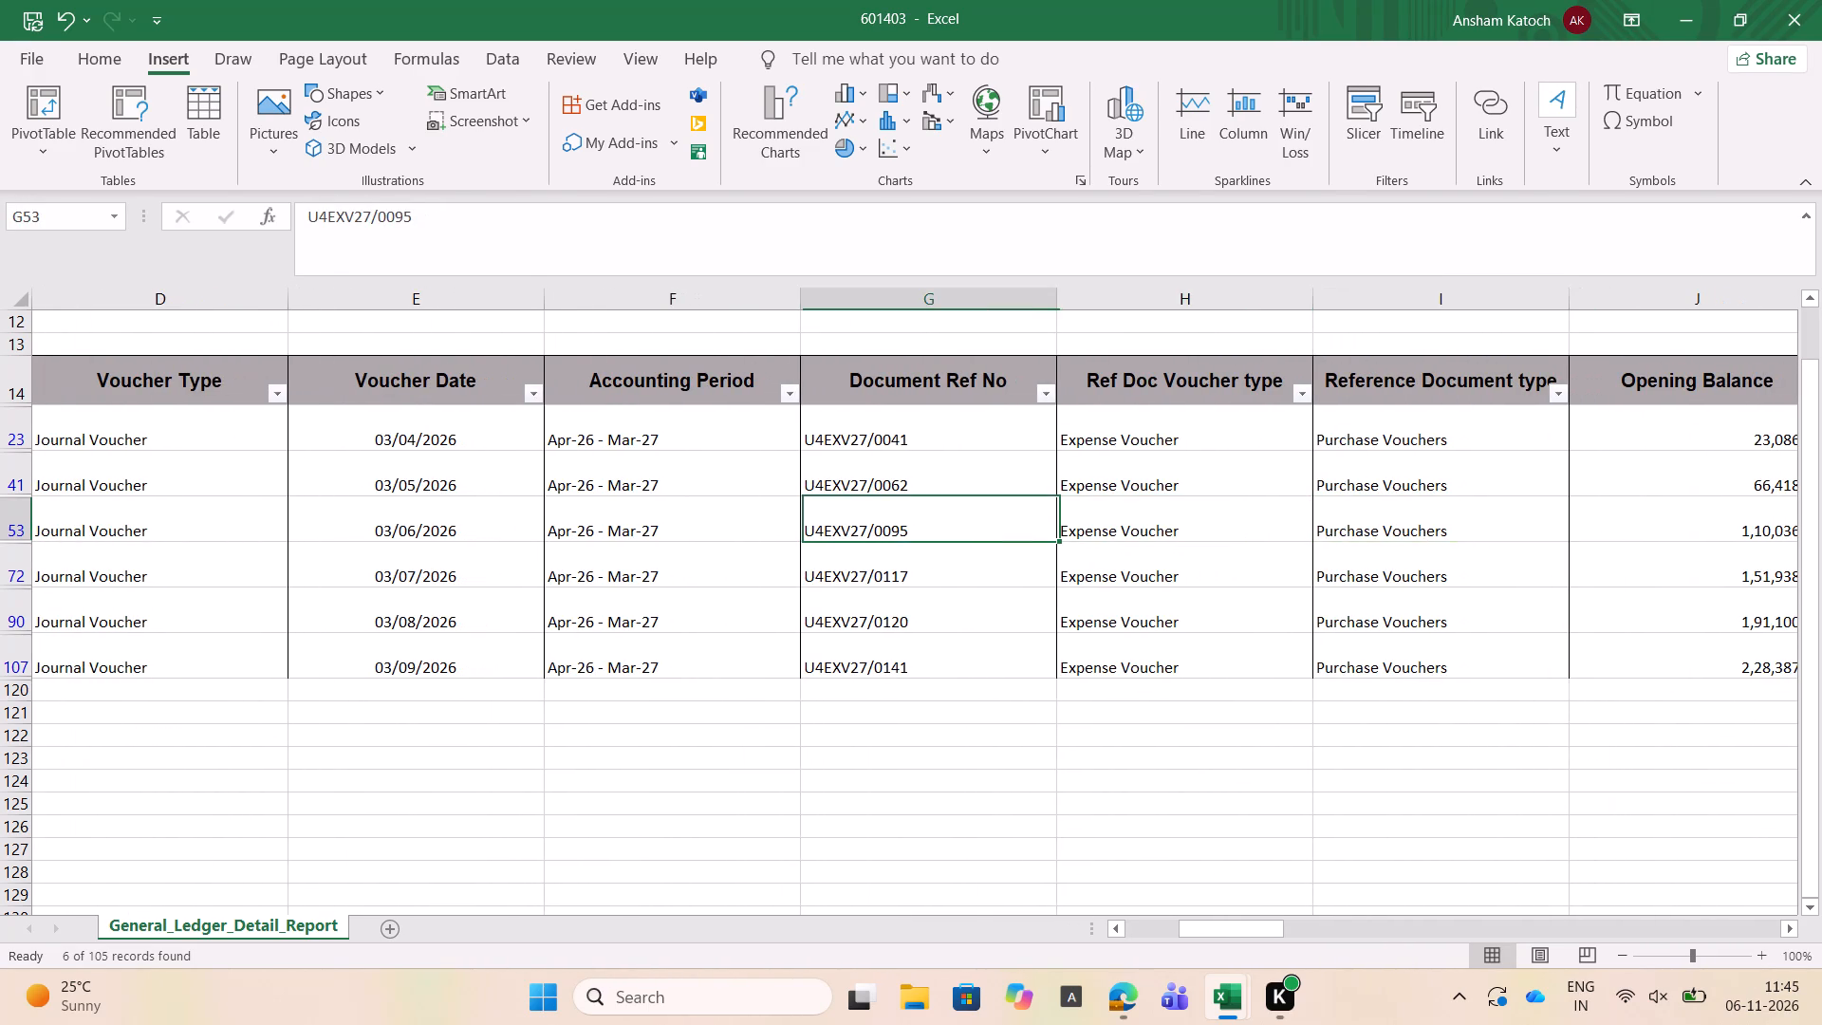
{"action": "key", "text": "ctrl+c"}
{"action": "key", "text": "Tab"}
{"action": "key", "text": "Left"}
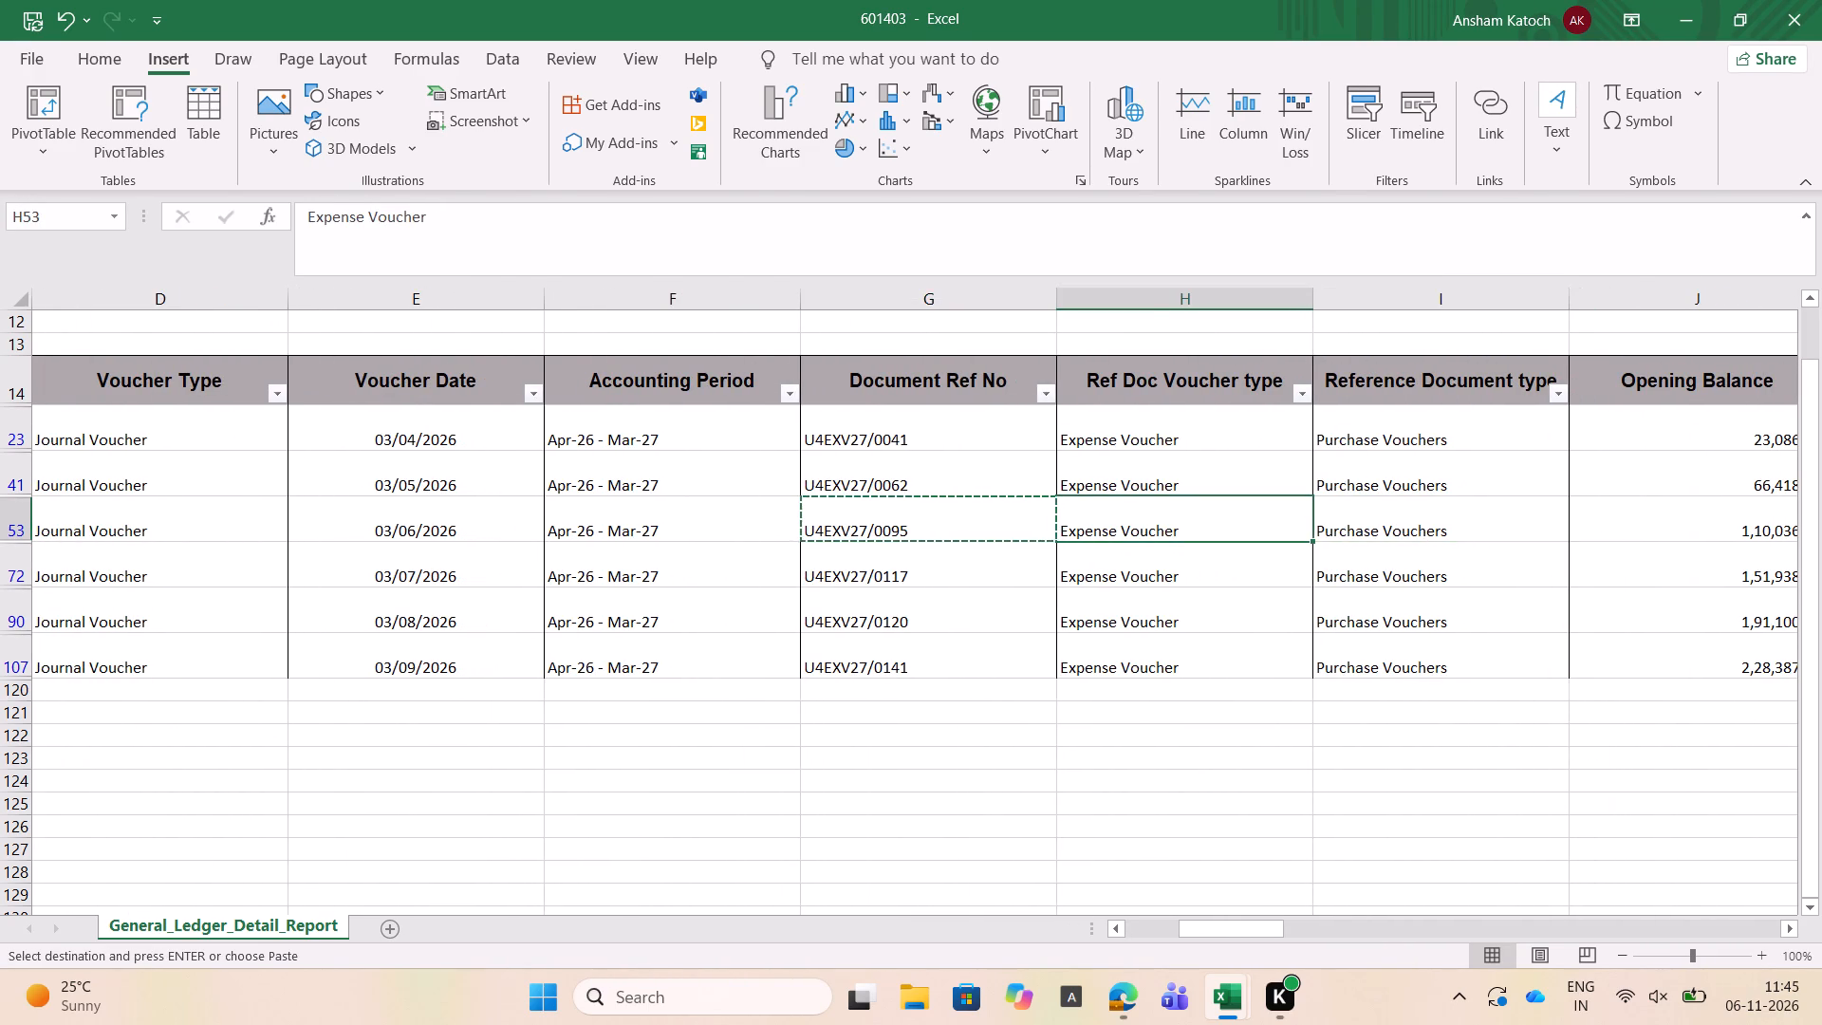
Switch to Microsoft Edge and close the two open BSNL invoice PDFs, leaving the TCS iON Enterprise Portal open.
{"action": "key", "text": "alt+Tab"}
{"action": "key", "text": "alt+Tab"}
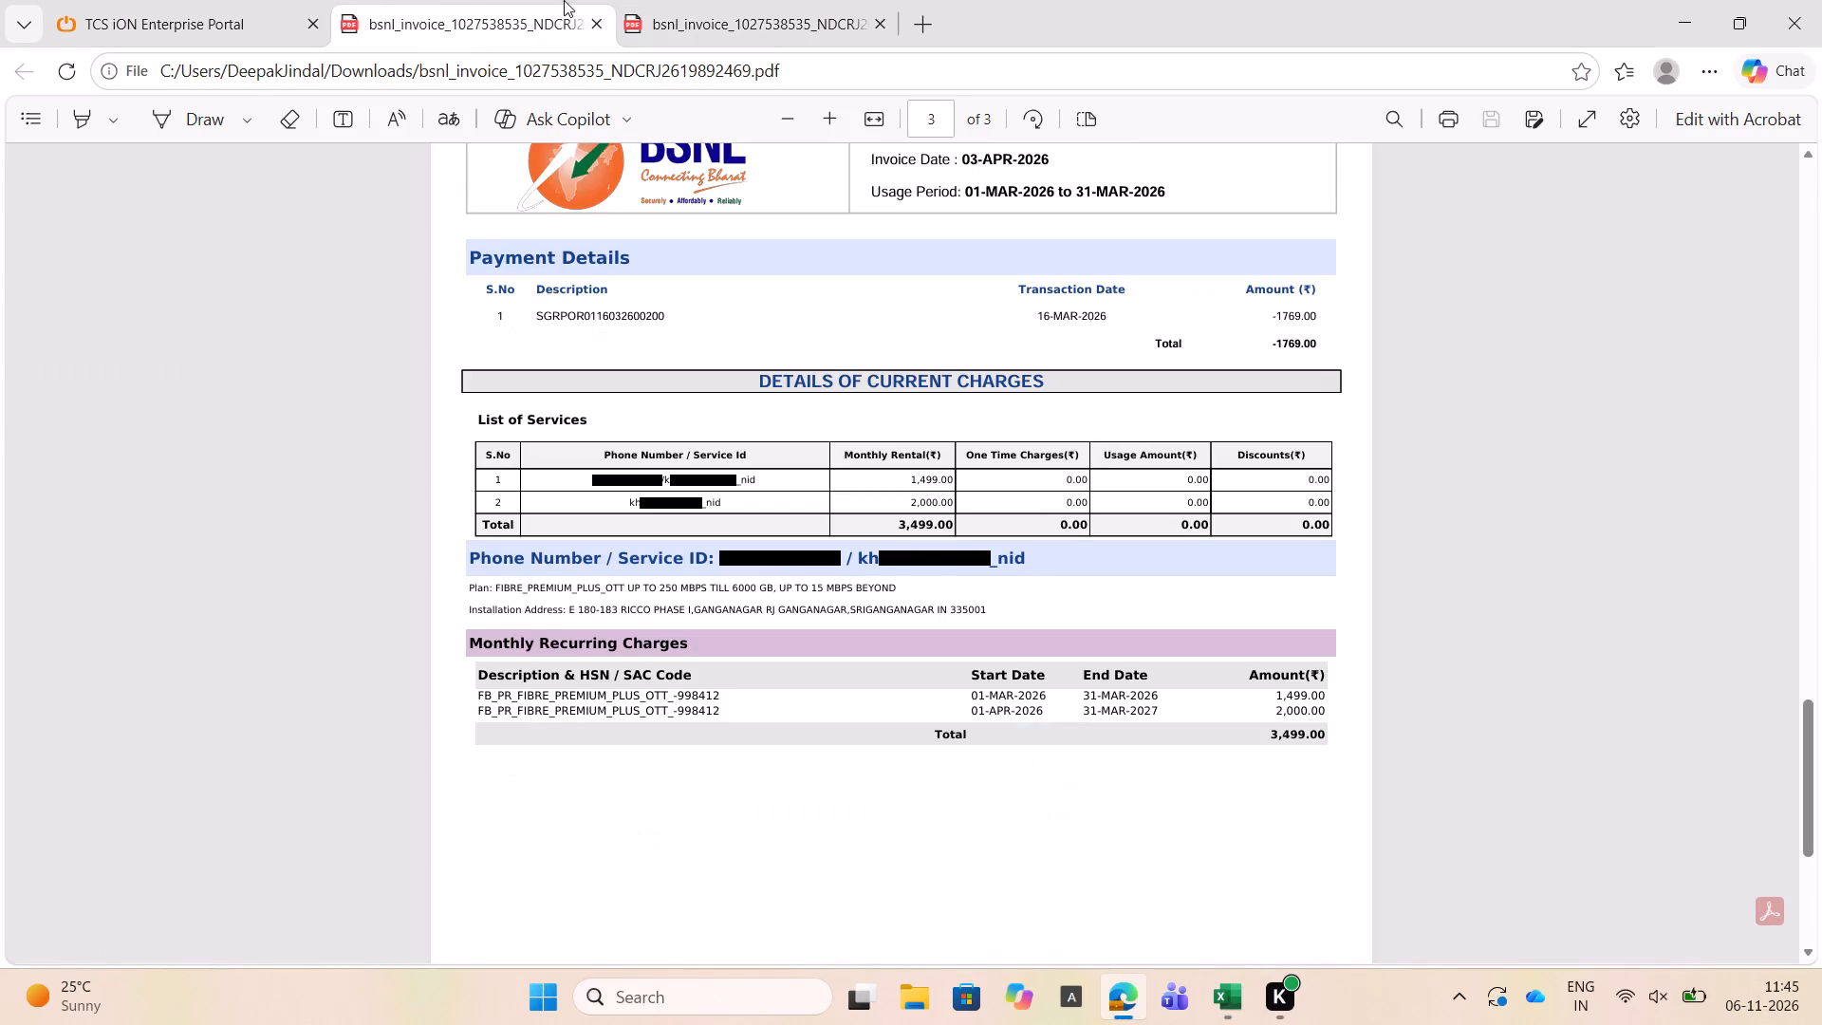
{"action": "left_click", "coordinate": [597, 20]}
{"action": "left_click", "coordinate": [597, 20]}
{"action": "left_click", "coordinate": [597, 20]}
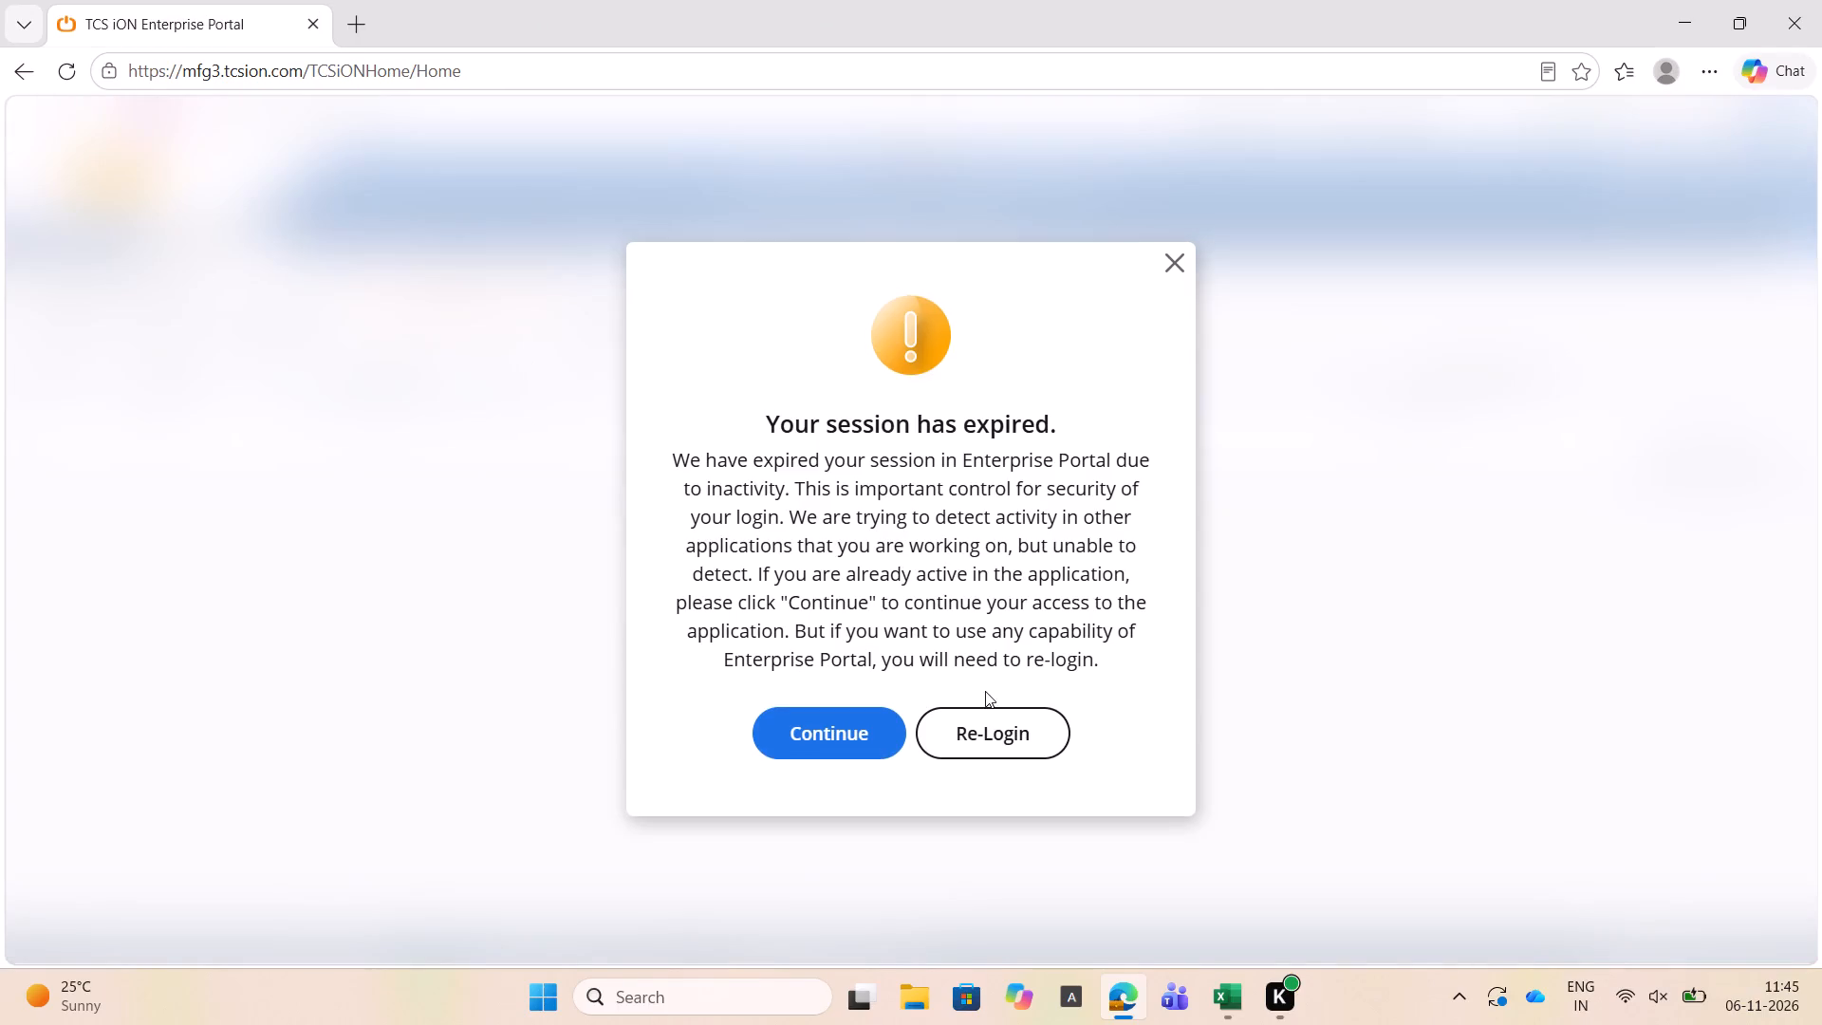
Start a new login to the TCS iON Enterprise Portal from the expired session.
{"action": "left_click", "coordinate": [965, 753]}
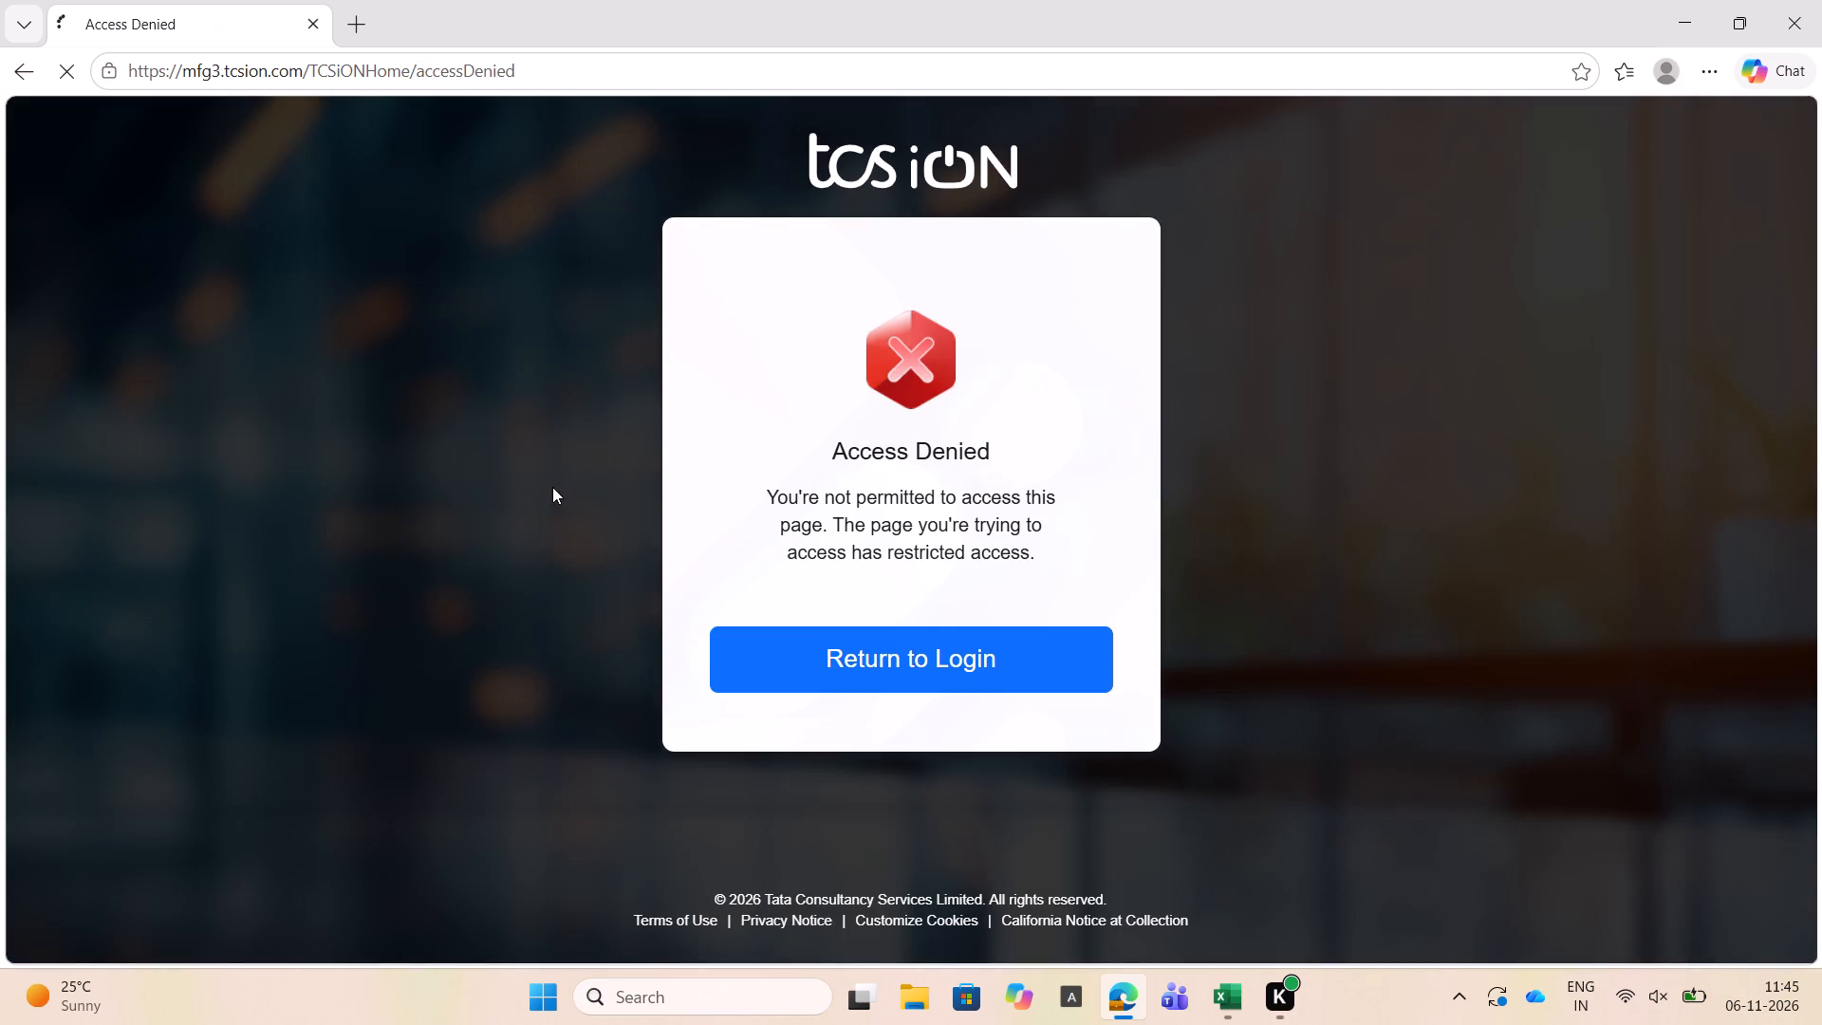
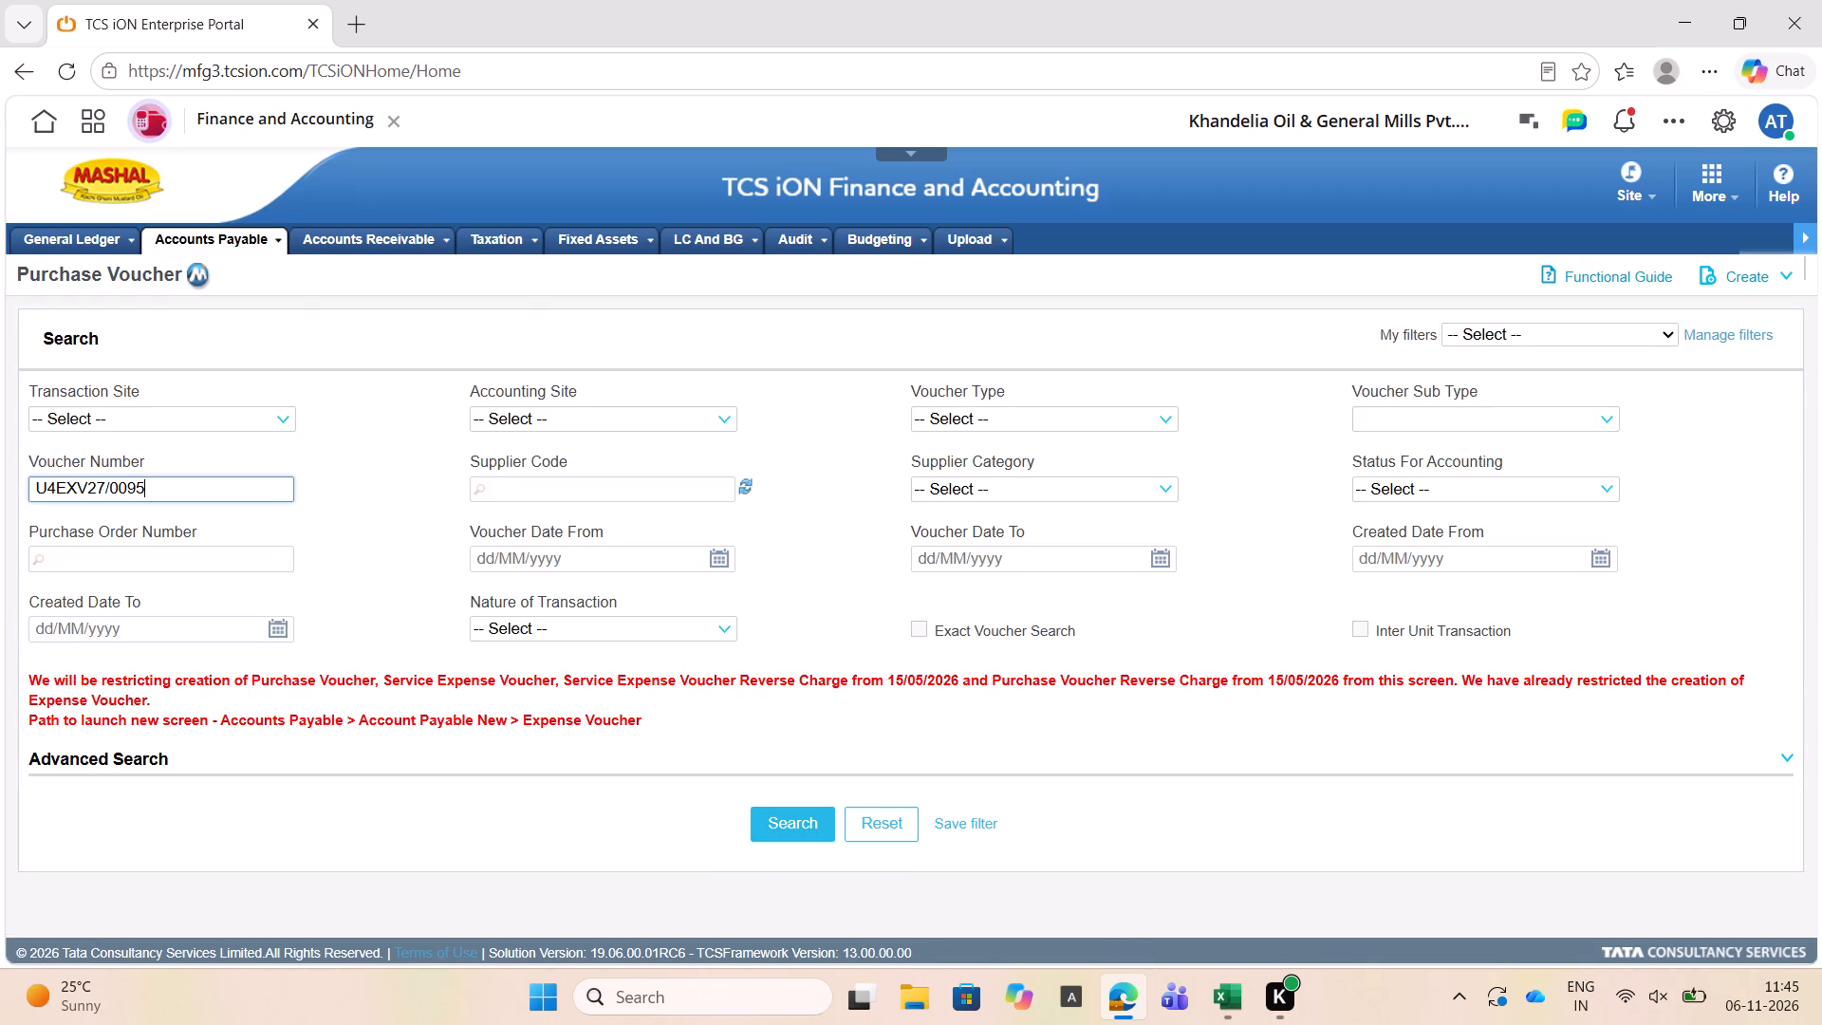
Search the purchase vouchers for voucher number U4EXV27/0095 and open the matching KOGMU4 expense voucher.
{"action": "left_click", "coordinate": [771, 829]}
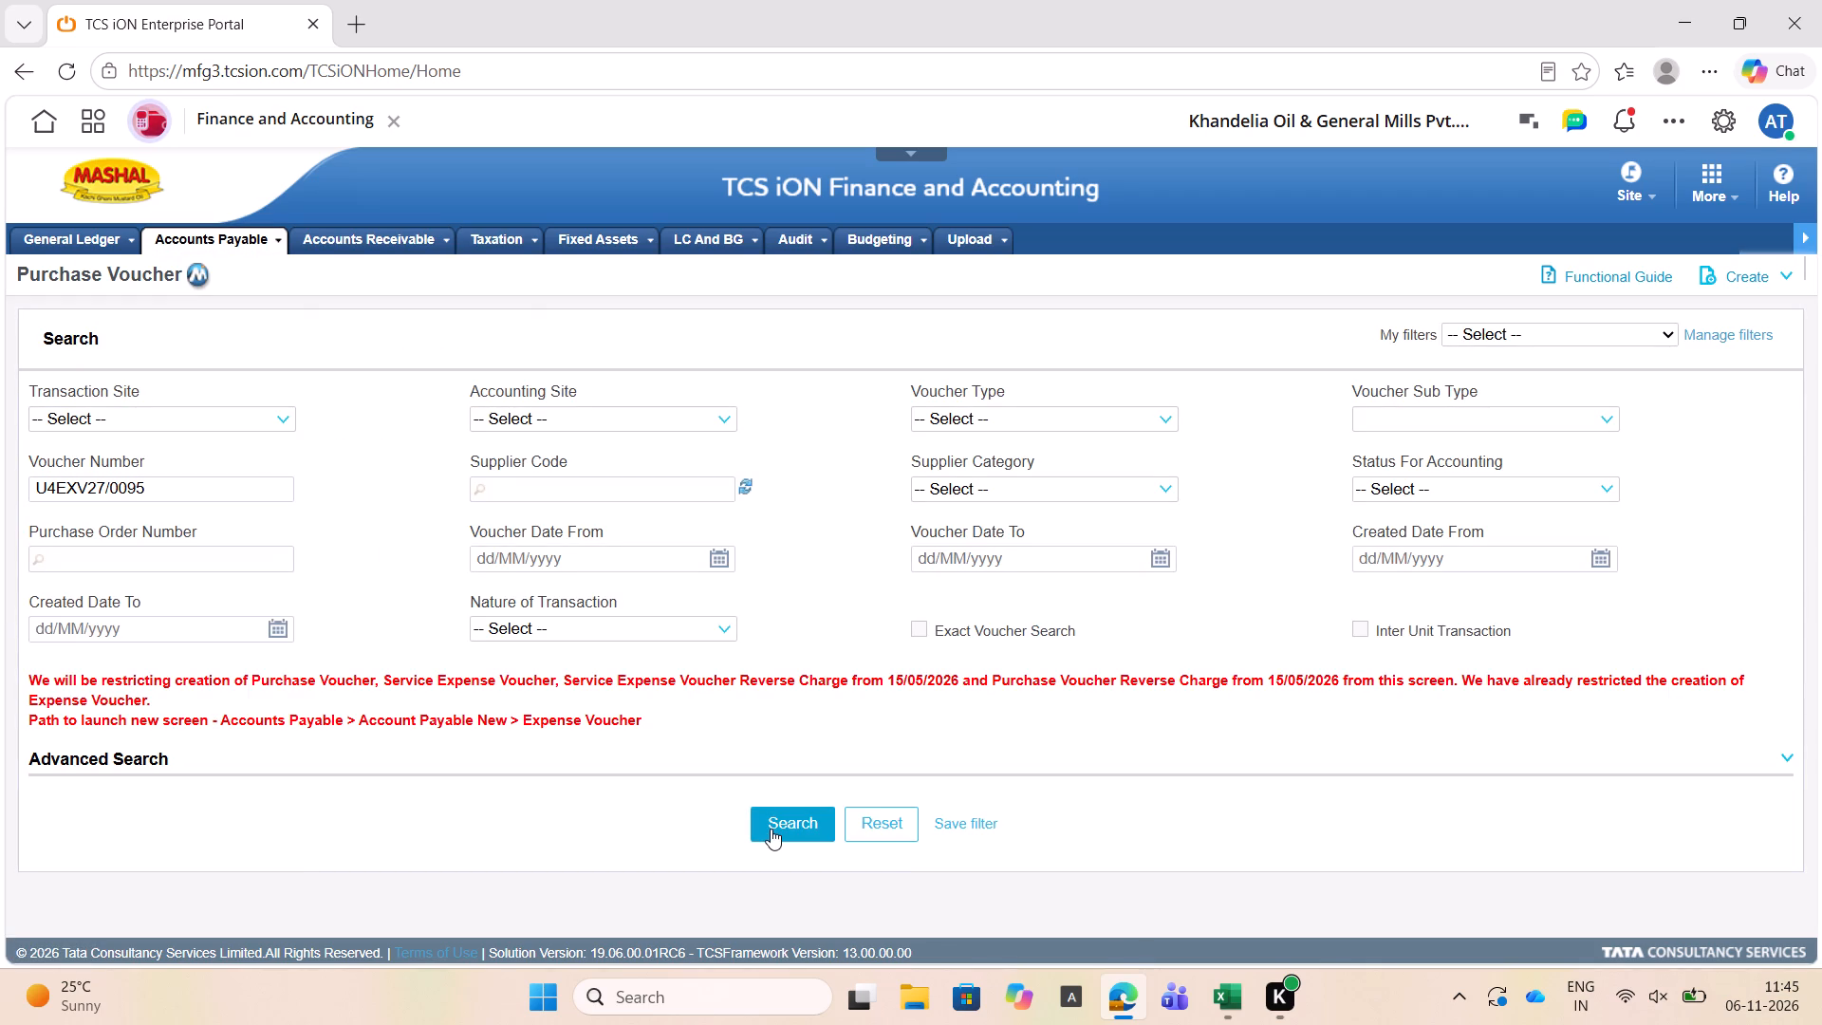
{"action": "scroll", "coordinate": [771, 829], "scroll_direction": "down", "scroll_amount": 2}
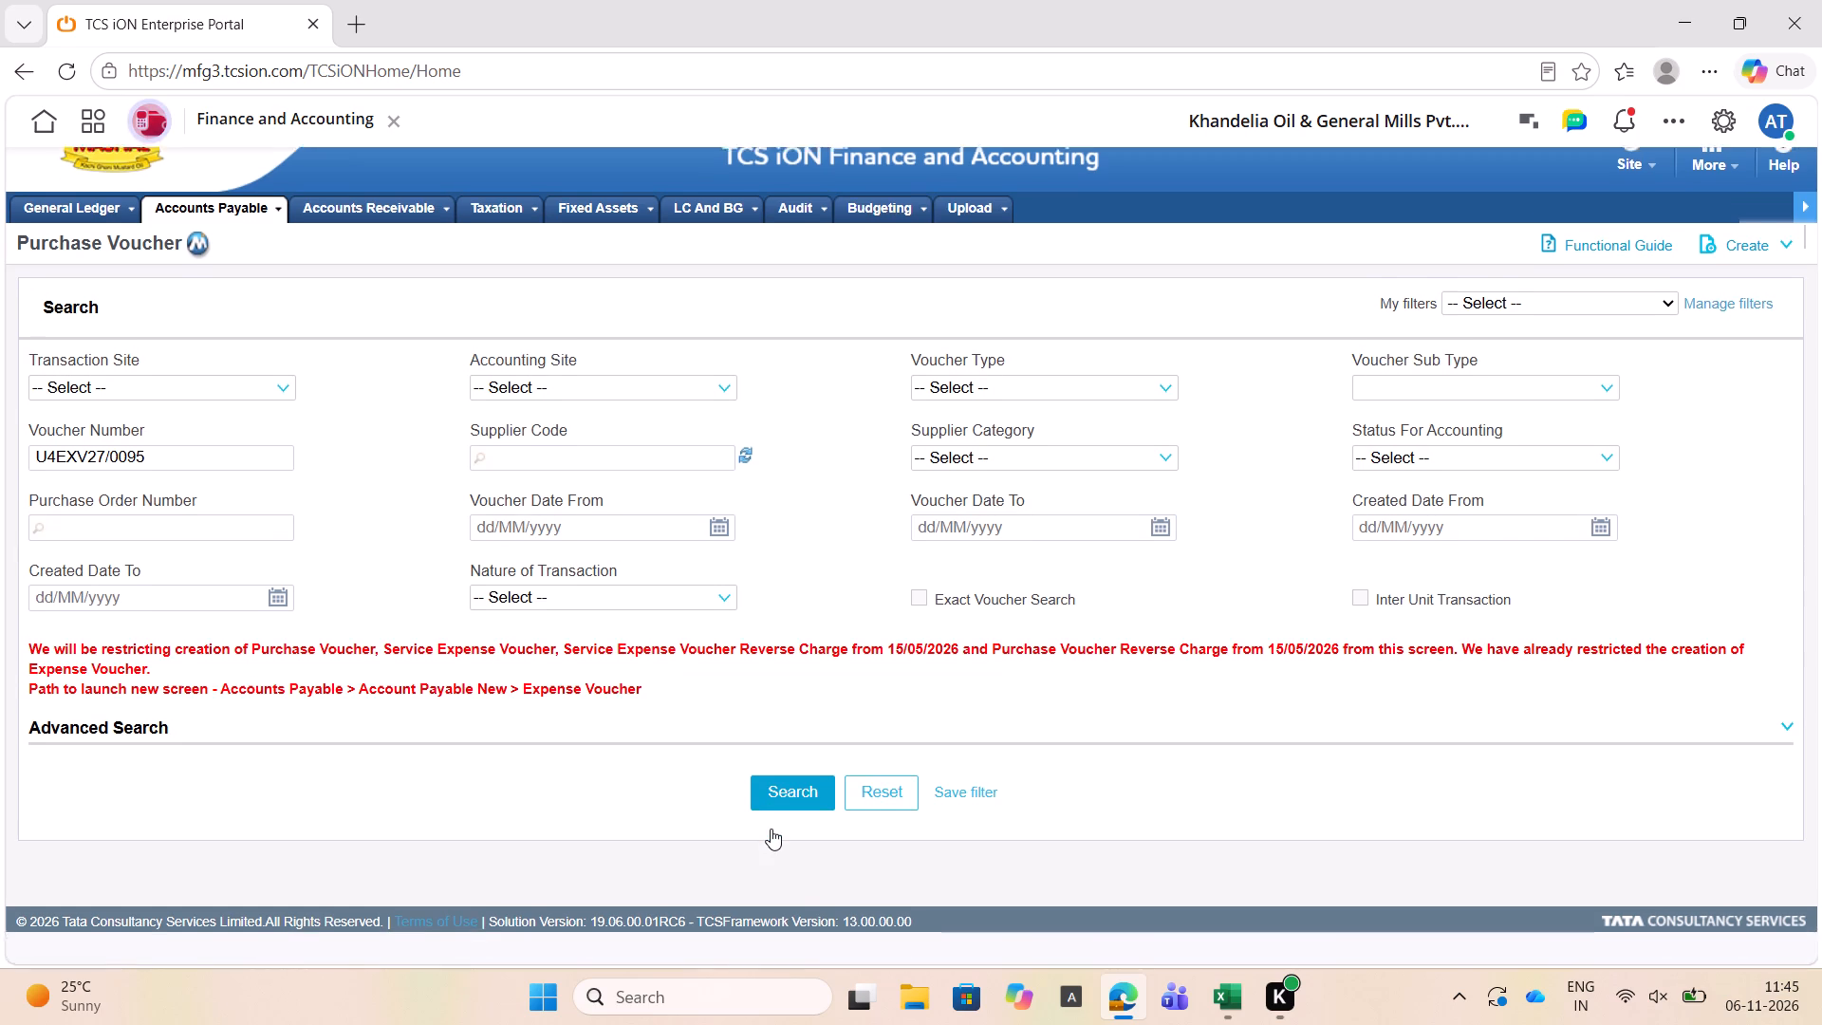
{"action": "scroll", "coordinate": [771, 829], "scroll_direction": "down", "scroll_amount": 2}
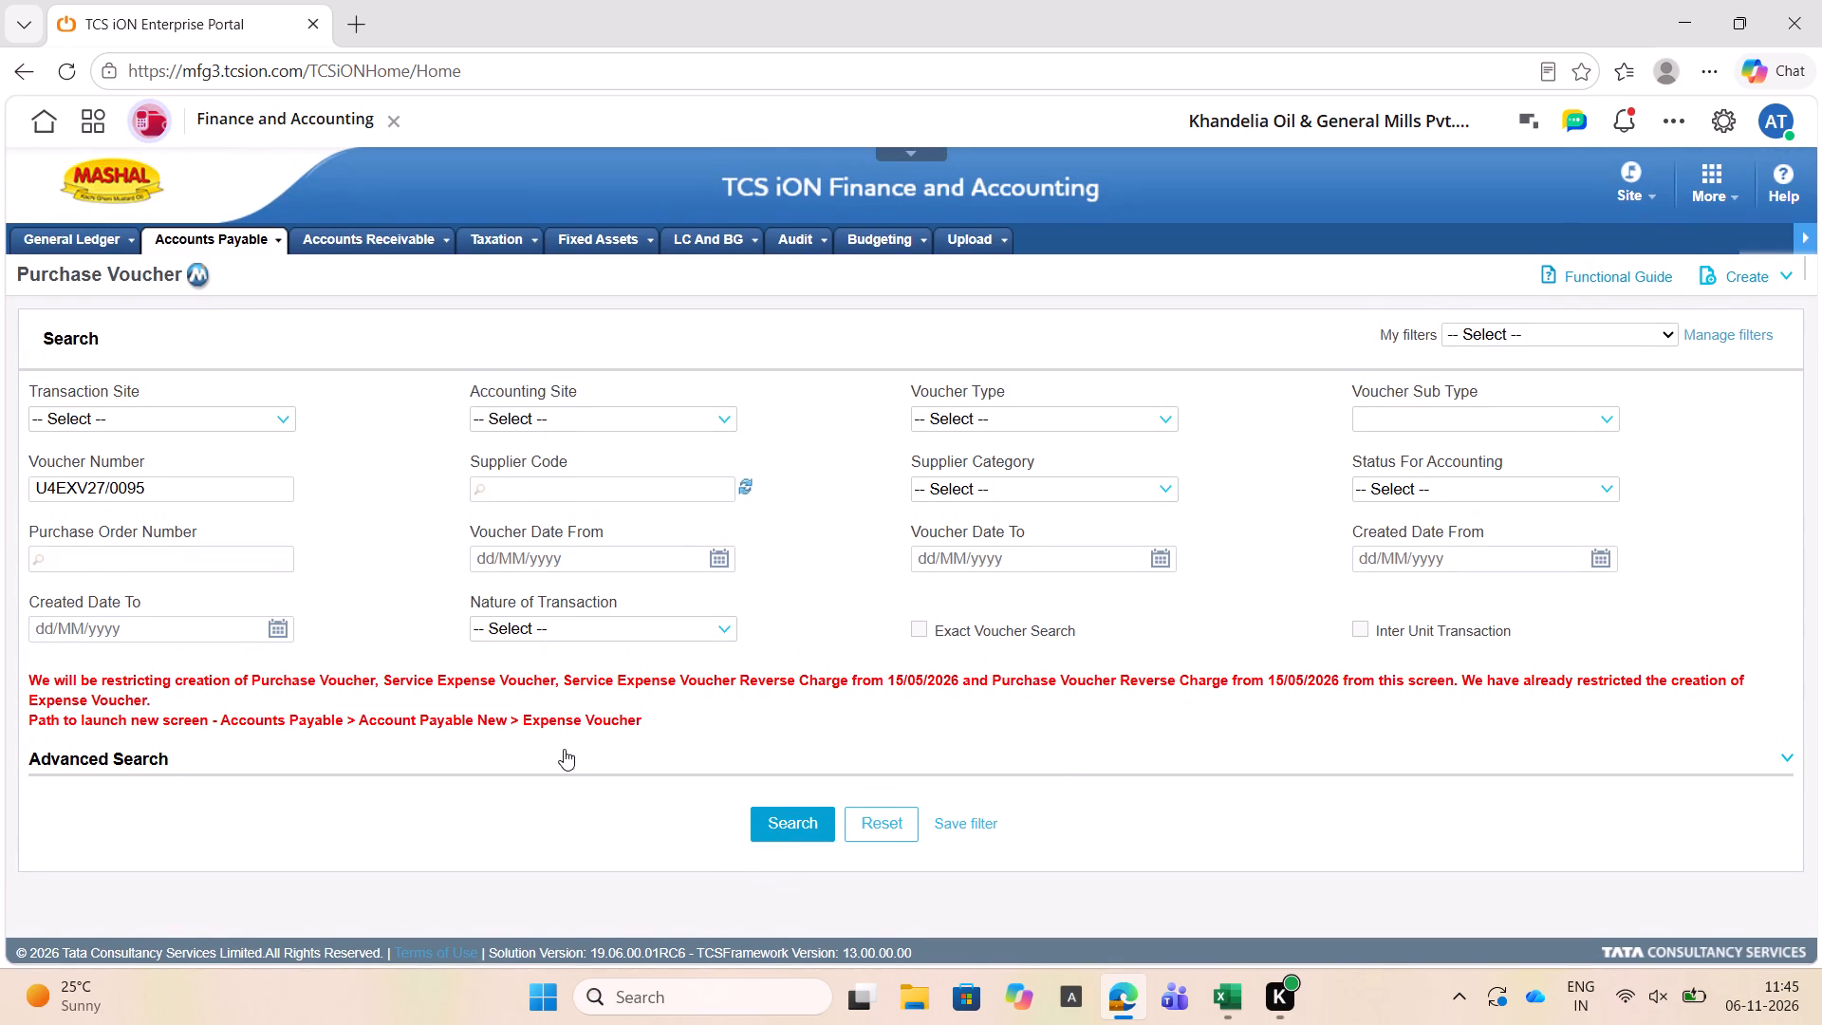
{"action": "scroll", "coordinate": [564, 749], "scroll_direction": "down", "scroll_amount": 3}
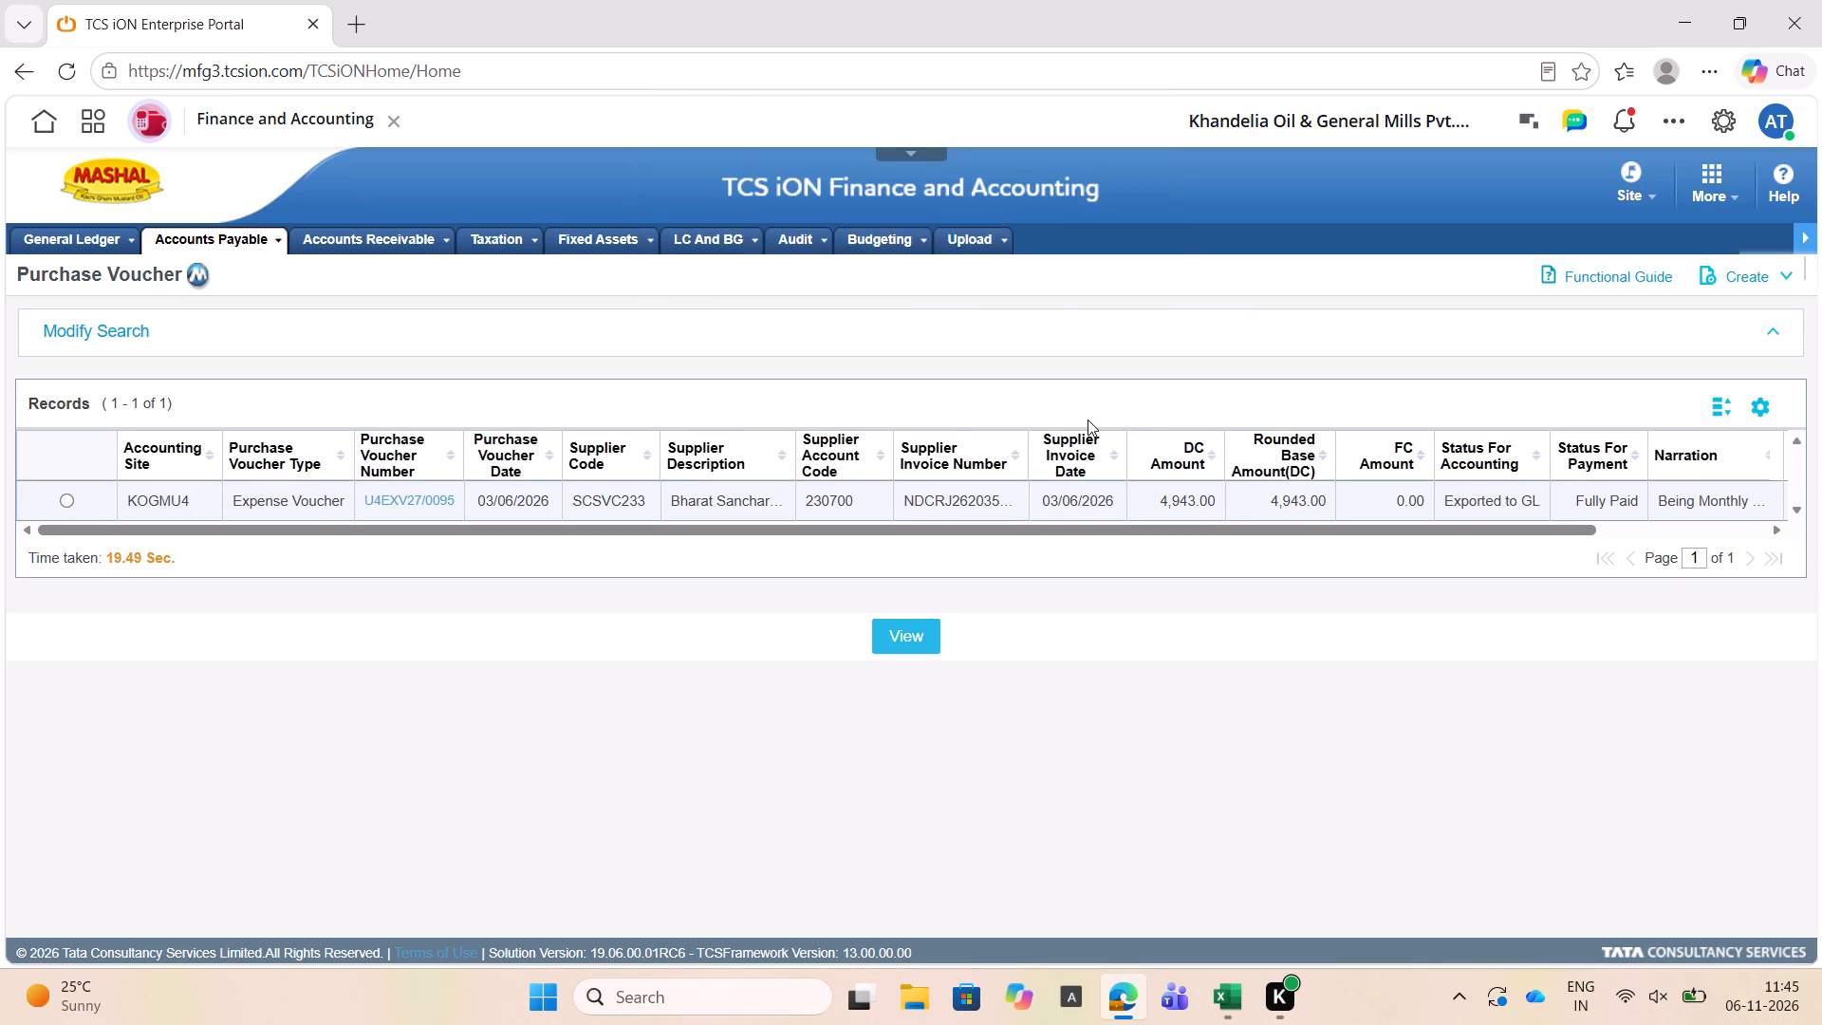
{"action": "left_click", "coordinate": [389, 502]}
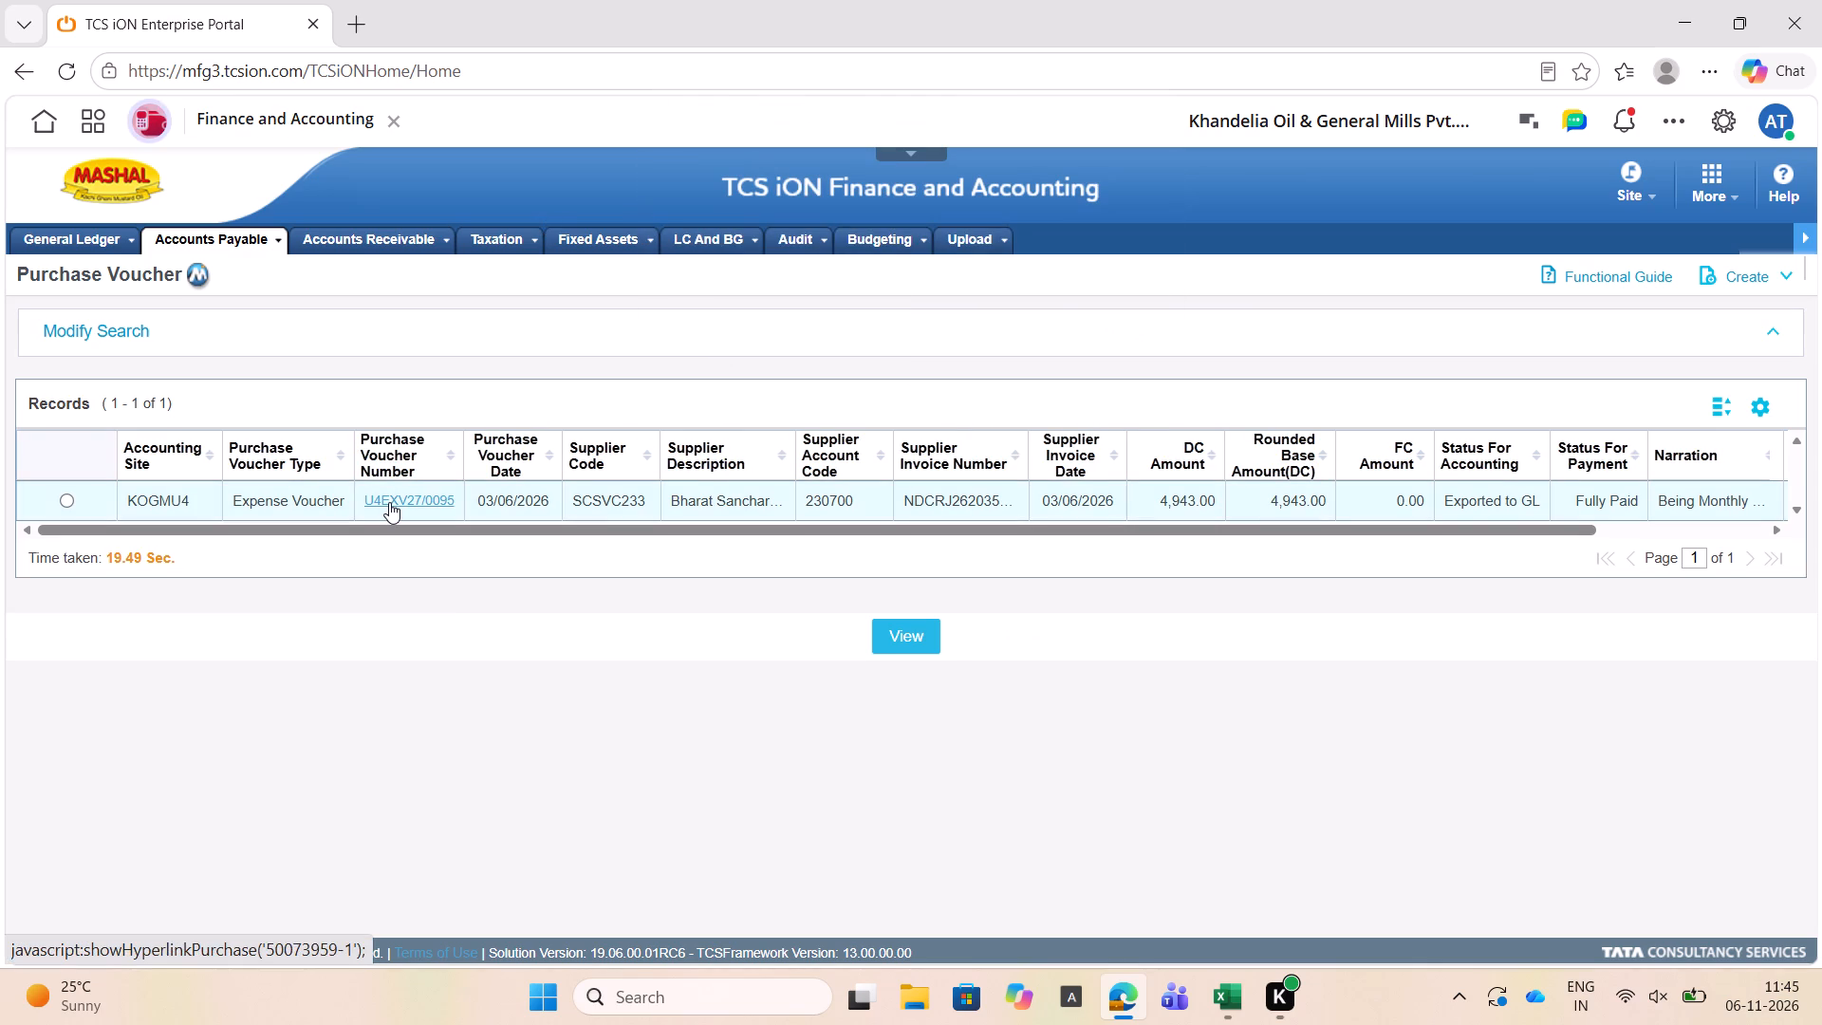
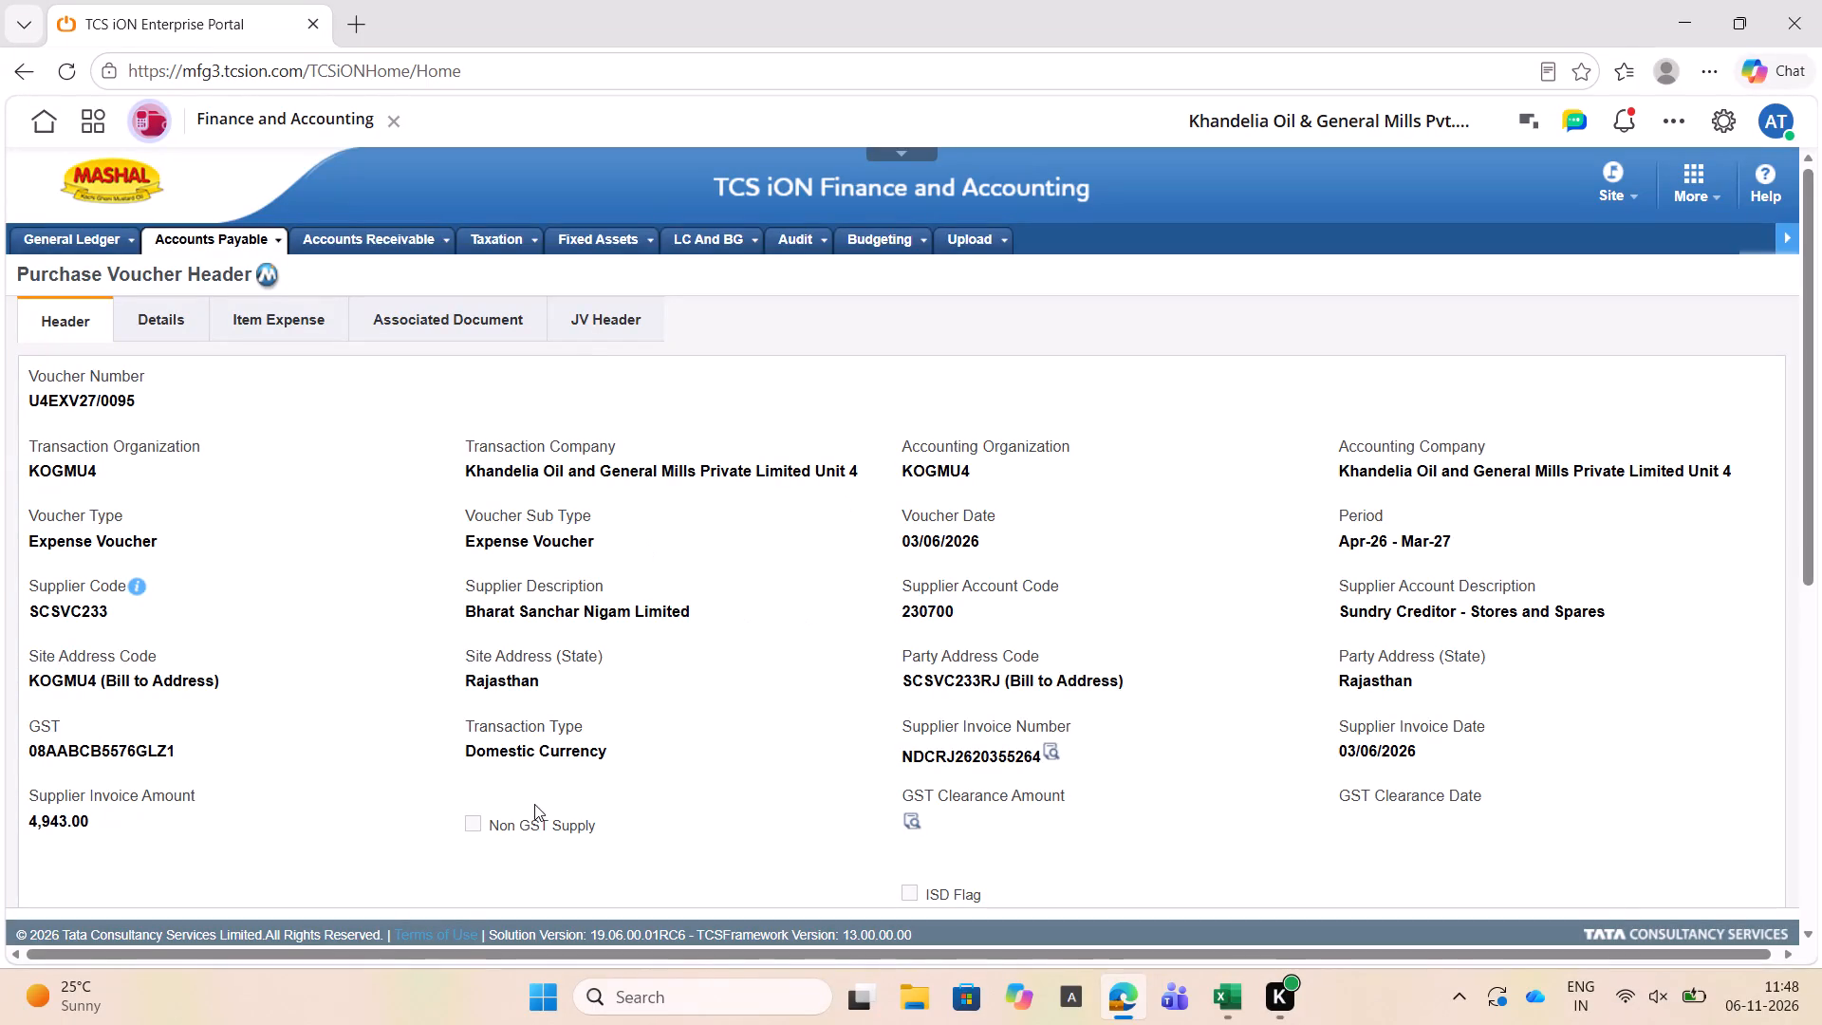
Open the BSNL invoice PDF attached to voucher U4EXV27/0095 and review the account and charge summaries on its first page.
{"action": "left_click", "coordinate": [420, 337]}
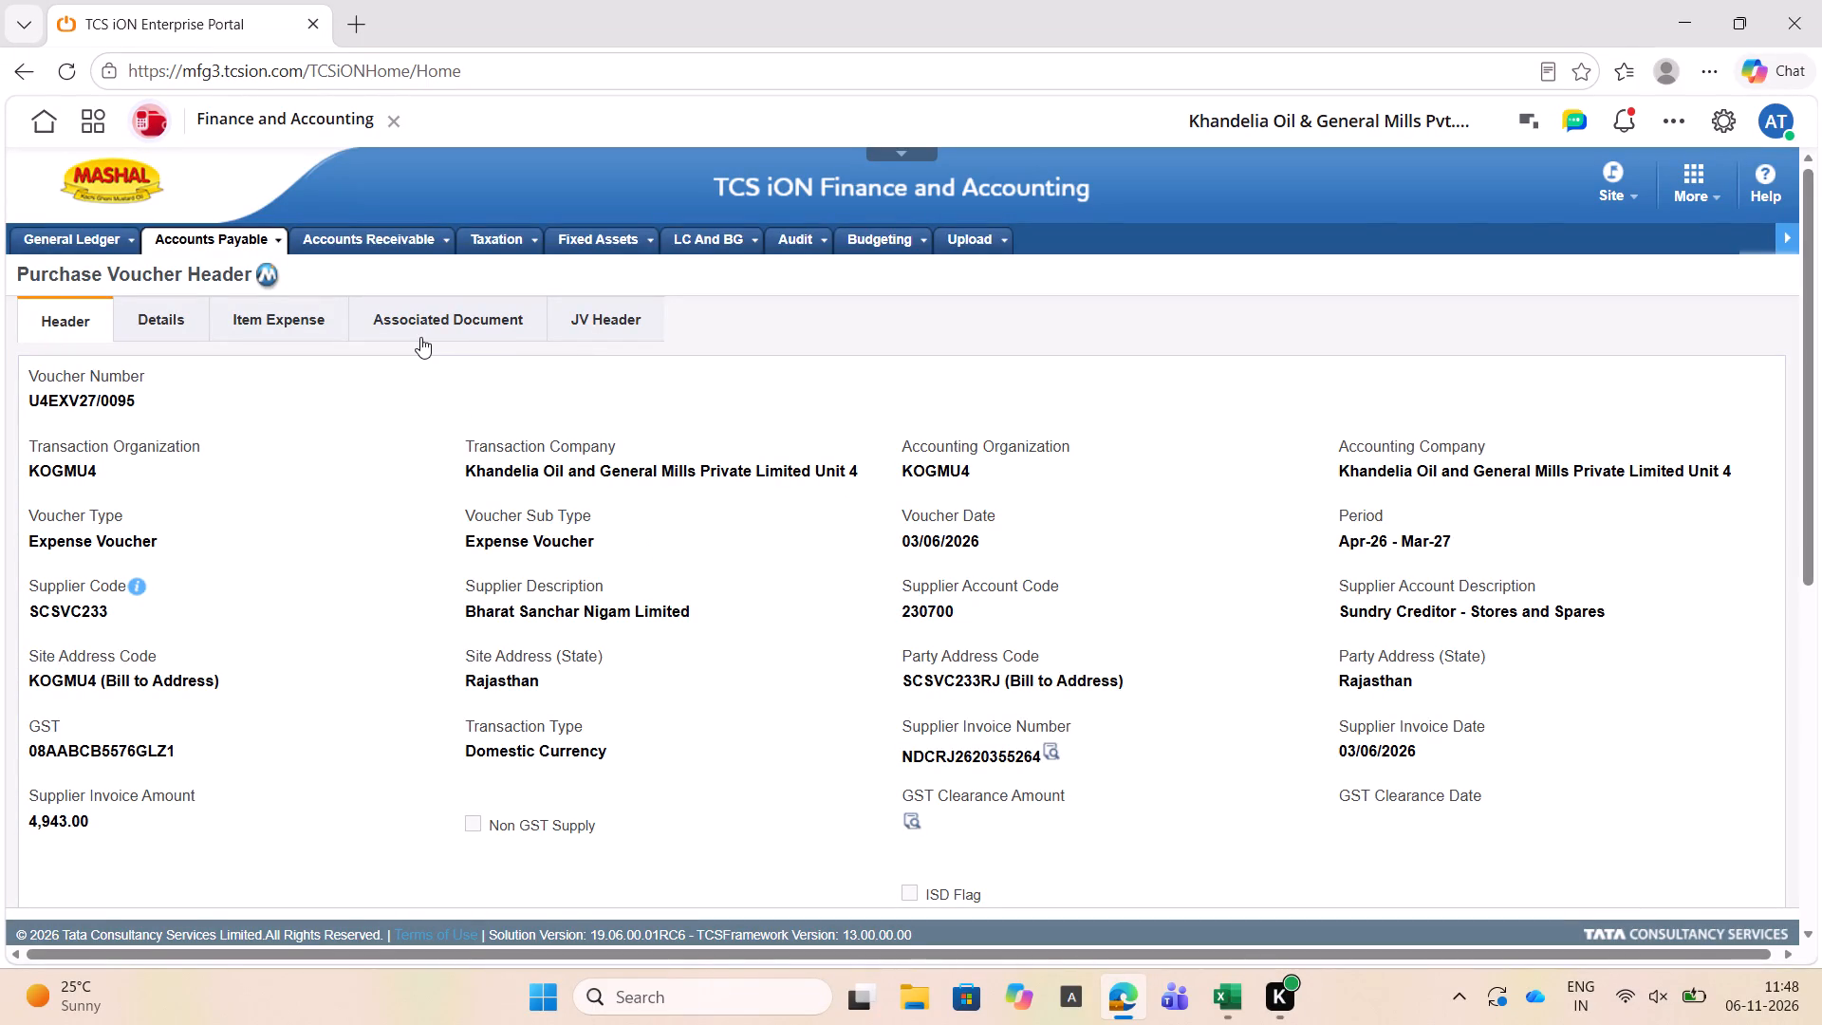
{"action": "left_click", "coordinate": [442, 409]}
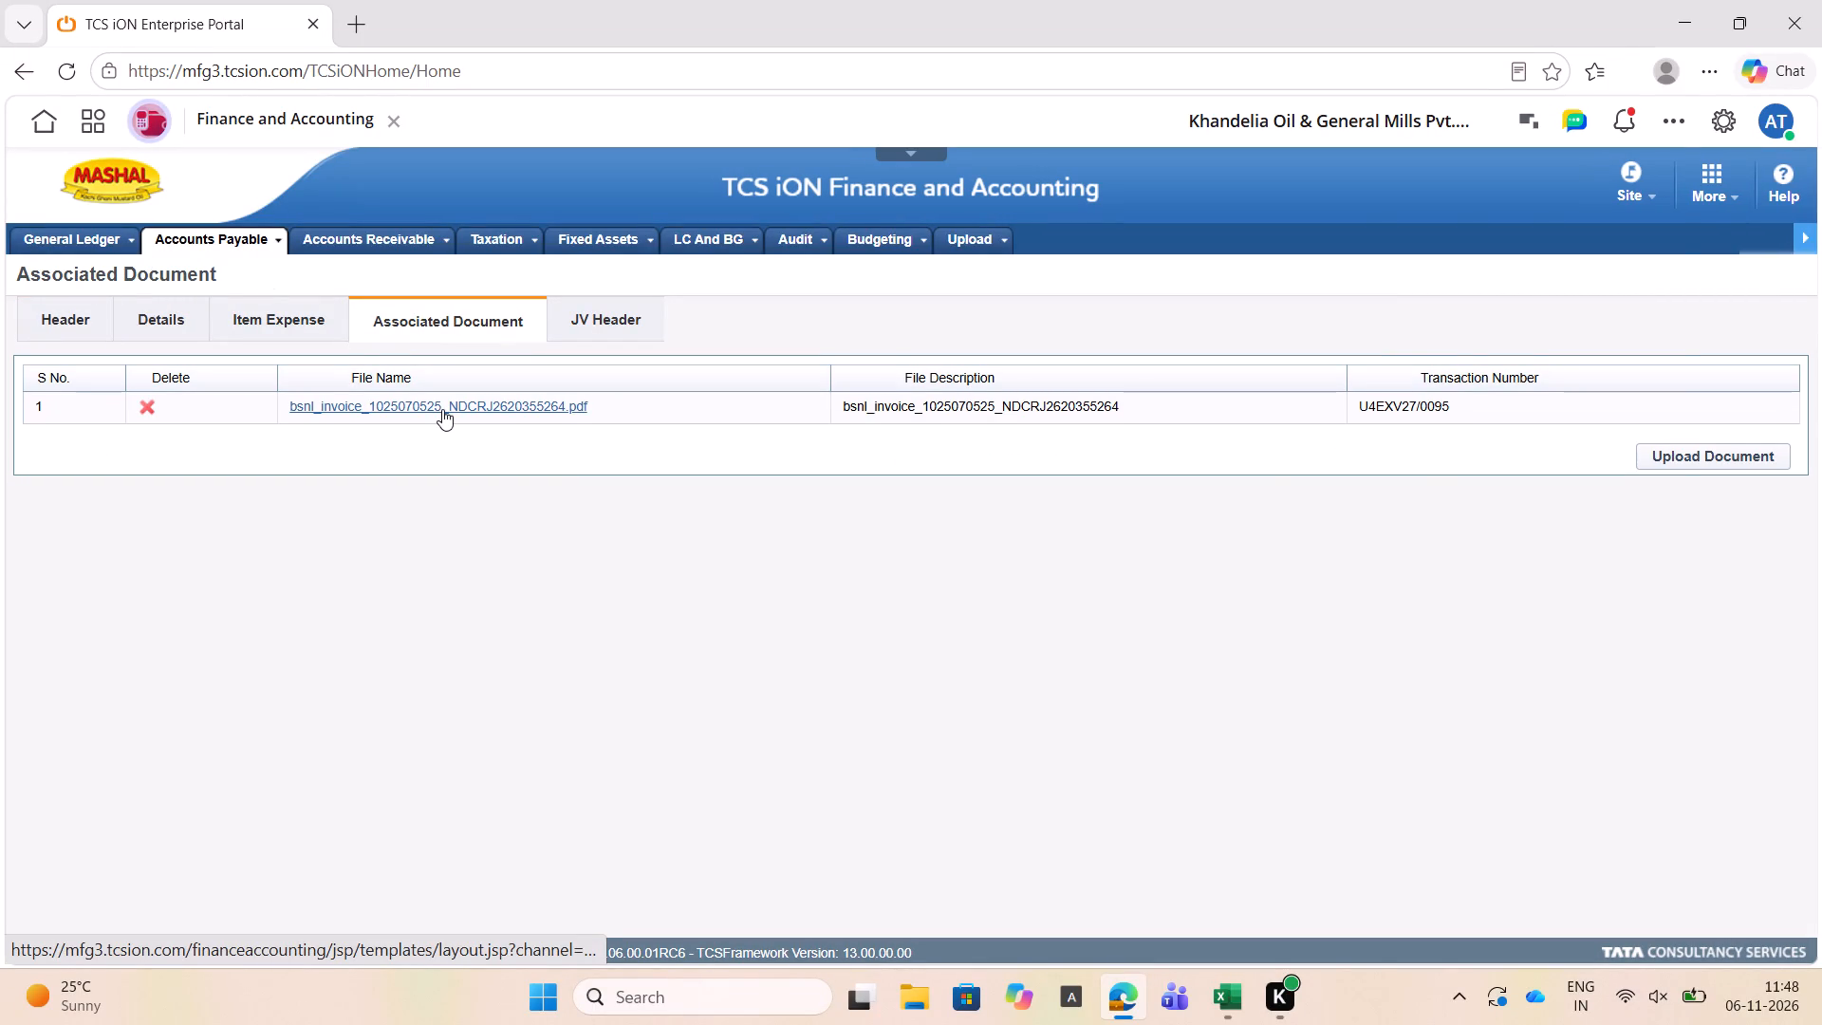
{"action": "left_click", "coordinate": [1337, 230]}
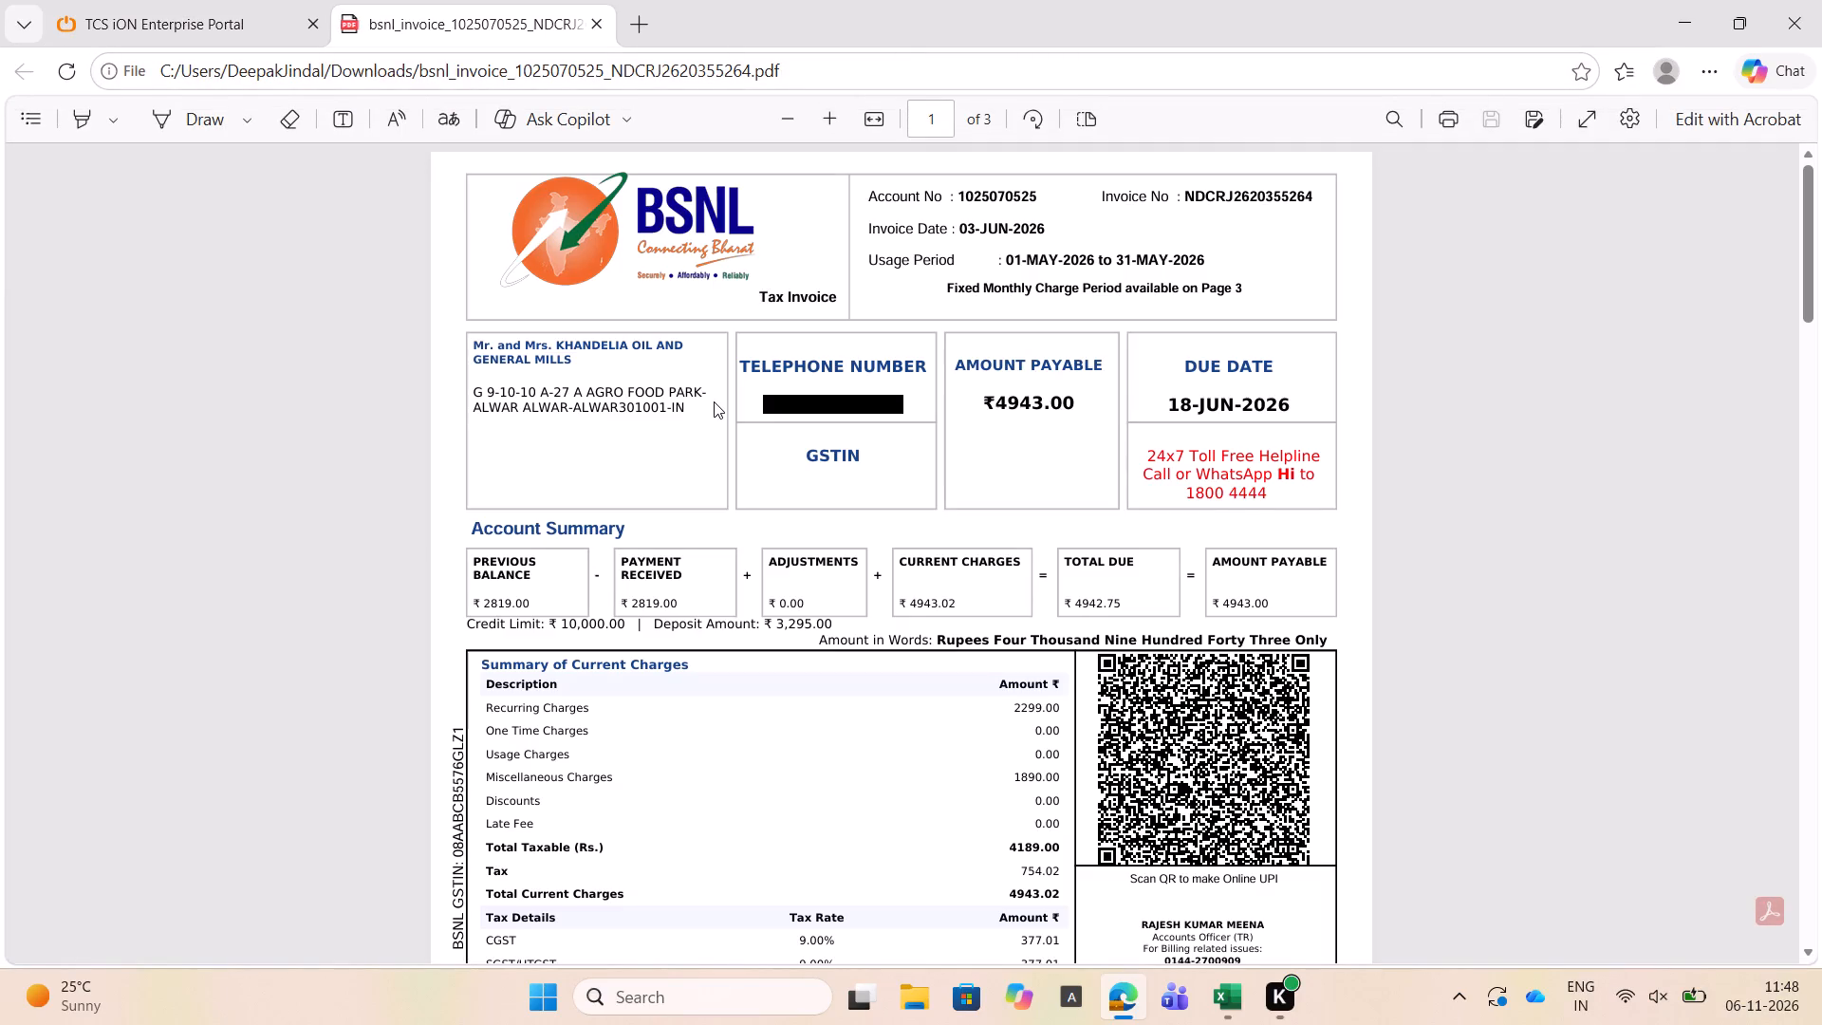
{"action": "scroll", "coordinate": [714, 401], "scroll_direction": "down", "scroll_amount": 1}
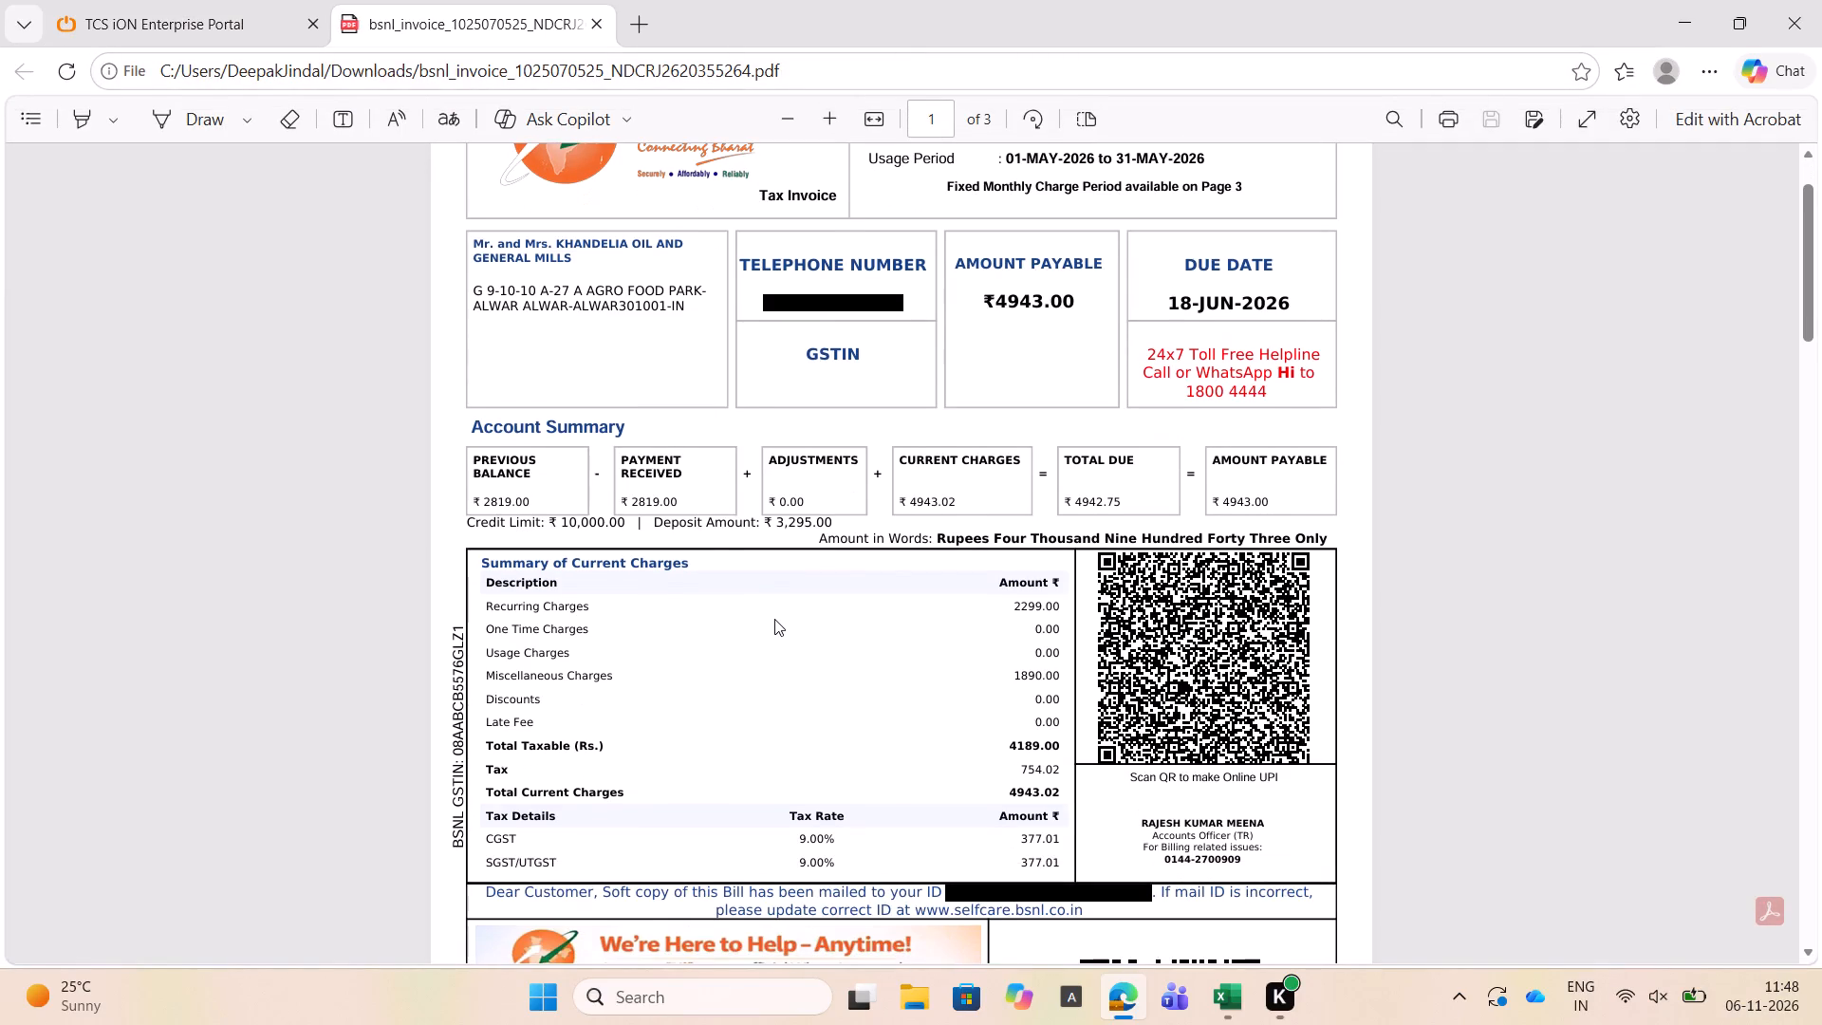
{"action": "scroll", "coordinate": [697, 696], "scroll_direction": "down", "scroll_amount": 2}
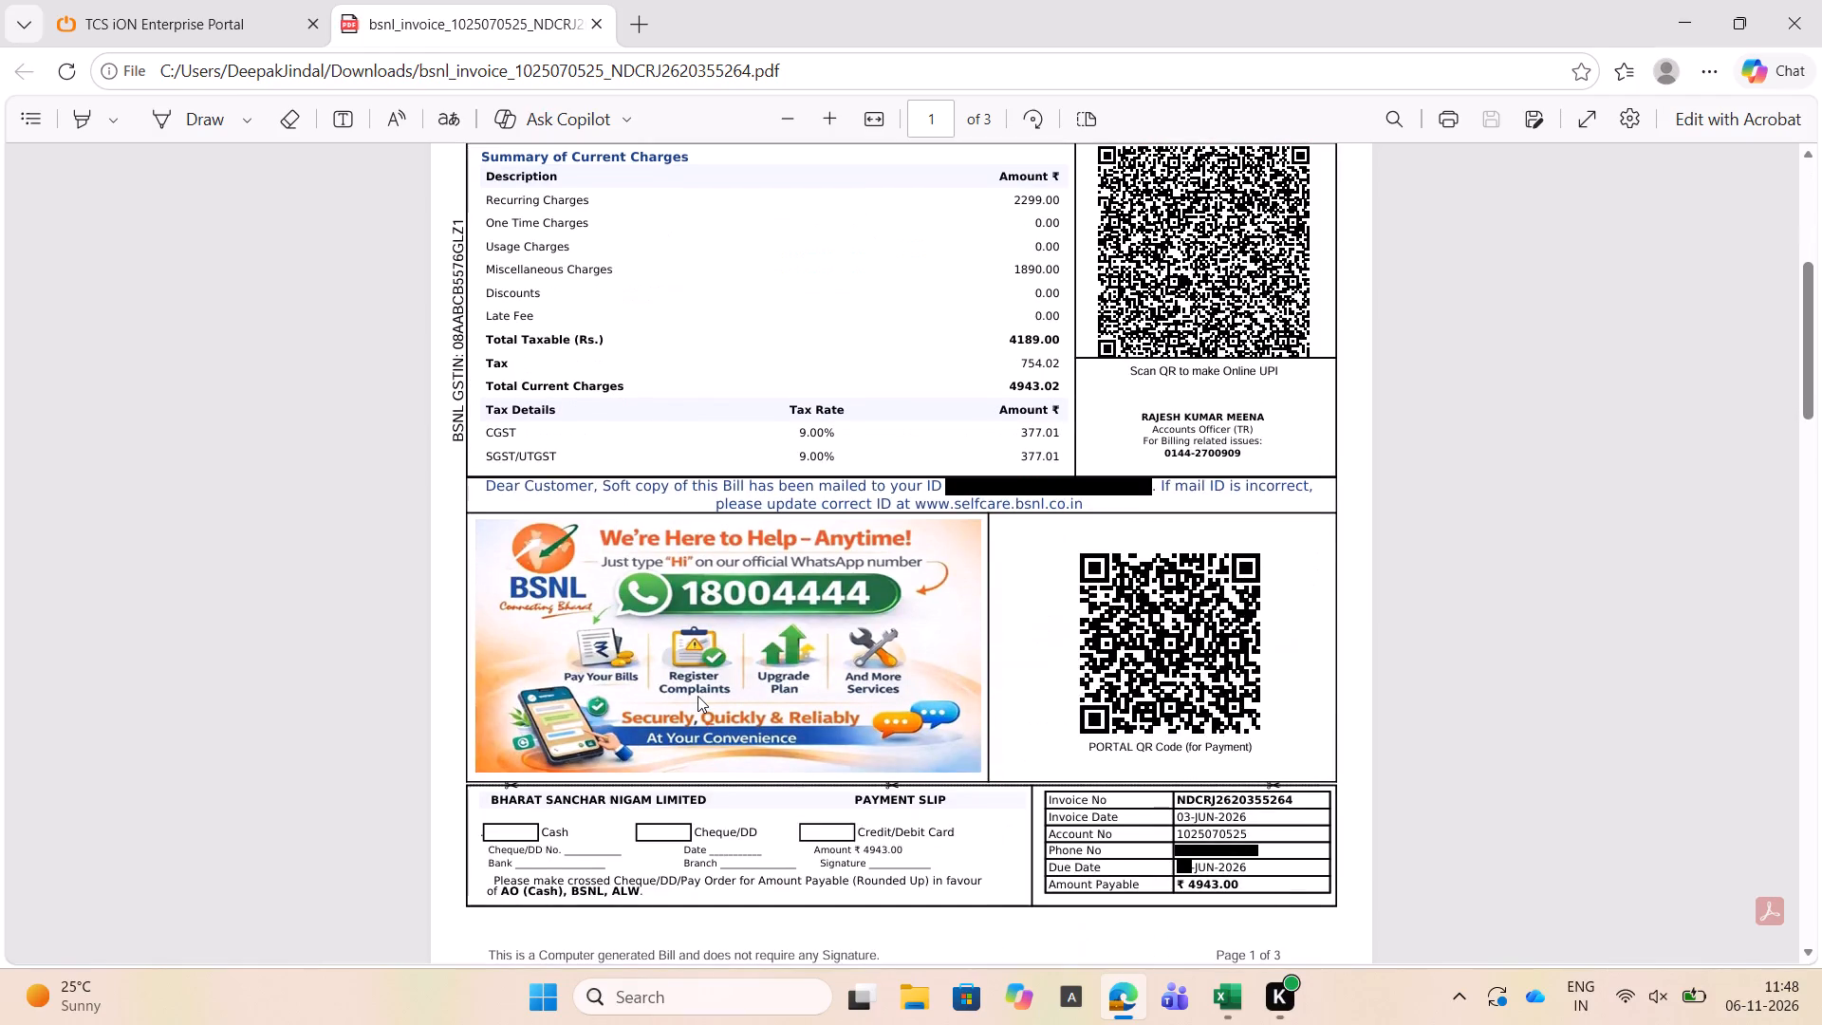
Switch to the 601403 workbook in Excel and examine the U4EXV27/0095 ledger row's dates, narration and debit amount.
{"action": "key", "text": "alt+Tab"}
{"action": "key", "text": "alt+Tab"}
{"action": "key", "text": "alt+Tab"}
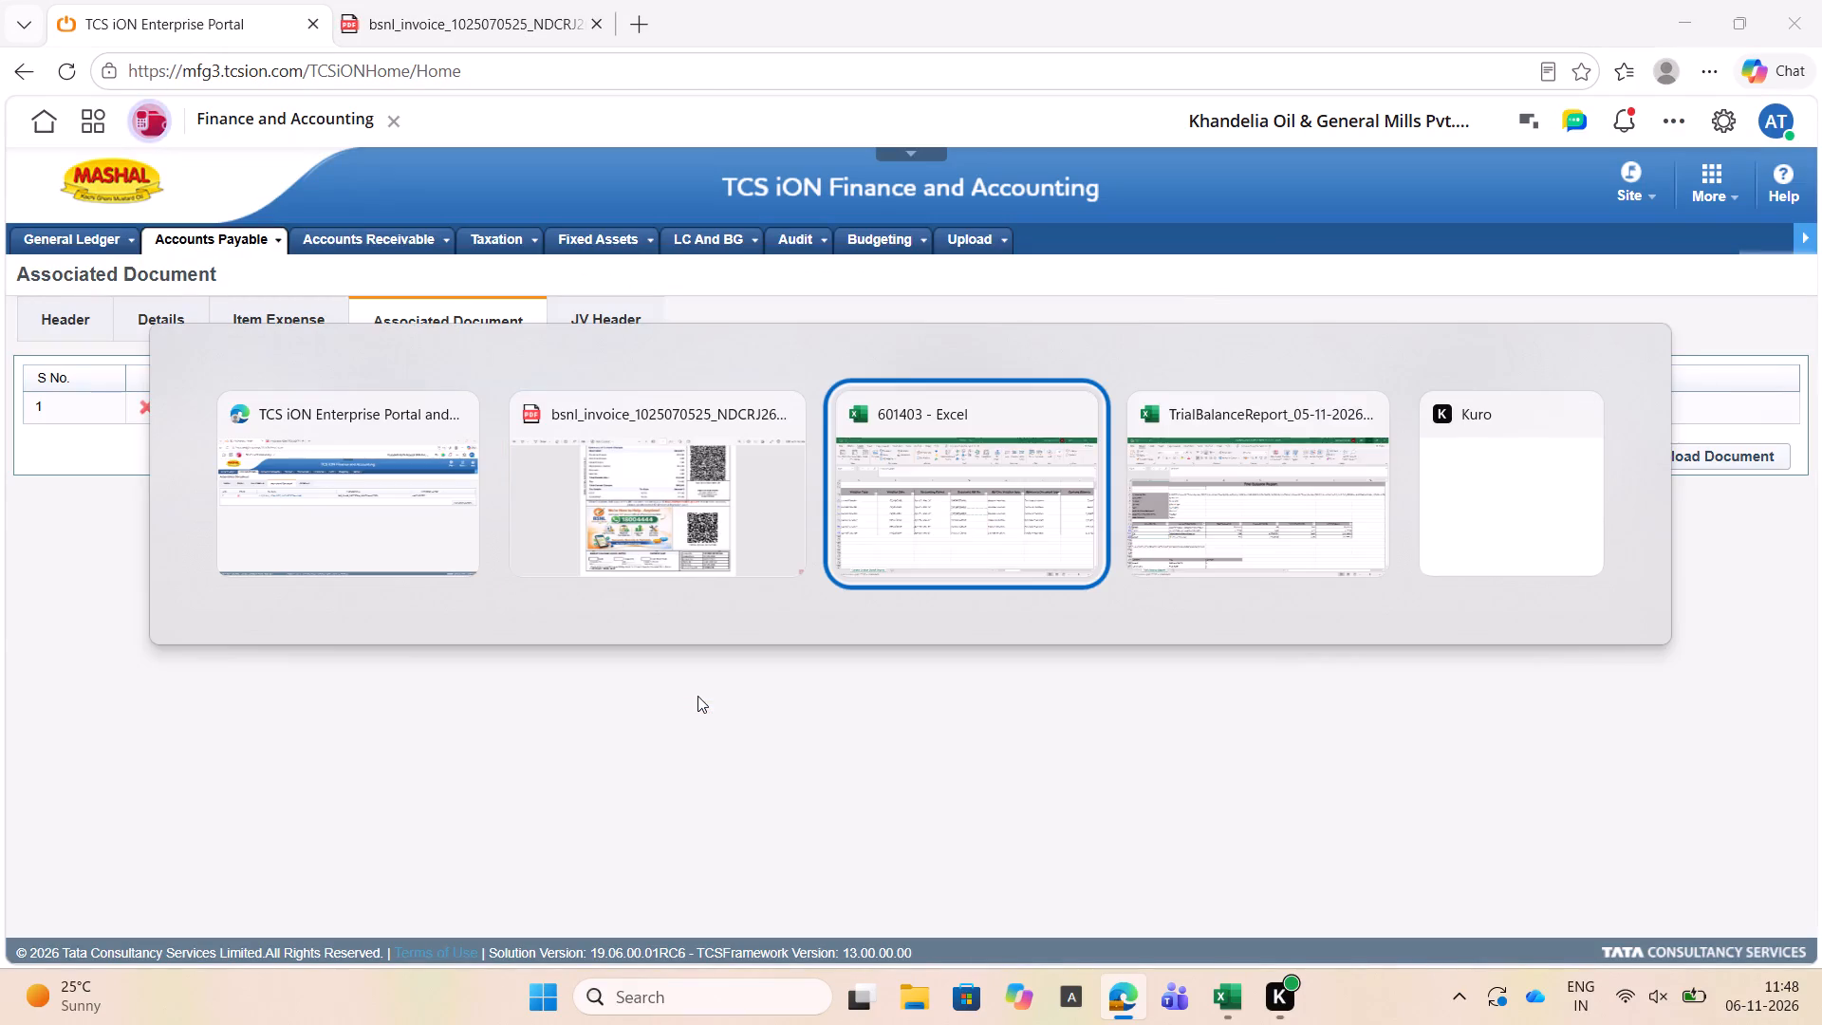
{"action": "key", "text": "Right"}
{"action": "key", "text": "Right"}
{"action": "key", "text": "Right"}
{"action": "key", "text": "Right"}
{"action": "key", "text": "Right"}
{"action": "key", "text": "Right"}
{"action": "key", "text": "Right"}
{"action": "key", "text": "Right"}
{"action": "key", "text": "Right"}
{"action": "key", "text": "Right"}
{"action": "key", "text": "Right"}
{"action": "key", "text": "Right"}
{"action": "key", "text": "Right"}
{"action": "key", "text": "Right"}
{"action": "key", "text": "Right"}
{"action": "key", "text": "Right"}
{"action": "key", "text": "Right"}
{"action": "key", "text": "Right"}
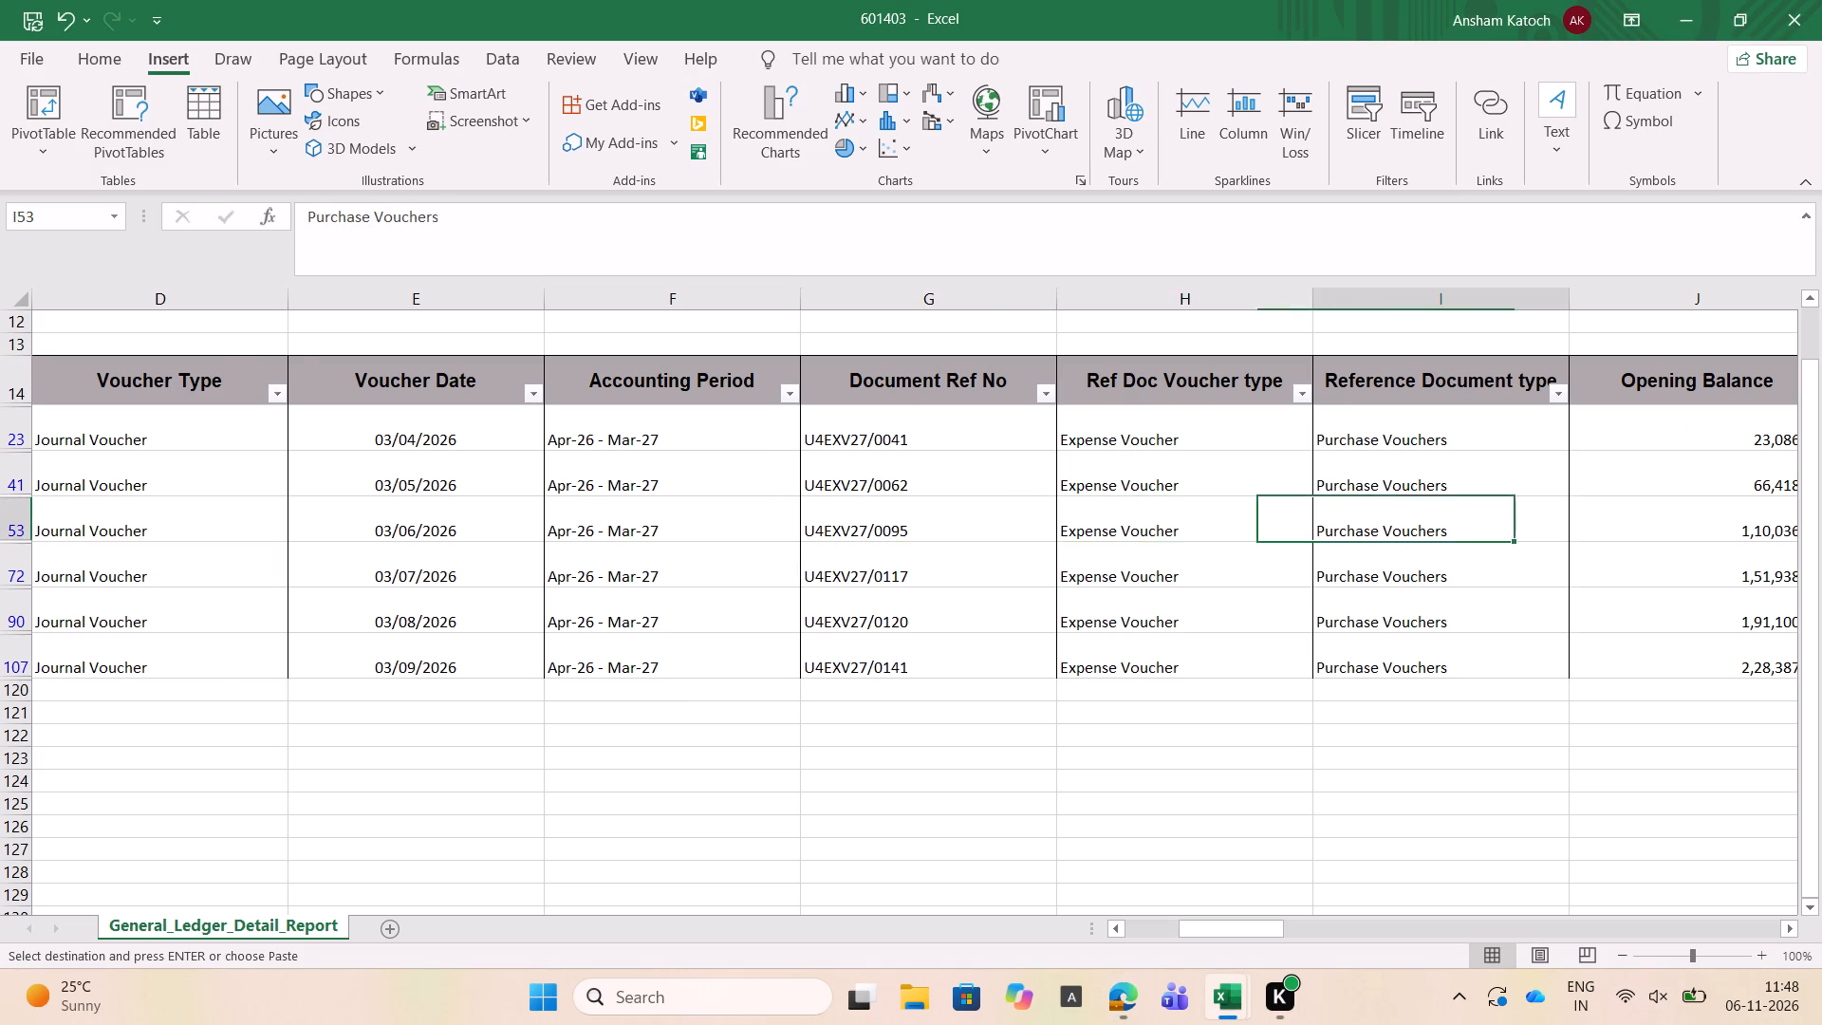
{"action": "key", "text": "Right"}
{"action": "key", "text": "Right"}
{"action": "key", "text": "Right"}
{"action": "key", "text": "Right"}
{"action": "key", "text": "Right"}
{"action": "key", "text": "Right"}
{"action": "key", "text": "Right"}
{"action": "key", "text": "Right"}
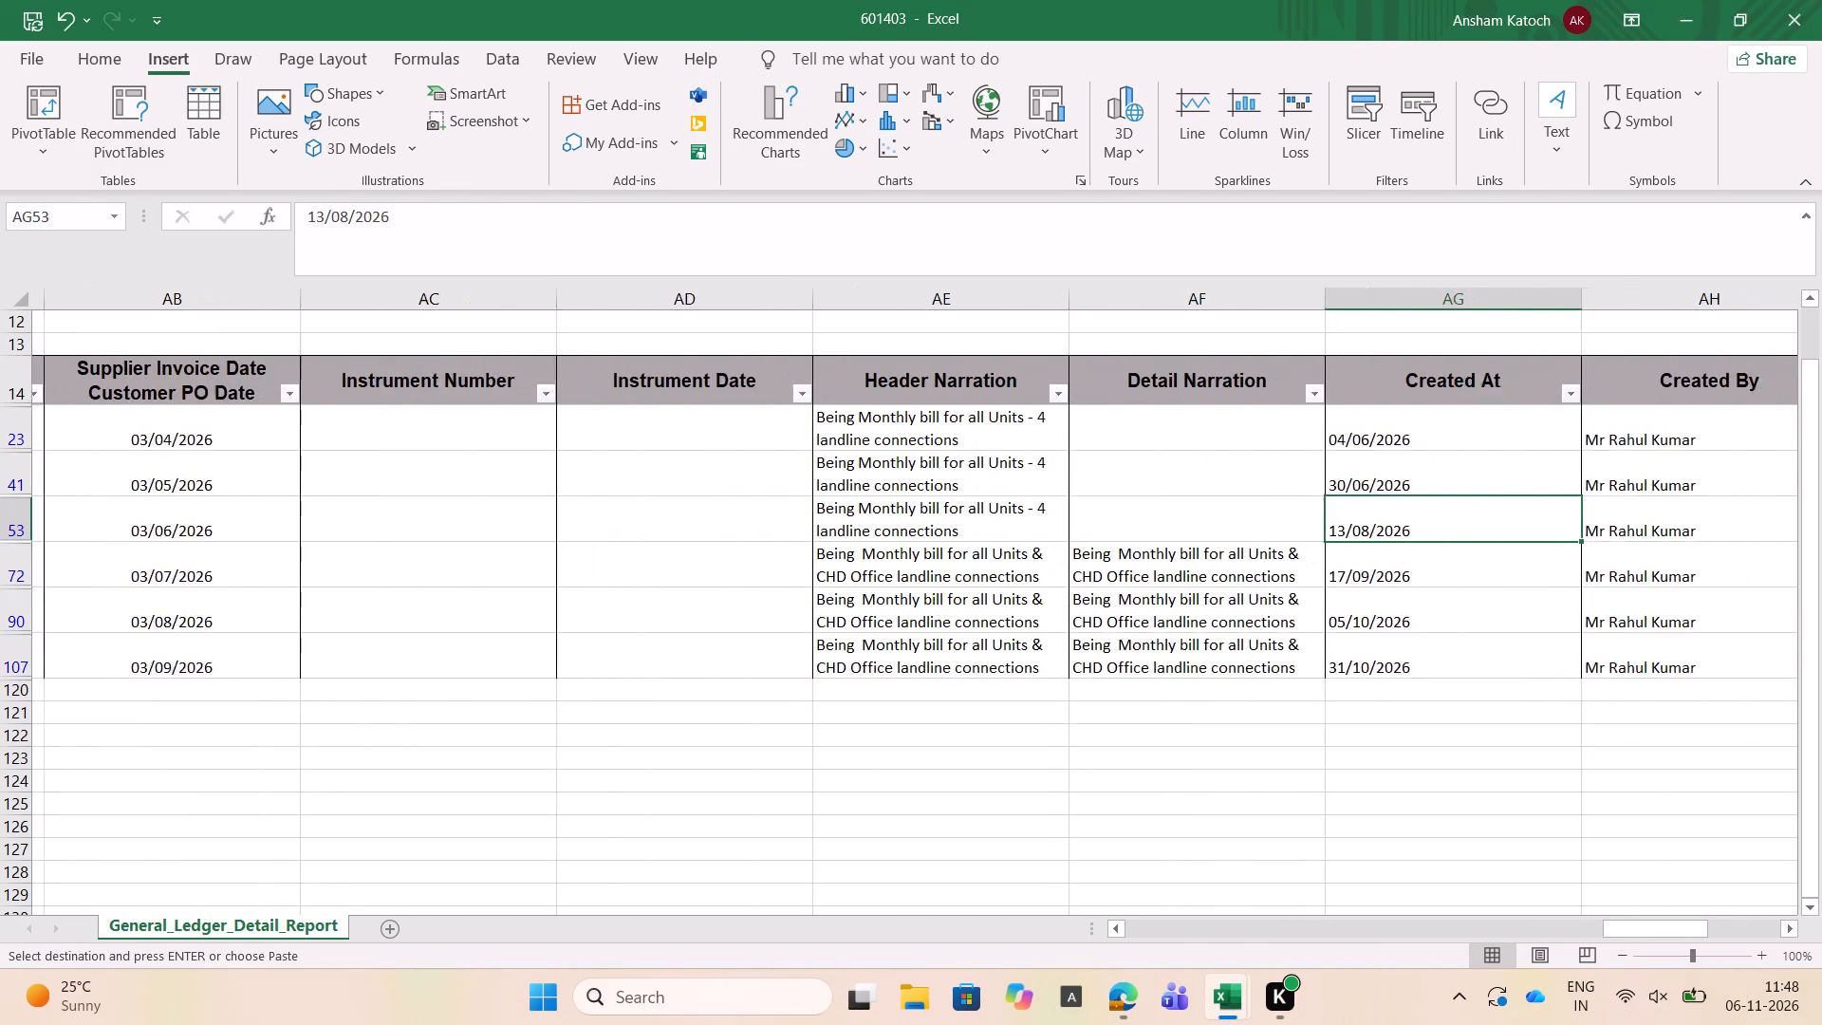
{"action": "key", "text": "Right"}
{"action": "key", "text": "Left"}
{"action": "key", "text": "Left"}
{"action": "key", "text": "Left"}
{"action": "key", "text": "Left"}
{"action": "key", "text": "Left"}
{"action": "key", "text": "Left"}
{"action": "key", "text": "Left"}
{"action": "key", "text": "Left"}
{"action": "key", "text": "Left"}
{"action": "key", "text": "Left"}
{"action": "key", "text": "Left"}
{"action": "key", "text": "Left"}
{"action": "key", "text": "Left"}
{"action": "key", "text": "Left"}
{"action": "key", "text": "Left"}
{"action": "key", "text": "Left"}
{"action": "key", "text": "Left"}
{"action": "key", "text": "Left"}
{"action": "key", "text": "Left"}
{"action": "key", "text": "Left"}
{"action": "key", "text": "Left"}
{"action": "key", "text": "Left"}
{"action": "key", "text": "Left"}
{"action": "key", "text": "Left"}
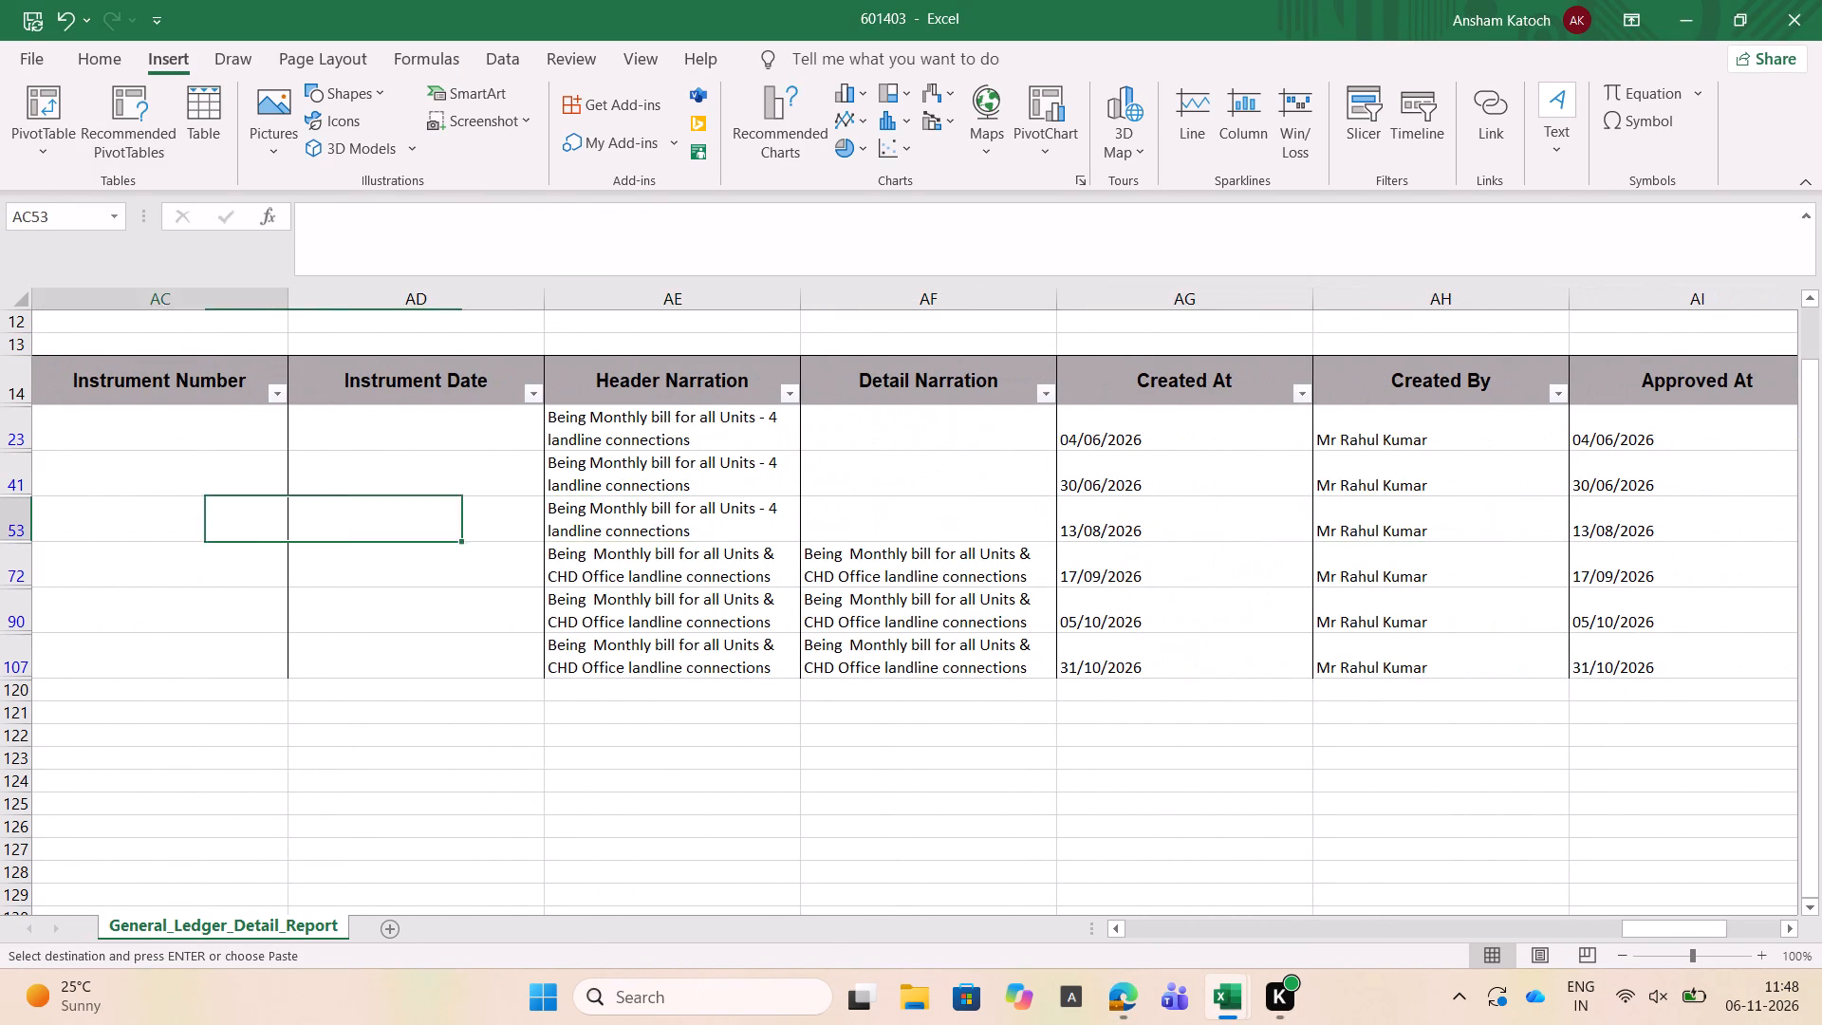
{"action": "key", "text": "Right"}
{"action": "key", "text": "Right"}
{"action": "key", "text": "Right"}
{"action": "key", "text": "Right"}
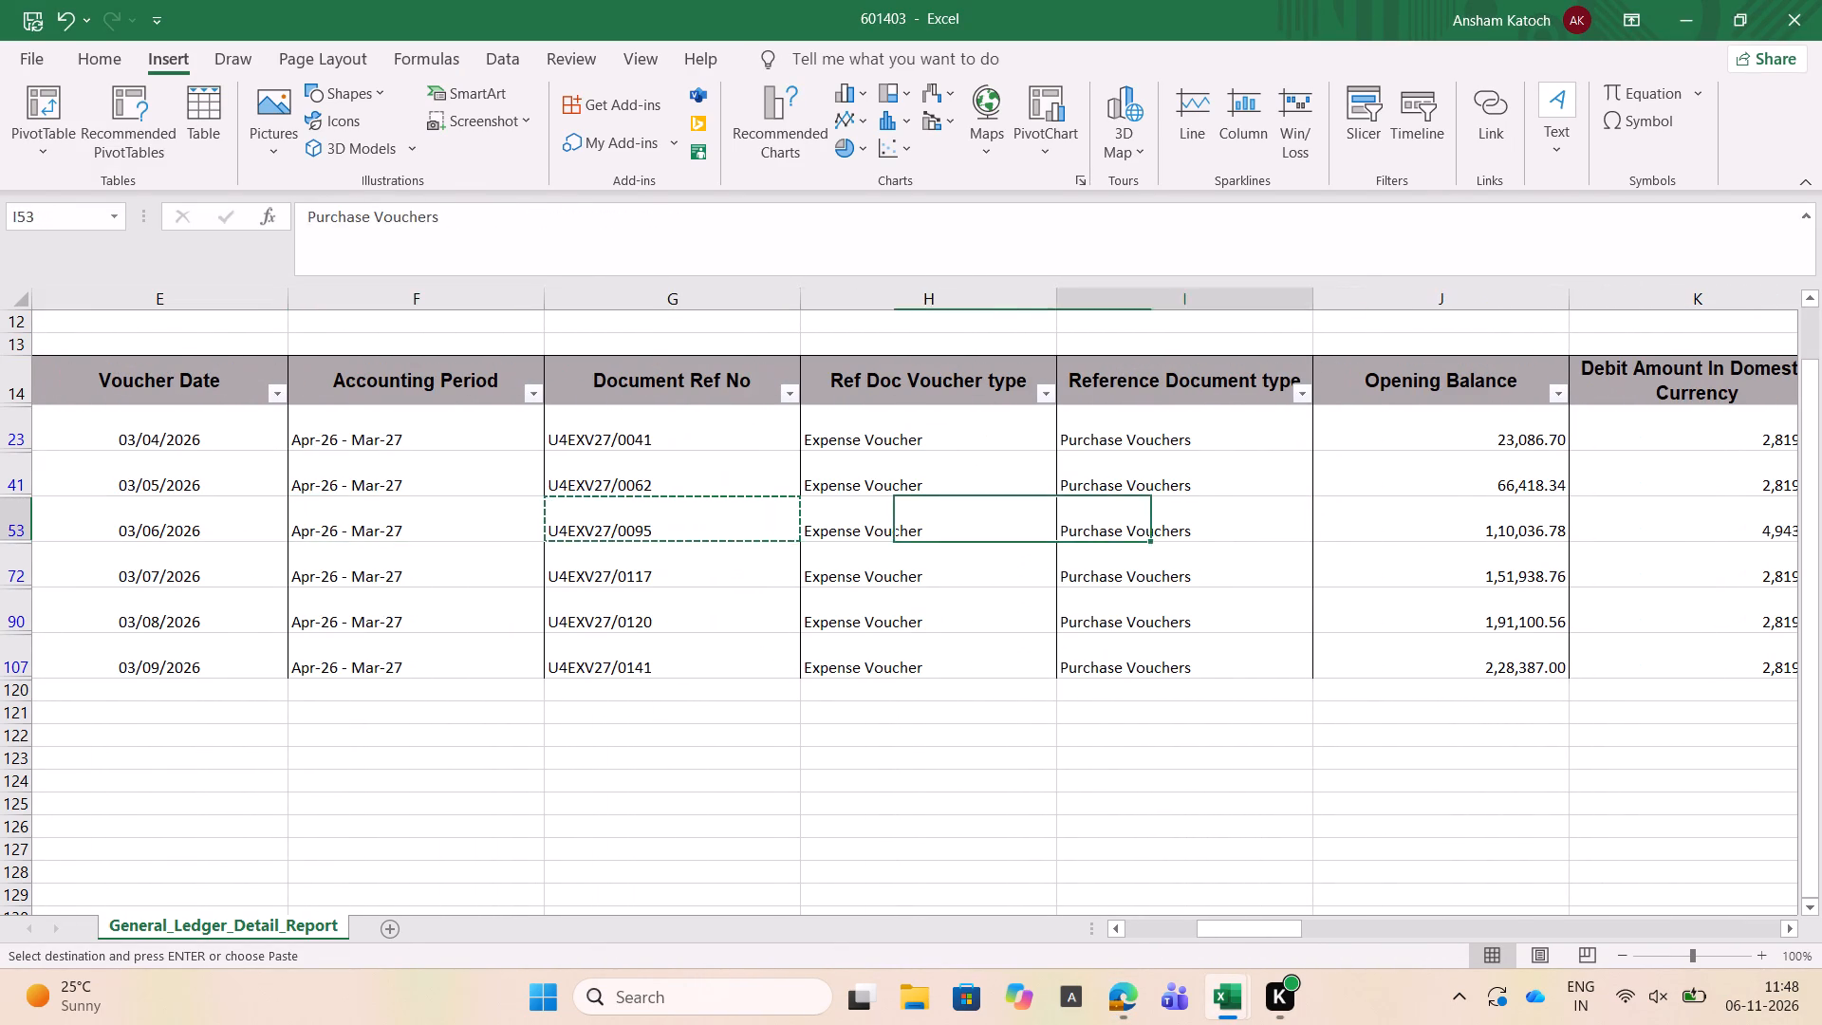
{"action": "key", "text": "Left"}
{"action": "key", "text": "Left"}
{"action": "key", "text": "Left"}
{"action": "key", "text": "Left"}
{"action": "key", "text": "Right"}
{"action": "key", "text": "Right"}
{"action": "key", "text": "Right"}
{"action": "key", "text": "Right"}
{"action": "key", "text": "Right"}
{"action": "key", "text": "Right"}
{"action": "key", "text": "Right"}
Return to the BSNL invoice in Edge and read through it from the payment slip to the current charges on page 3.
{"action": "key", "text": "alt+Tab"}
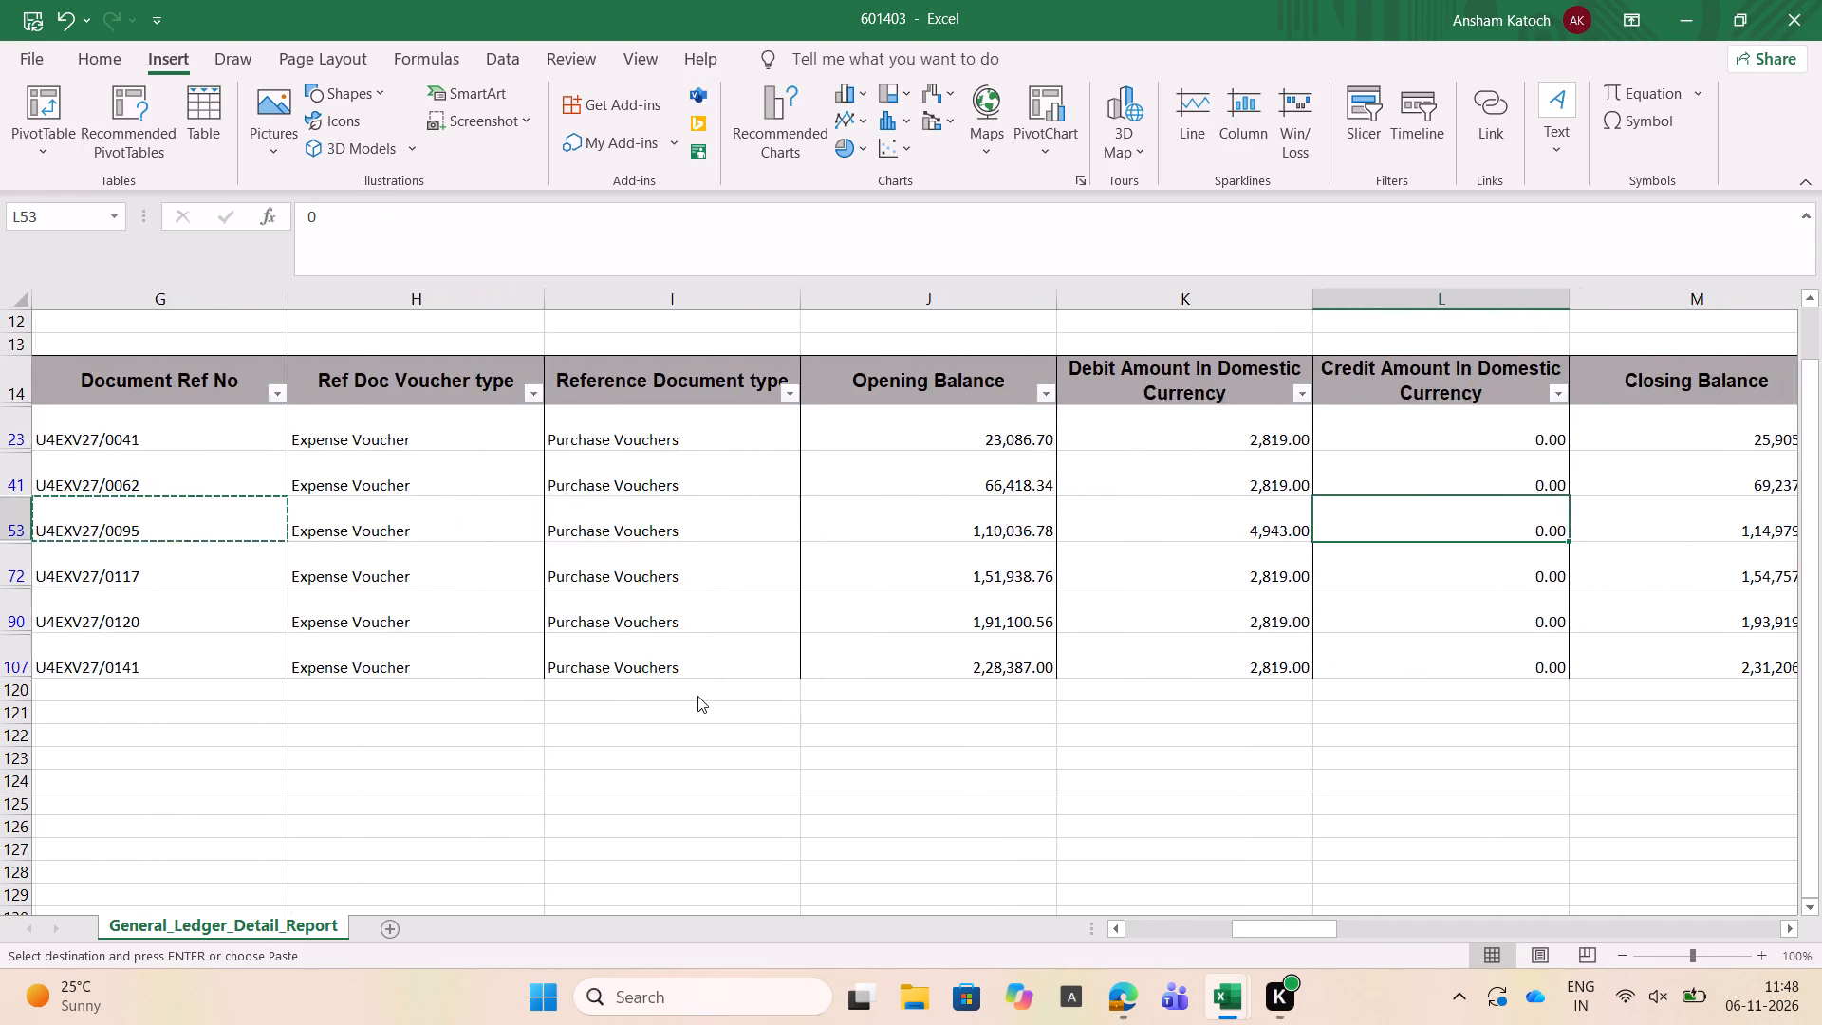
{"action": "key", "text": "alt+Tab"}
{"action": "key", "text": "alt+Tab"}
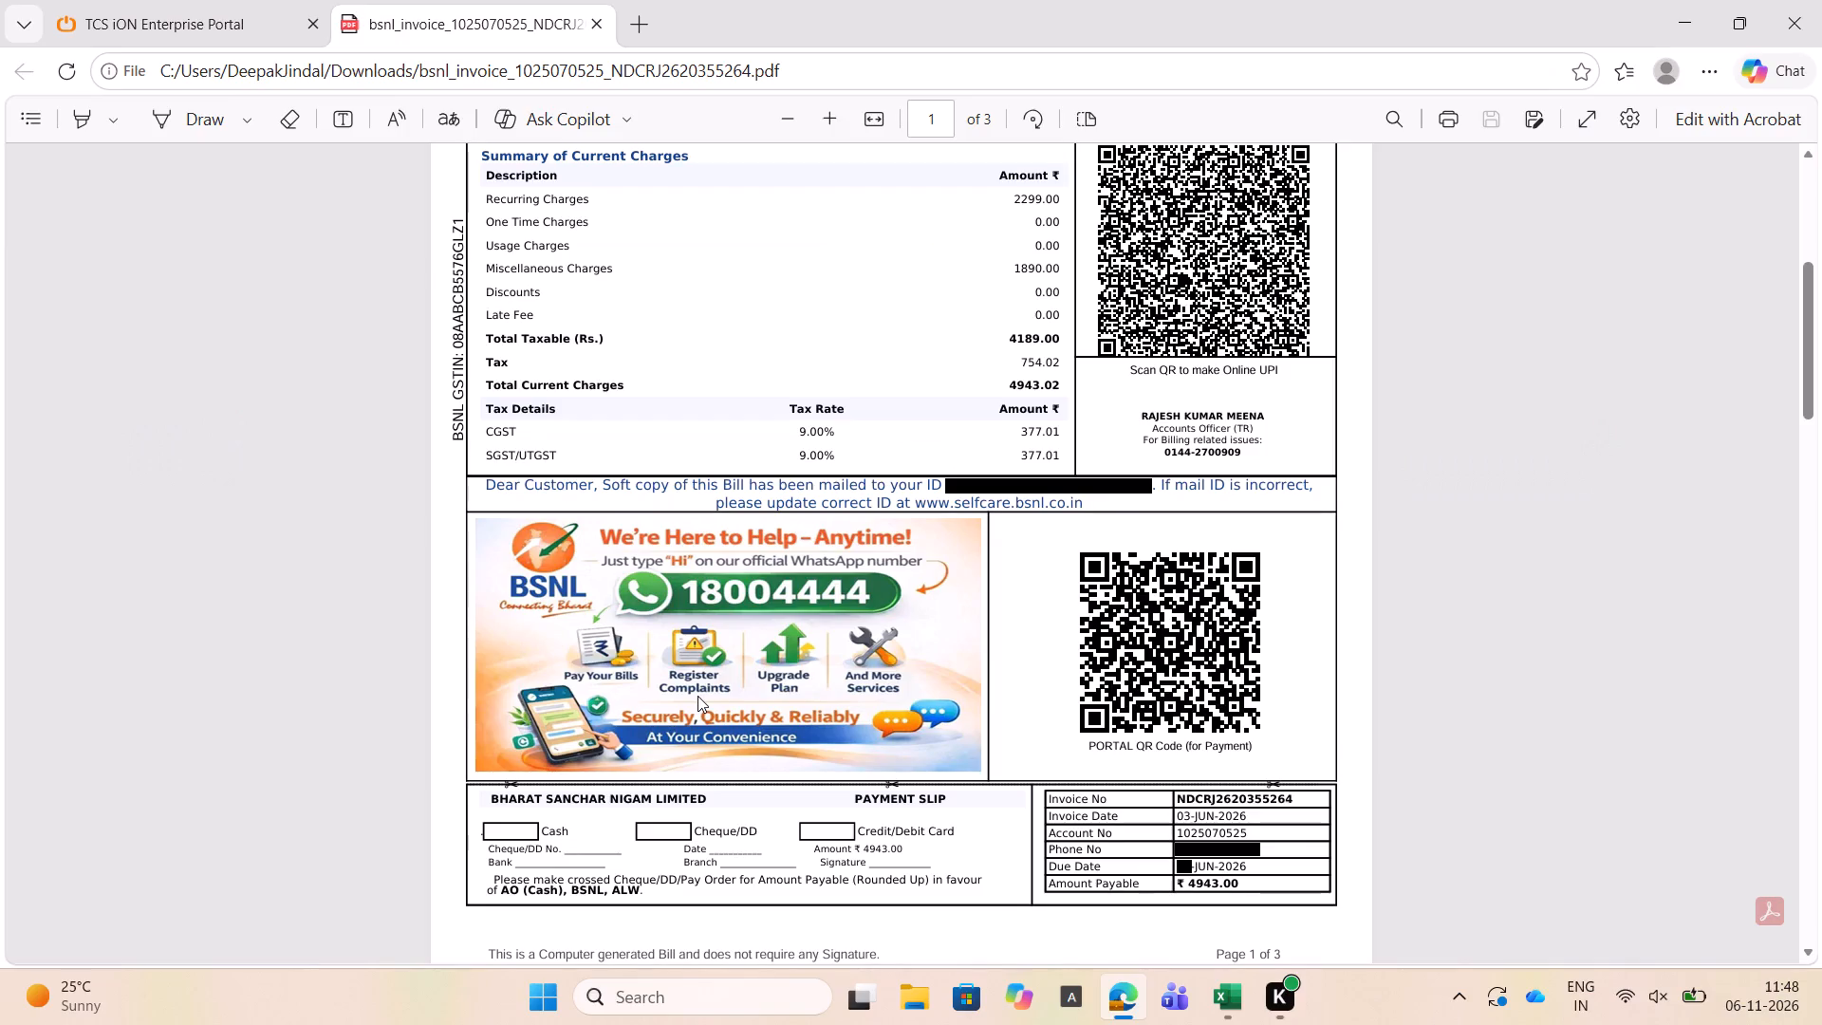
{"action": "scroll", "coordinate": [911, 662], "scroll_direction": "up", "scroll_amount": 2}
{"action": "scroll", "coordinate": [911, 662], "scroll_direction": "down", "scroll_amount": 5}
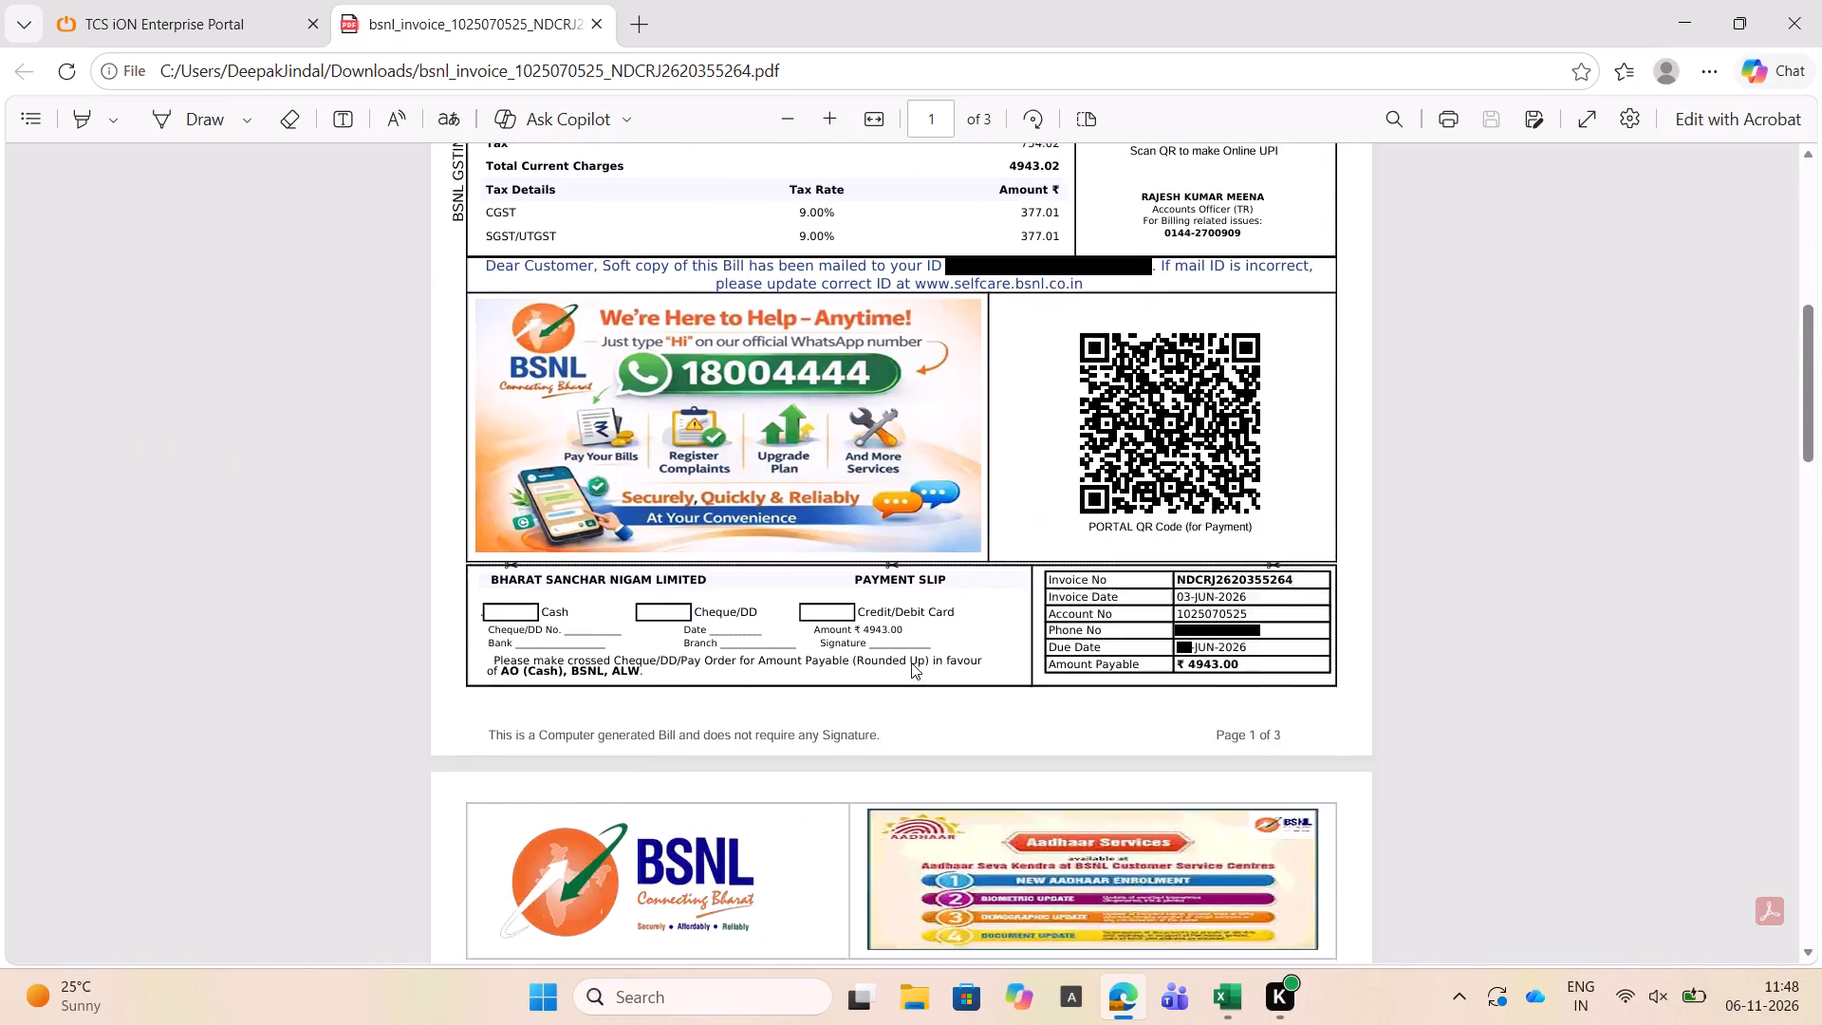
{"action": "scroll", "coordinate": [911, 662], "scroll_direction": "down", "scroll_amount": 9}
{"action": "scroll", "coordinate": [911, 662], "scroll_direction": "up", "scroll_amount": 1}
{"action": "scroll", "coordinate": [911, 662], "scroll_direction": "down", "scroll_amount": 6}
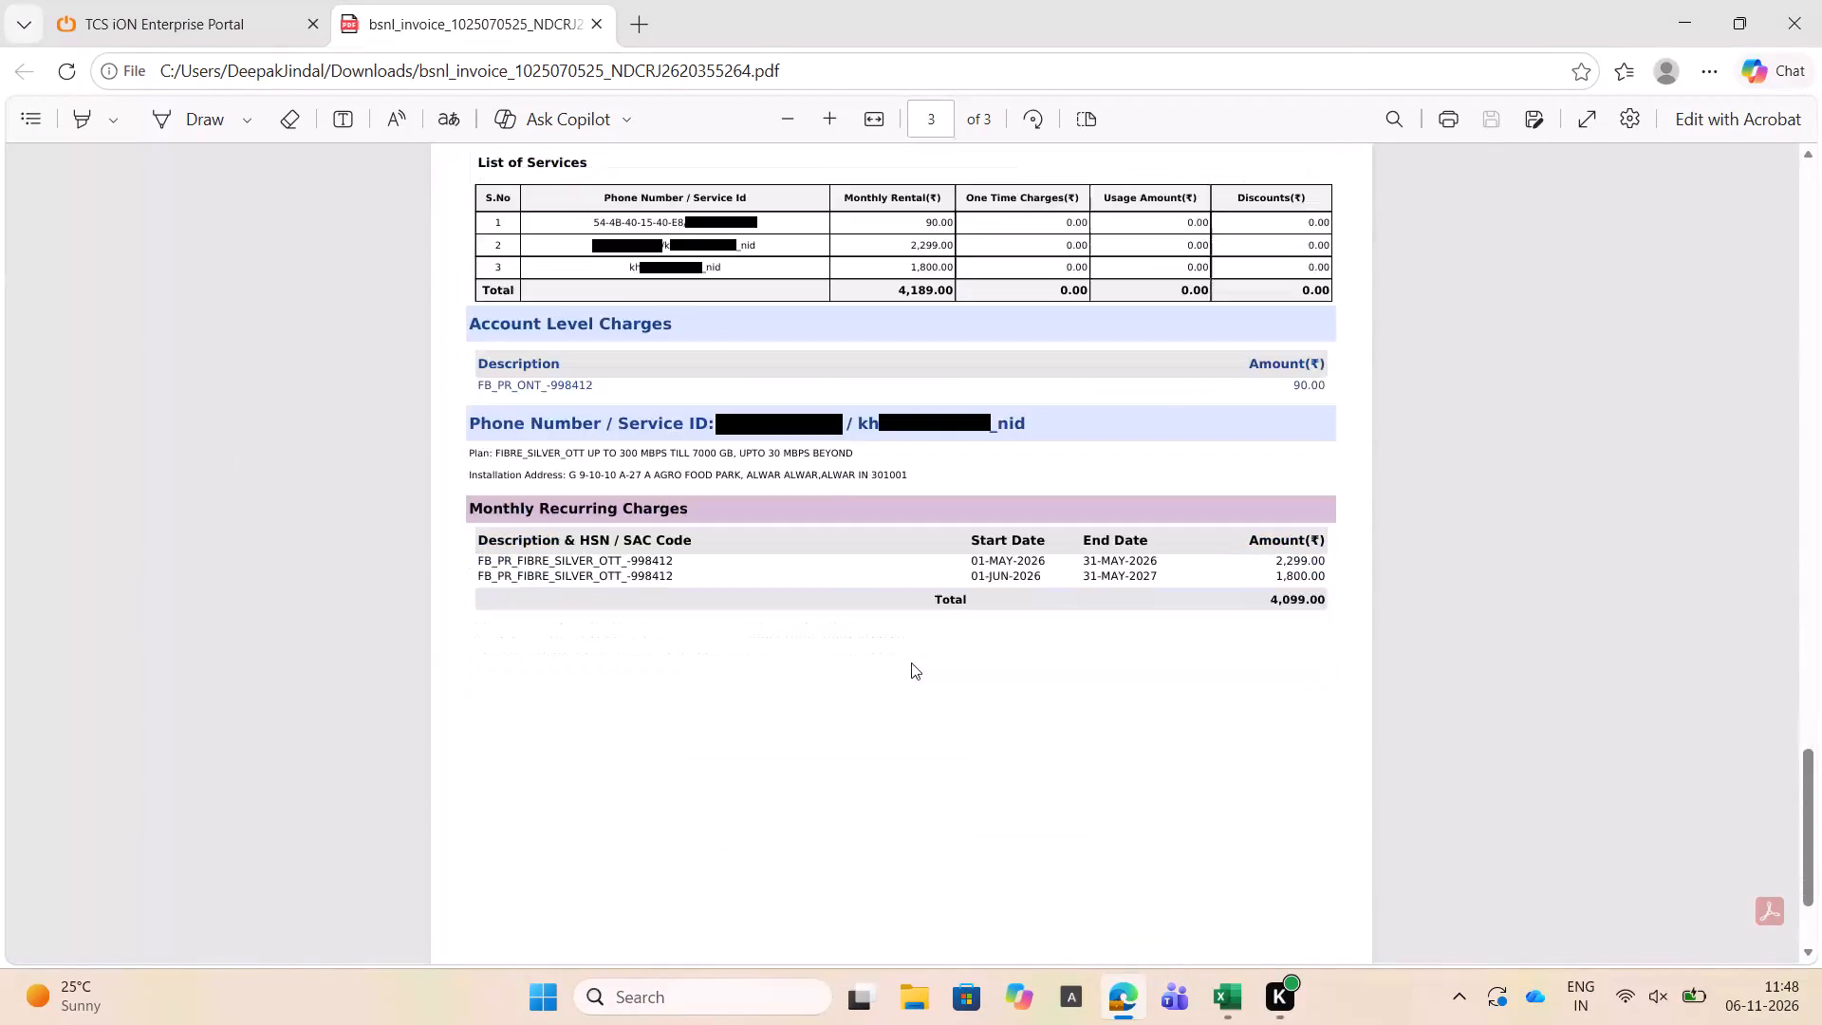
{"action": "scroll", "coordinate": [911, 662], "scroll_direction": "down", "scroll_amount": 2}
{"action": "scroll", "coordinate": [911, 662], "scroll_direction": "up", "scroll_amount": 2}
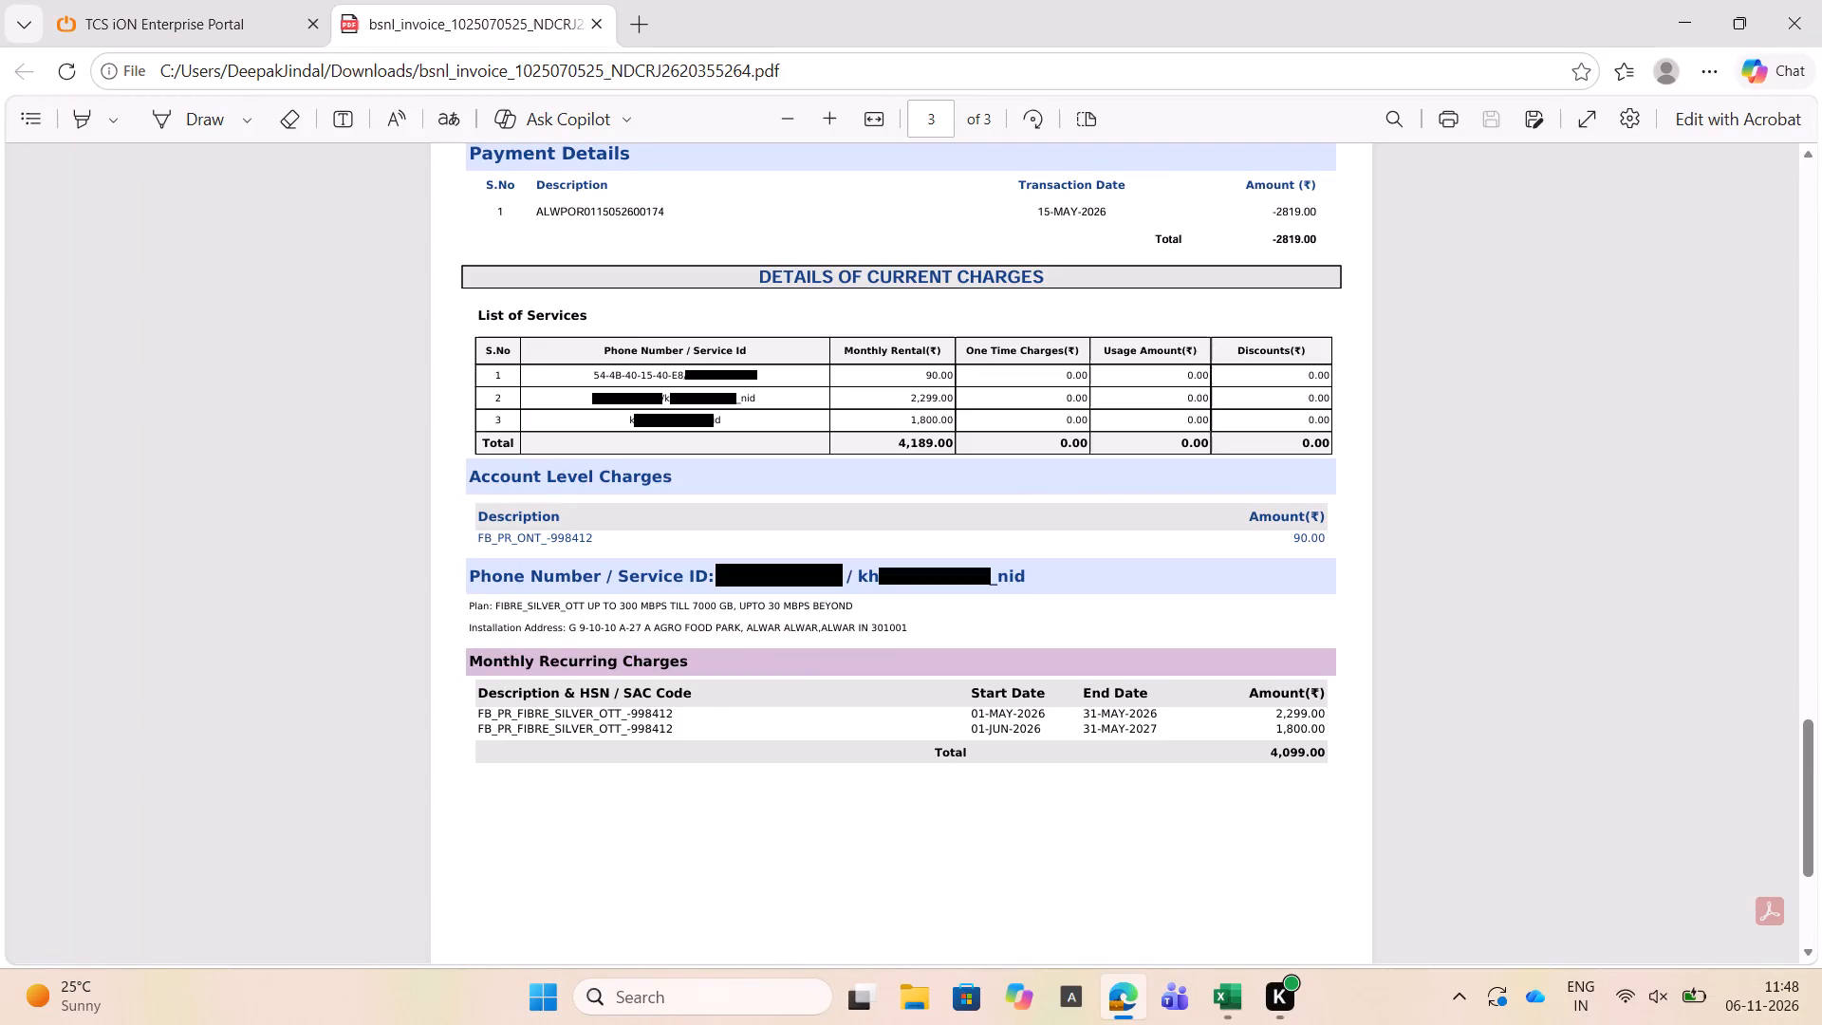
Examine the invoice's list of services, plan, installation address and monthly recurring charges against the earlier pages.
{"action": "key", "text": "Down"}
{"action": "key", "text": "Up"}
{"action": "key", "text": "Up"}
{"action": "key", "text": "Up"}
{"action": "key", "text": "Up"}
{"action": "key", "text": "Up"}
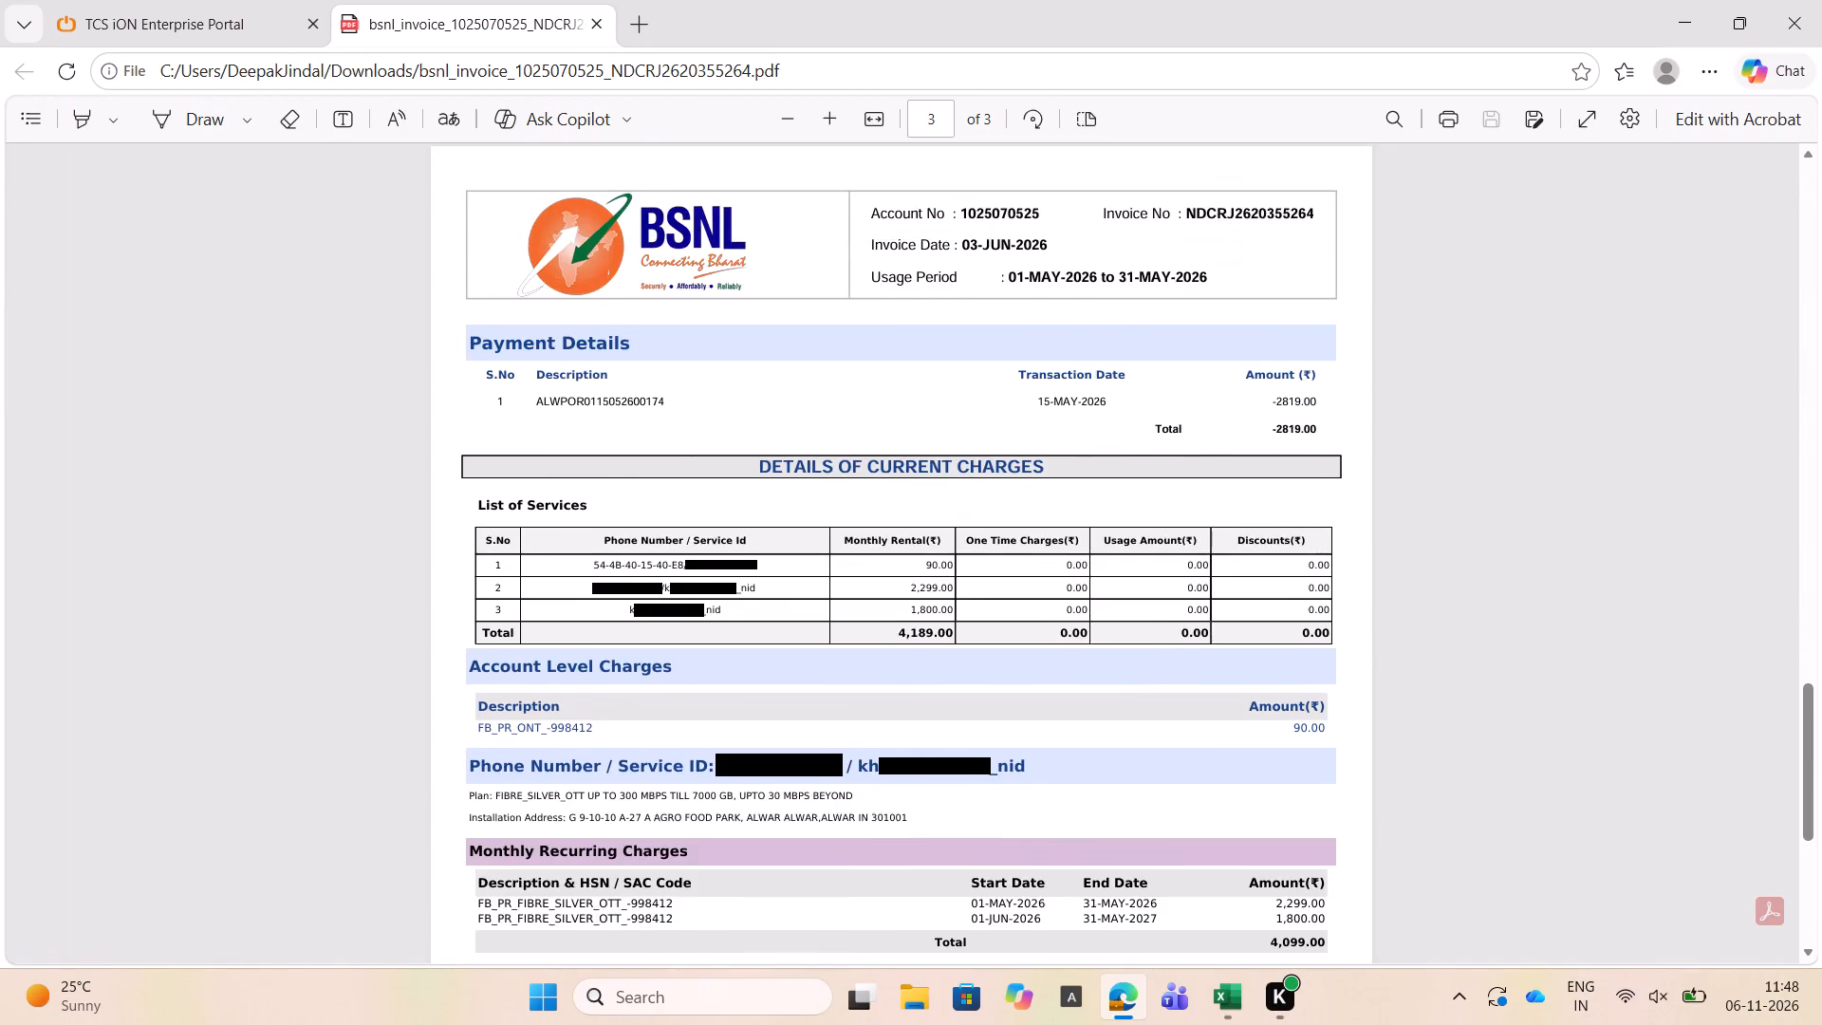
{"action": "key", "text": "Down"}
{"action": "key", "text": "Down"}
{"action": "key", "text": "Down"}
{"action": "key", "text": "Down"}
{"action": "key", "text": "Down"}
{"action": "key", "text": "Down"}
{"action": "key", "text": "Down"}
{"action": "key", "text": "Down"}
{"action": "key", "text": "Up"}
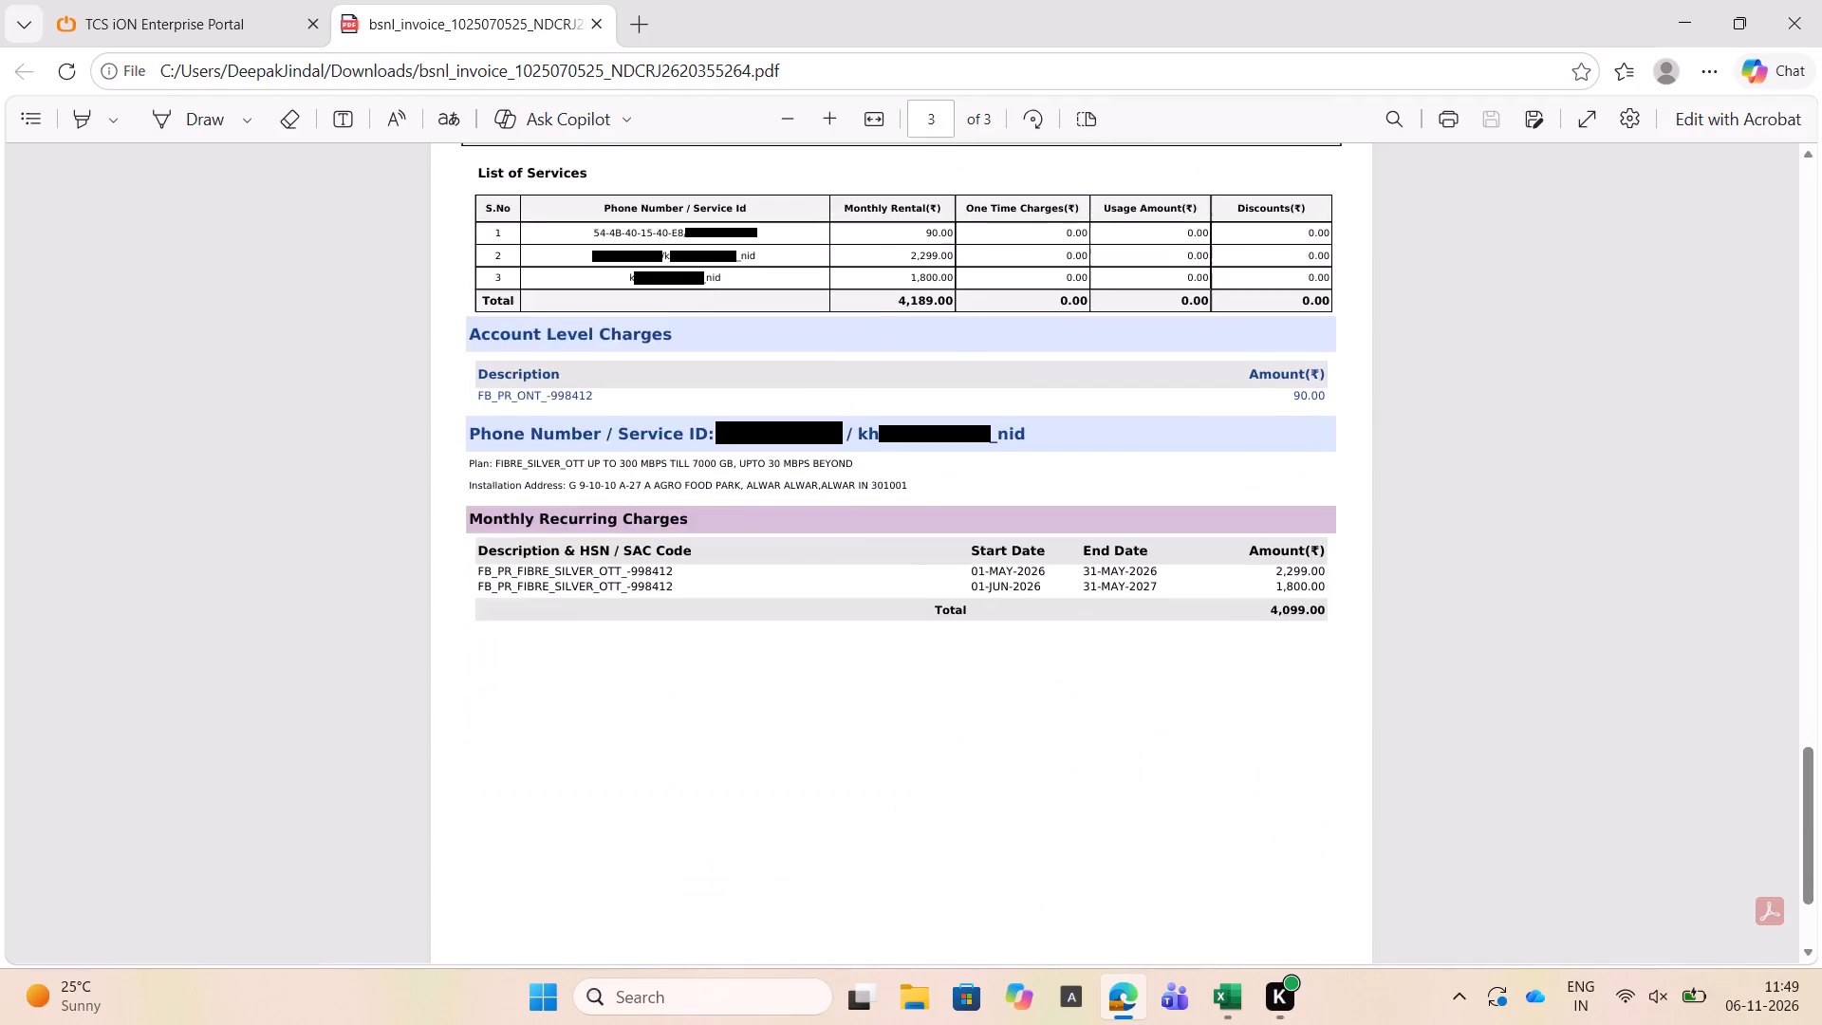
{"action": "key", "text": "Up"}
{"action": "key", "text": "Up"}
{"action": "left_click_drag", "start_coordinate": [873, 566], "coordinate": [663, 537]}
{"action": "left_click", "coordinate": [511, 582]}
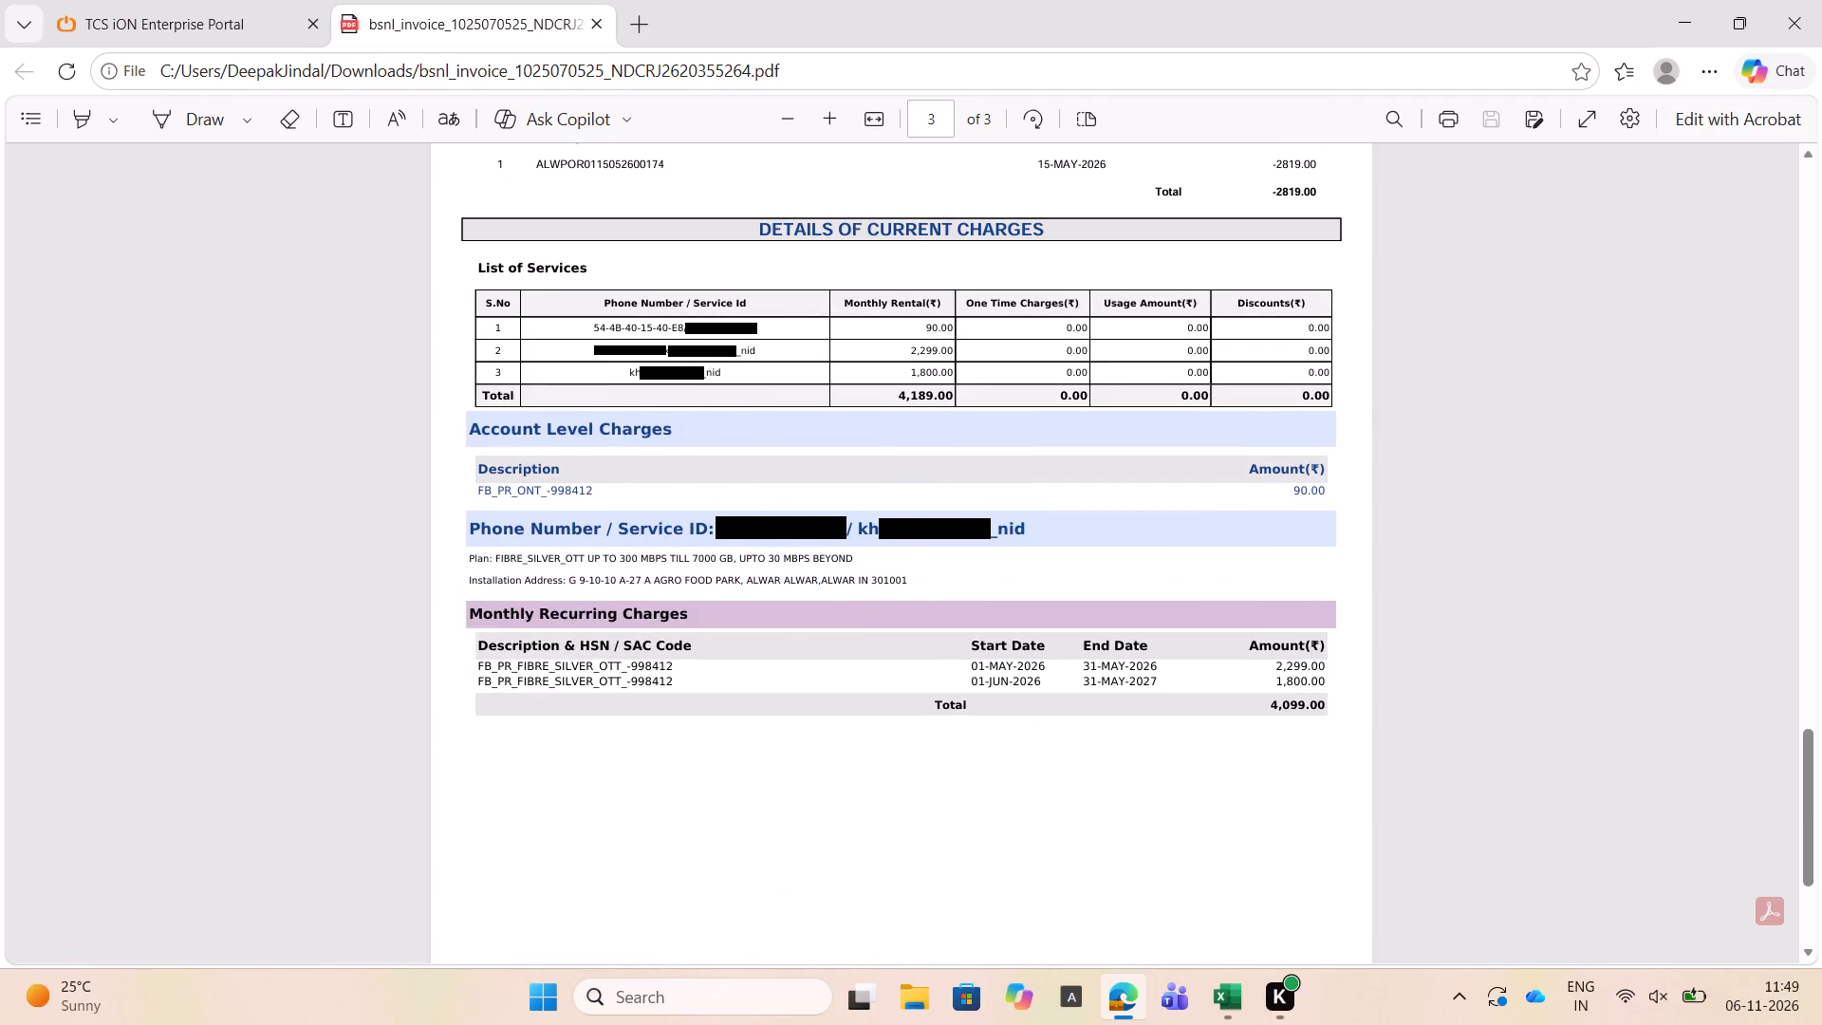
{"action": "left_click_drag", "start_coordinate": [470, 555], "coordinate": [525, 566]}
{"action": "left_click", "coordinate": [593, 568]}
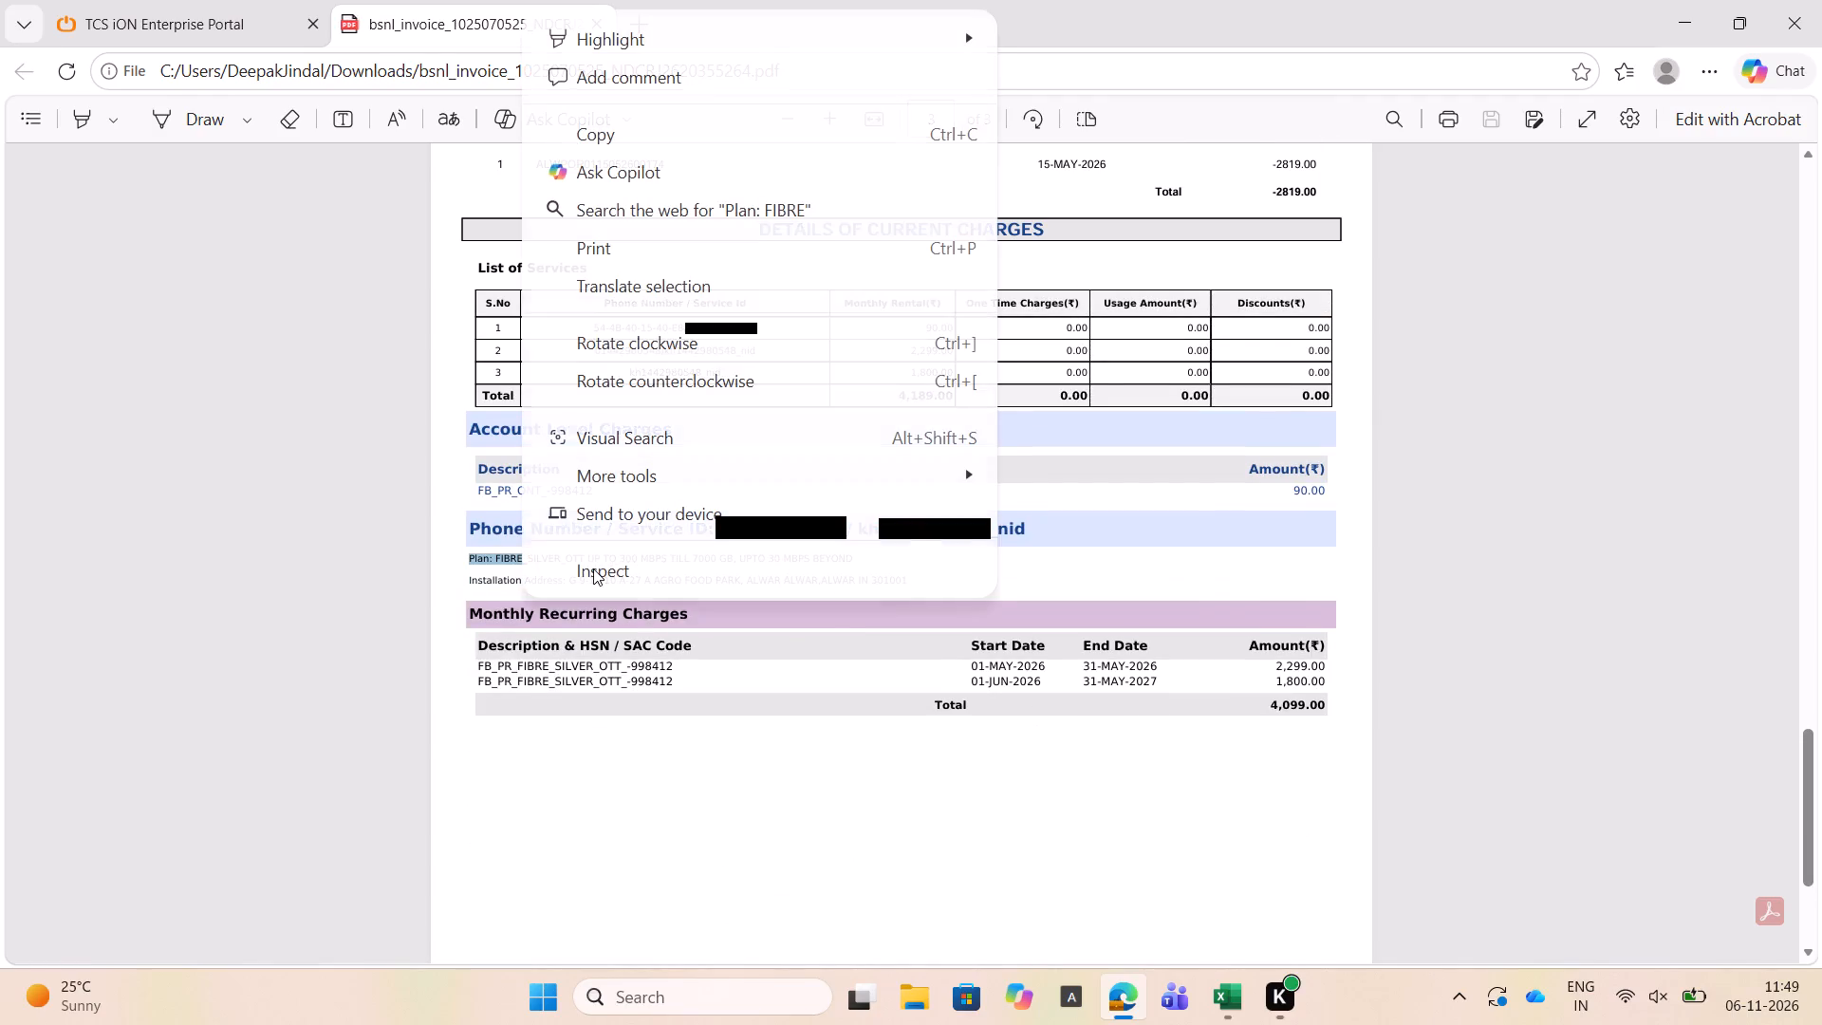
{"action": "left_click", "coordinate": [450, 793]}
{"action": "left_click", "coordinate": [729, 800]}
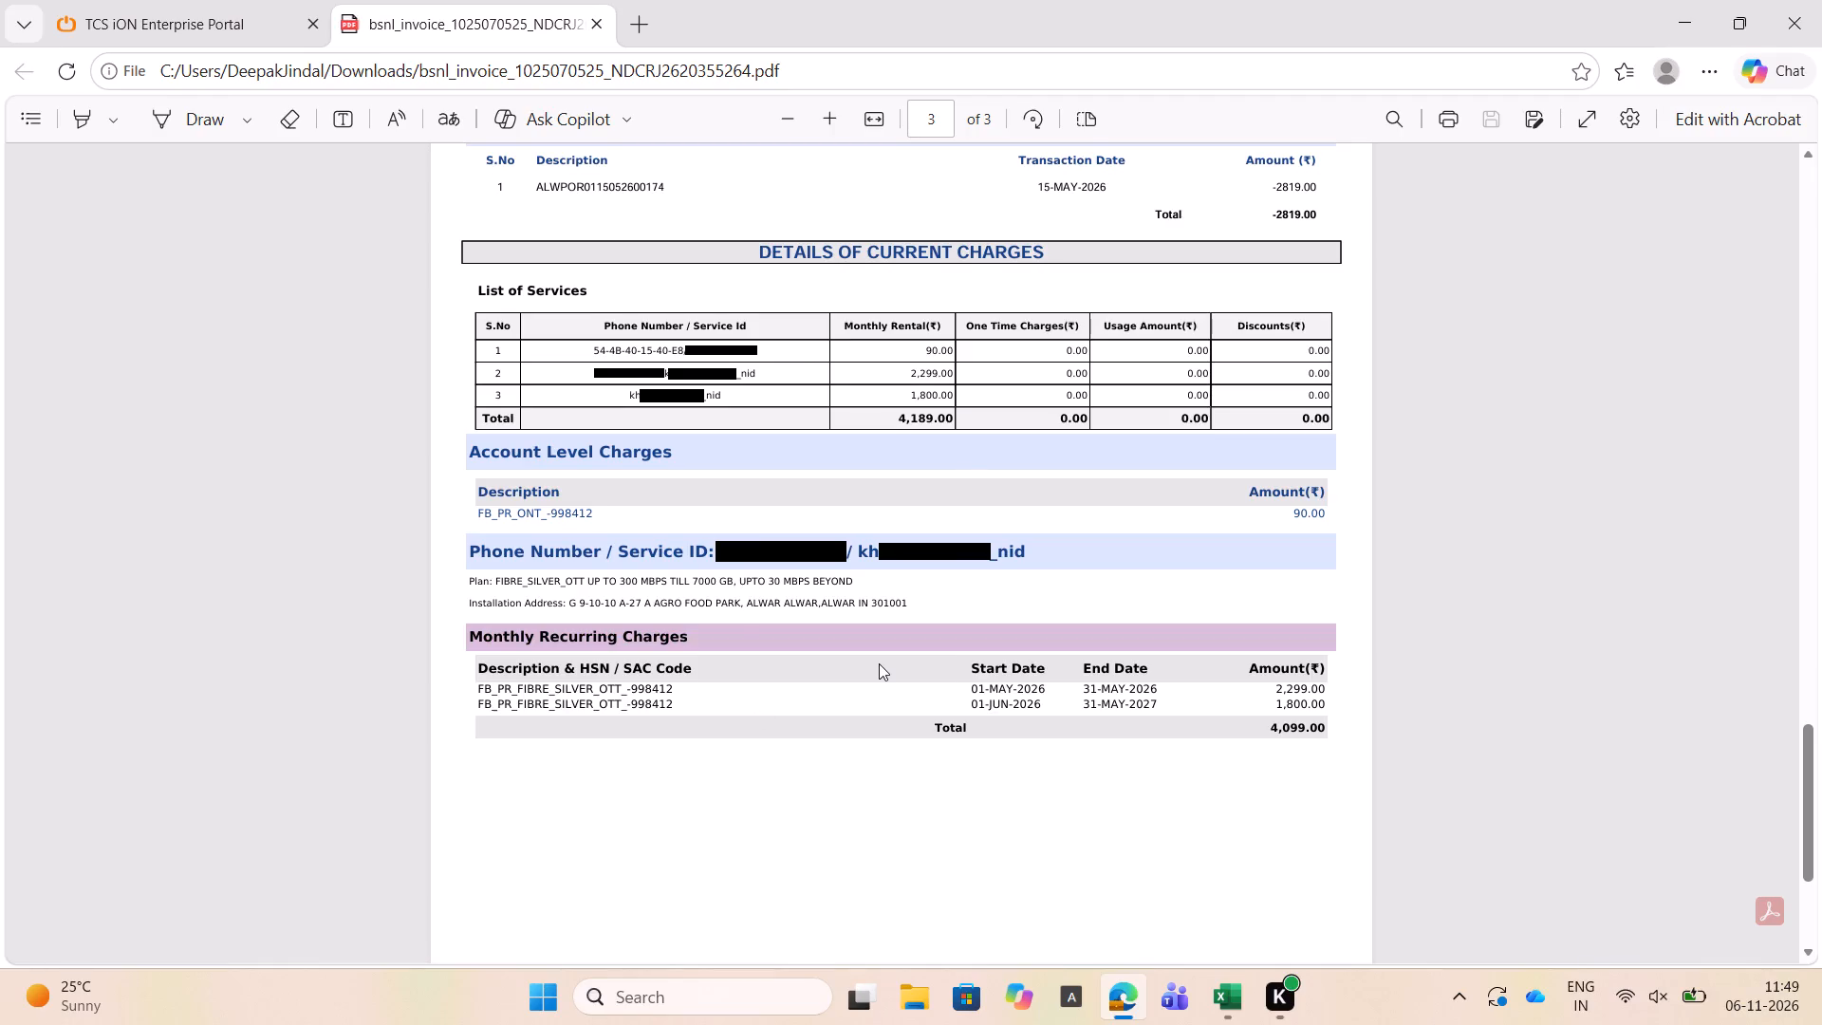
{"action": "scroll", "coordinate": [879, 663], "scroll_direction": "up", "scroll_amount": 1}
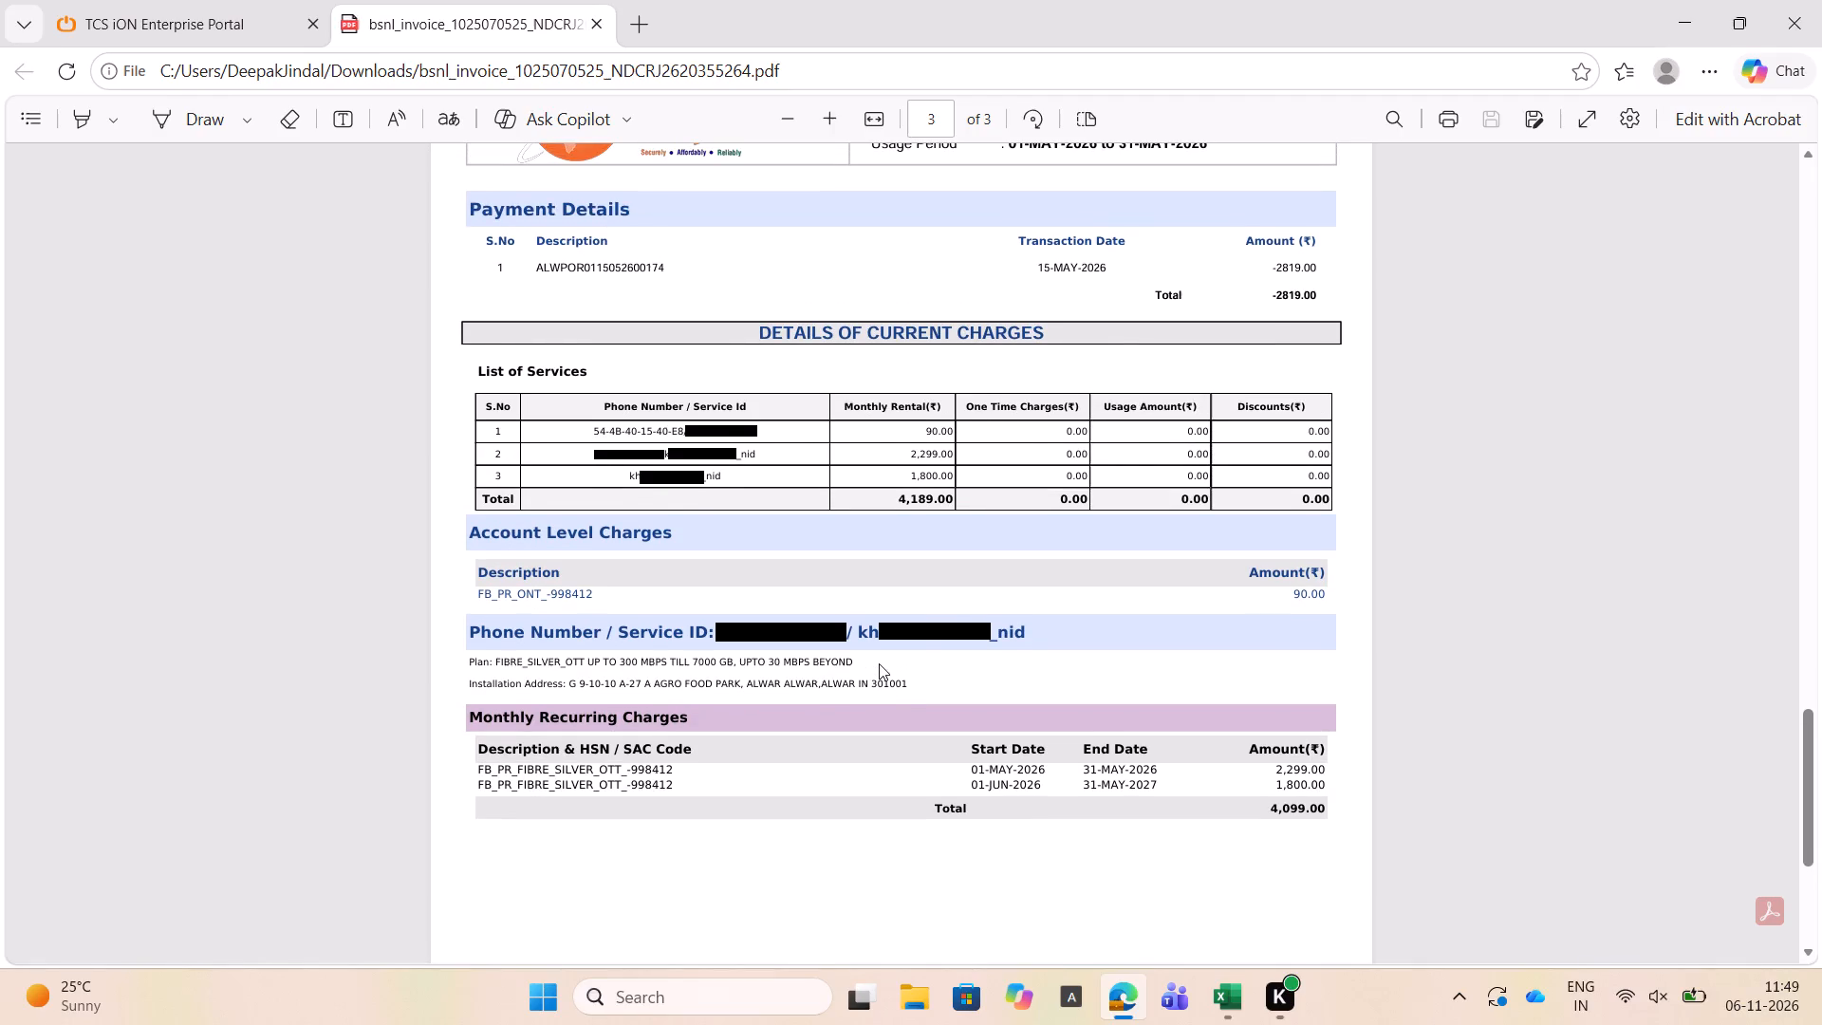
{"action": "scroll", "coordinate": [879, 663], "scroll_direction": "right", "scroll_amount": 2}
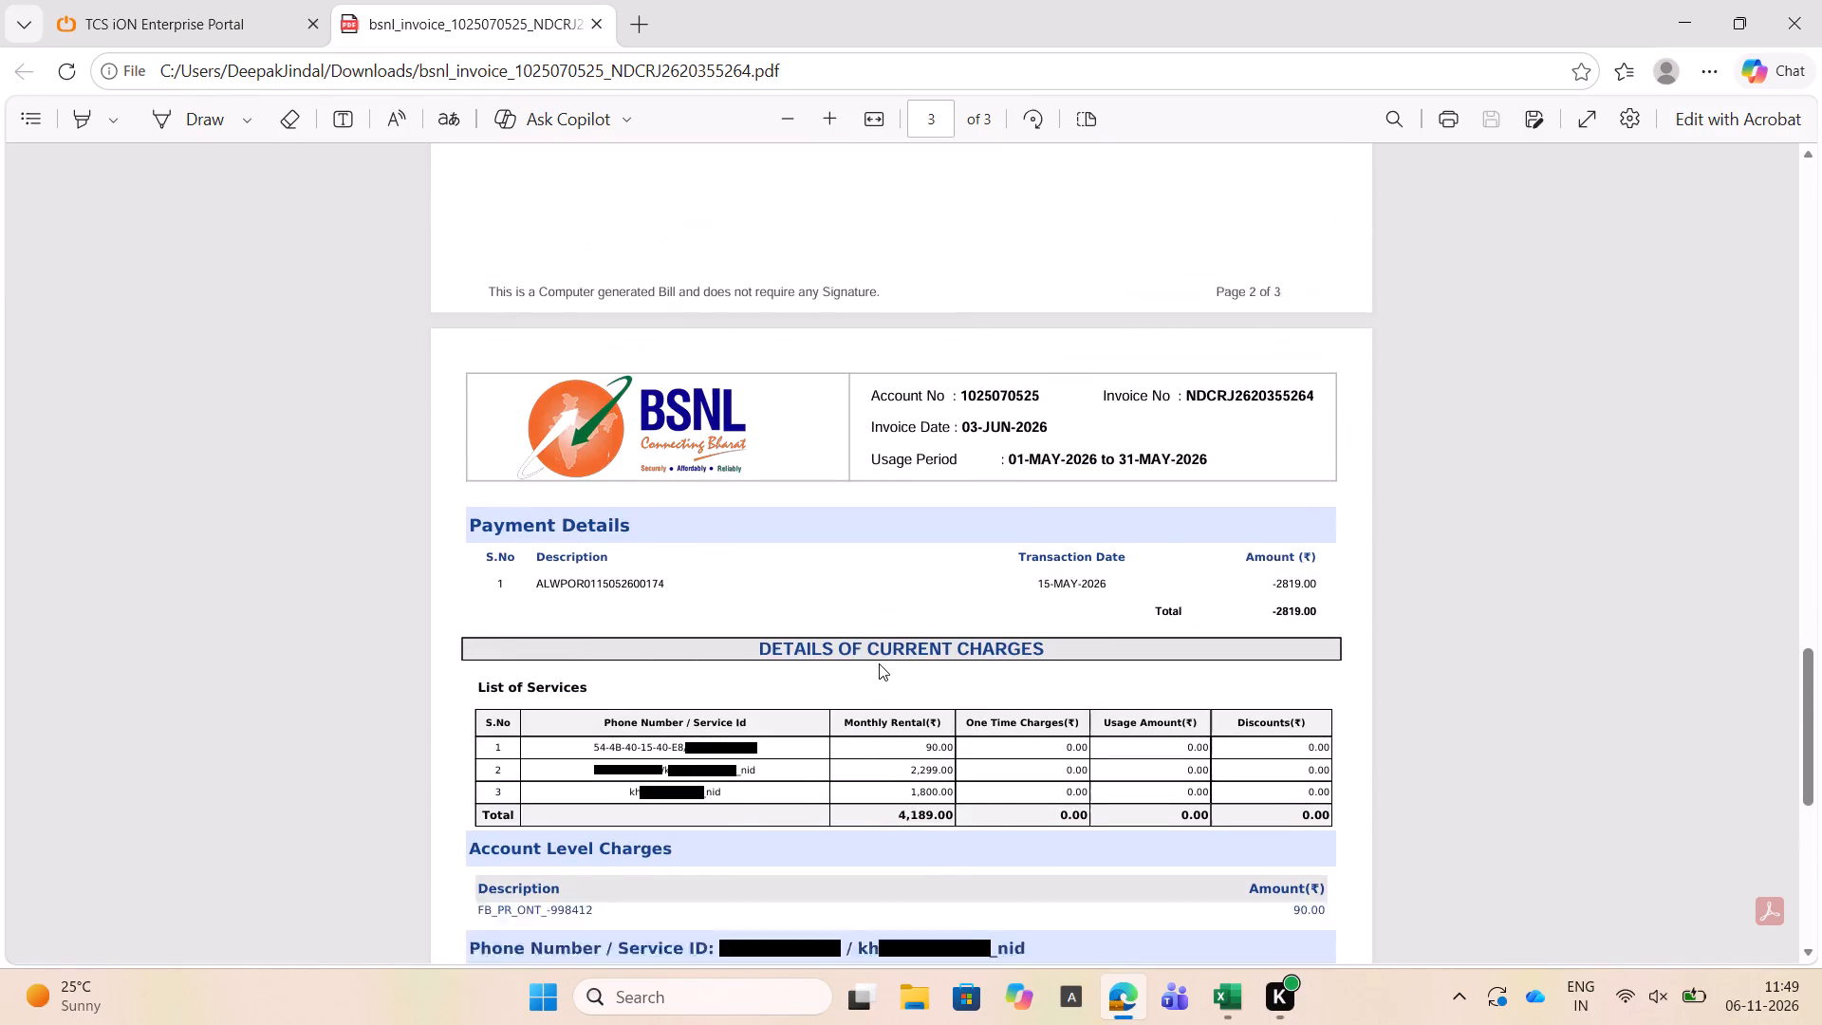
{"action": "scroll", "coordinate": [879, 663], "scroll_direction": "right", "scroll_amount": 1}
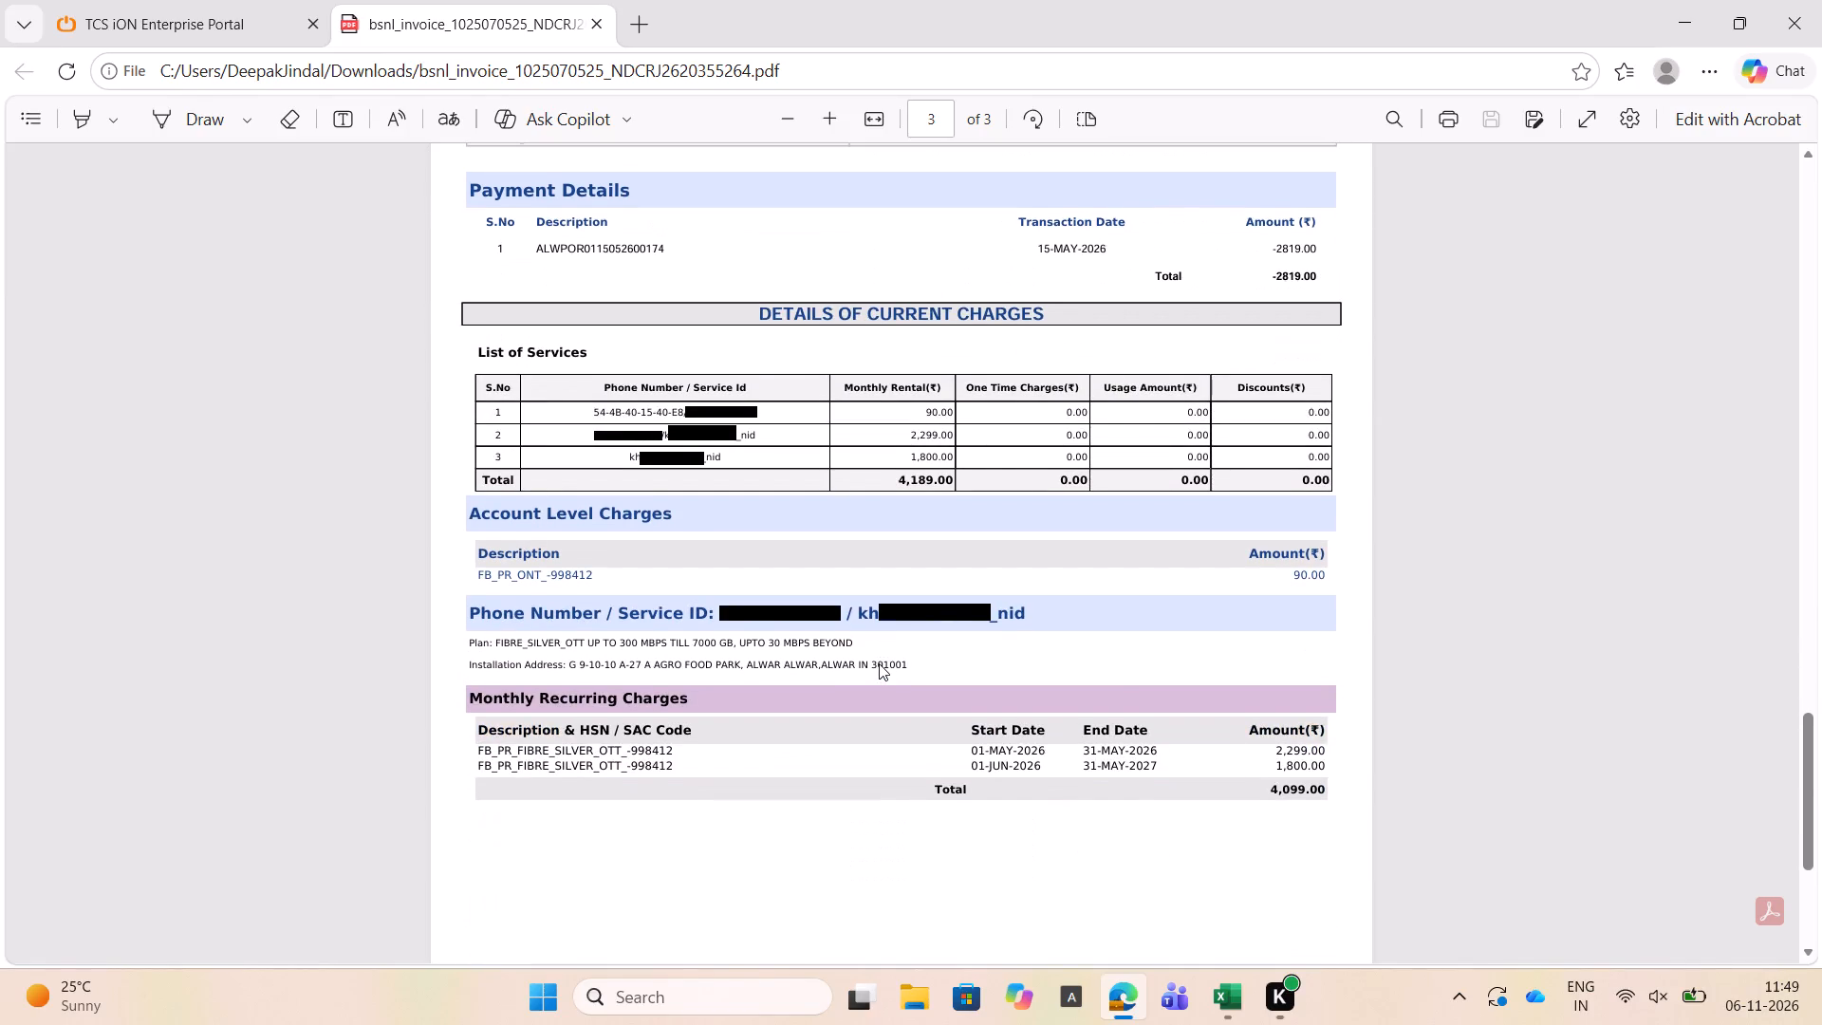
{"action": "scroll", "coordinate": [819, 301], "scroll_direction": "up", "scroll_amount": 6}
{"action": "scroll", "coordinate": [847, 567], "scroll_direction": "down", "scroll_amount": 7}
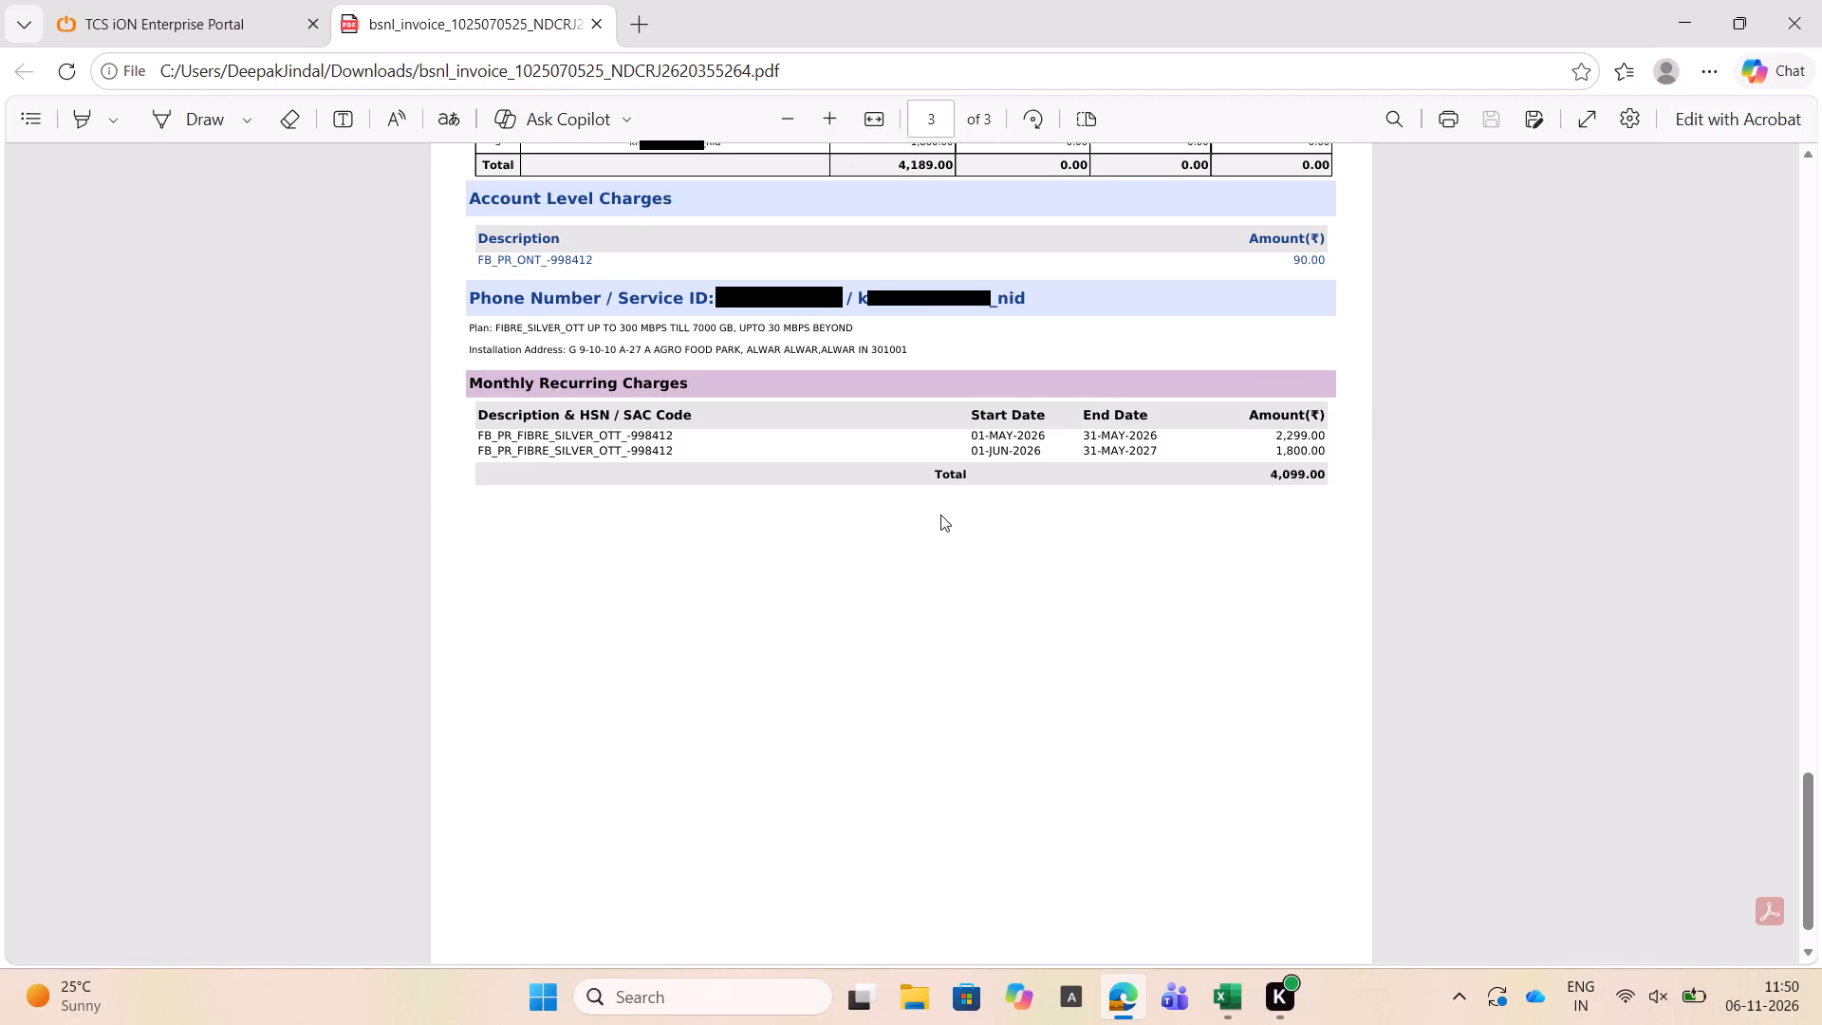
{"action": "scroll", "coordinate": [940, 514], "scroll_direction": "up", "scroll_amount": 8}
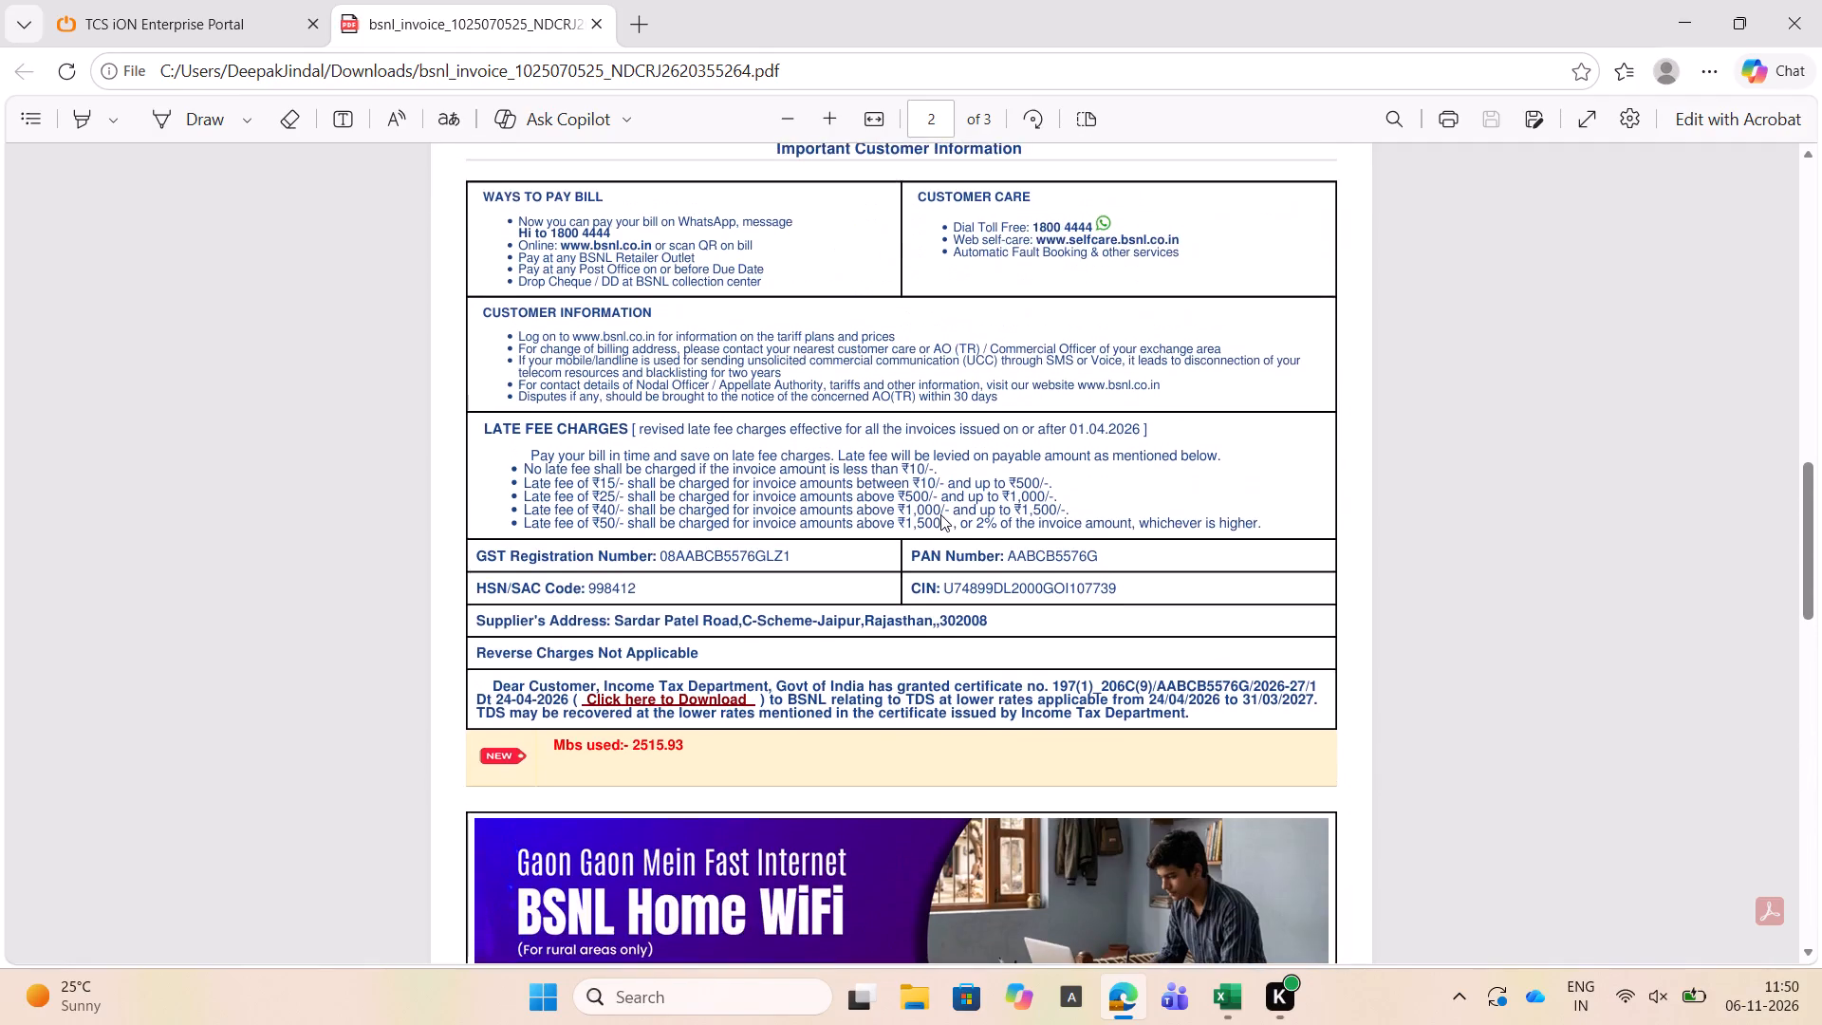
{"action": "scroll", "coordinate": [940, 514], "scroll_direction": "up", "scroll_amount": 7}
Switch to the 601403 workbook in Excel and copy document reference number U4EXV27/0117.
{"action": "key", "text": "alt+Tab"}
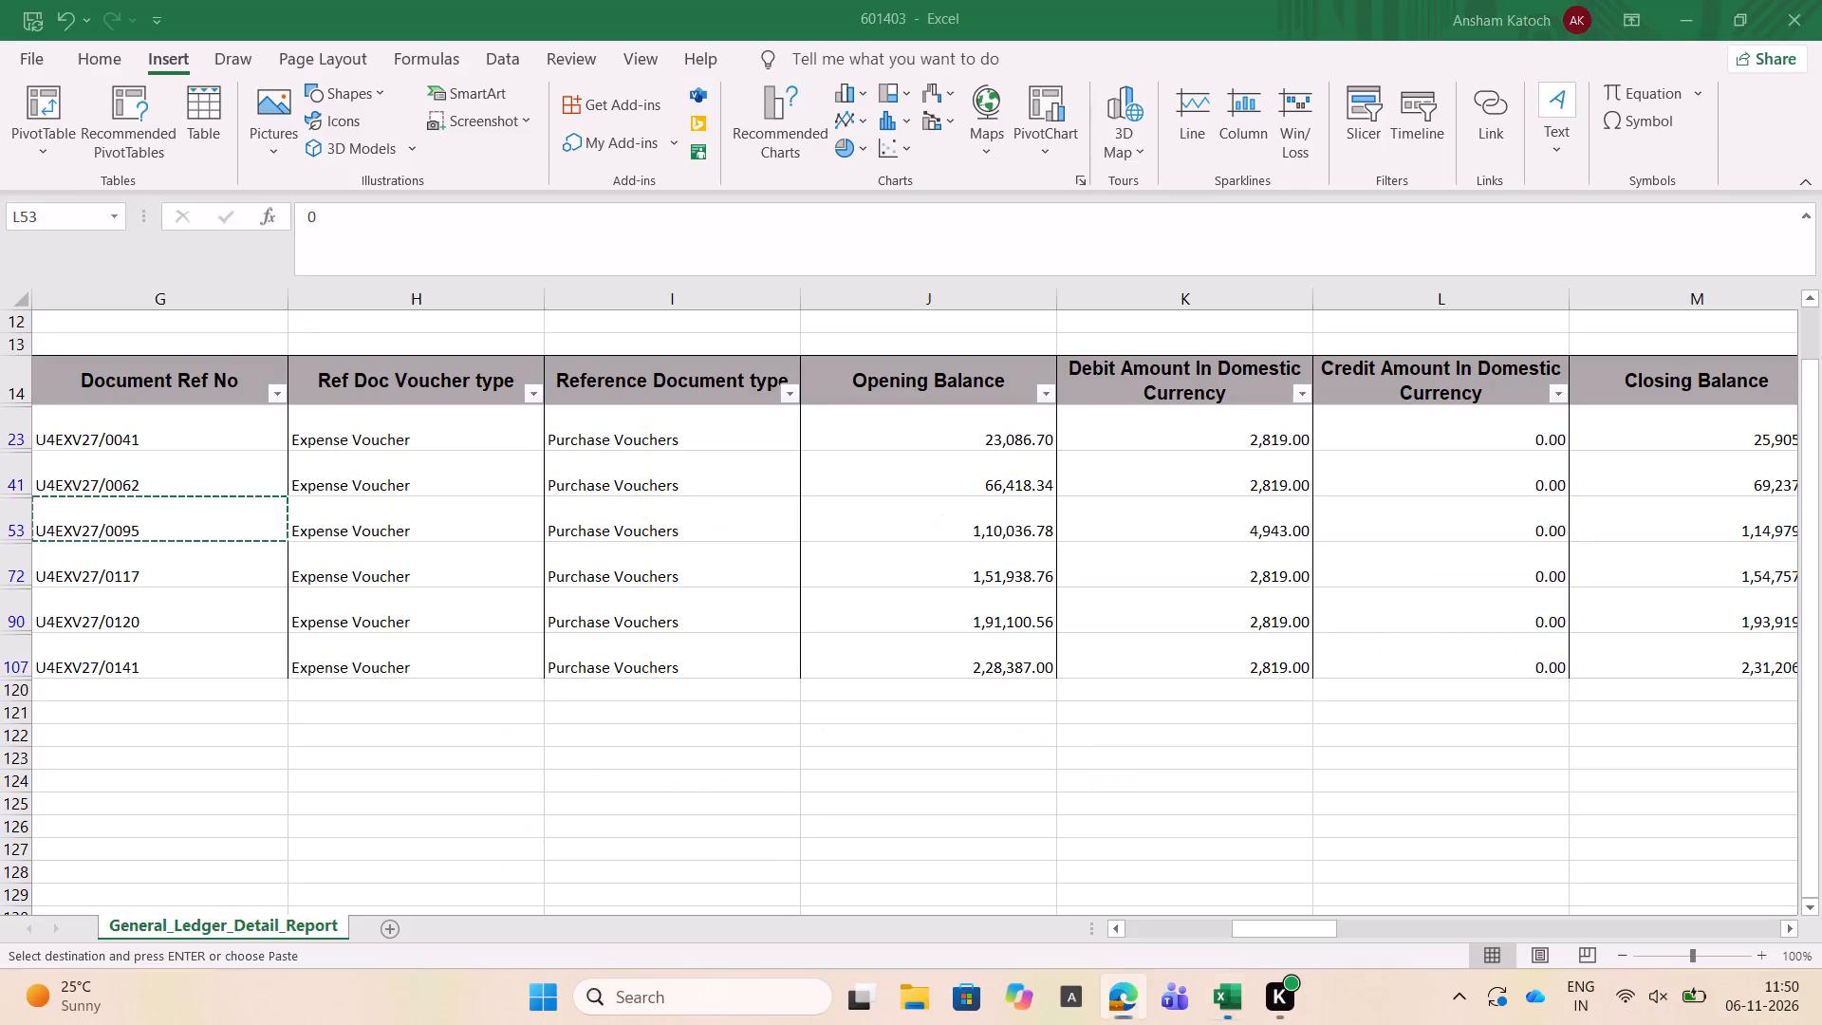
{"action": "key", "text": "Escape"}
{"action": "key", "text": "Down"}
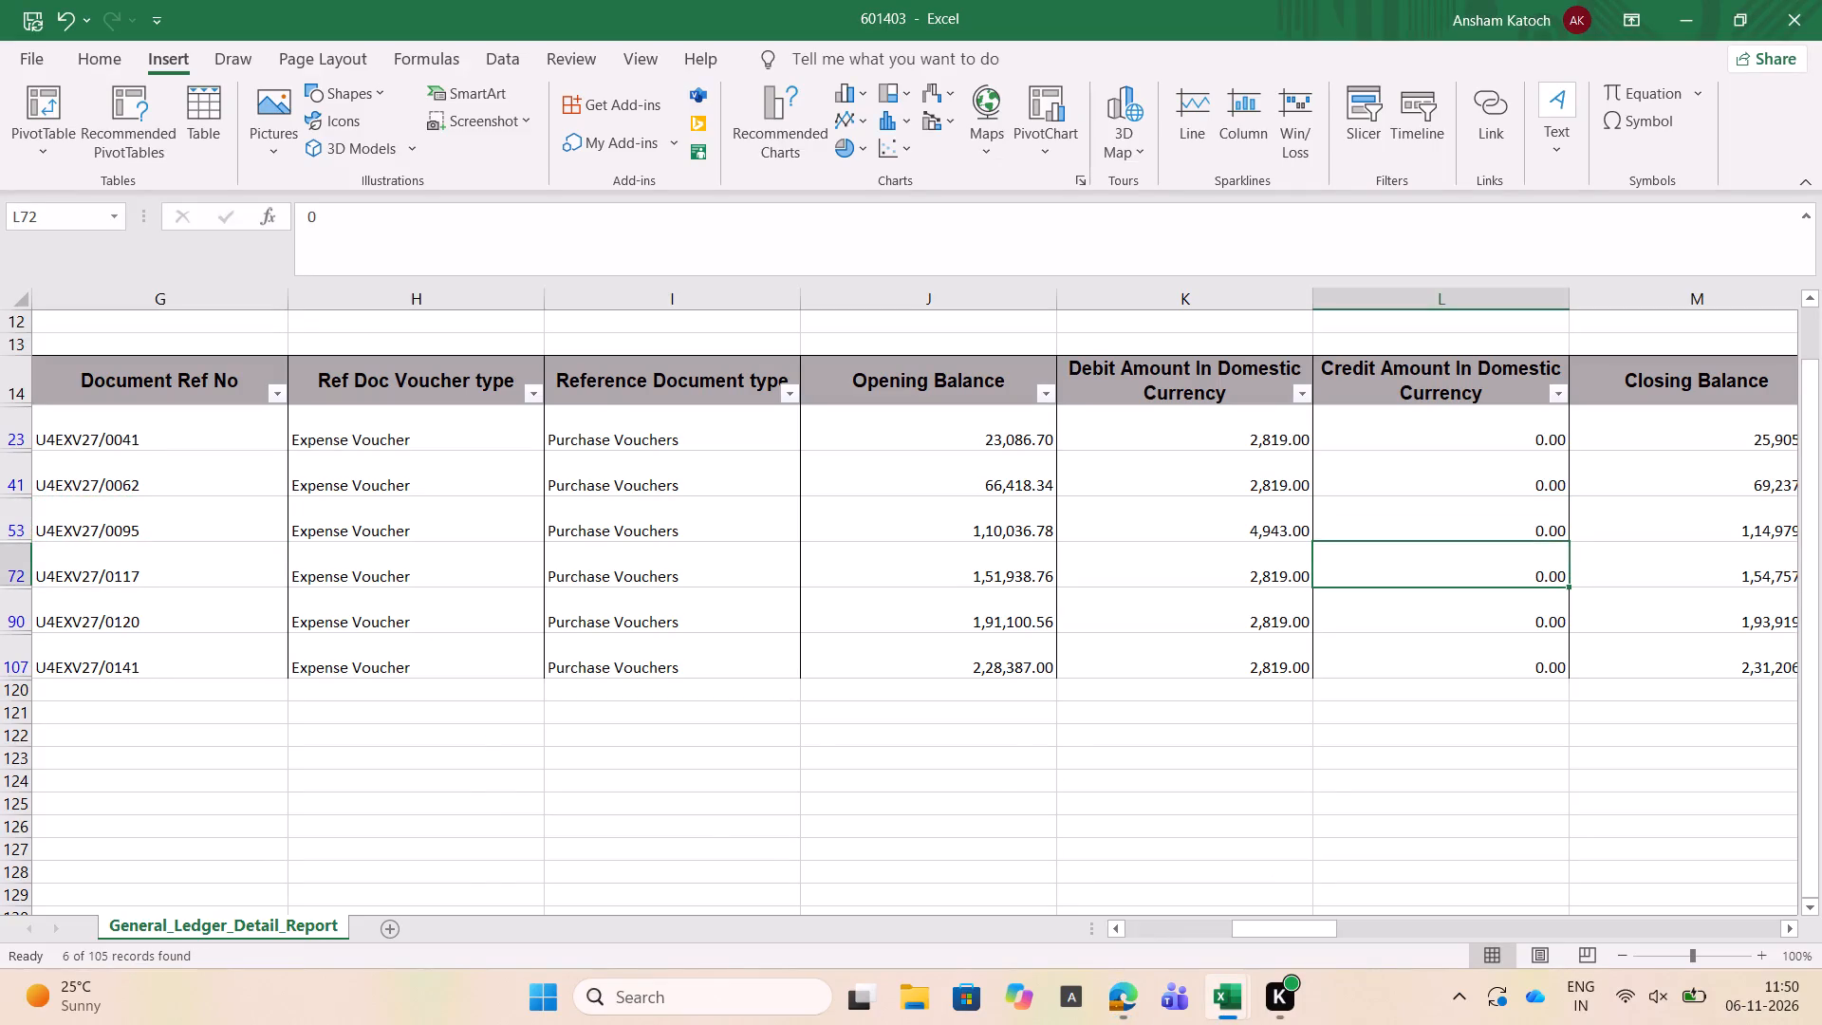
{"action": "key", "text": "Left"}
{"action": "key", "text": "Left"}
{"action": "key", "text": "Left"}
{"action": "key", "text": "Left"}
{"action": "key", "text": "Left"}
{"action": "key", "text": "Left"}
{"action": "key", "text": "Right"}
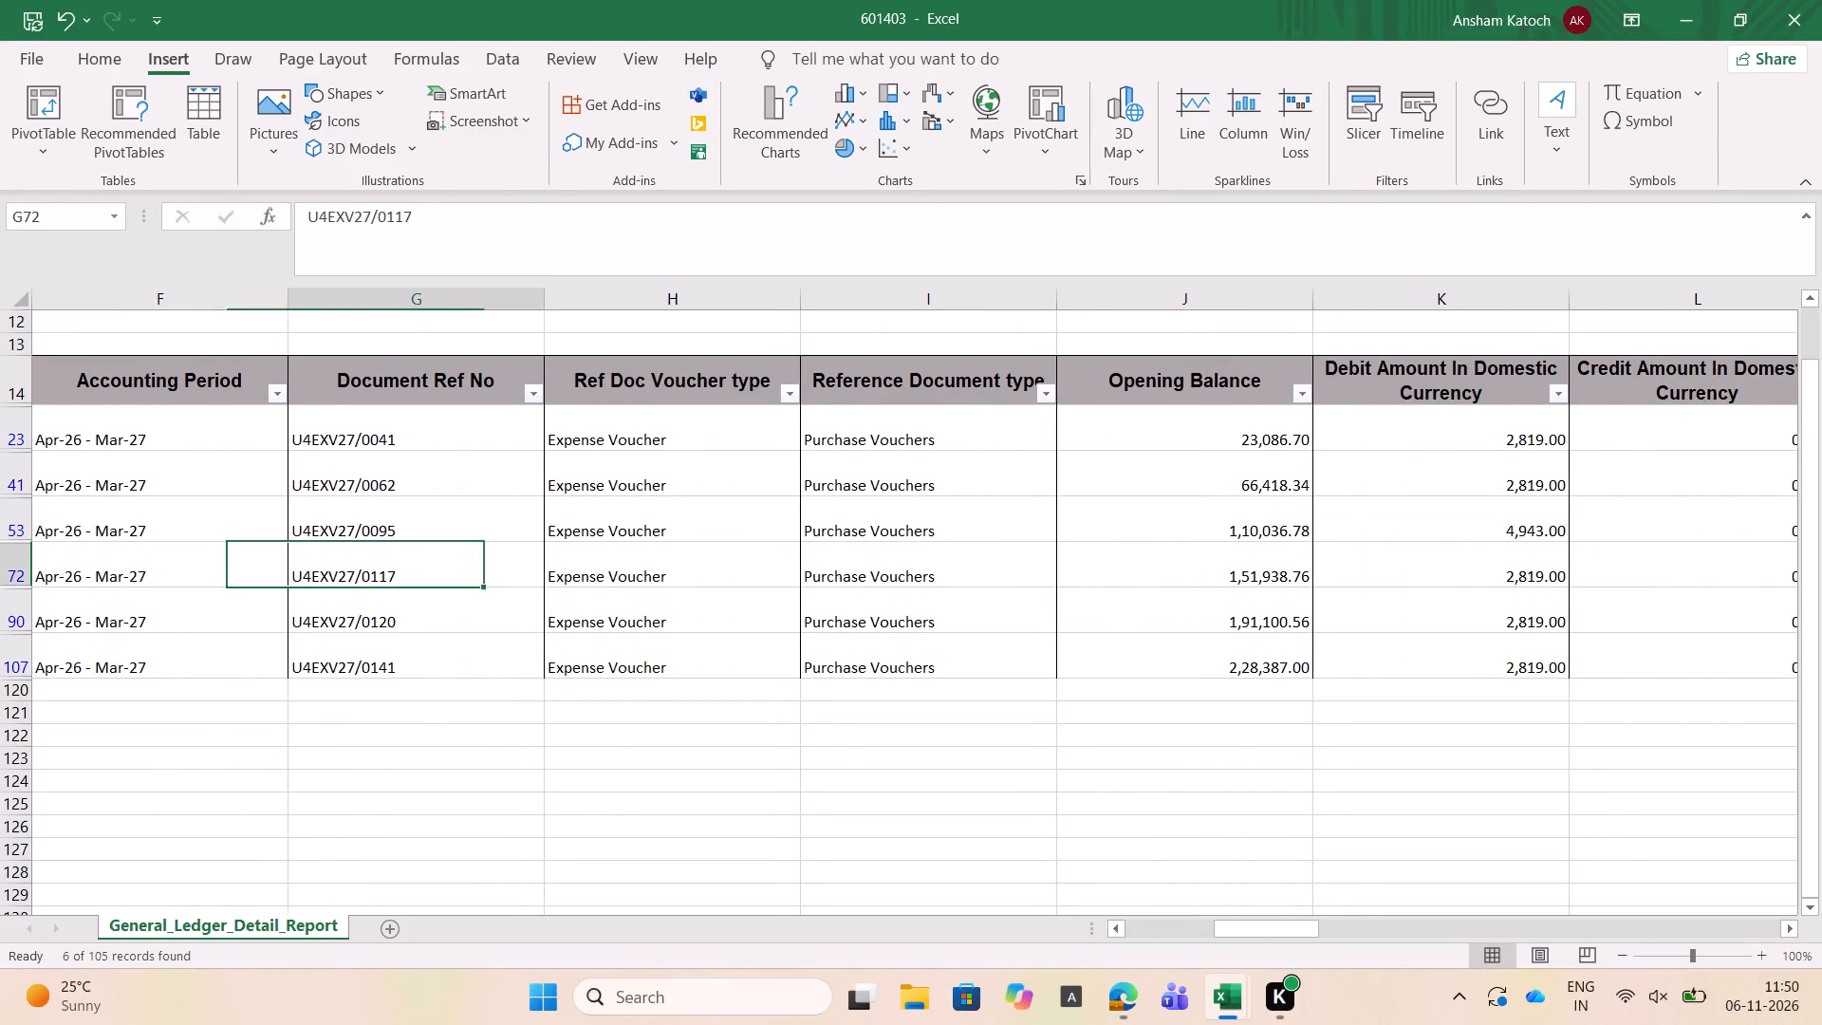
{"action": "key", "text": "ctrl+c"}
In Edge, close the BSNL invoice PDF and exit voucher U4EXV27/0095 back to the purchase voucher search.
{"action": "key", "text": "alt+Tab"}
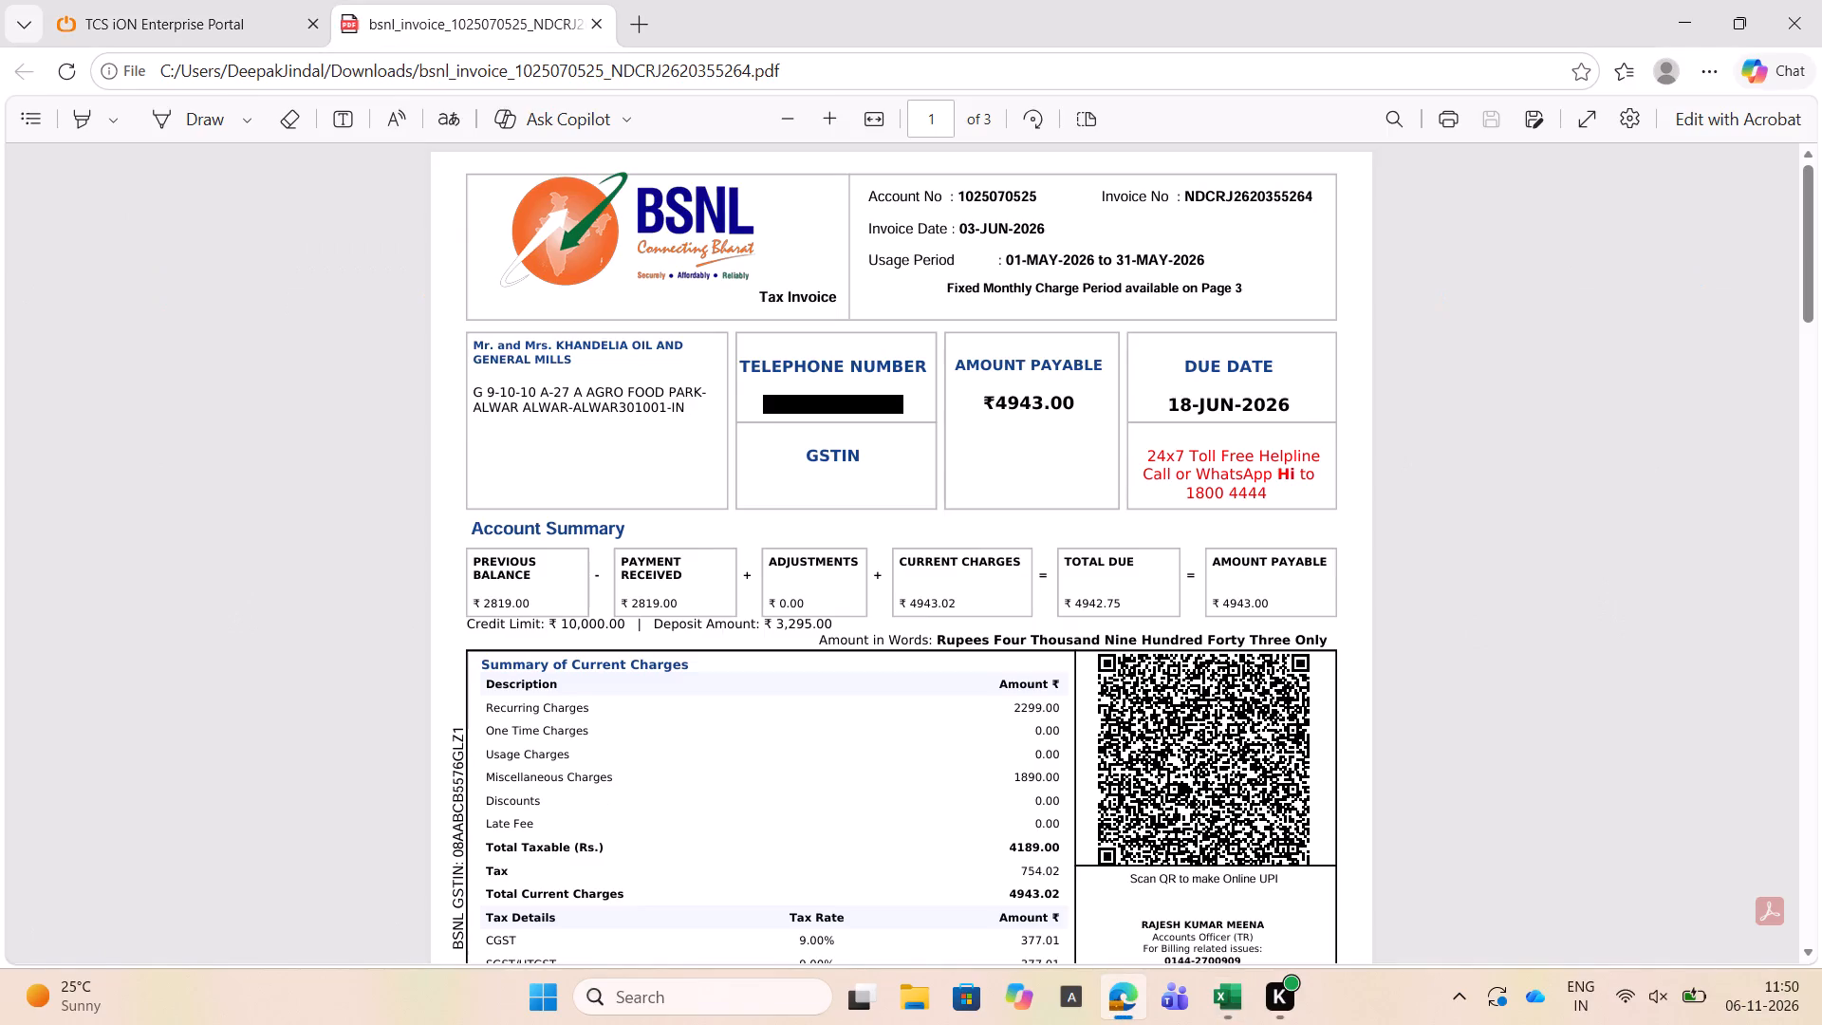
{"action": "left_click", "coordinate": [586, 20]}
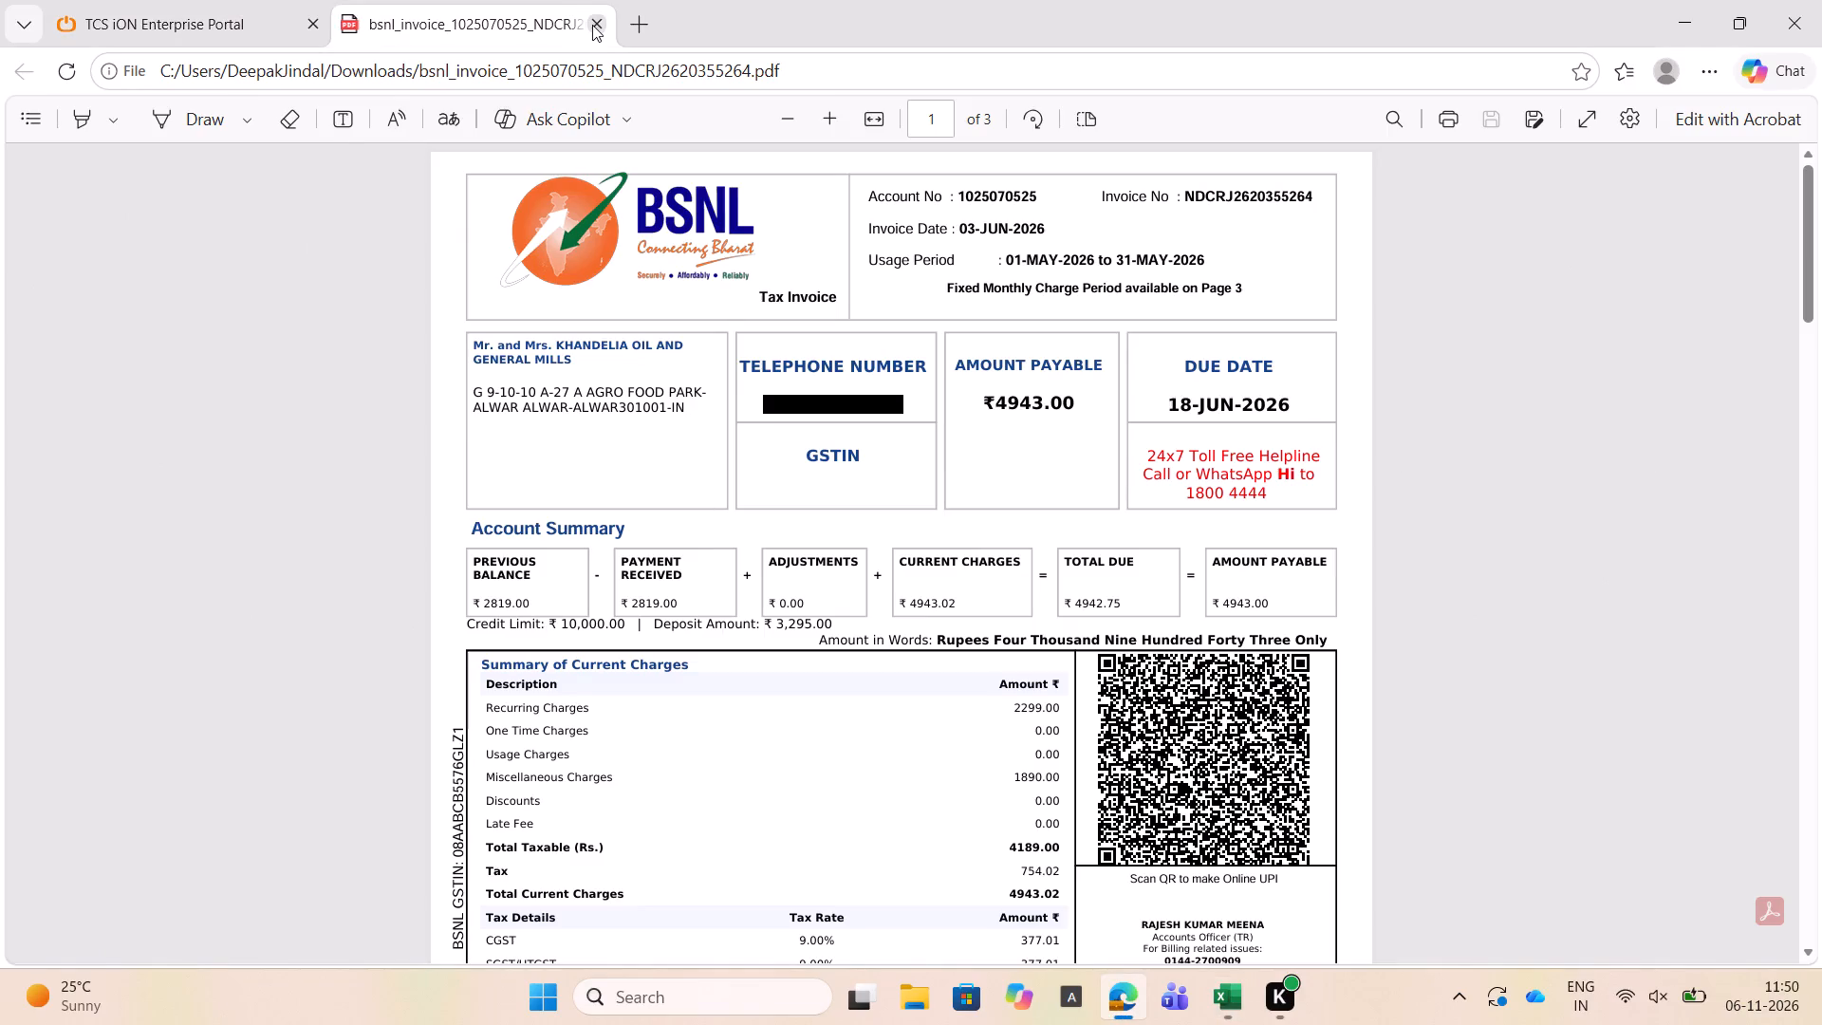
{"action": "left_click", "coordinate": [592, 25]}
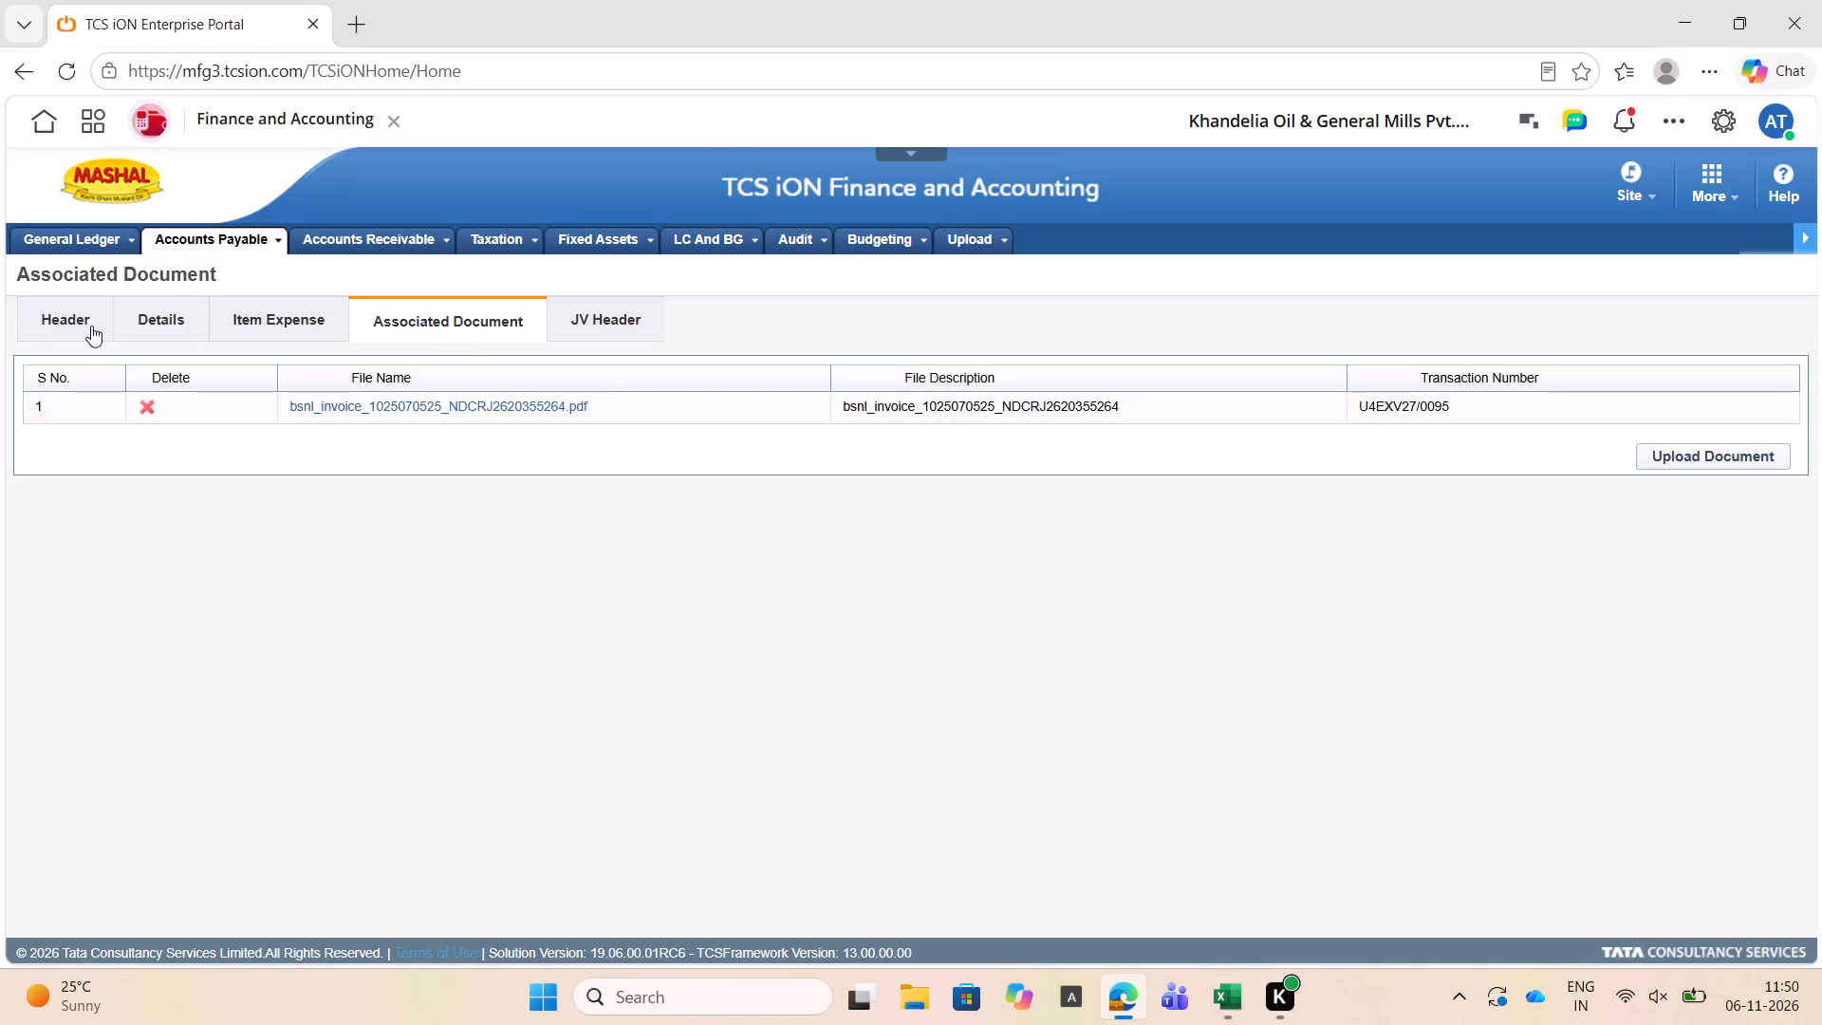
{"action": "left_click", "coordinate": [91, 326]}
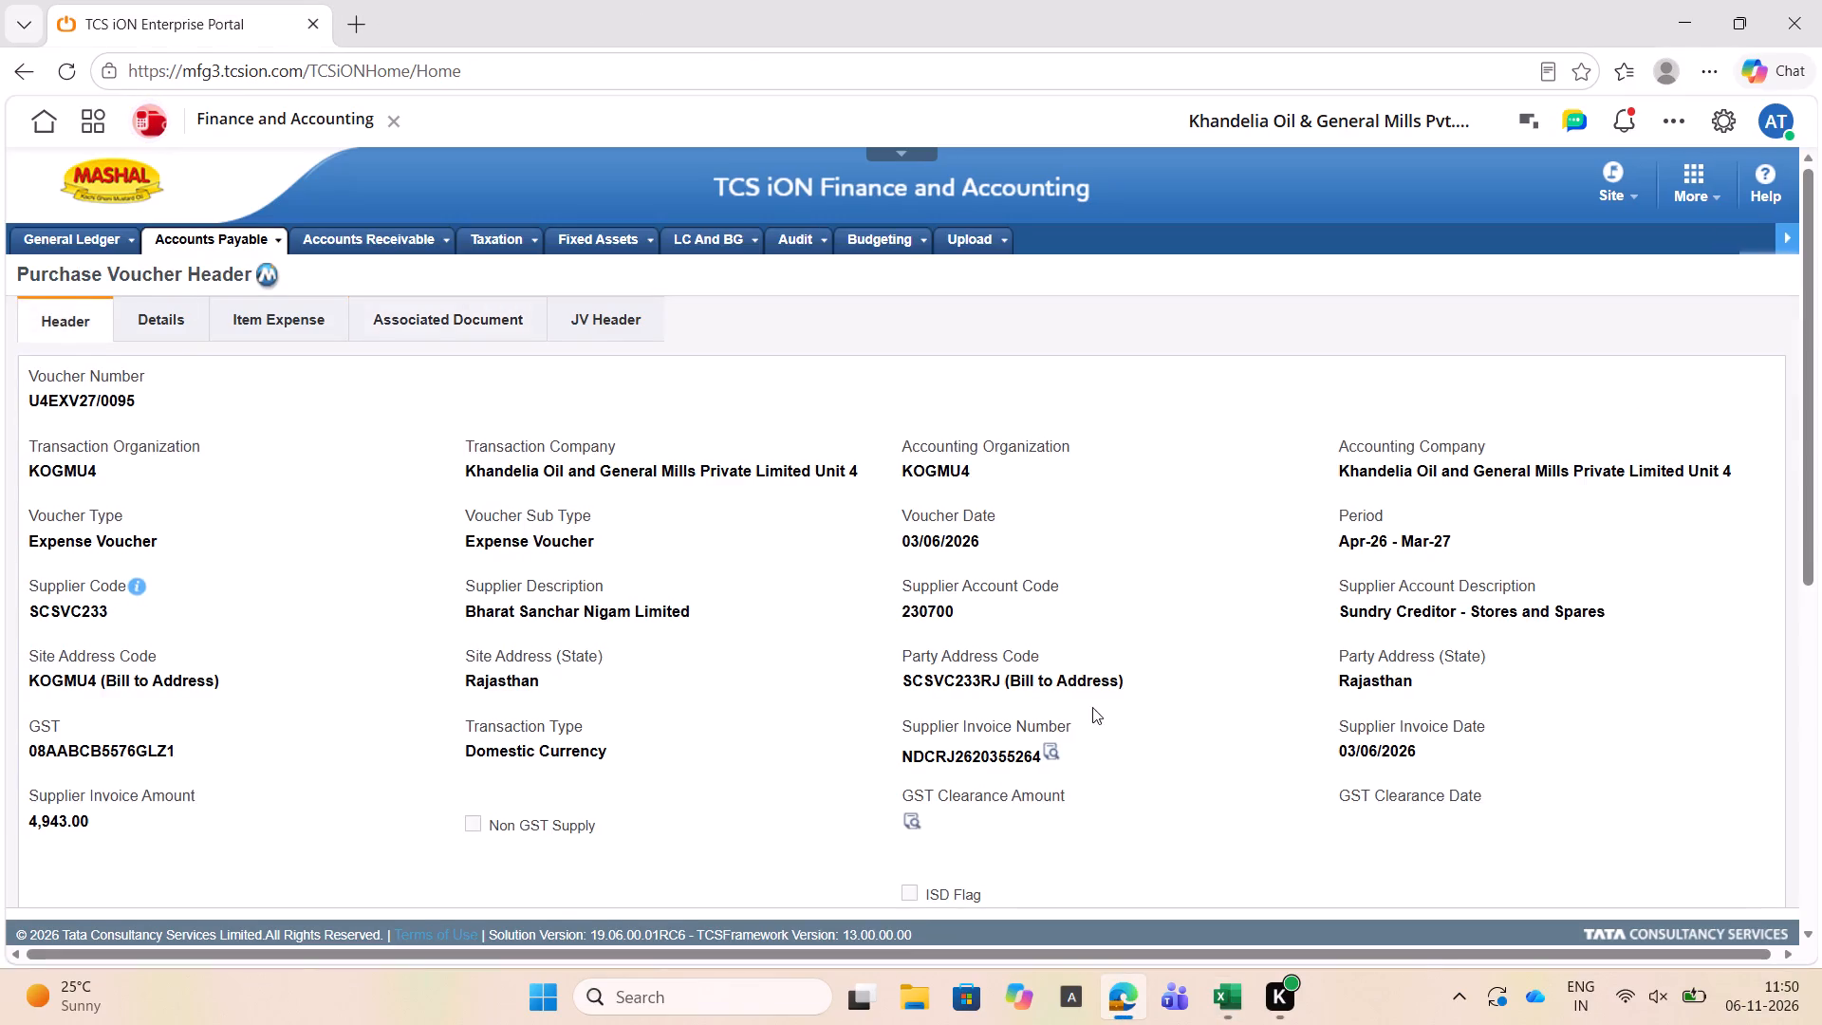
{"action": "scroll", "coordinate": [1092, 707], "scroll_direction": "down", "scroll_amount": 3}
{"action": "left_click", "coordinate": [1162, 727]}
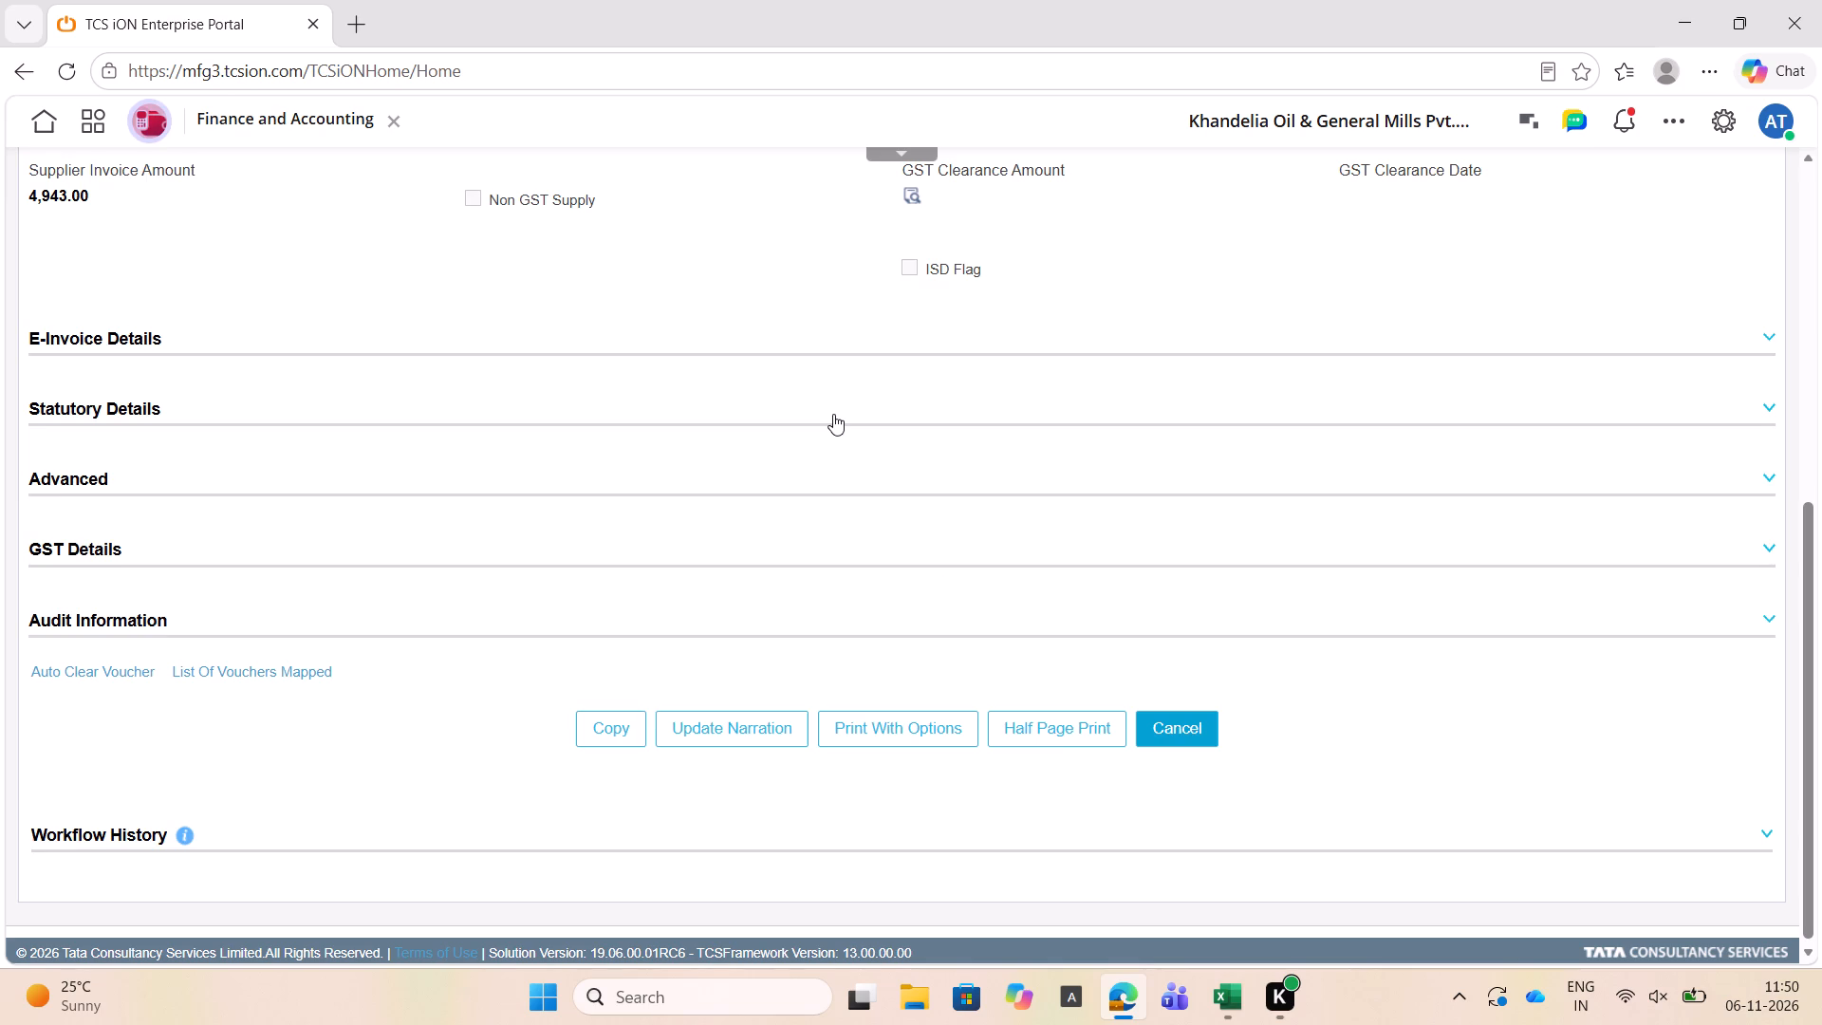
Reset the purchase voucher search criteria and search for the copied voucher number U4EXV27/0117.
{"action": "scroll", "coordinate": [833, 414], "scroll_direction": "up", "scroll_amount": 3}
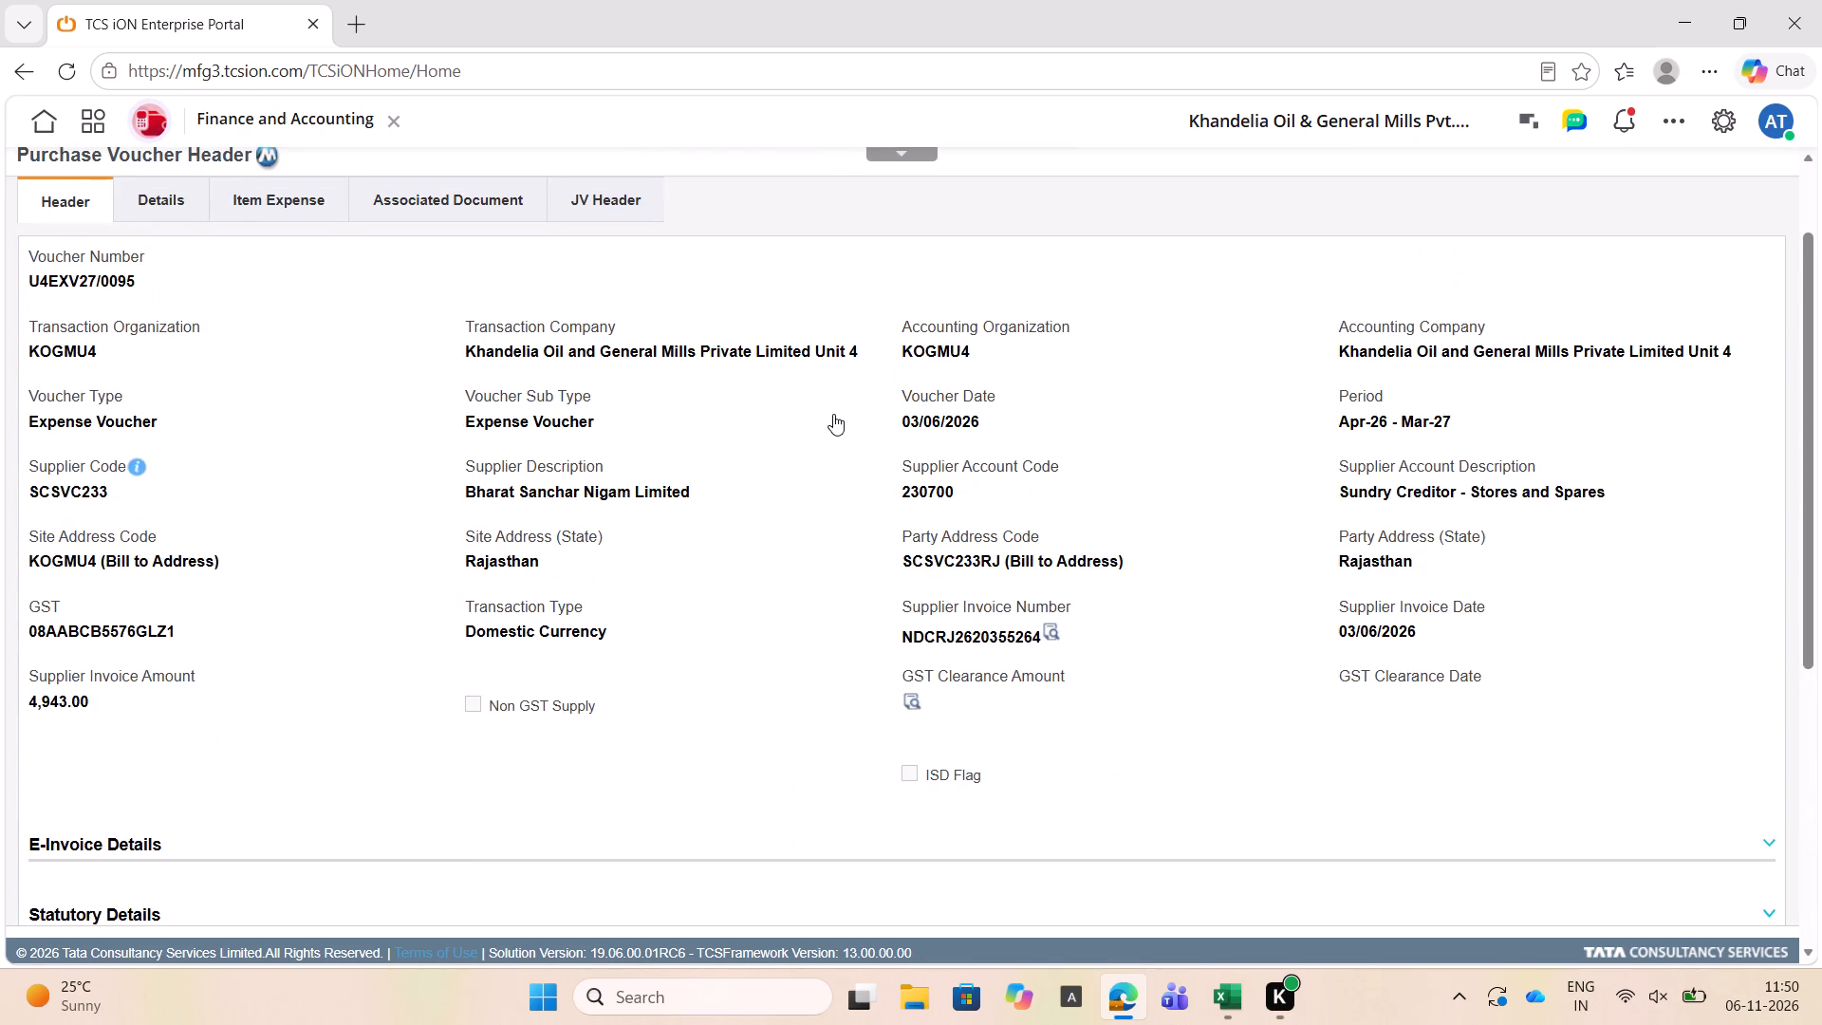
{"action": "left_click", "coordinate": [889, 532]}
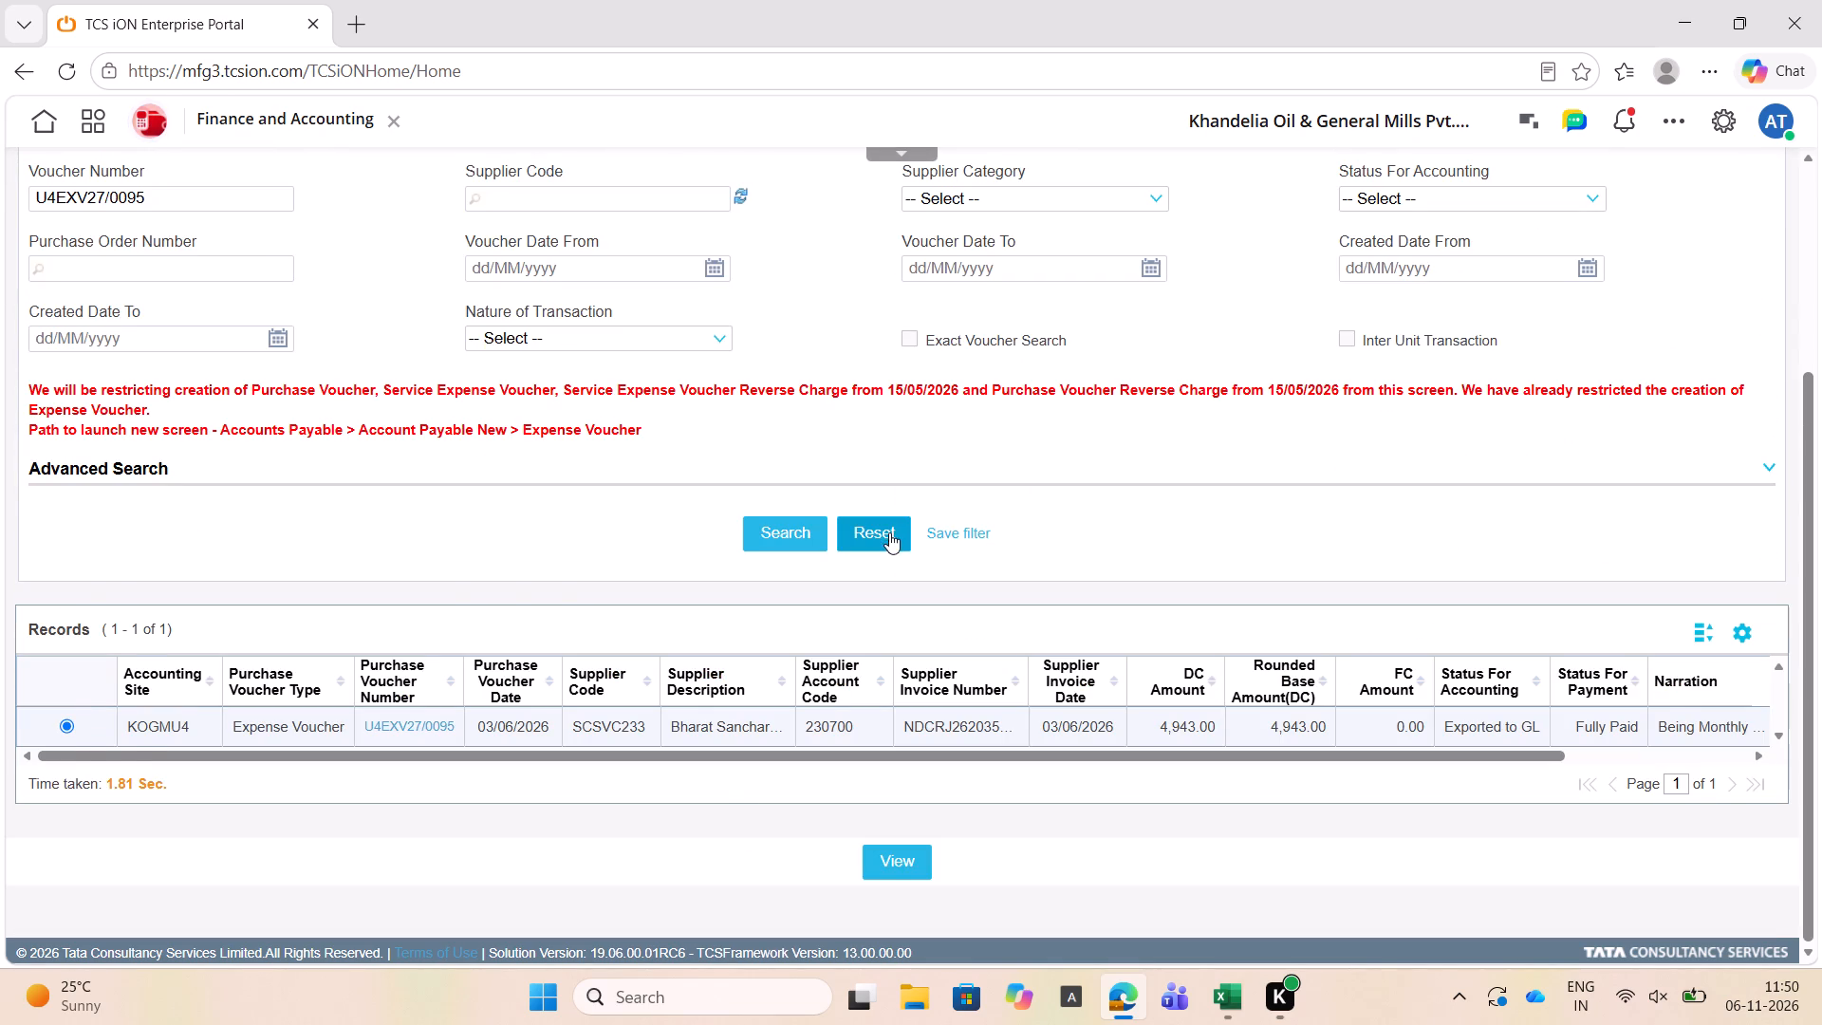
{"action": "left_click", "coordinate": [113, 488]}
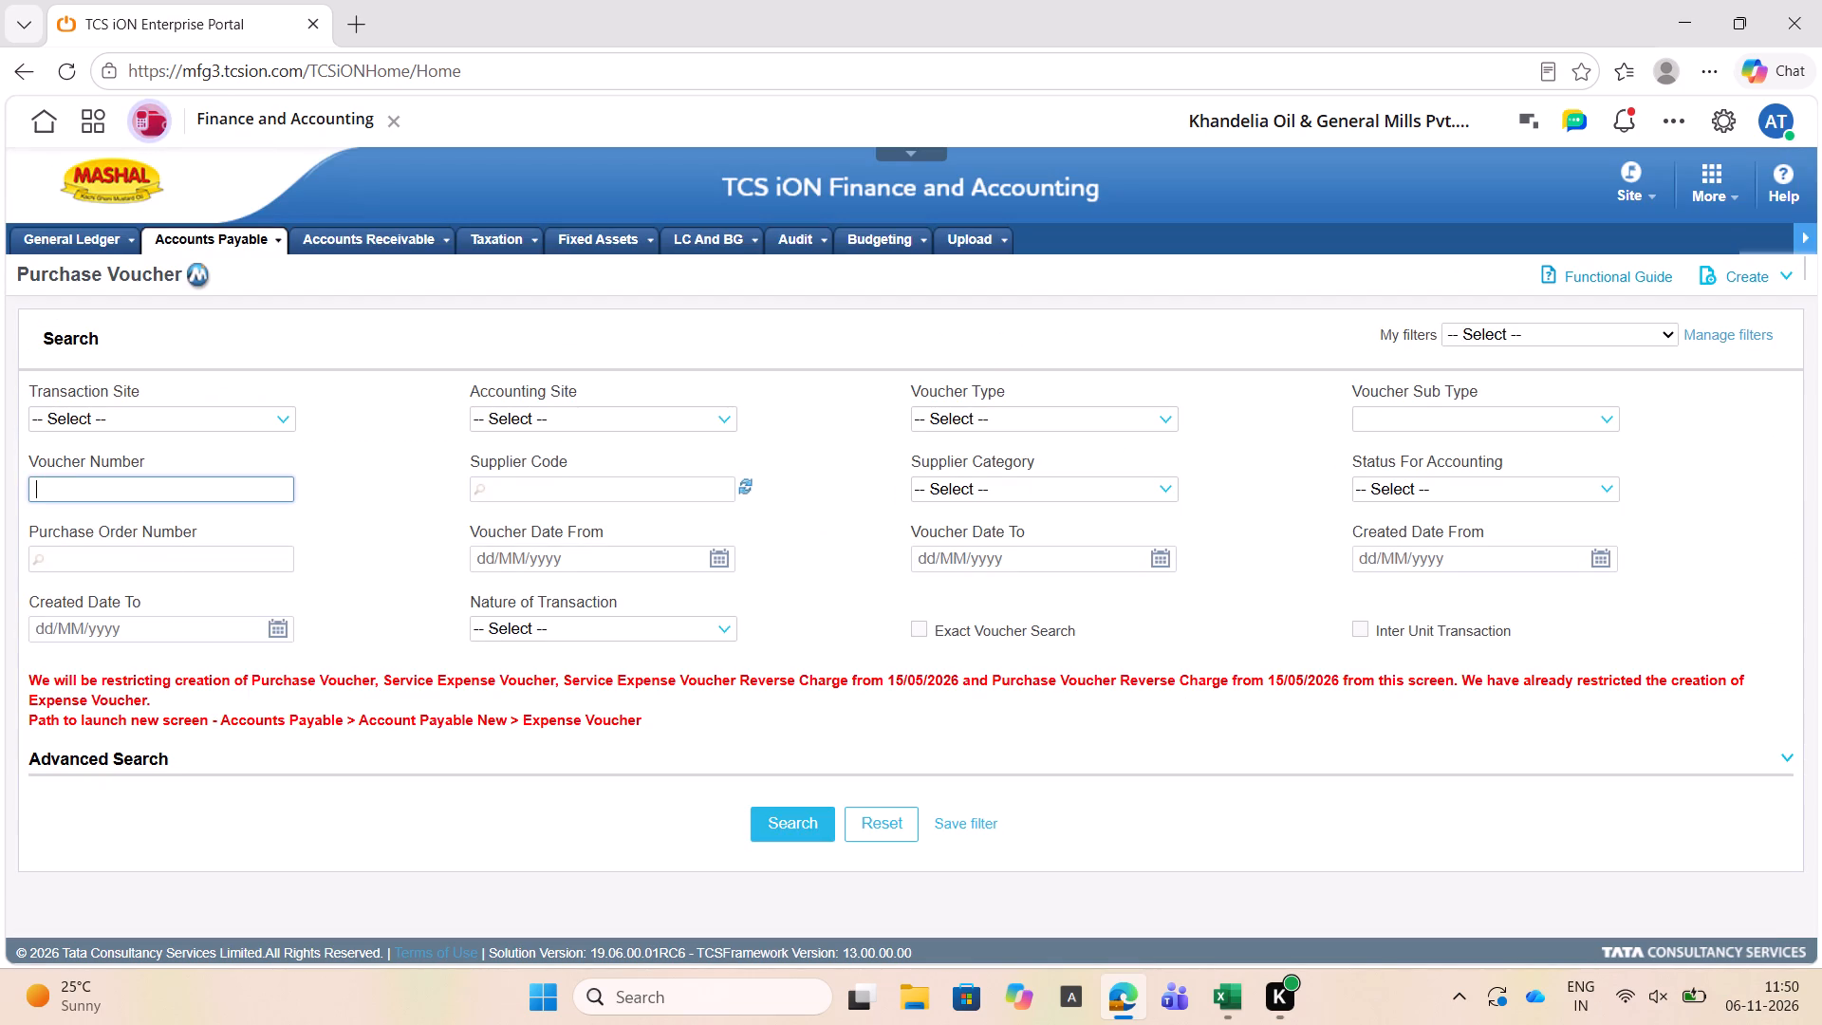
{"action": "key", "text": "ctrl+v"}
{"action": "left_click", "coordinate": [816, 828]}
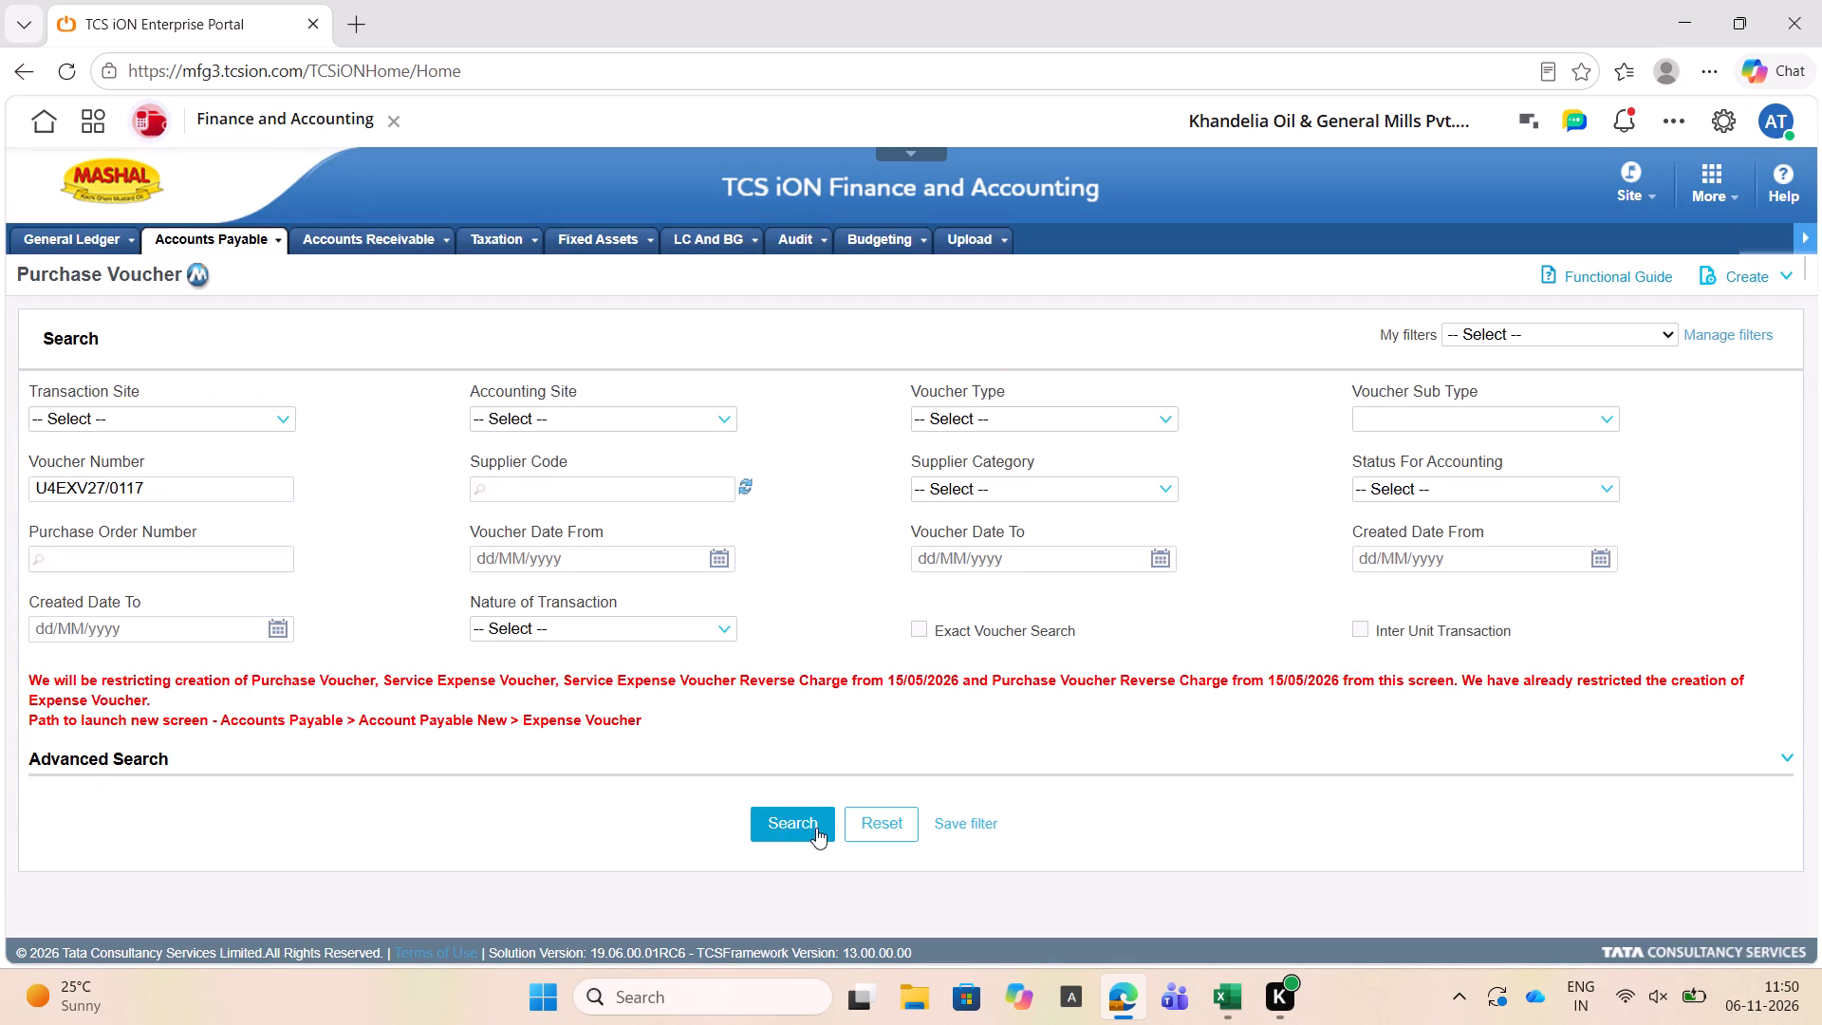
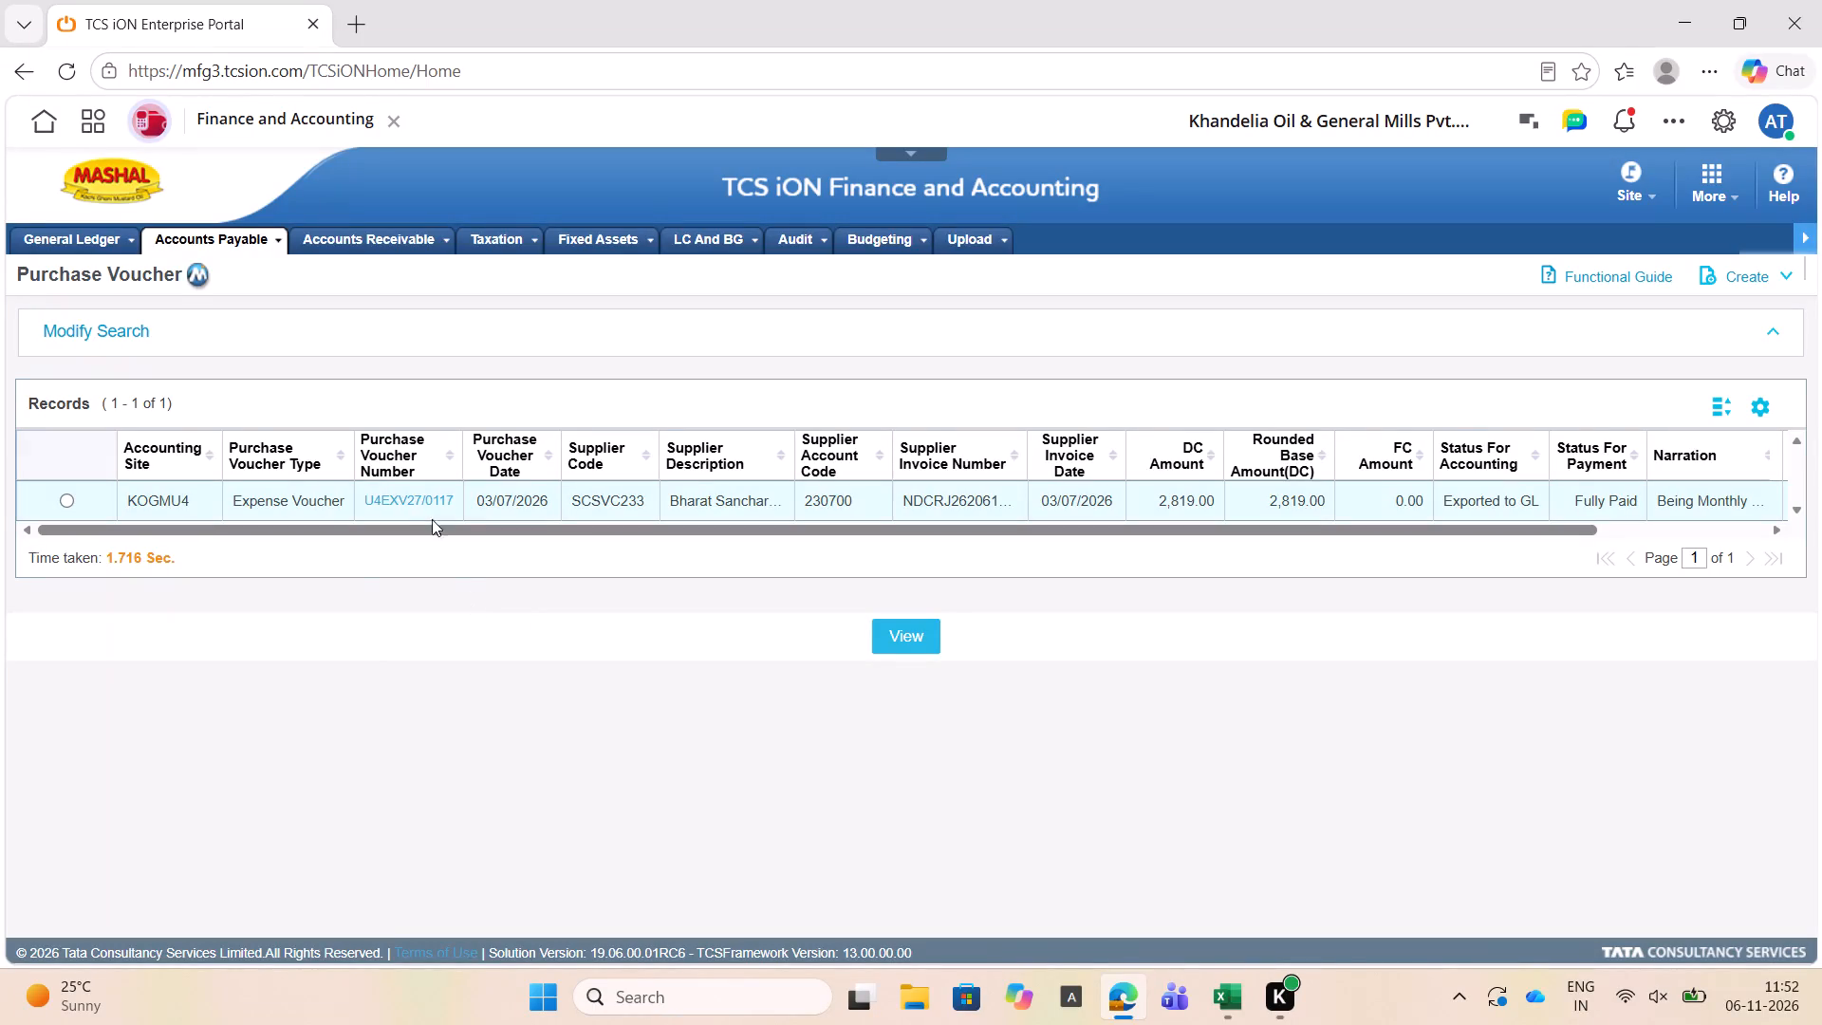
{"action": "left_click", "coordinate": [420, 500]}
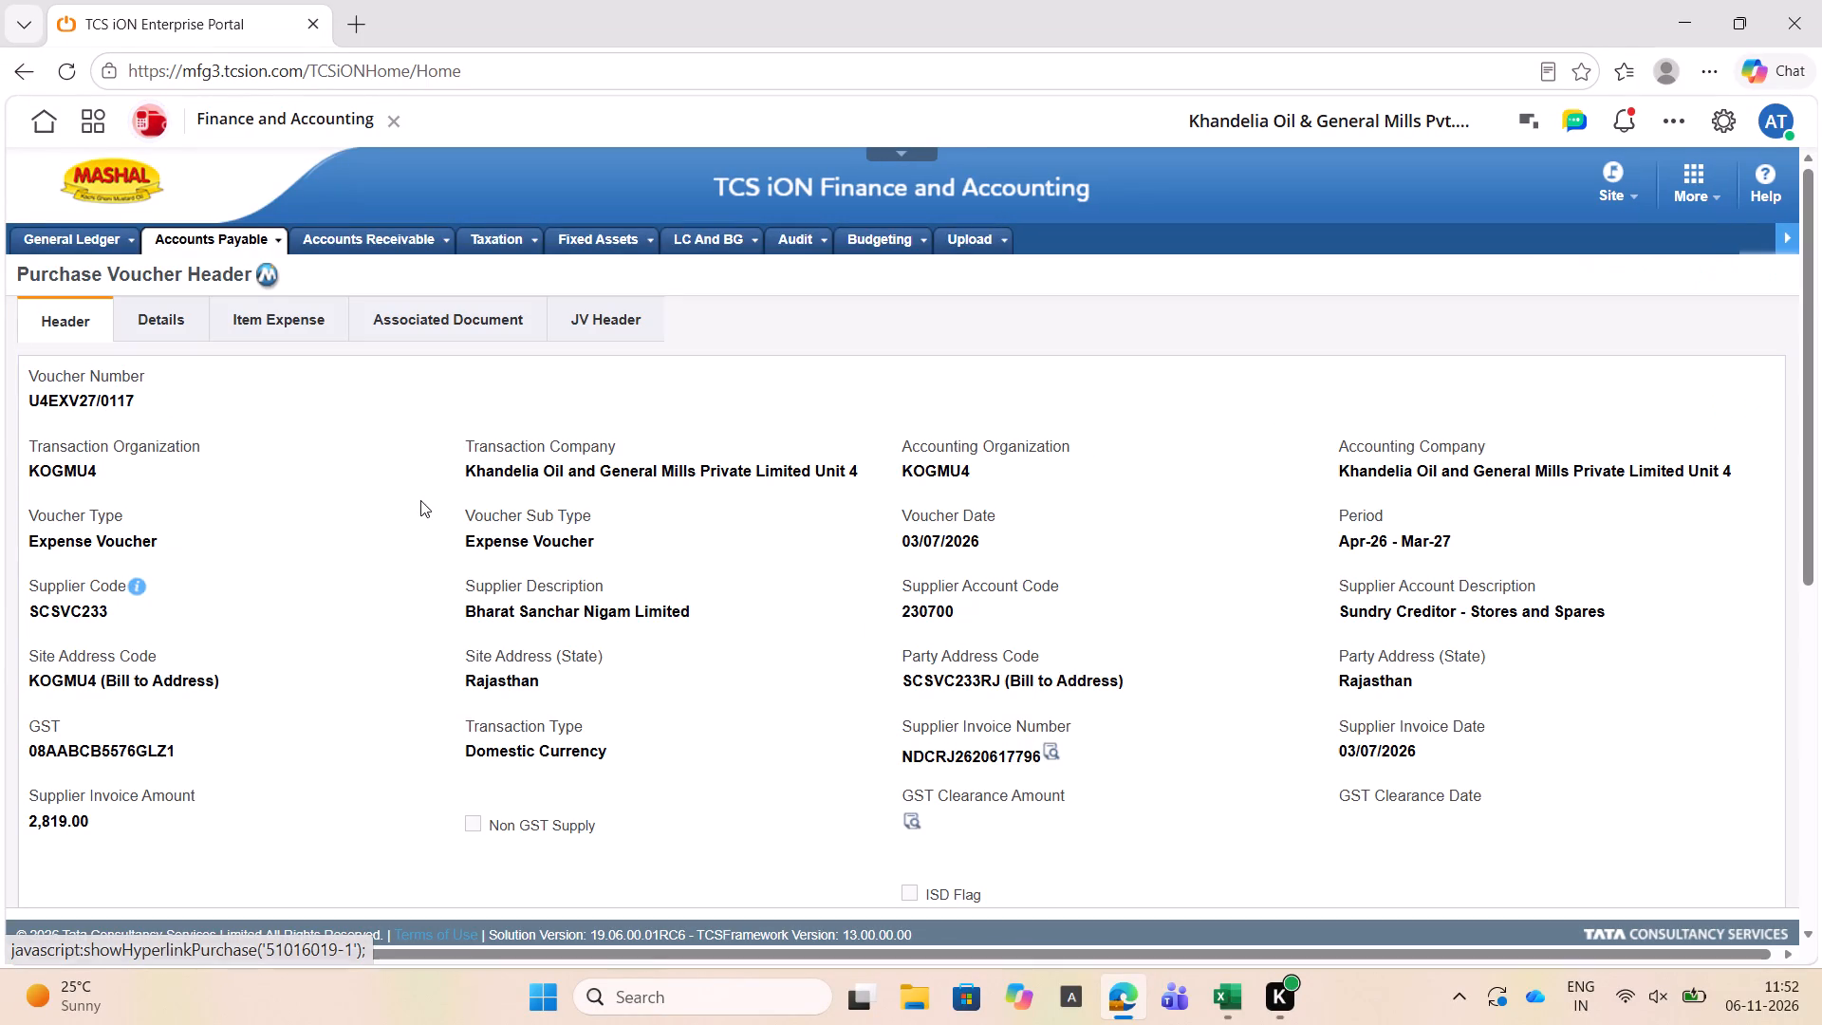
{"action": "scroll", "coordinate": [937, 764], "scroll_direction": "down", "scroll_amount": 3}
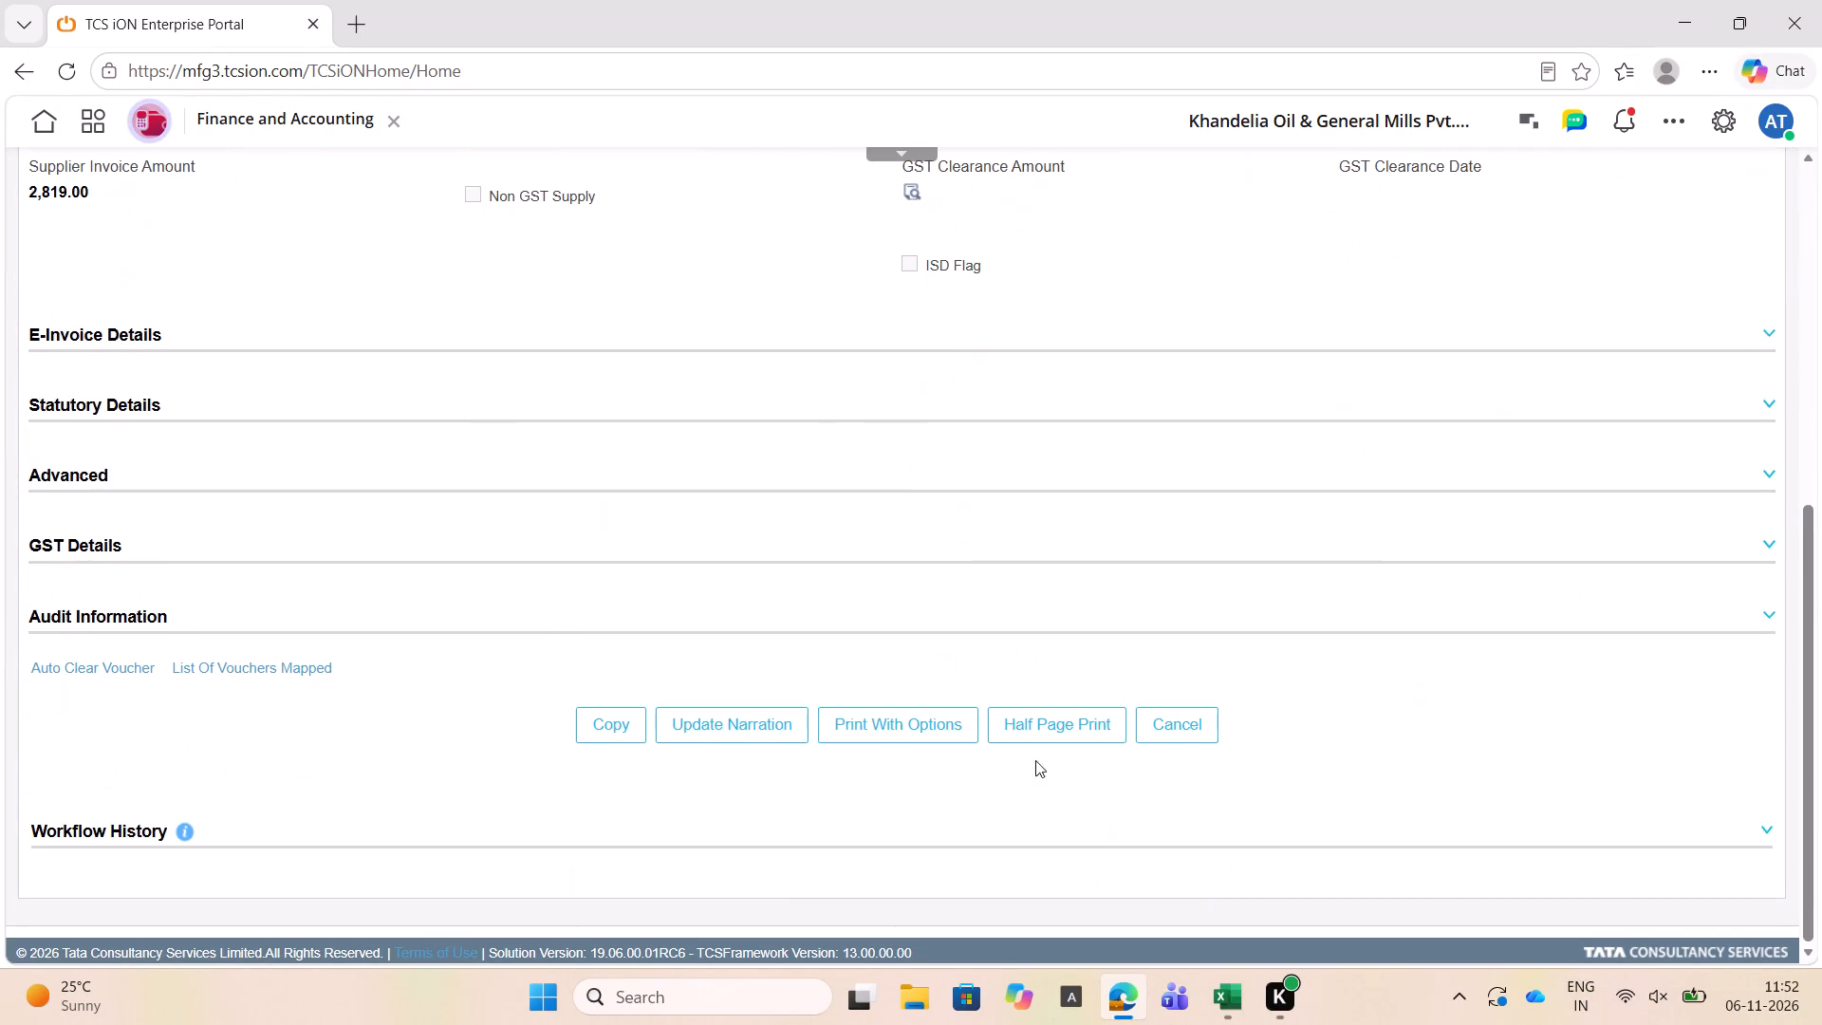
{"action": "scroll", "coordinate": [942, 663], "scroll_direction": "up", "scroll_amount": 8}
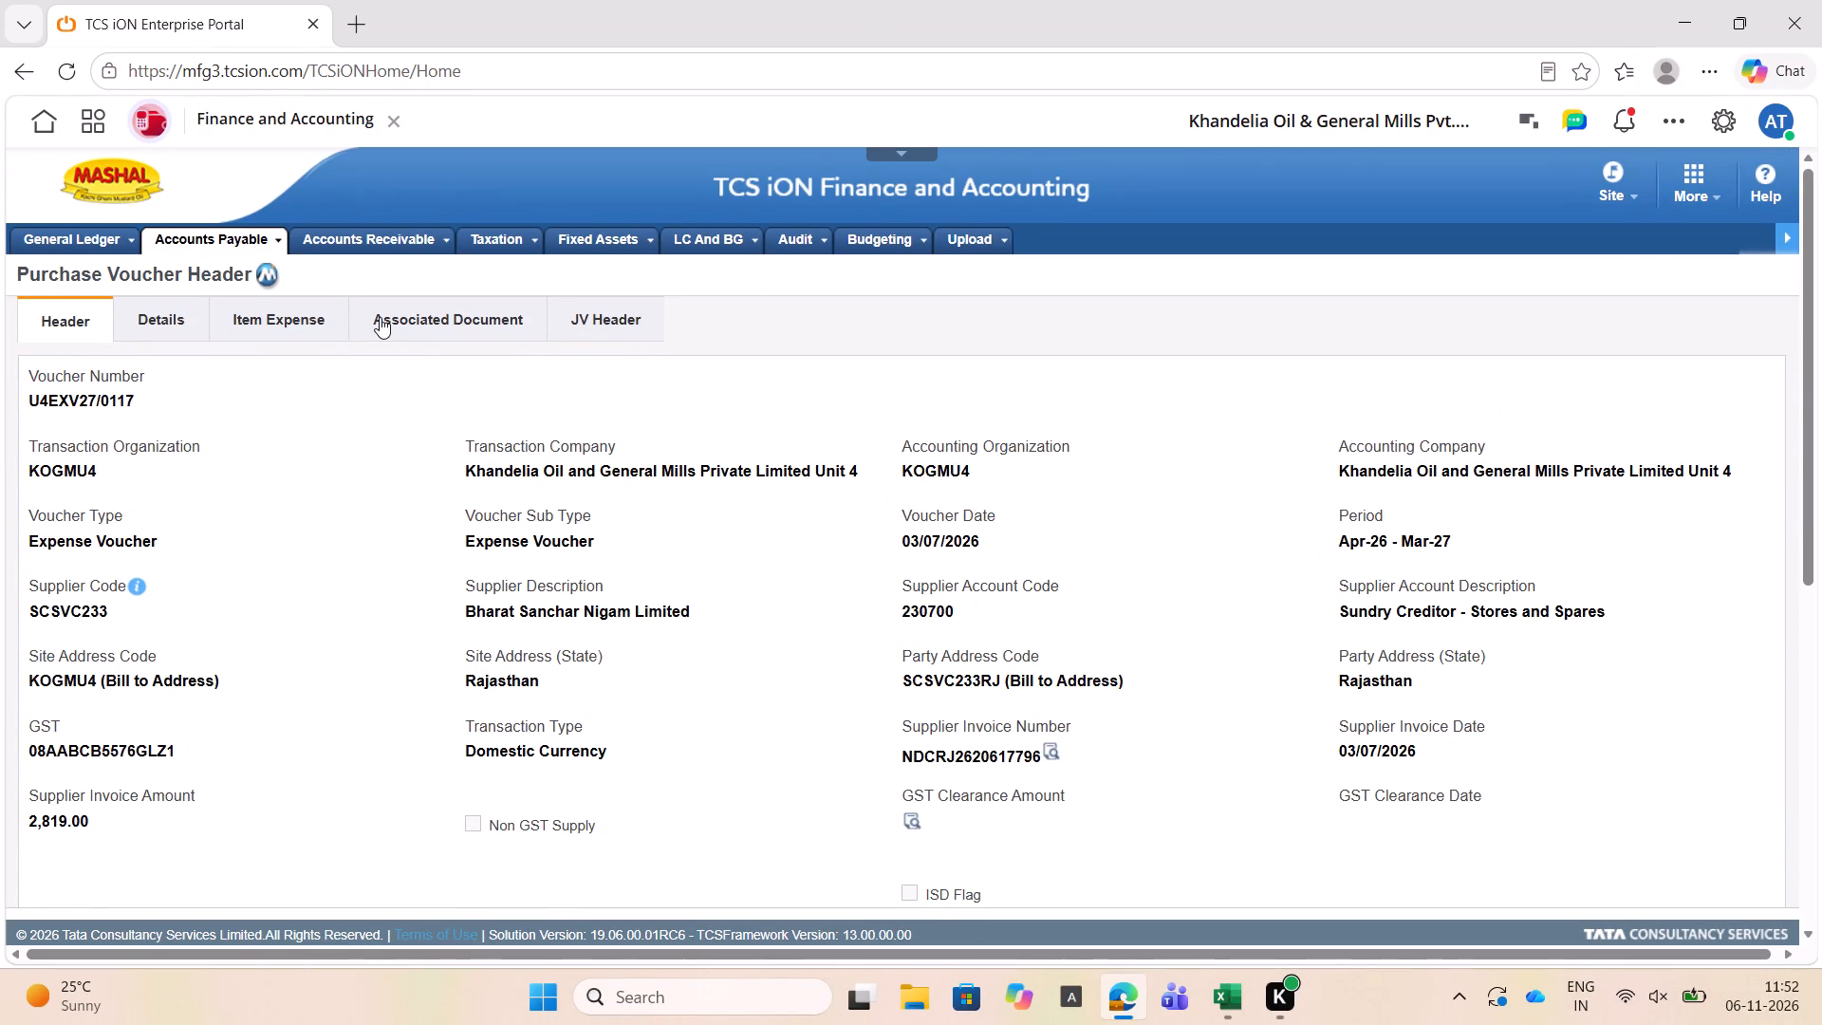
{"action": "left_click", "coordinate": [380, 317]}
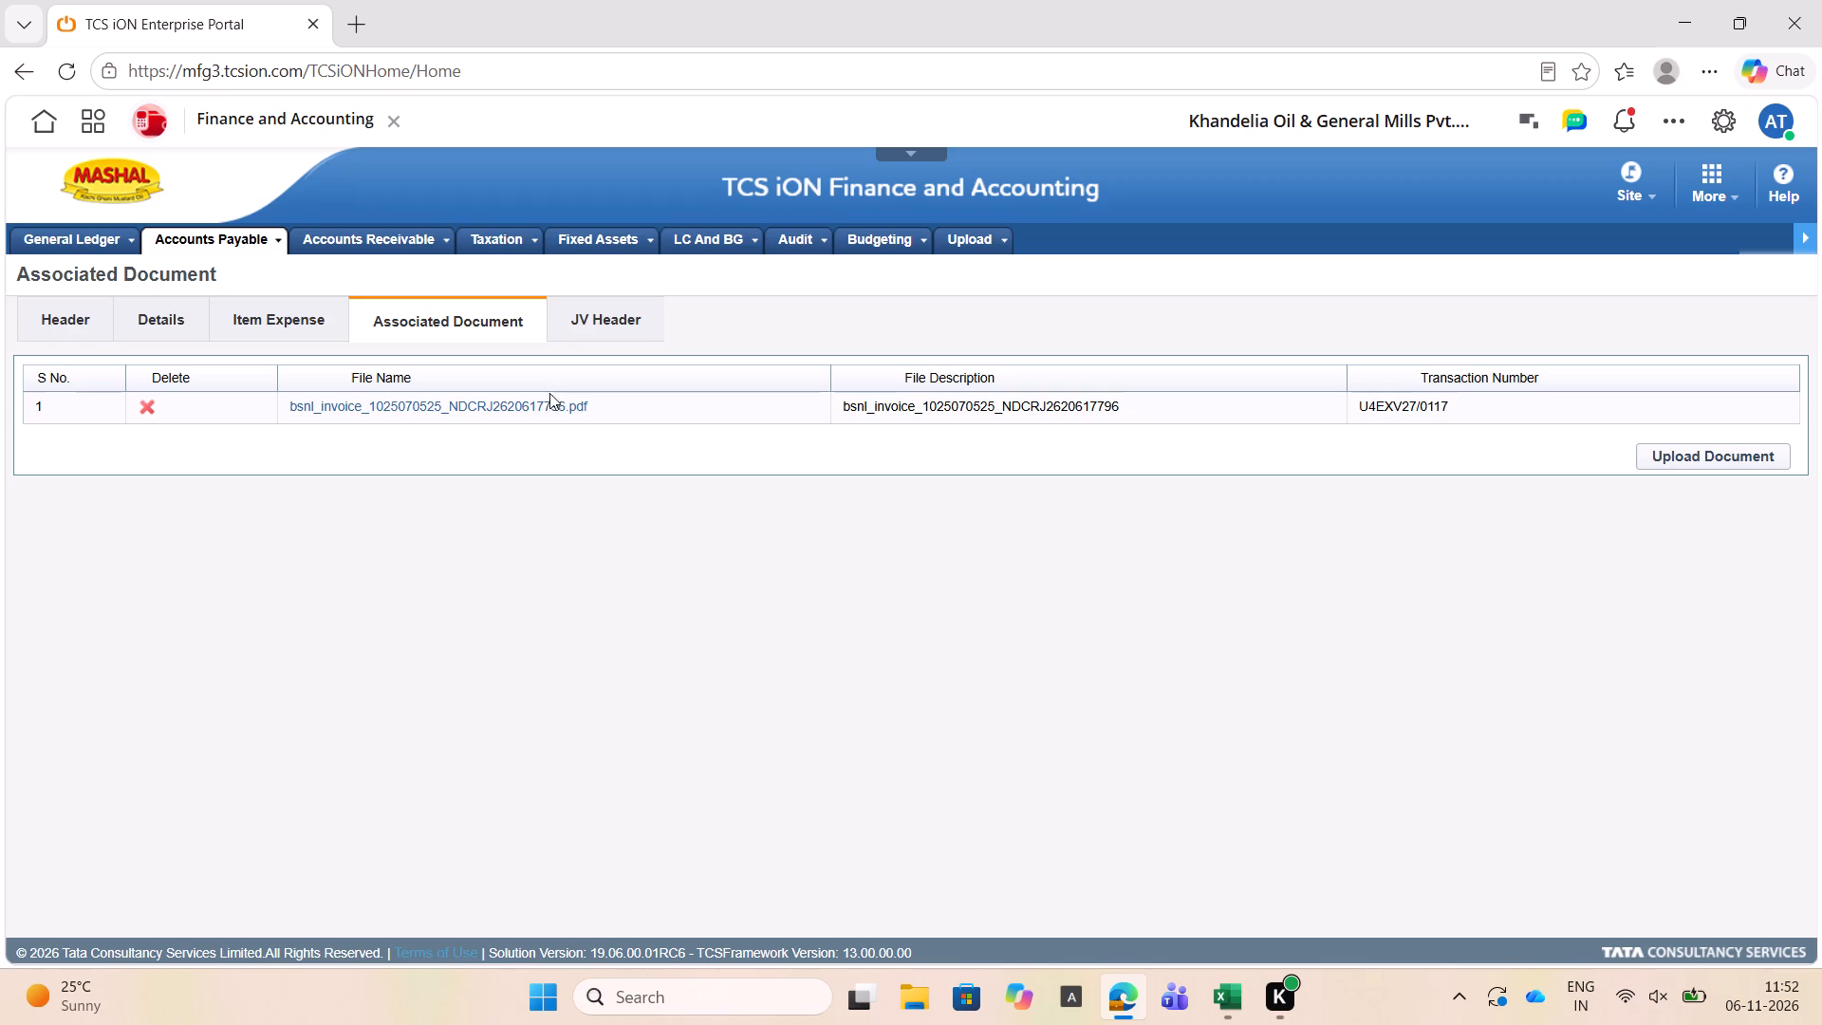
{"action": "left_click", "coordinate": [542, 403]}
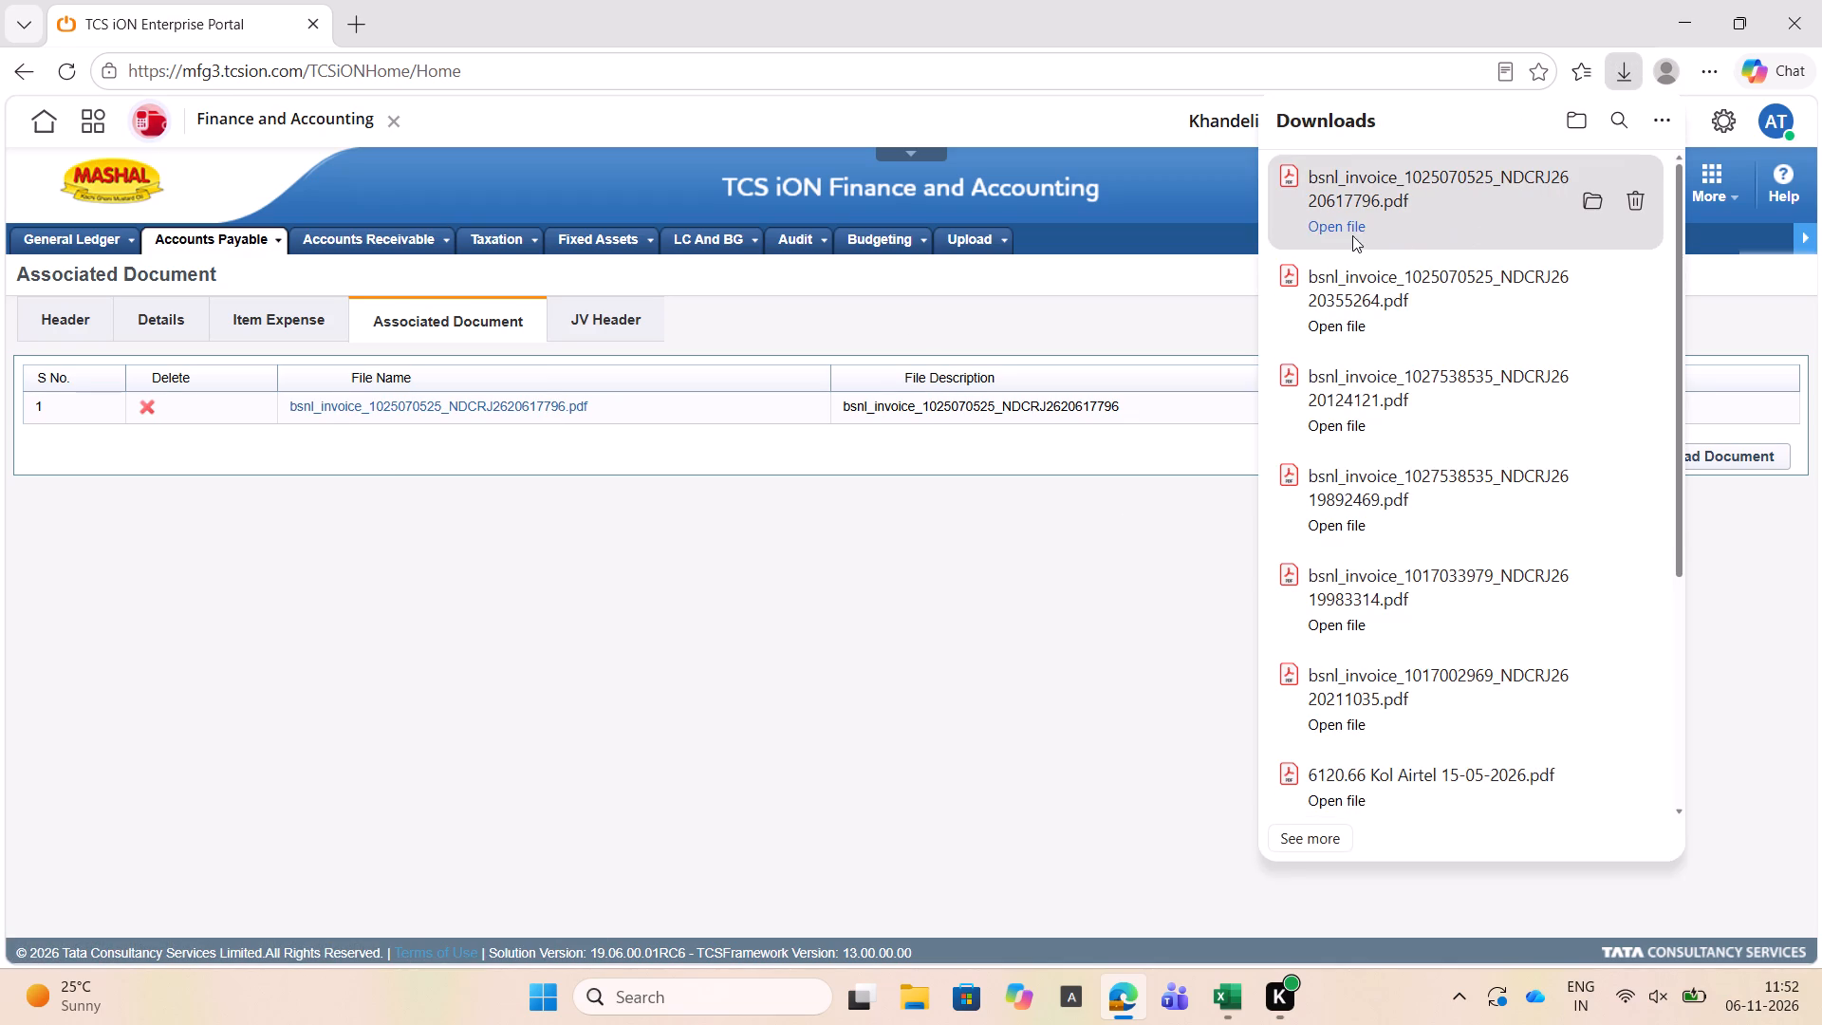
{"action": "left_click", "coordinate": [1341, 227]}
Examine the BSNL invoice's billing address, usage period, account summary, current charges, customer information, payment details, services, plan, installation address and recurring charges.
{"action": "scroll", "coordinate": [849, 580], "scroll_direction": "down", "scroll_amount": 2}
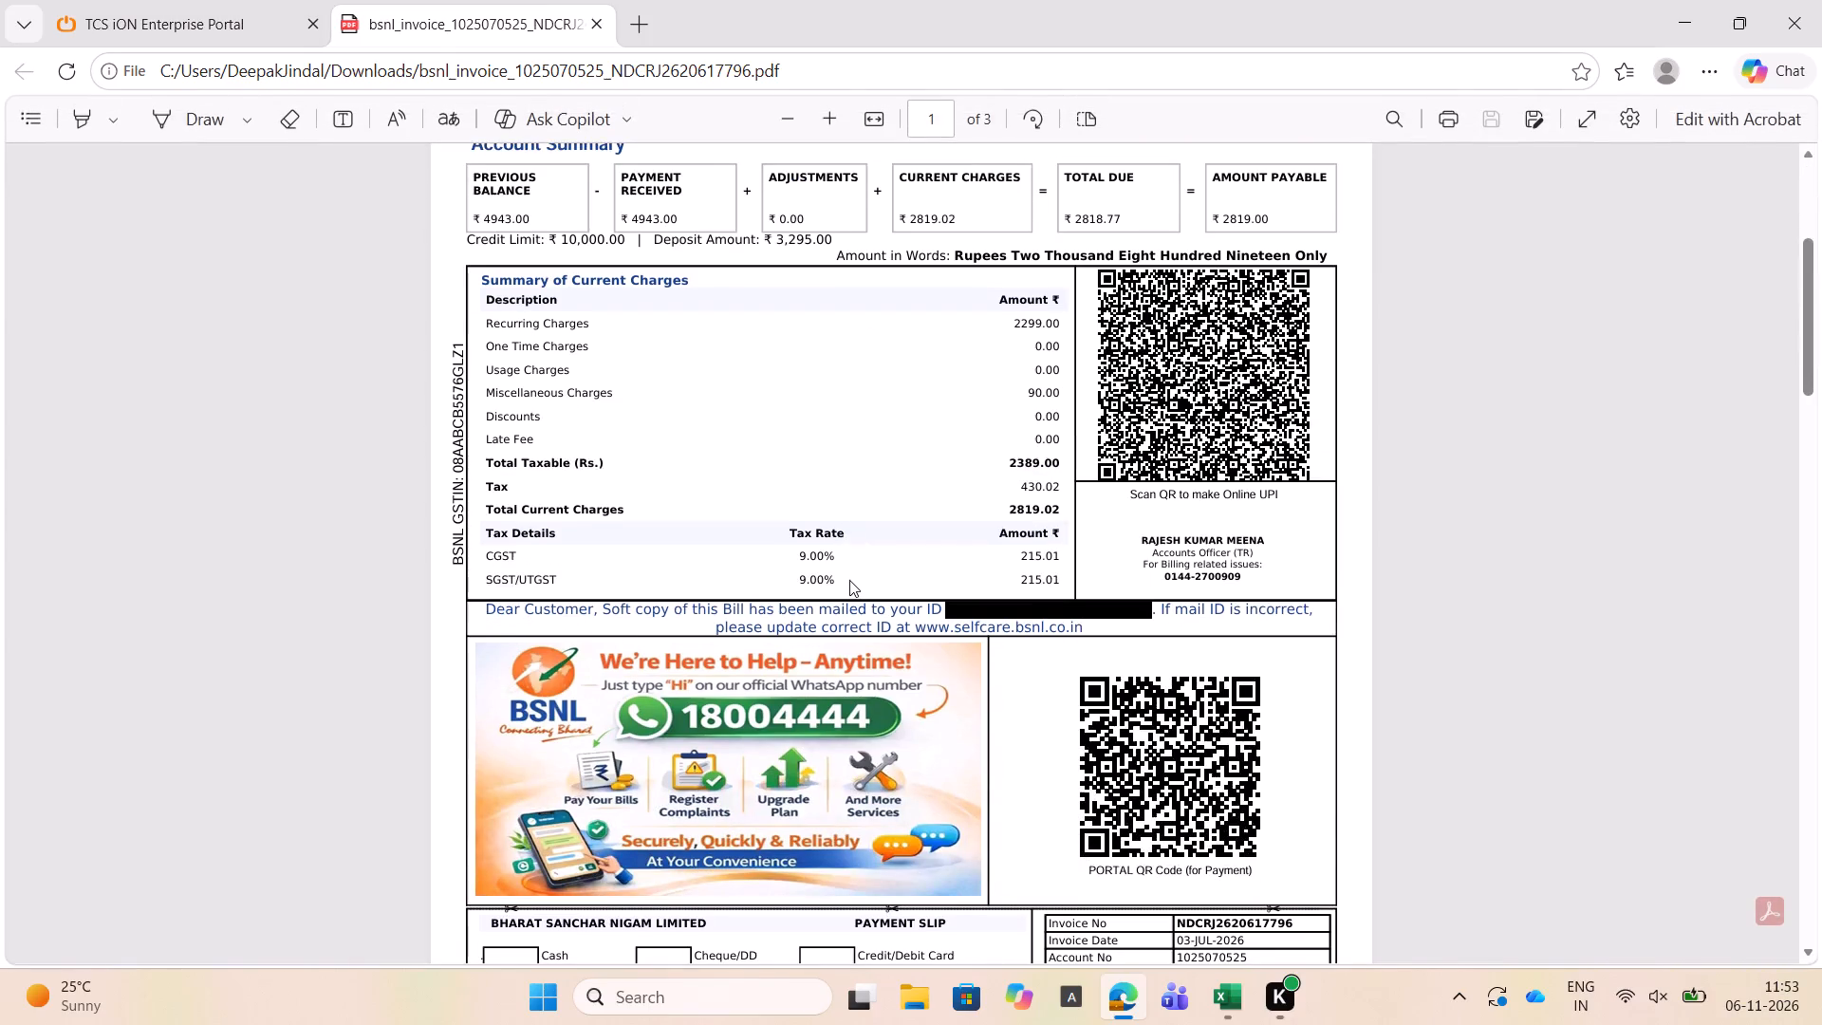
{"action": "scroll", "coordinate": [849, 580], "scroll_direction": "down", "scroll_amount": 1}
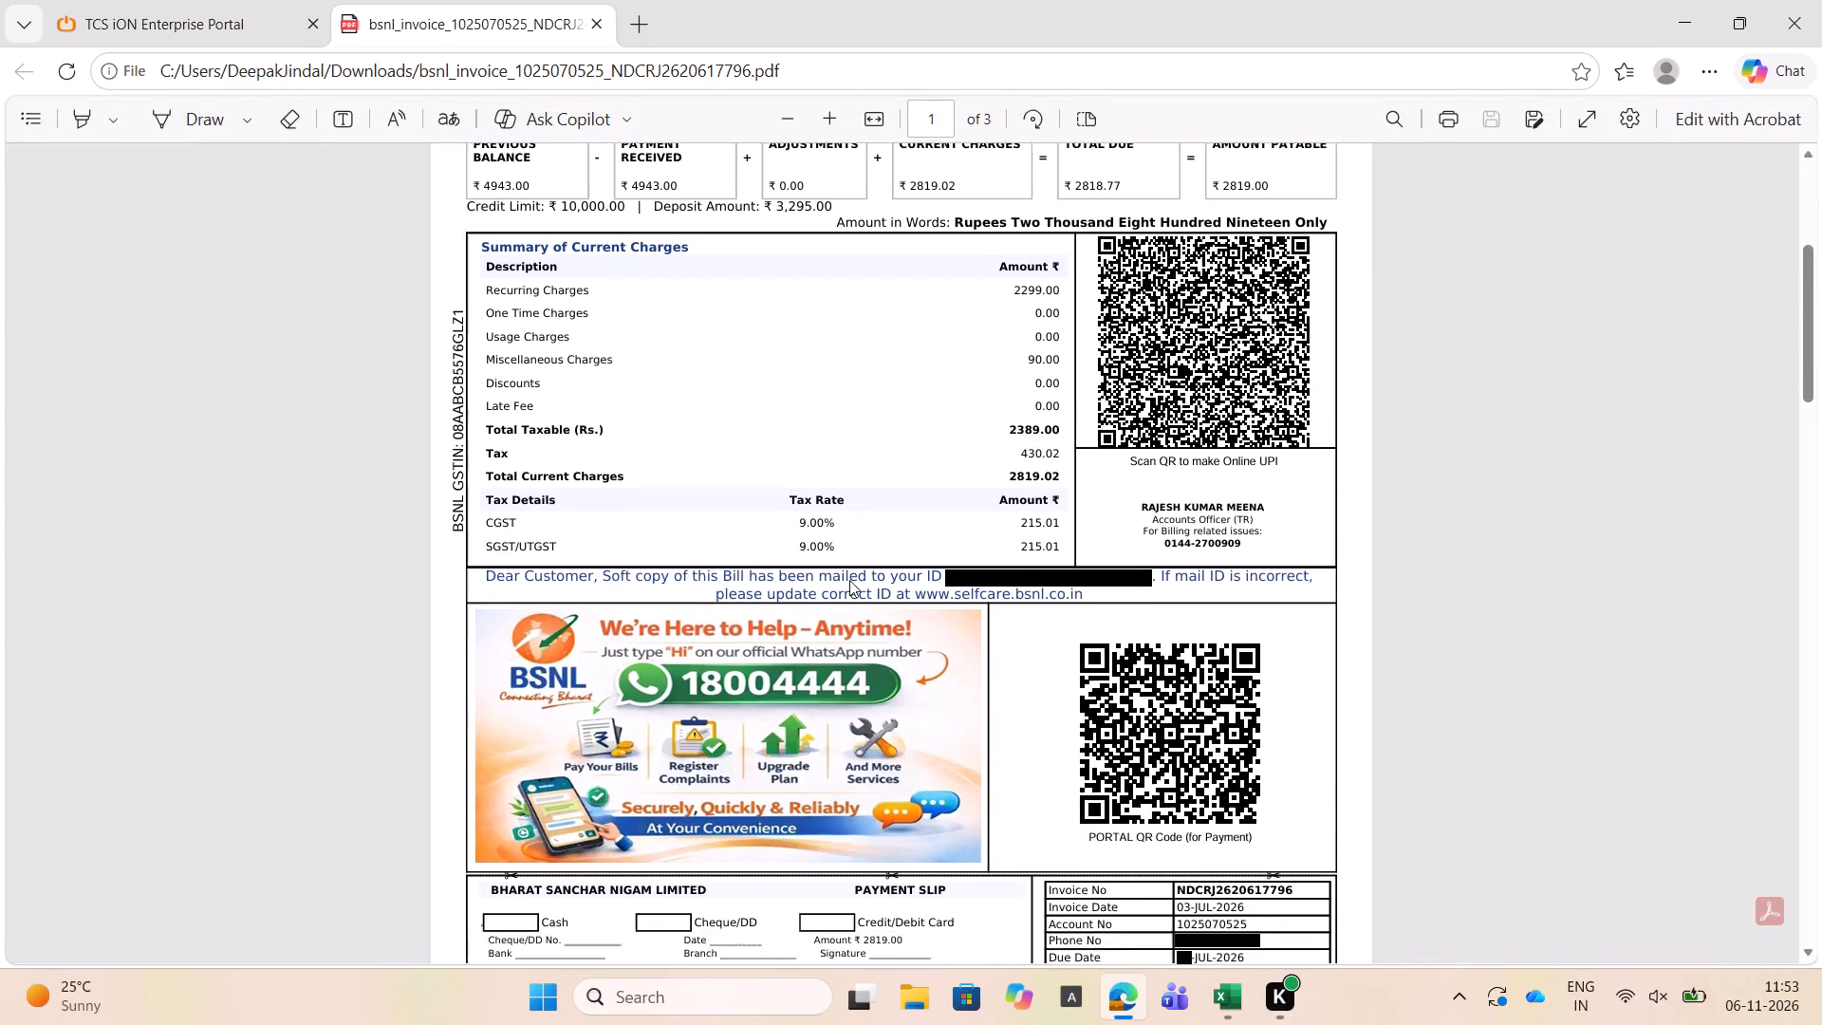
{"action": "scroll", "coordinate": [849, 580], "scroll_direction": "down", "scroll_amount": 1}
{"action": "scroll", "coordinate": [849, 580], "scroll_direction": "up", "scroll_amount": 4}
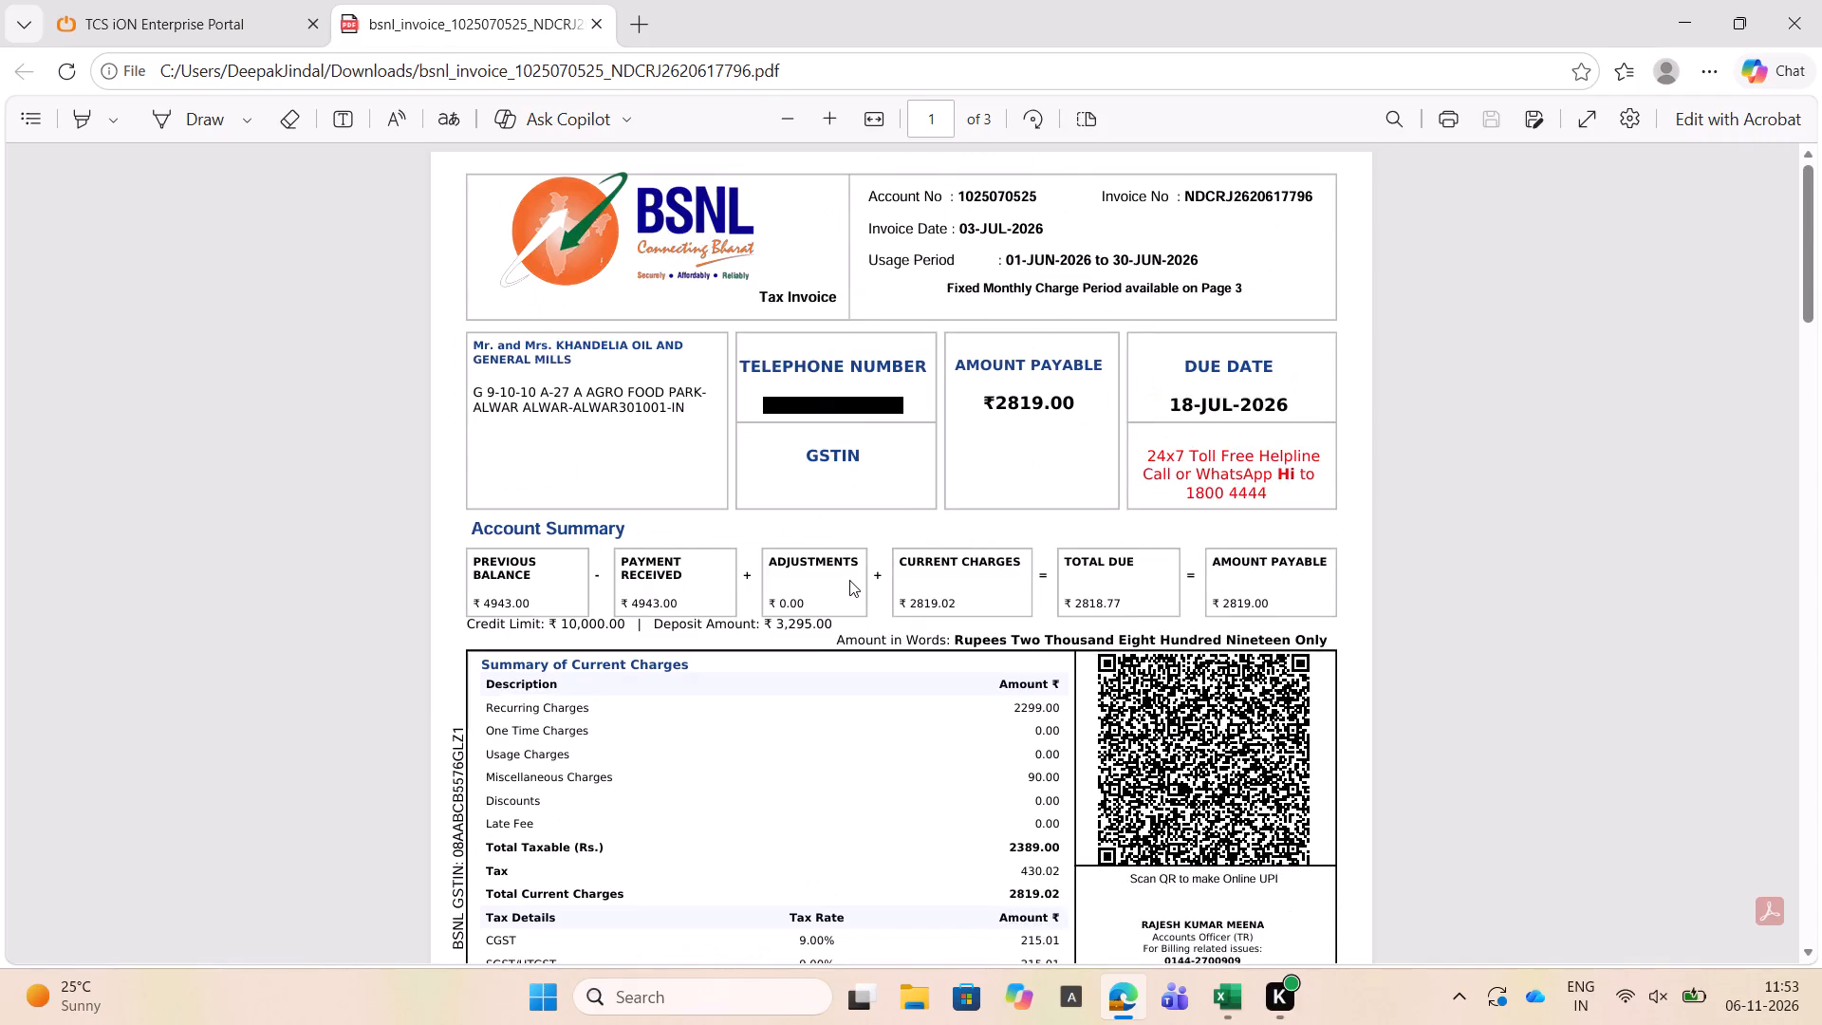
{"action": "scroll", "coordinate": [849, 580], "scroll_direction": "down", "scroll_amount": 1}
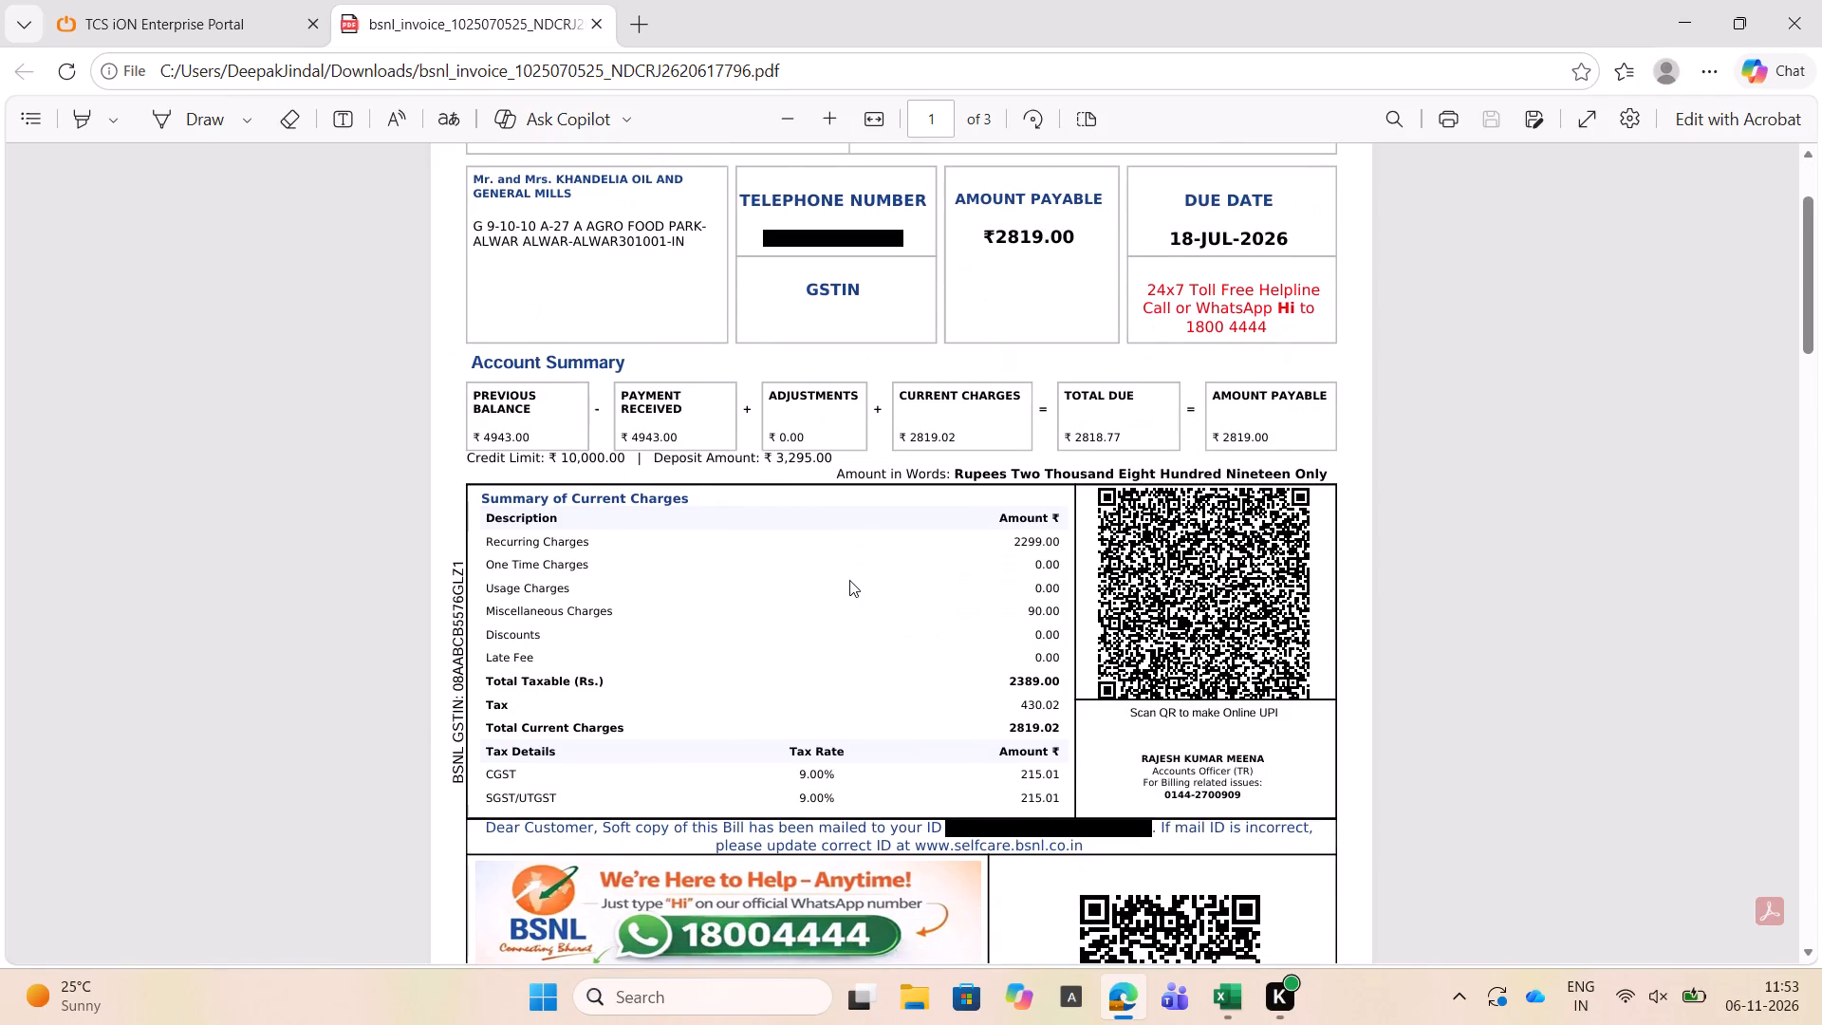
{"action": "scroll", "coordinate": [849, 580], "scroll_direction": "down", "scroll_amount": 3}
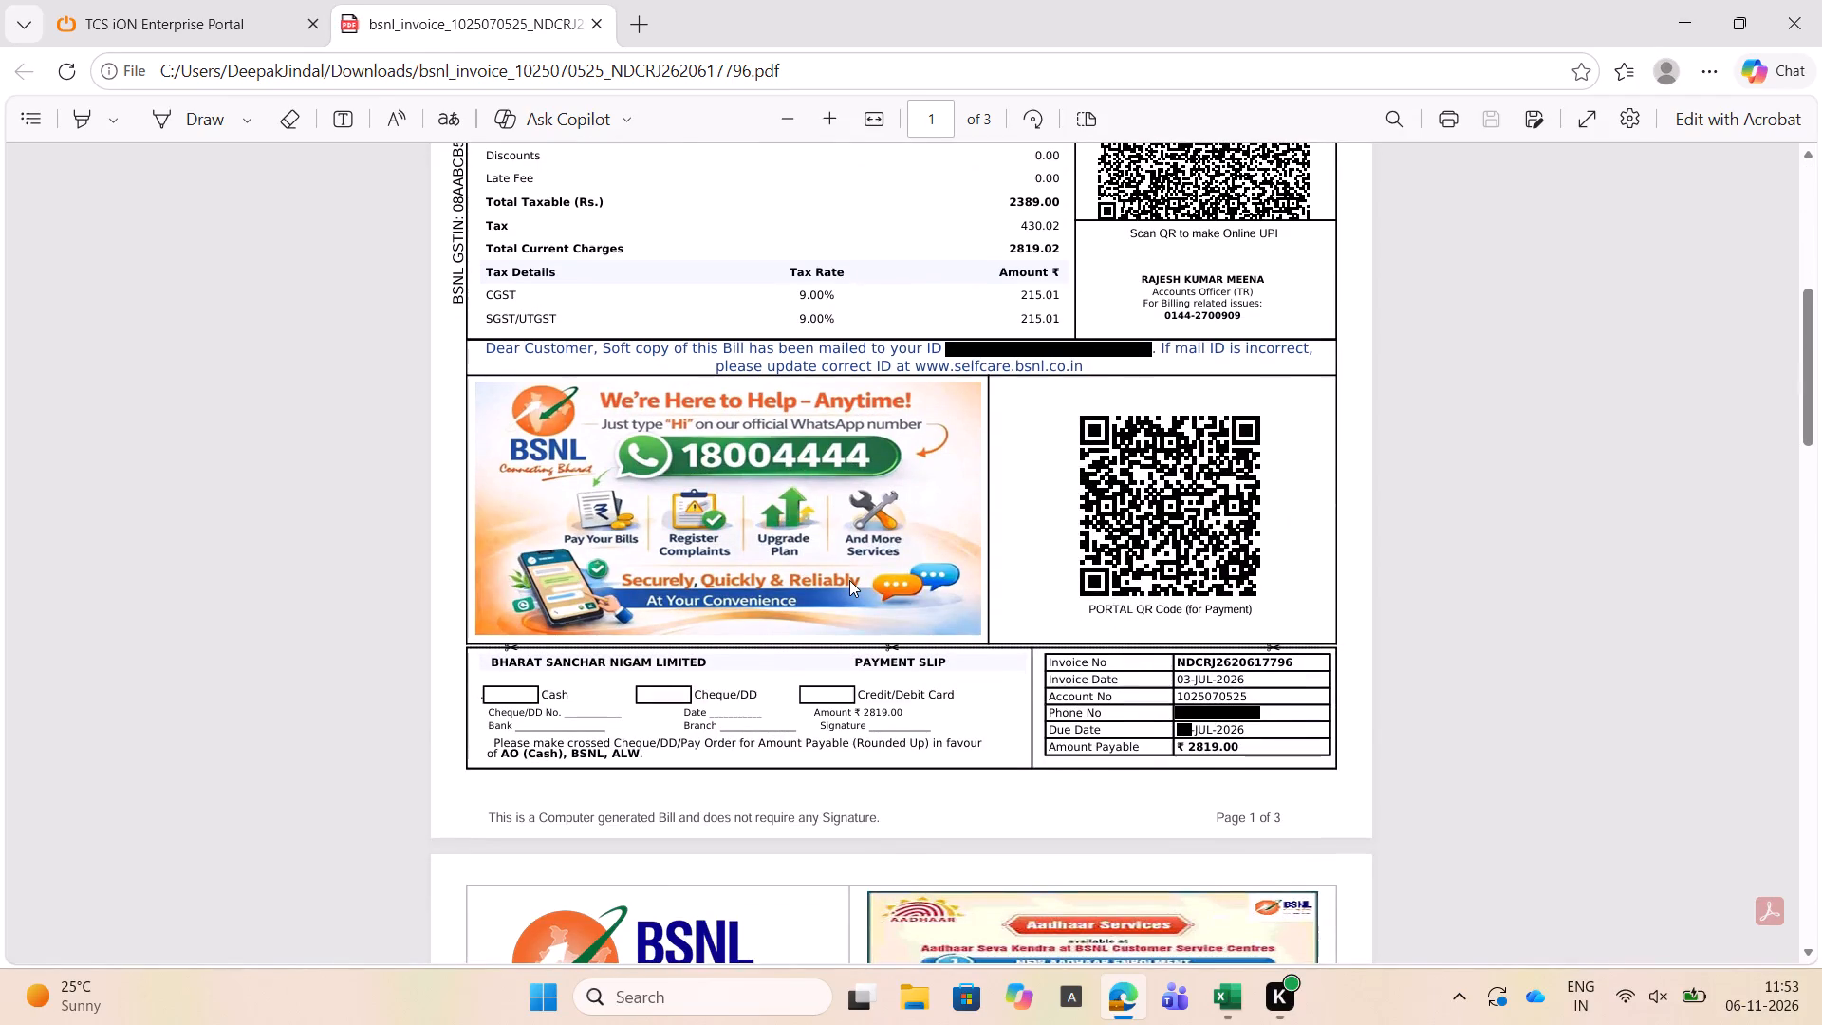
{"action": "scroll", "coordinate": [849, 580], "scroll_direction": "down", "scroll_amount": 3}
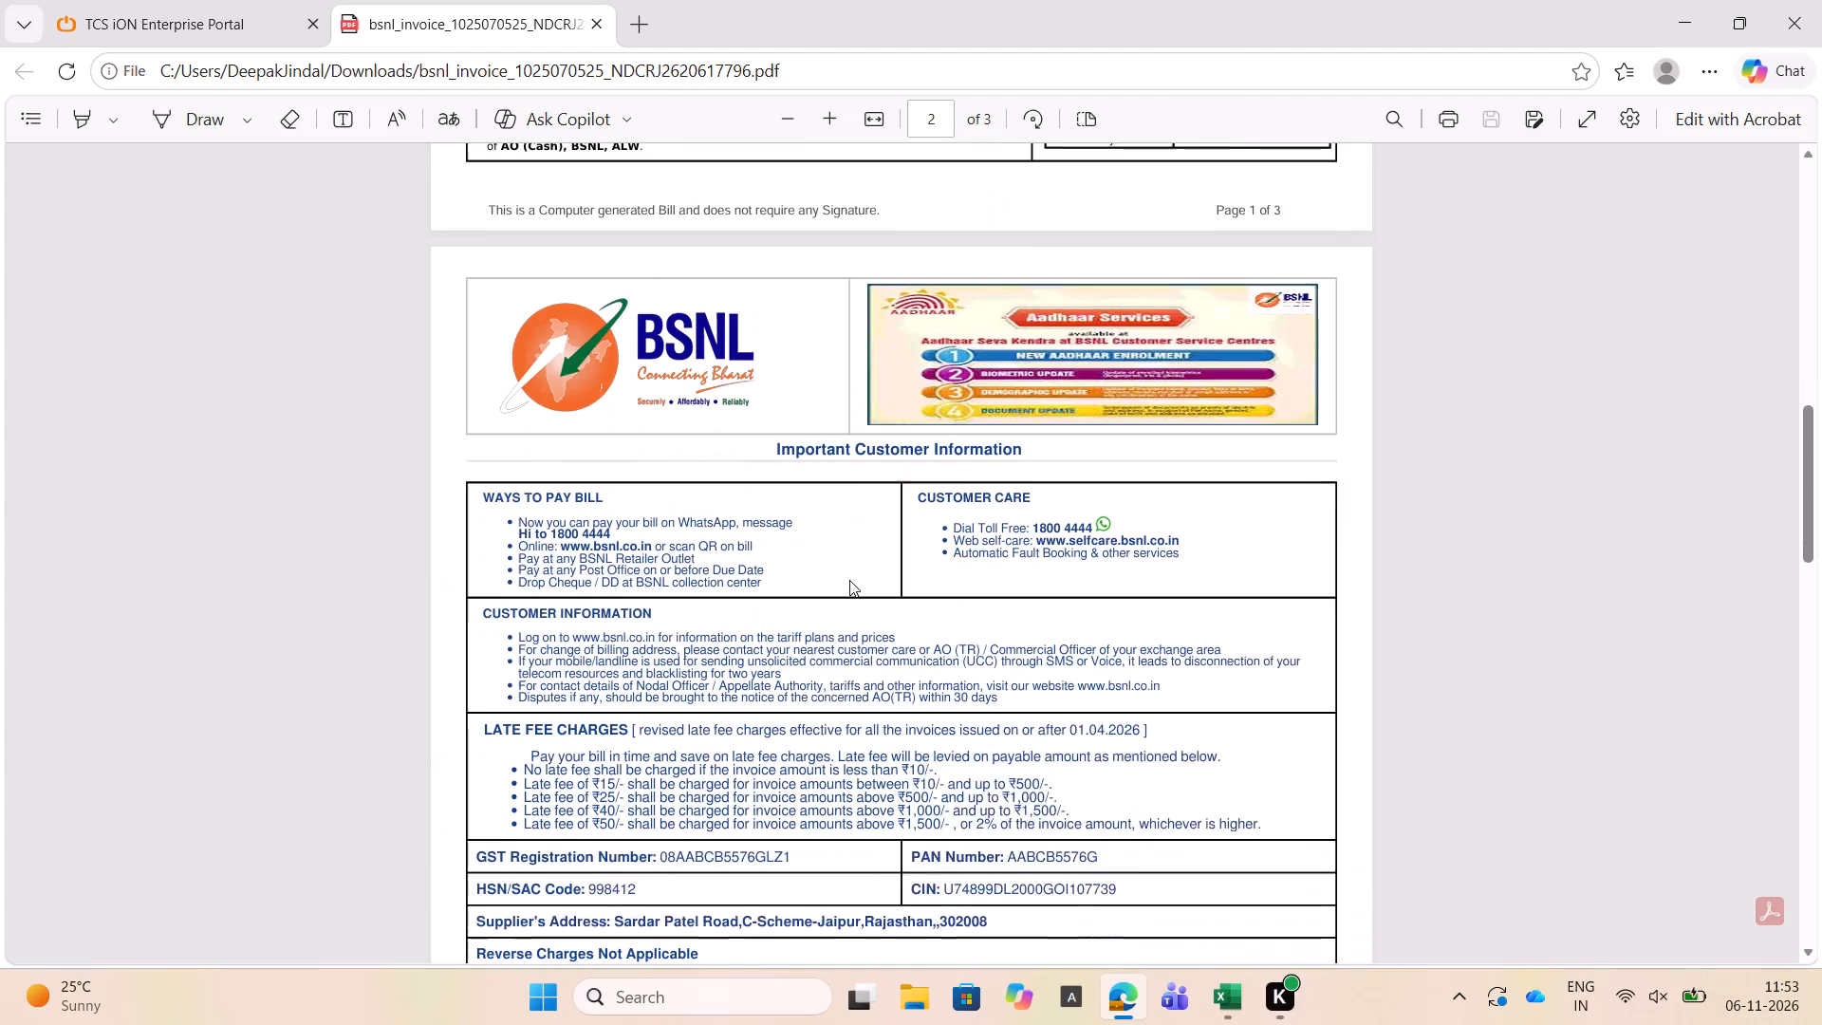
{"action": "scroll", "coordinate": [849, 580], "scroll_direction": "down", "scroll_amount": 2}
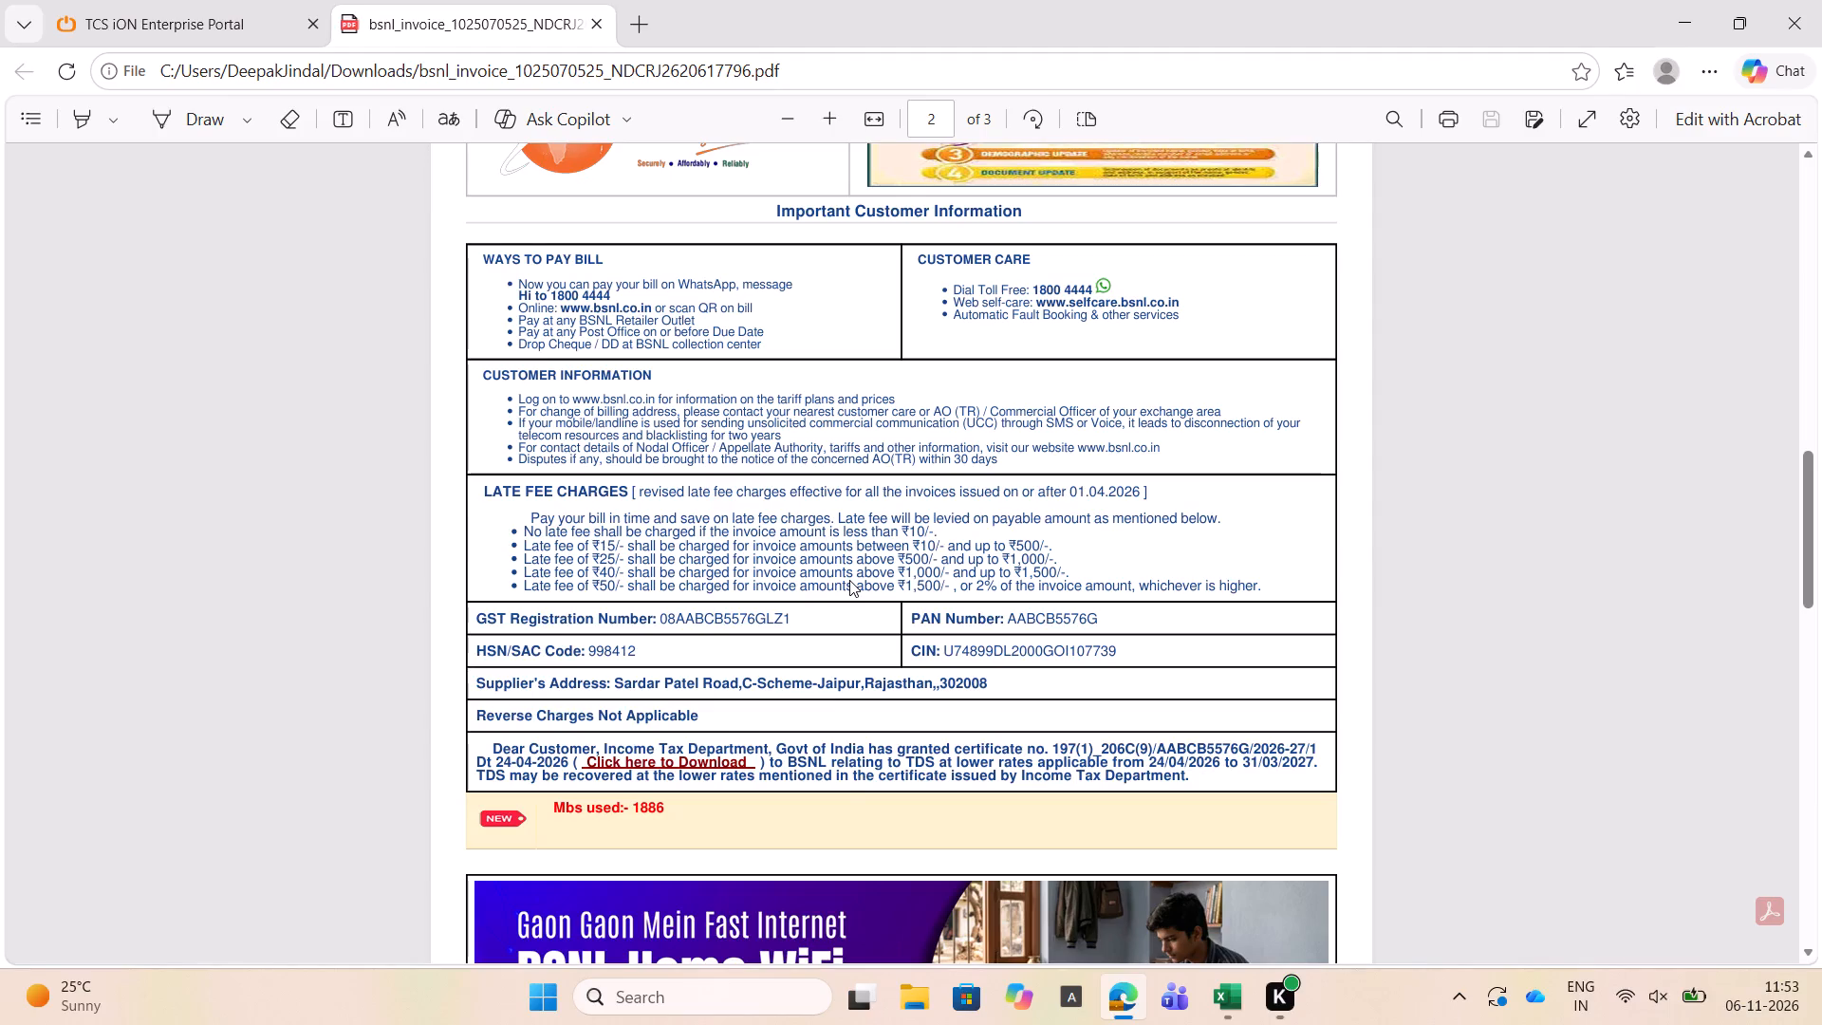
{"action": "scroll", "coordinate": [849, 580], "scroll_direction": "down", "scroll_amount": 4}
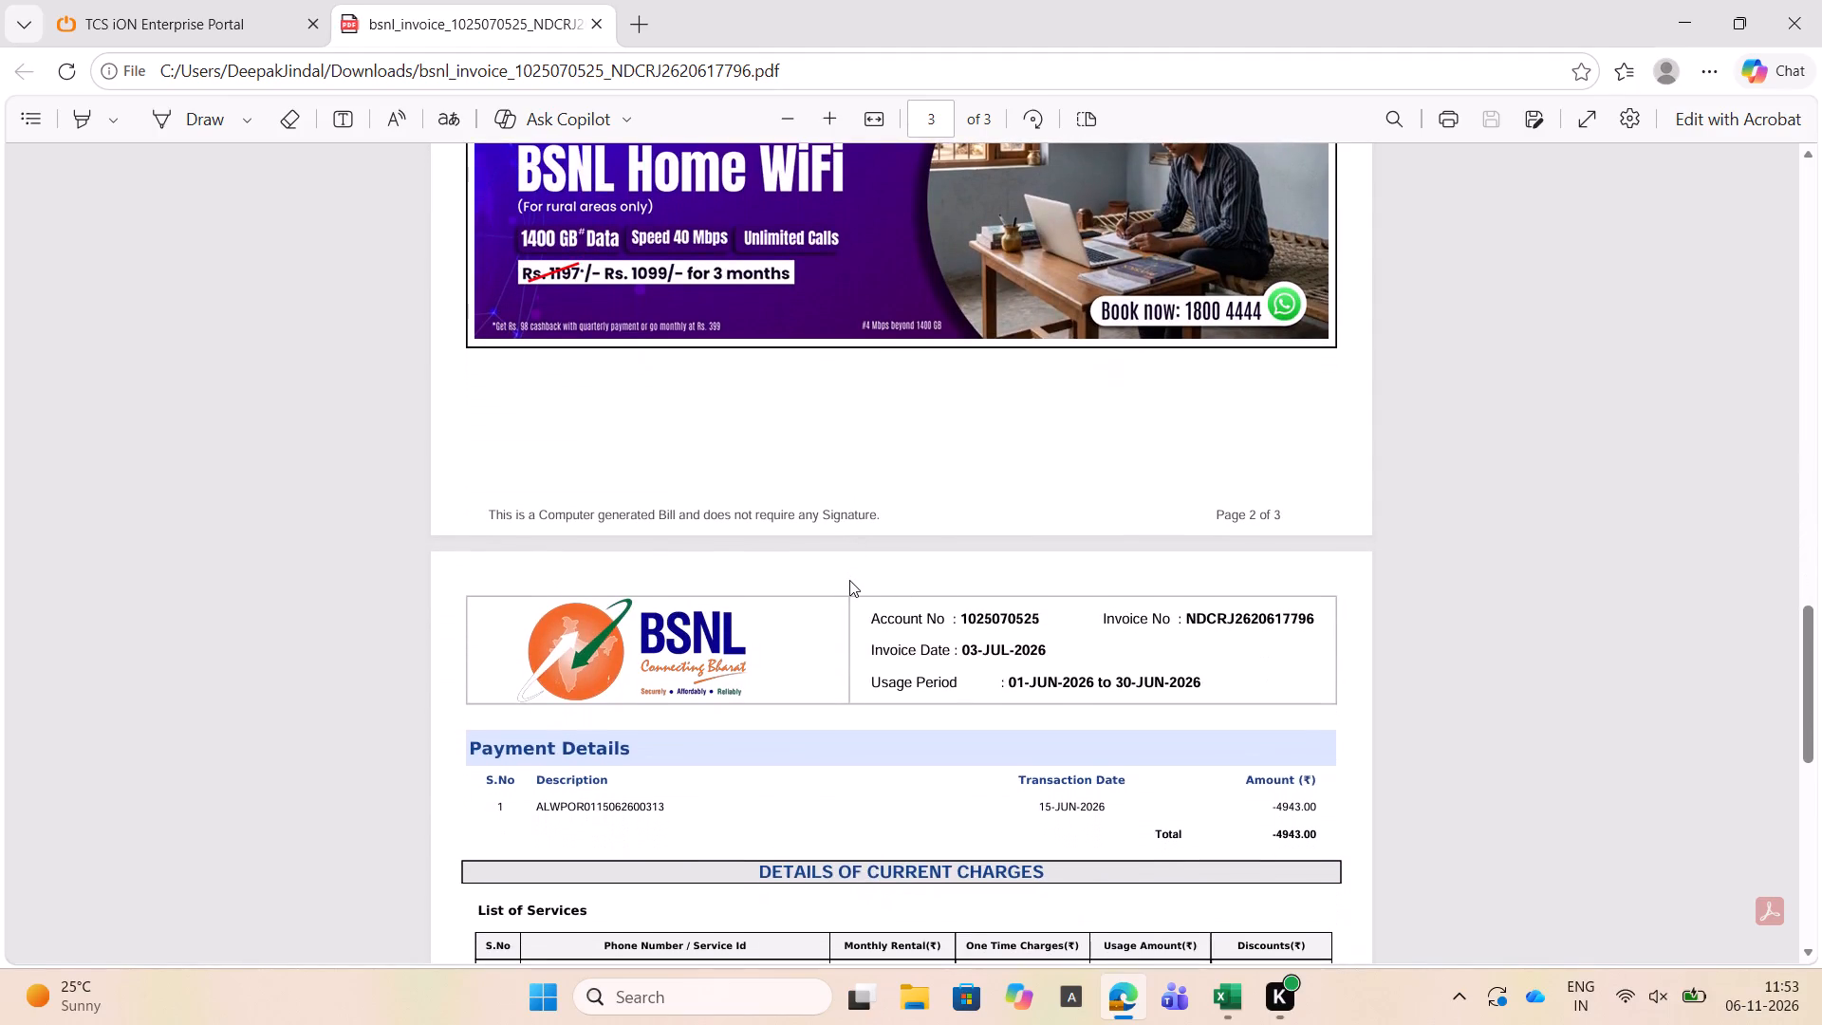
{"action": "left_click", "coordinate": [849, 580]}
{"action": "scroll", "coordinate": [849, 580], "scroll_direction": "down", "scroll_amount": 2}
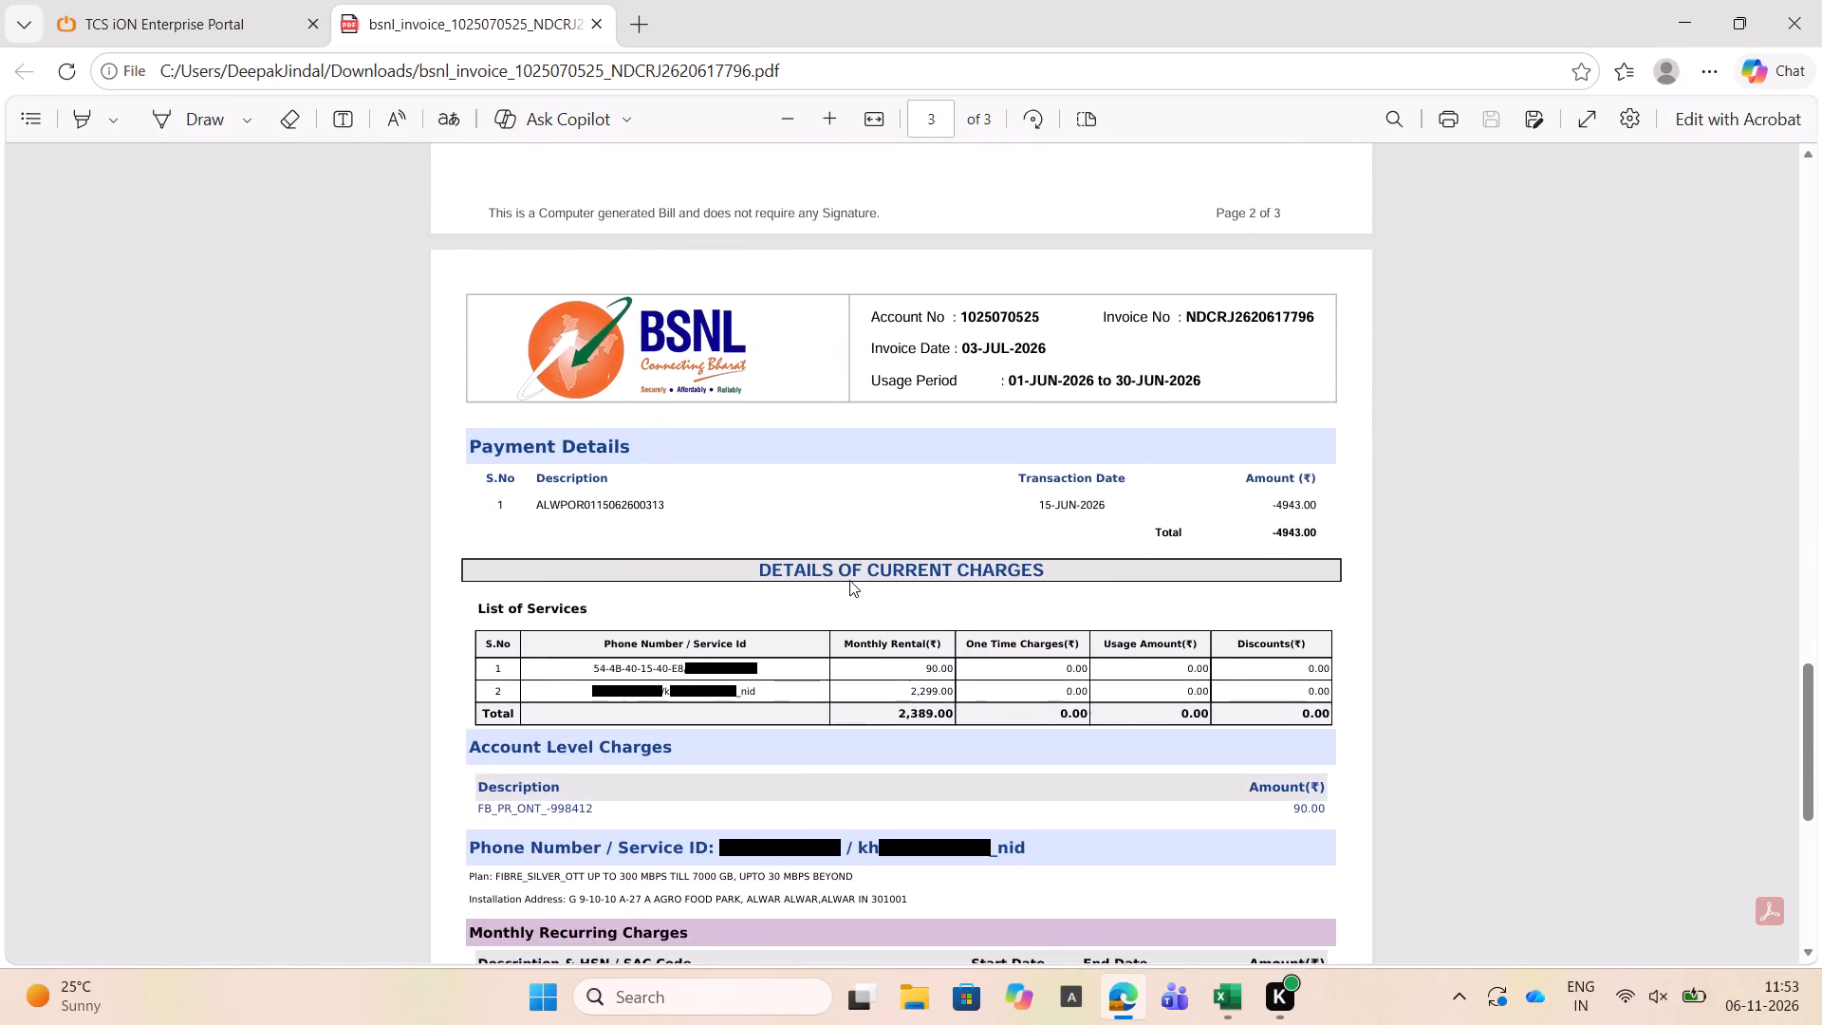
{"action": "scroll", "coordinate": [484, 669], "scroll_direction": "down", "scroll_amount": 1}
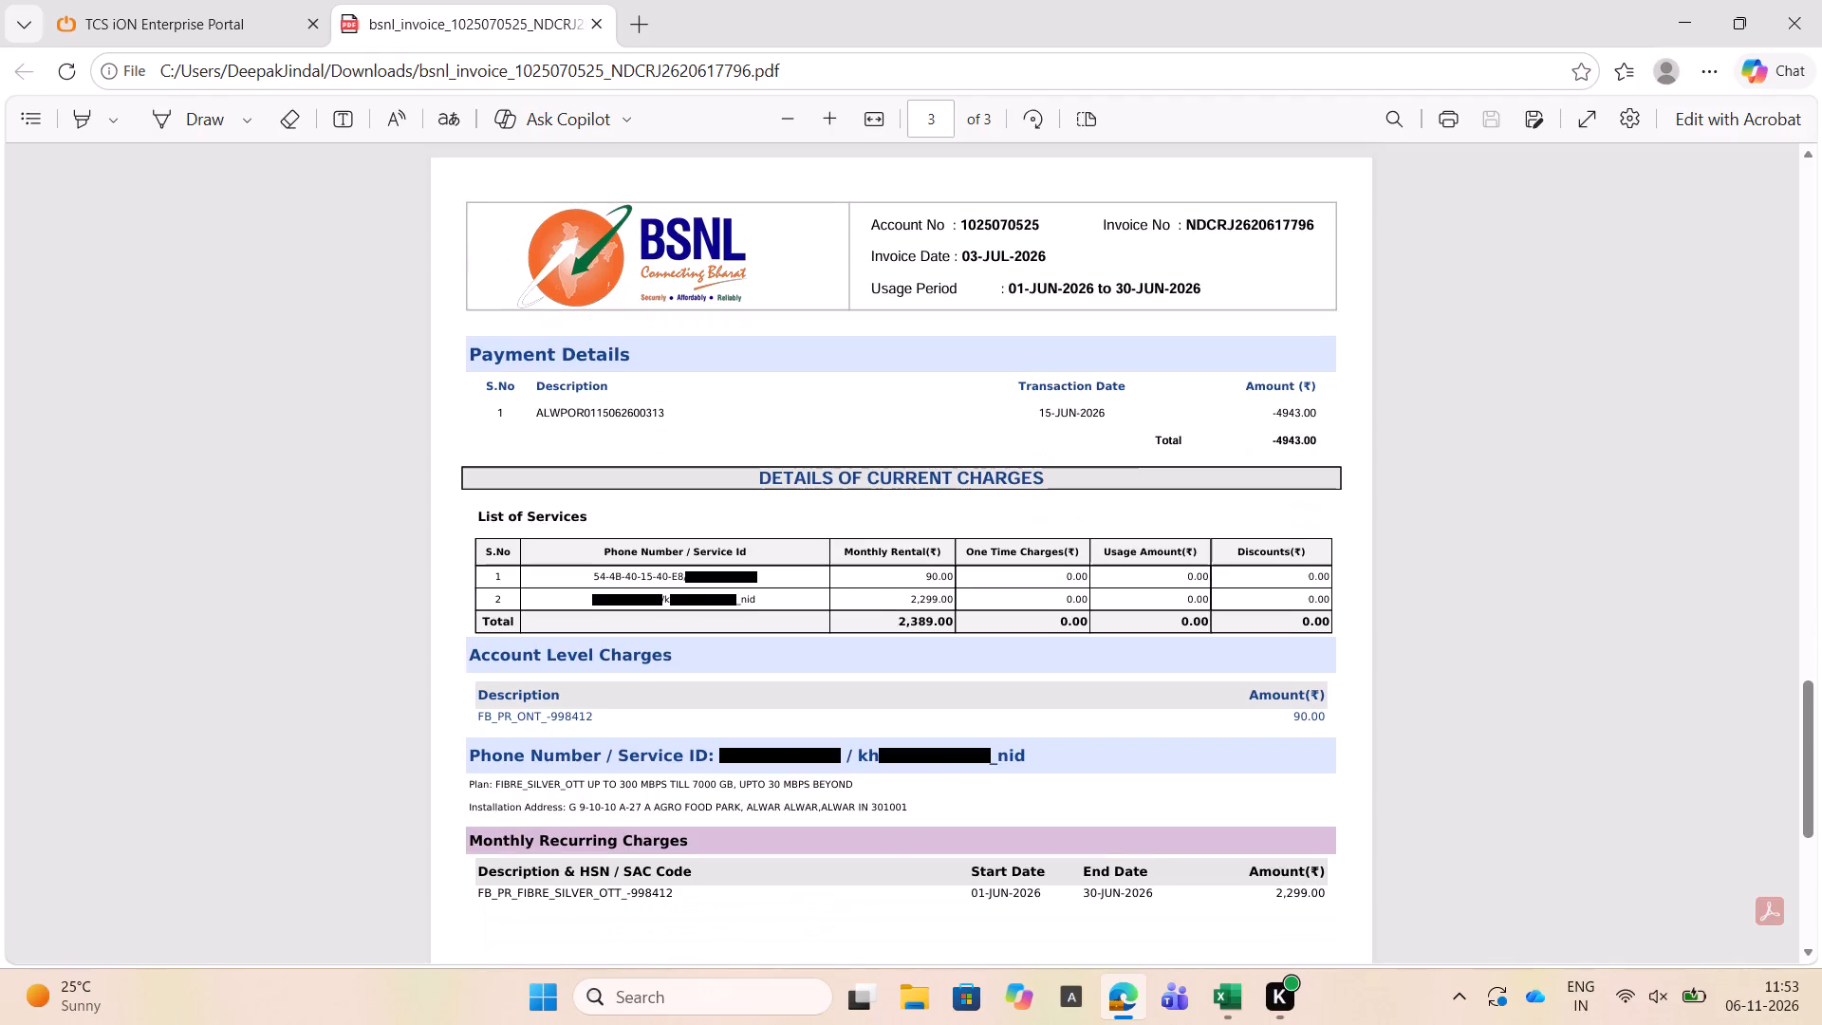
{"action": "scroll", "coordinate": [484, 669], "scroll_direction": "down", "scroll_amount": 1}
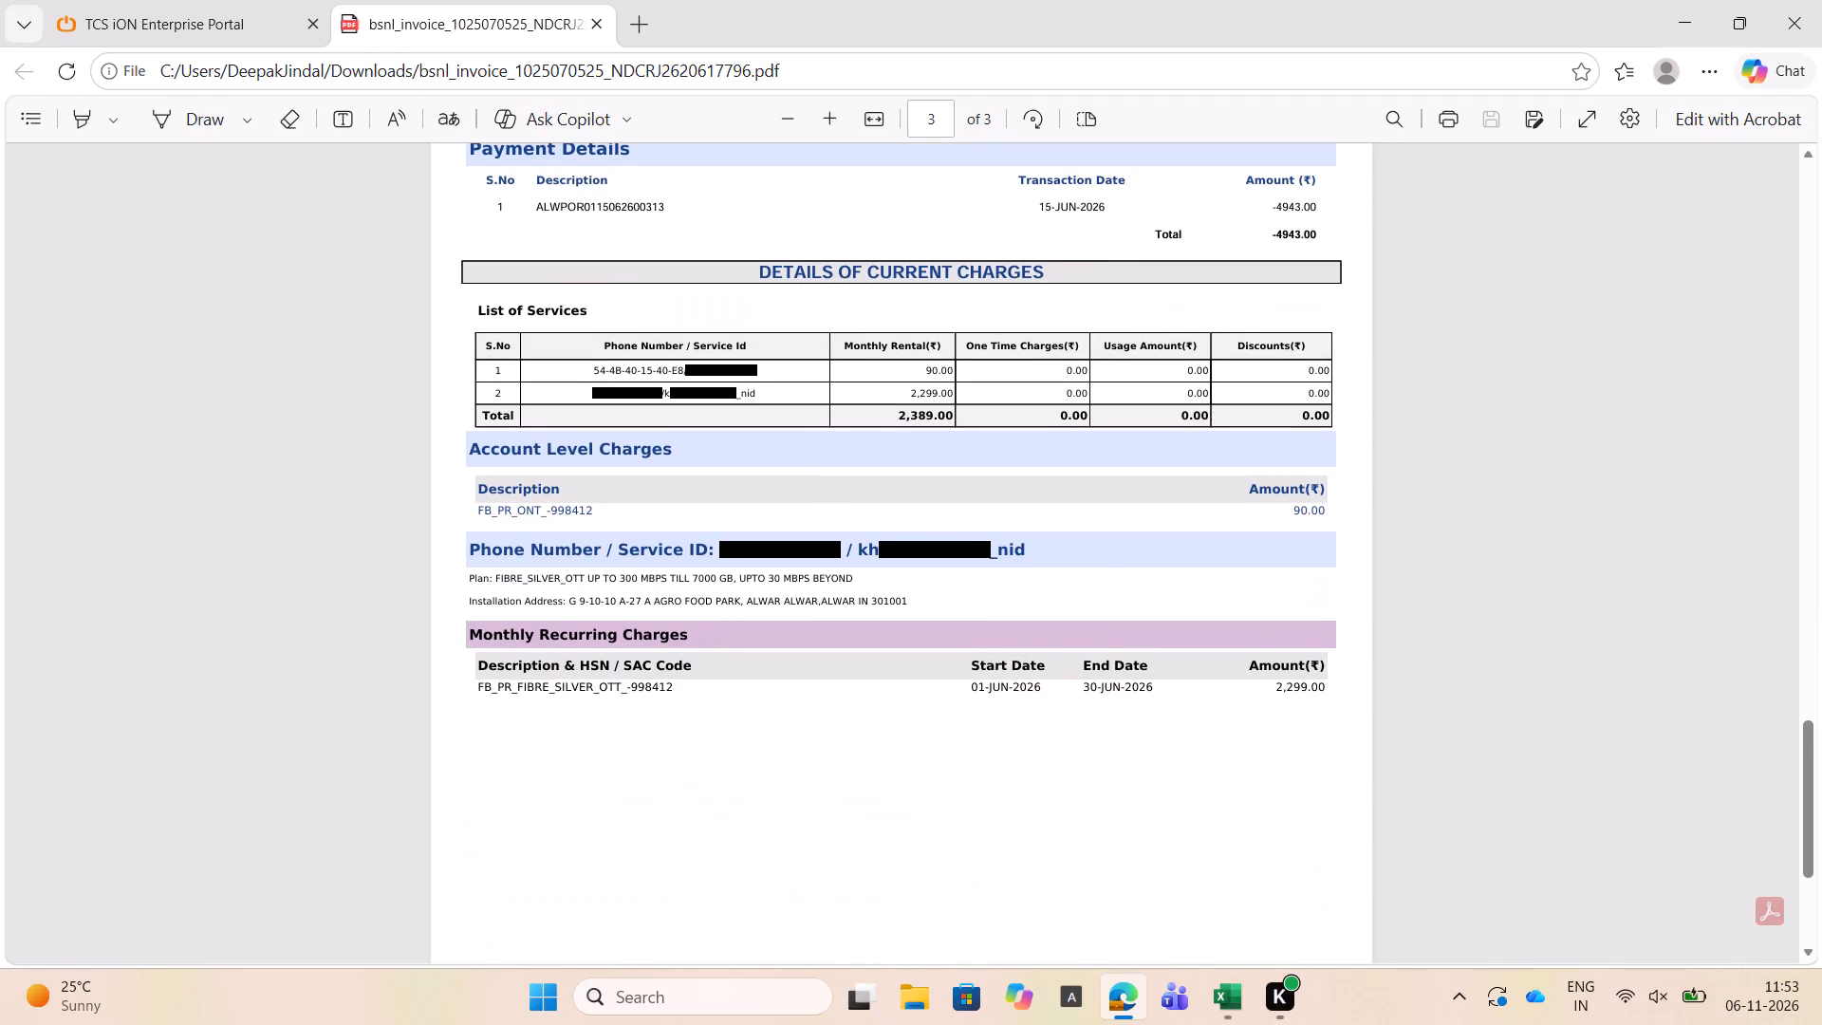
Review the BSNL invoice again from the payment details back to the invoice date, usage period and supplier tax registration details.
{"action": "scroll", "coordinate": [484, 669], "scroll_direction": "up", "scroll_amount": 4}
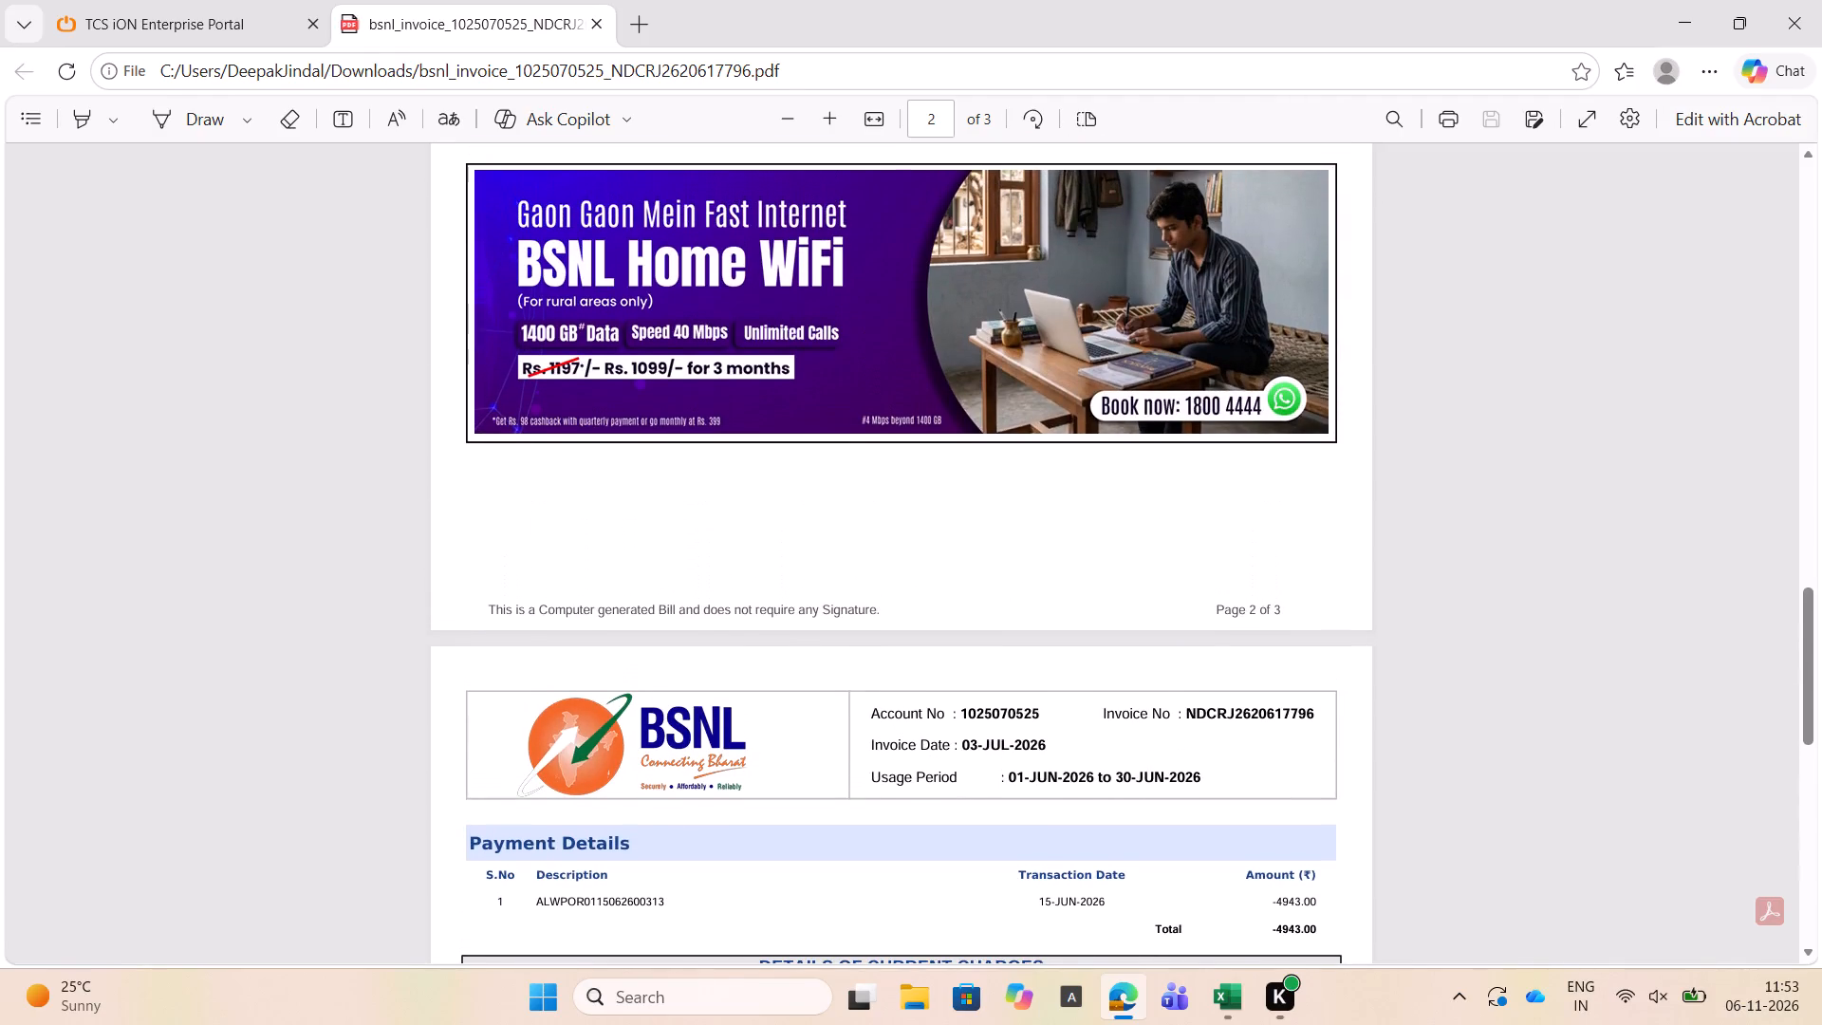
{"action": "scroll", "coordinate": [484, 669], "scroll_direction": "up", "scroll_amount": 1}
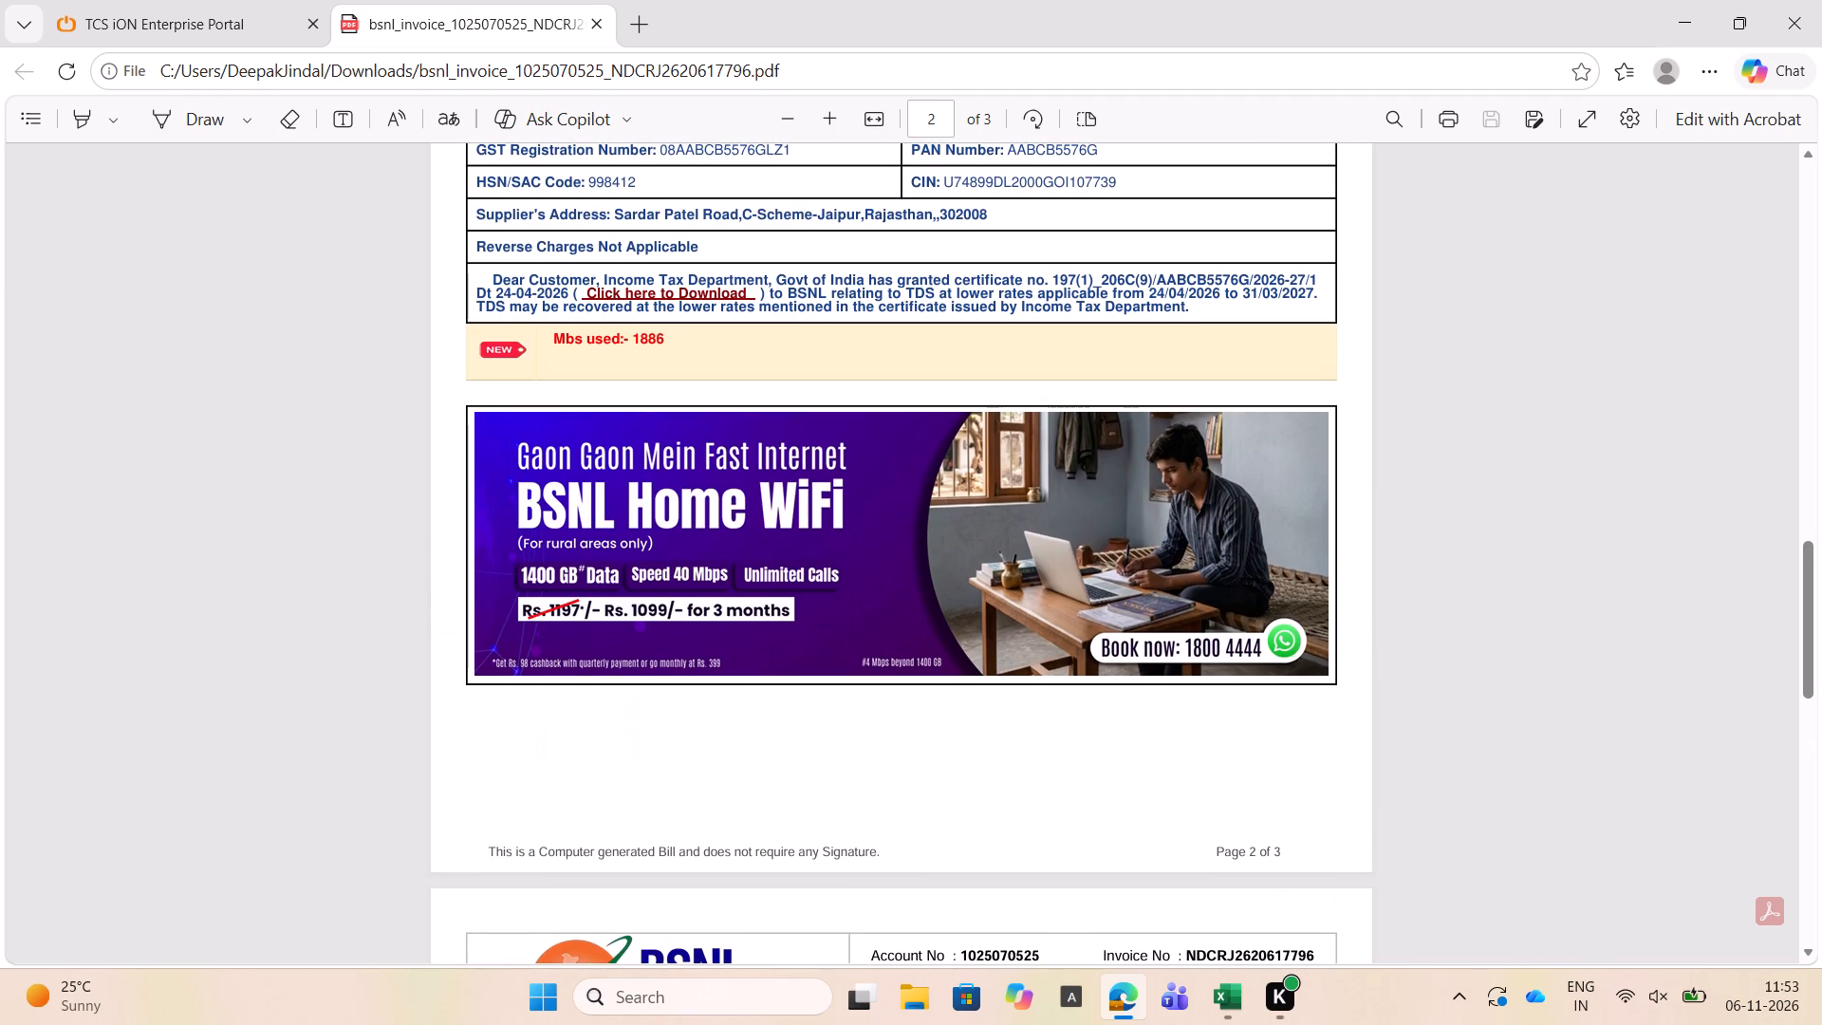
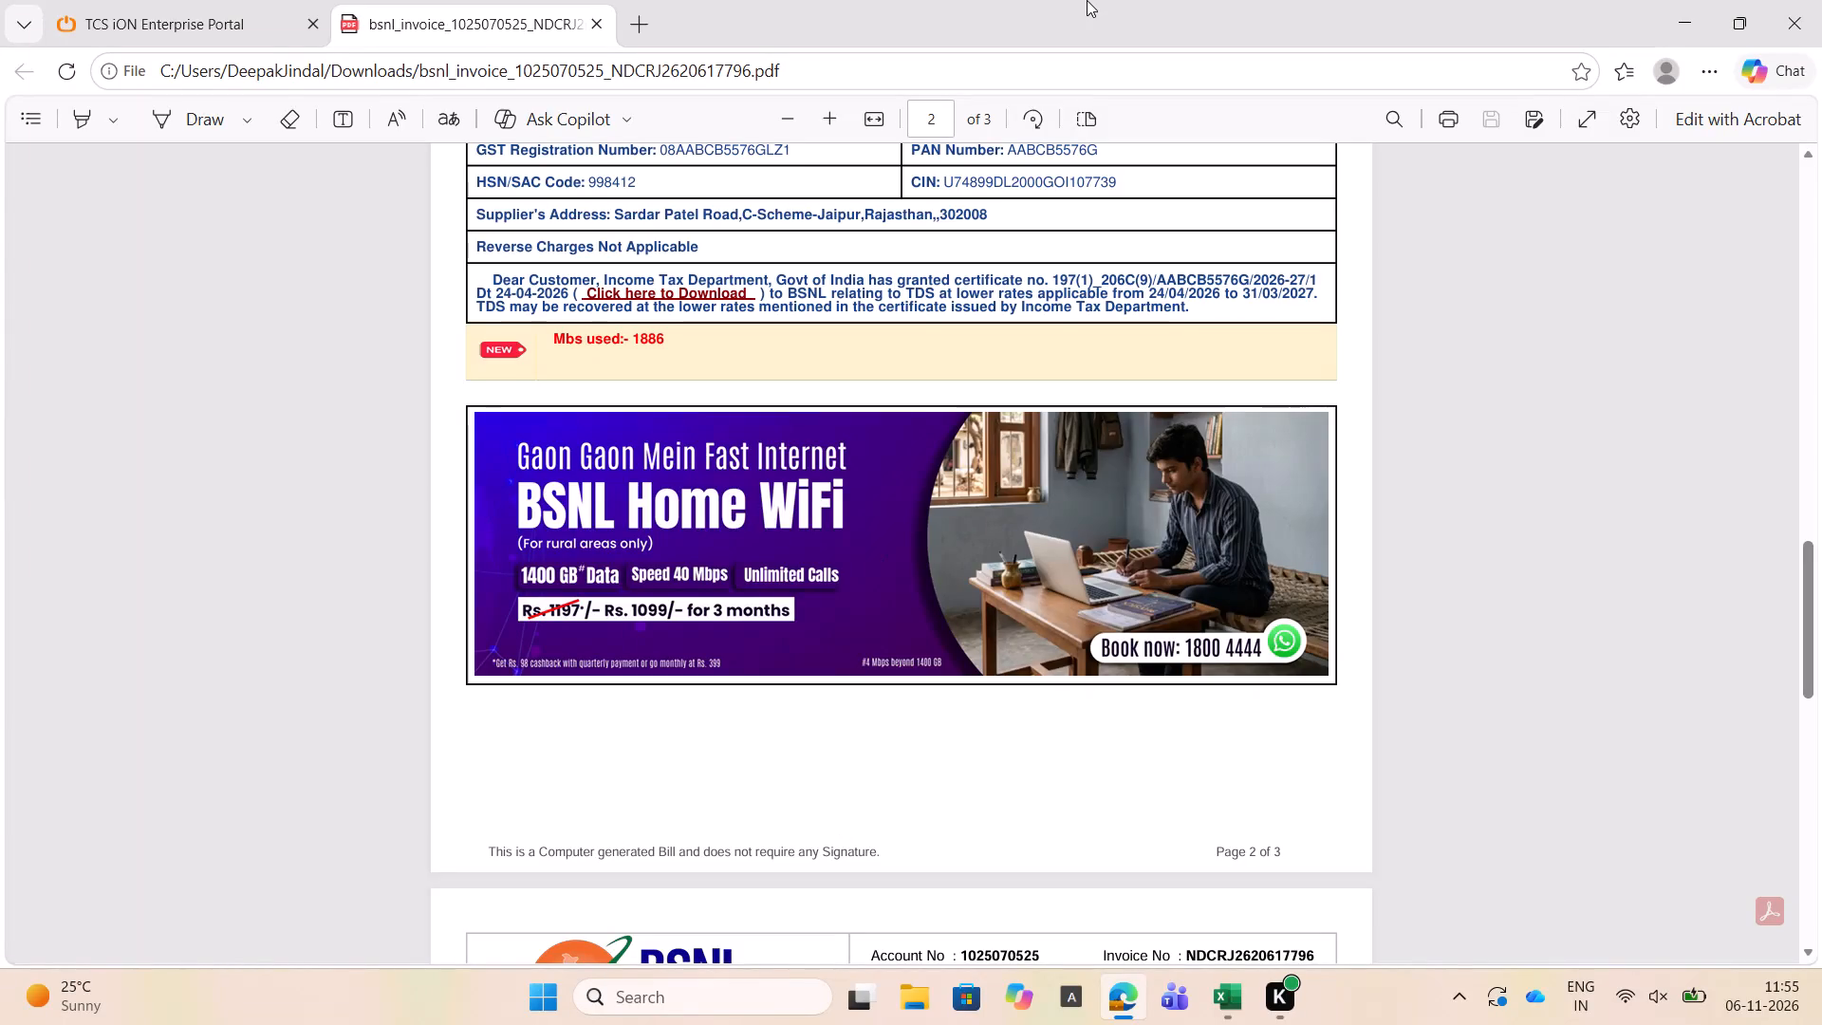
Switch to the 601403 Excel ledger and review the KOGMU4 voucher entries, their site codes and dates, and the report header.
{"action": "key", "text": "alt+Tab"}
{"action": "key", "text": "alt+Tab"}
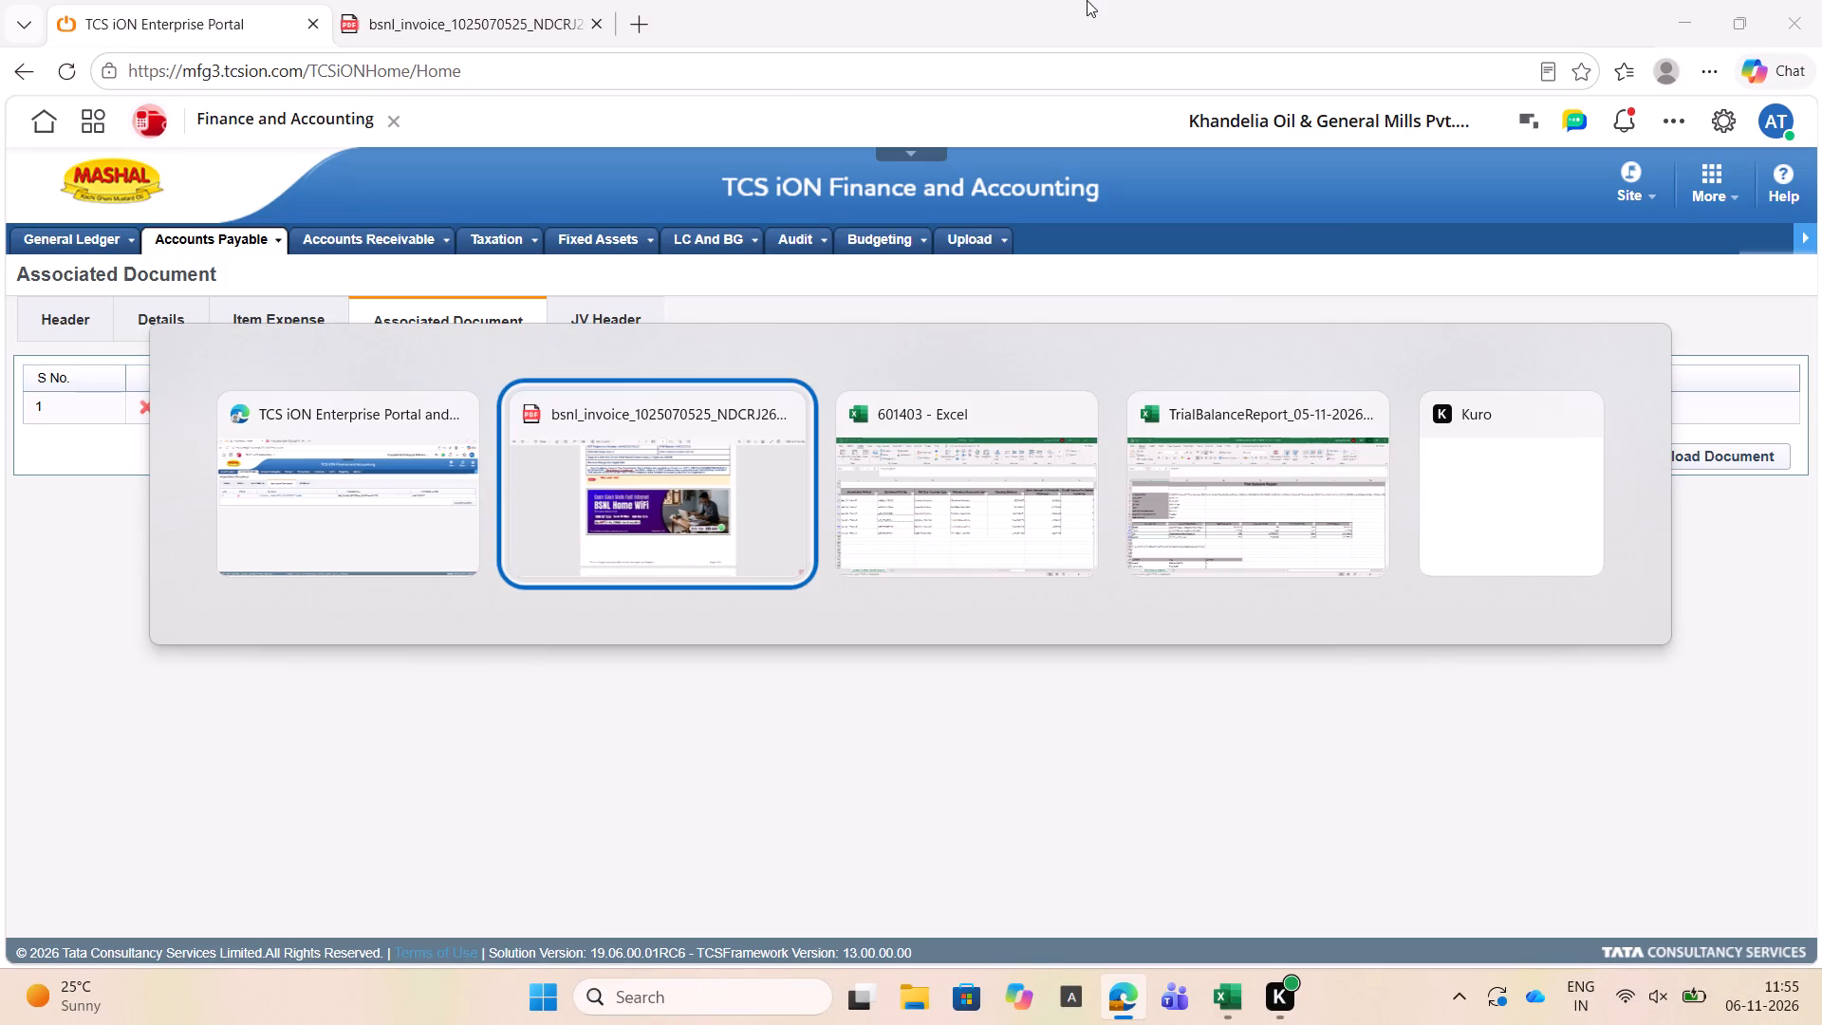
{"action": "key", "text": "alt+Tab"}
{"action": "key", "text": "alt+Tab"}
{"action": "key", "text": "alt+Tab"}
{"action": "key", "text": "alt+Tab"}
{"action": "key", "text": "alt+Tab"}
{"action": "key", "text": "alt+Tab"}
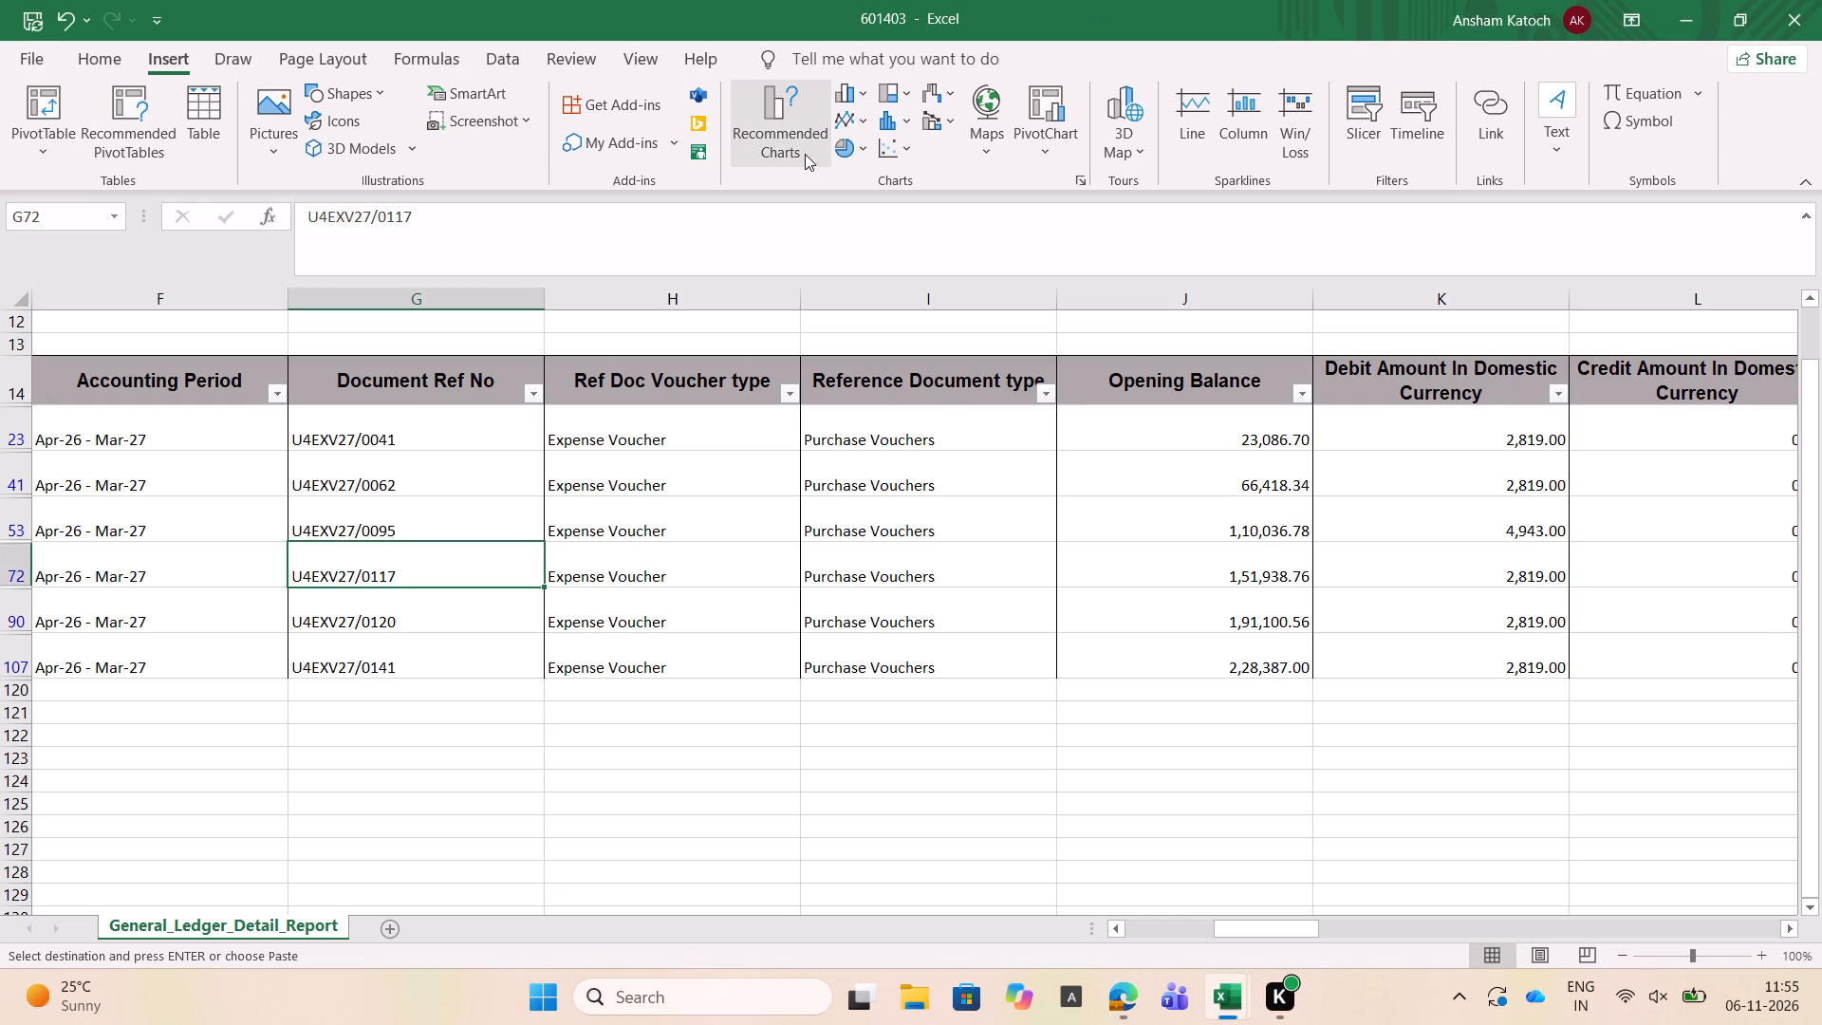
{"action": "scroll", "coordinate": [679, 668], "scroll_direction": "right", "scroll_amount": 15}
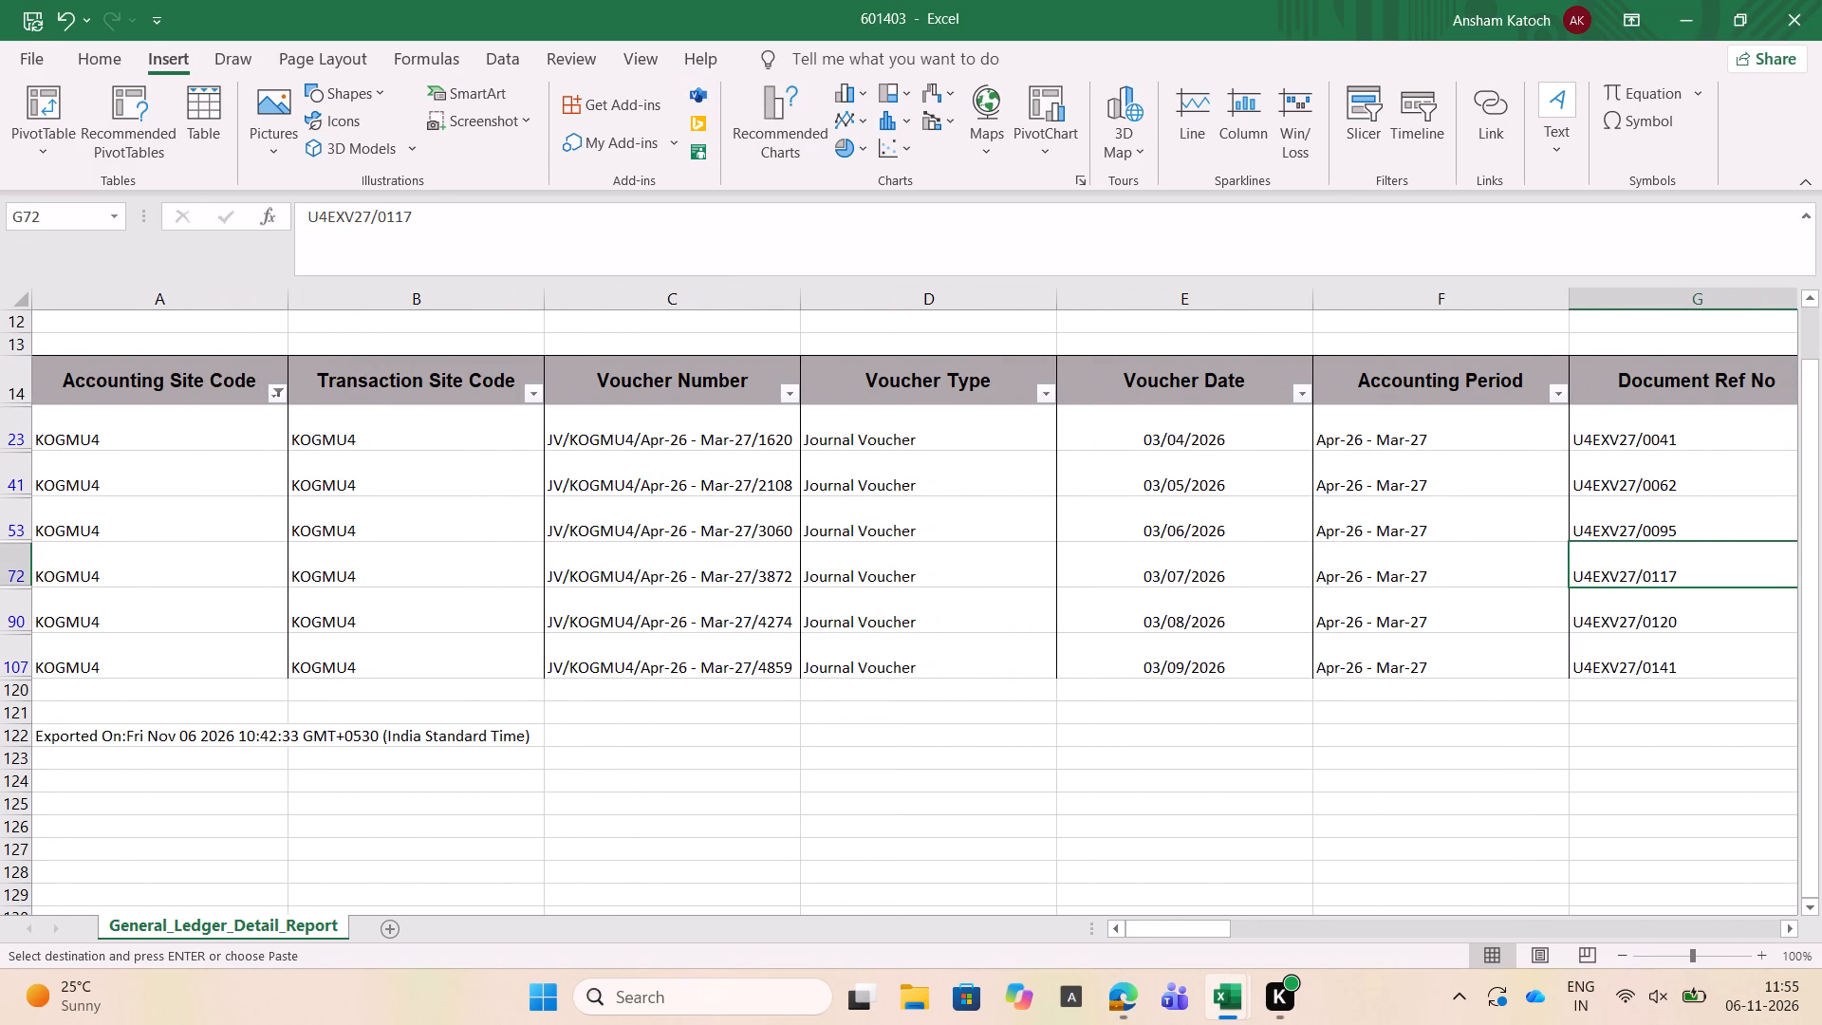
{"action": "scroll", "coordinate": [679, 668], "scroll_direction": "right", "scroll_amount": 2}
{"action": "scroll", "coordinate": [880, 715], "scroll_direction": "up", "scroll_amount": 5}
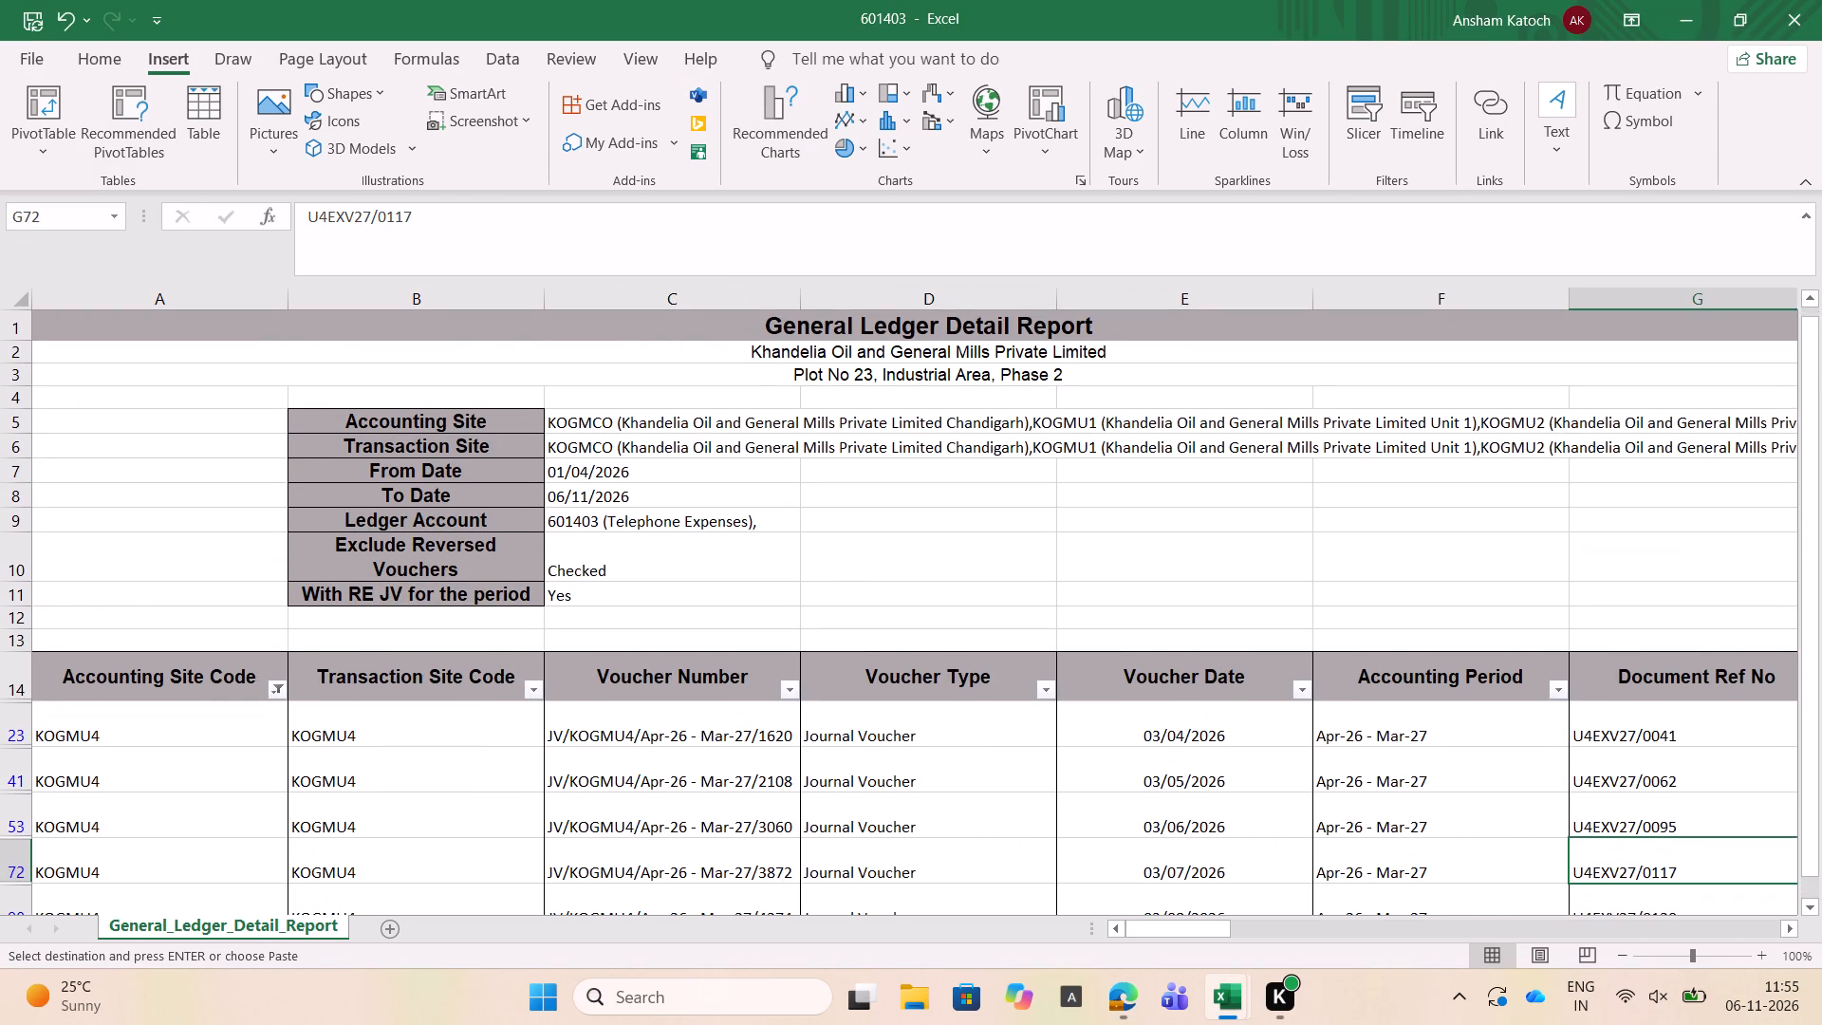